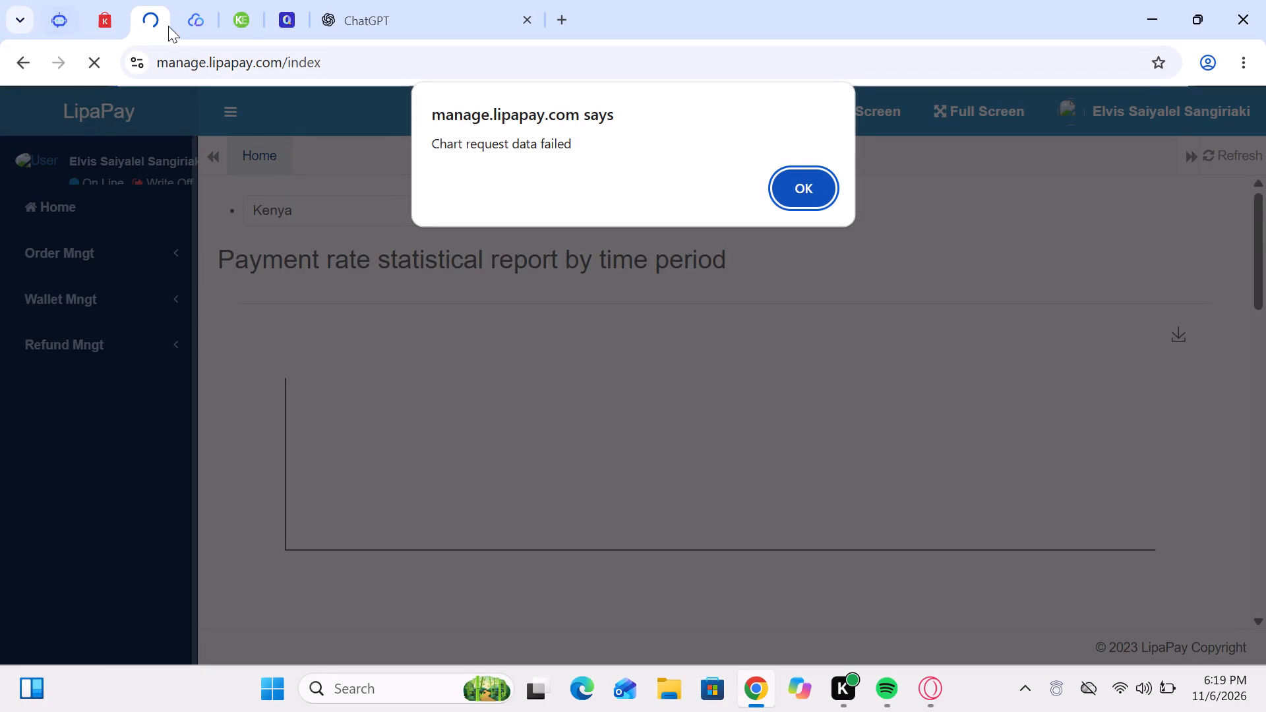
# Dismiss the chart data alert on the LipaPay management home page.
pyautogui.click(785, 181)
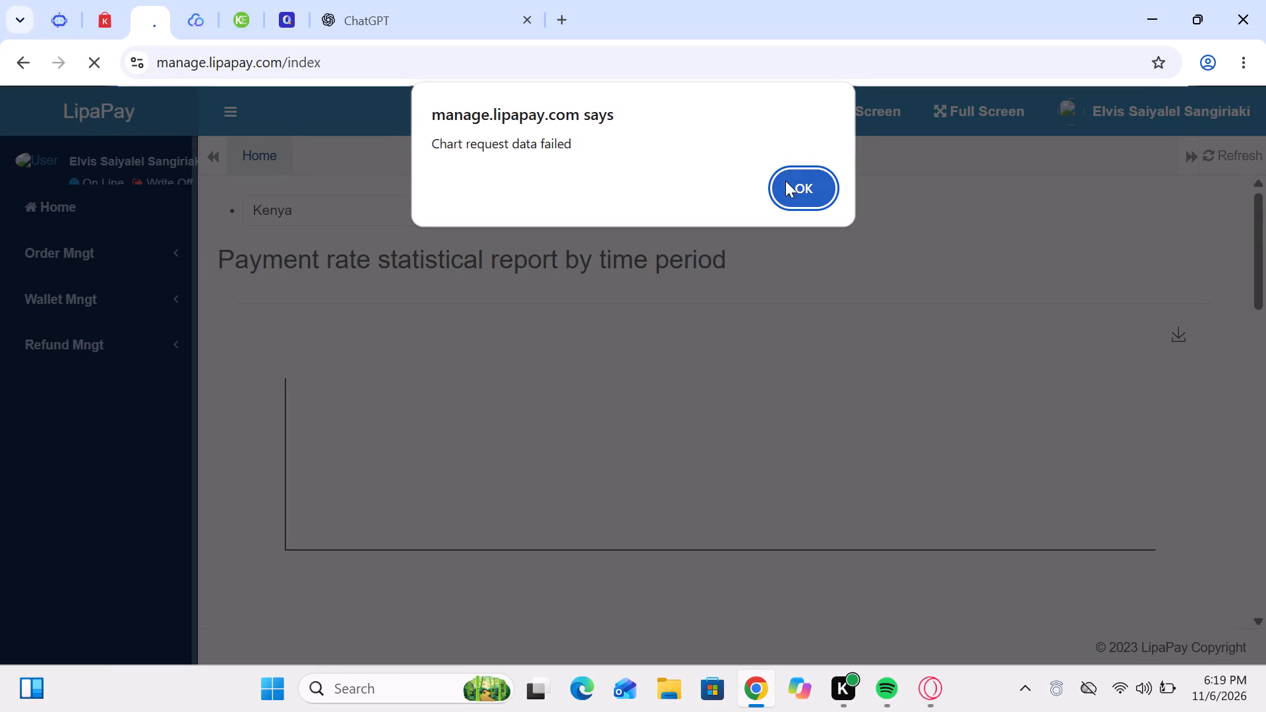
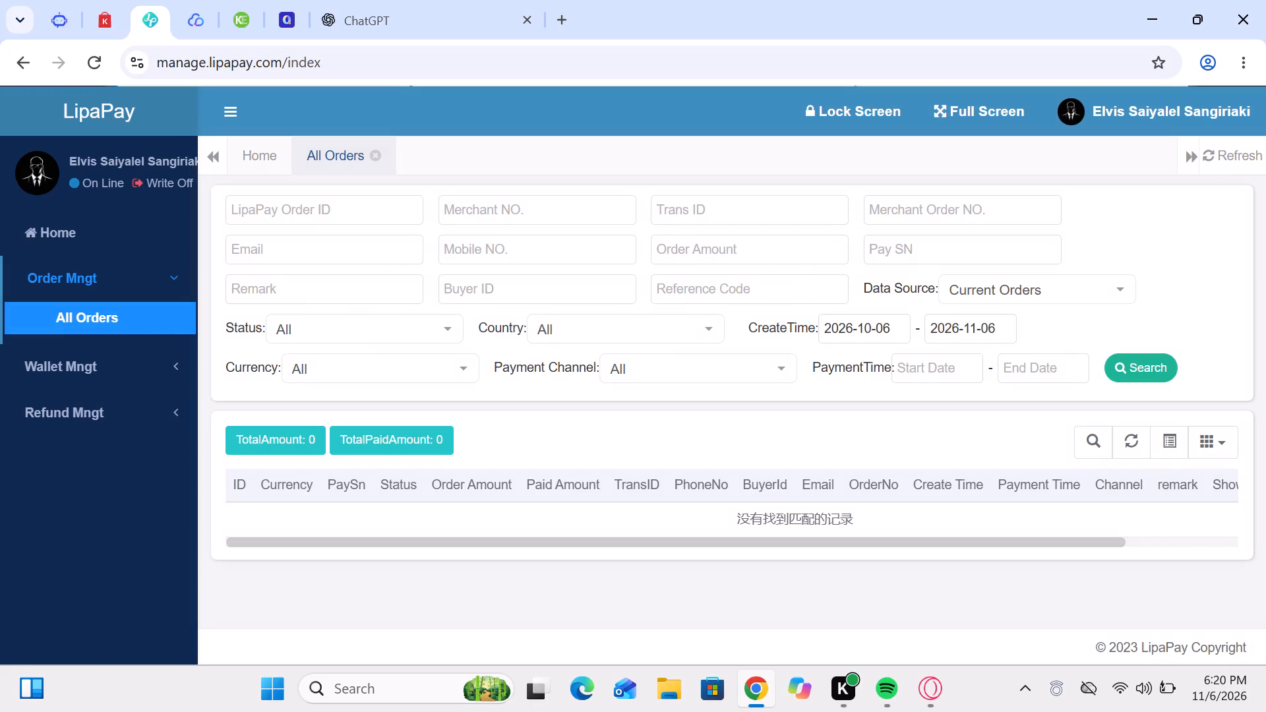
# Paste the customer's phone number into the All Orders mobile number filter and give it the 254 country prefix.
pyautogui.click(533, 239)
pyautogui.rightClick(533, 239)
pyautogui.click(591, 437)
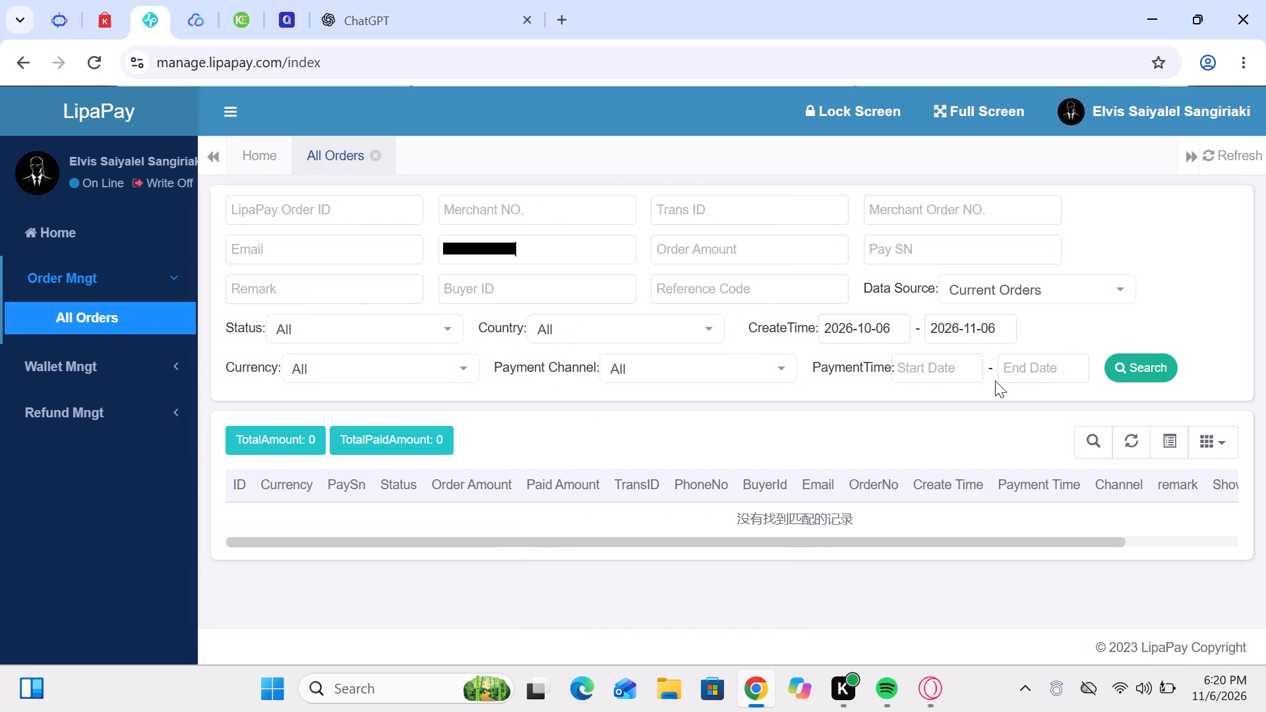
pyautogui.click(450, 250)
pyautogui.press('BackSpace')
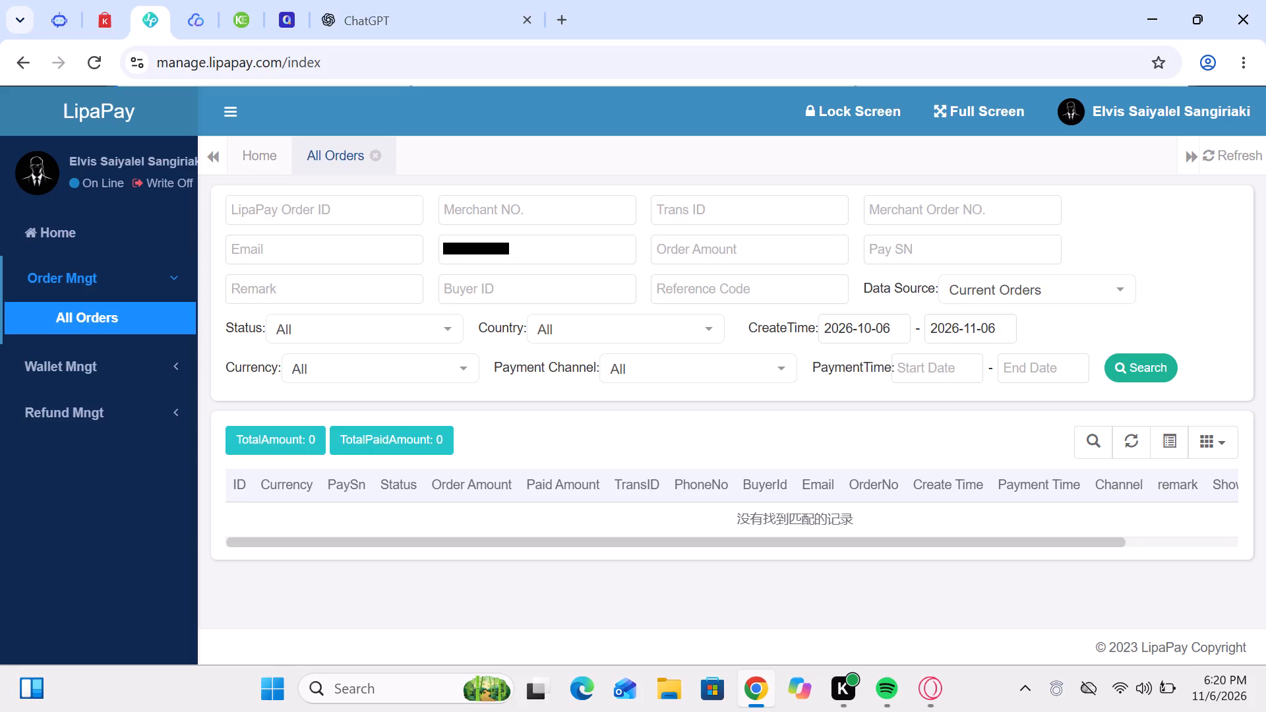
pyautogui.write('254')
pyautogui.press('Return')
# Clear both the start and end dates of the CreateTime filter and search the orders by the mobile number.
pyautogui.moveTo(996, 327); pyautogui.dragTo(854, 312)
pyautogui.press('BackSpace')
pyautogui.moveTo(909, 324); pyautogui.dragTo(893, 323)
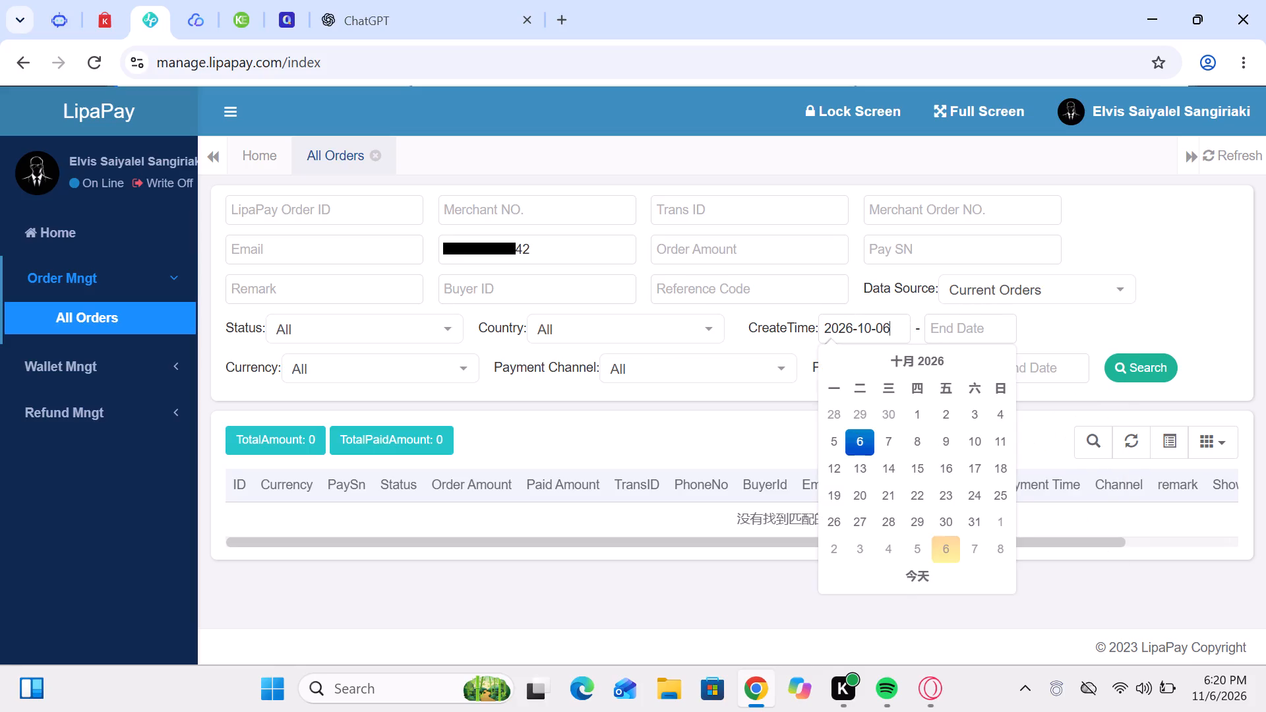
pyautogui.moveTo(893, 323); pyautogui.dragTo(807, 306)
pyautogui.press('BackSpace')
pyautogui.click(1133, 365)
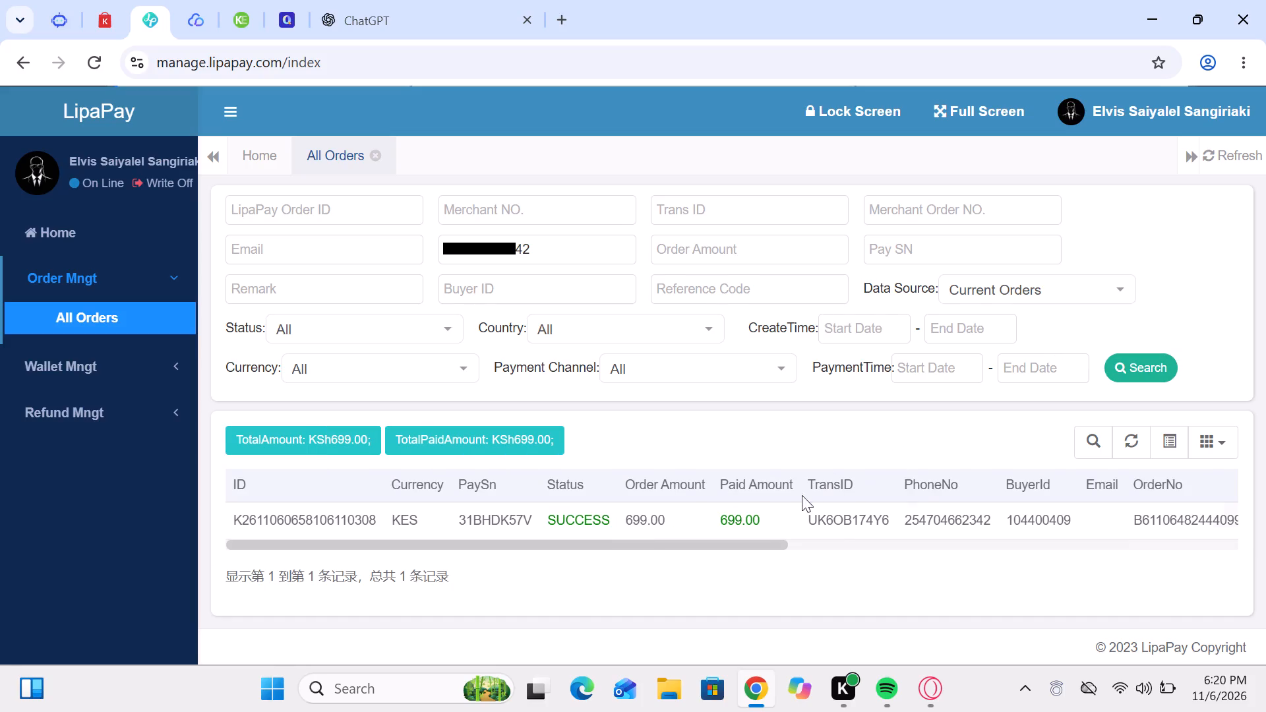
# Copy the order number from the remark column of the order found.
pyautogui.moveTo(746, 541); pyautogui.dragTo(1122, 512)
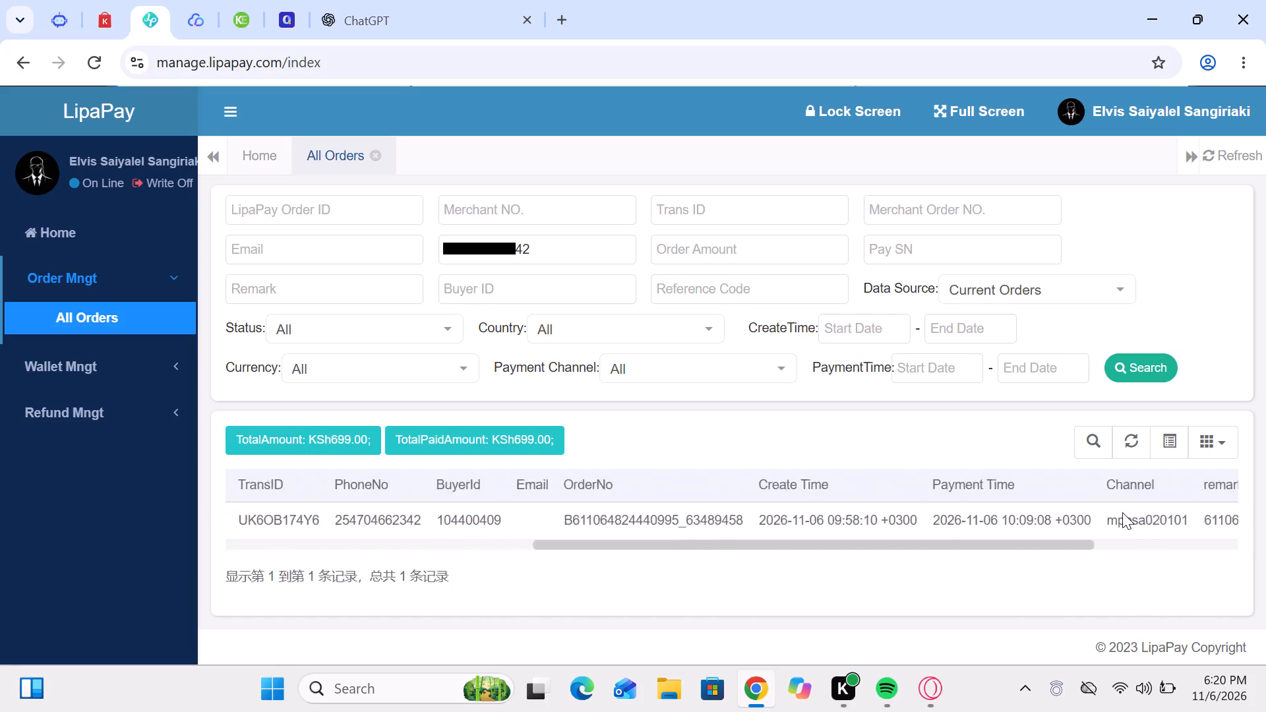
pyautogui.moveTo(1122, 512); pyautogui.dragTo(1258, 502)
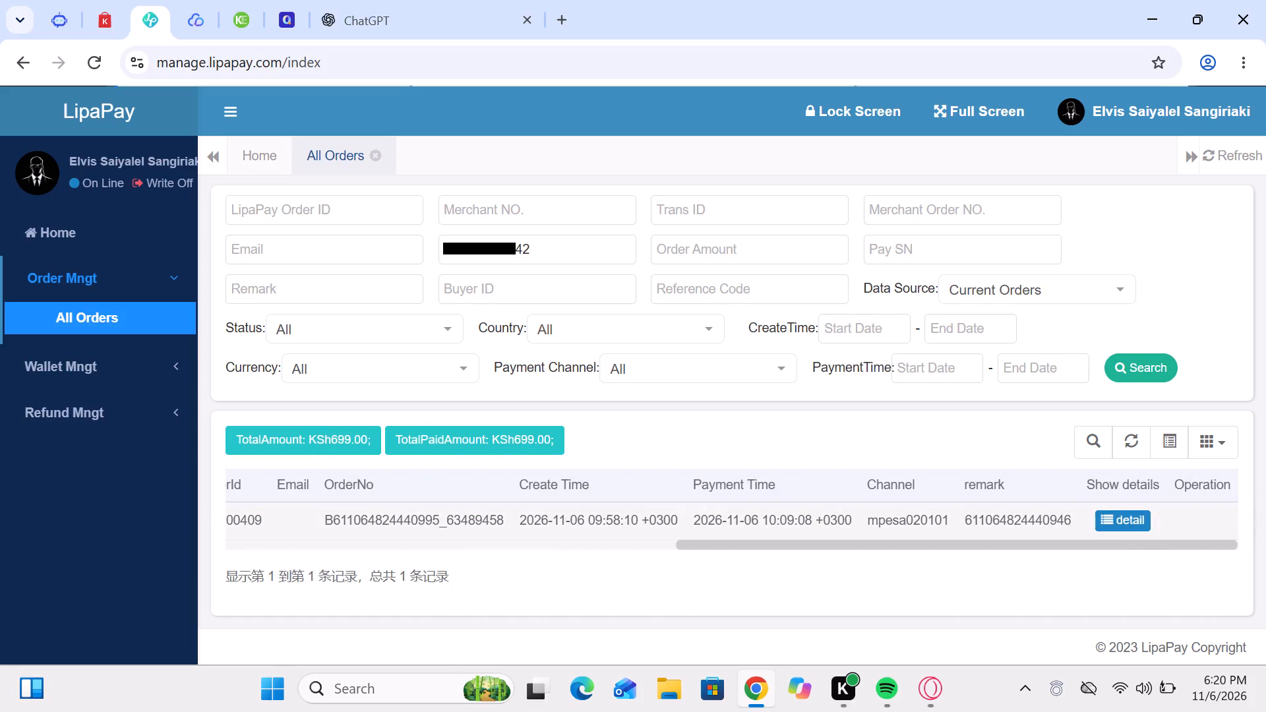
pyautogui.doubleClick(1040, 521)
pyautogui.rightClick(1040, 521)
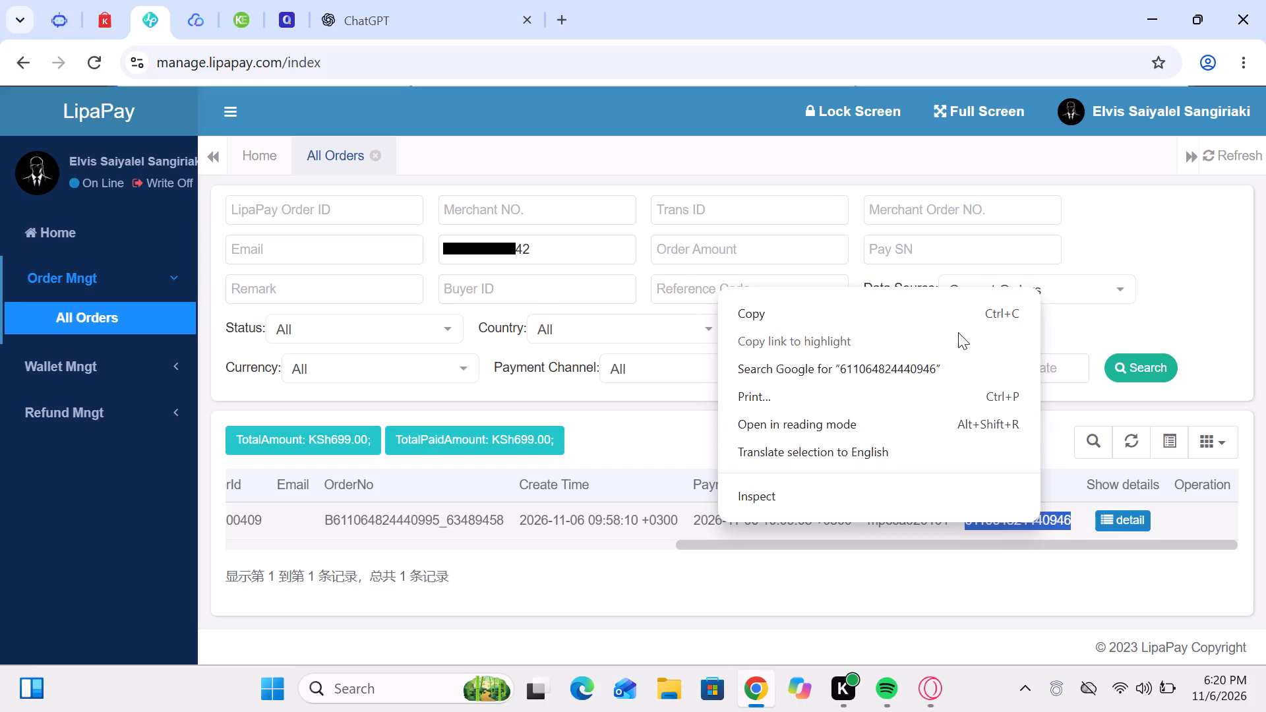
pyautogui.click(961, 309)
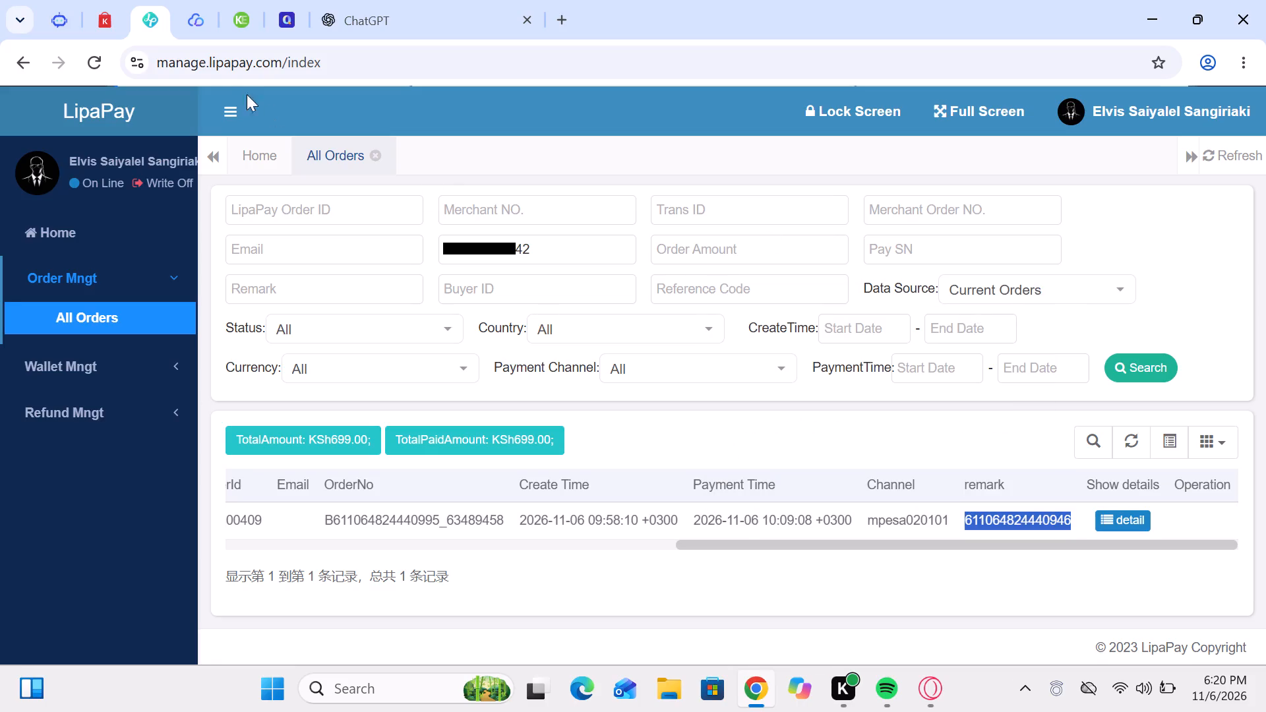
# Switch to the Kilimall Admin Console and open the Order + AfterSales List under Customer Service orders.
pyautogui.click(106, 11)
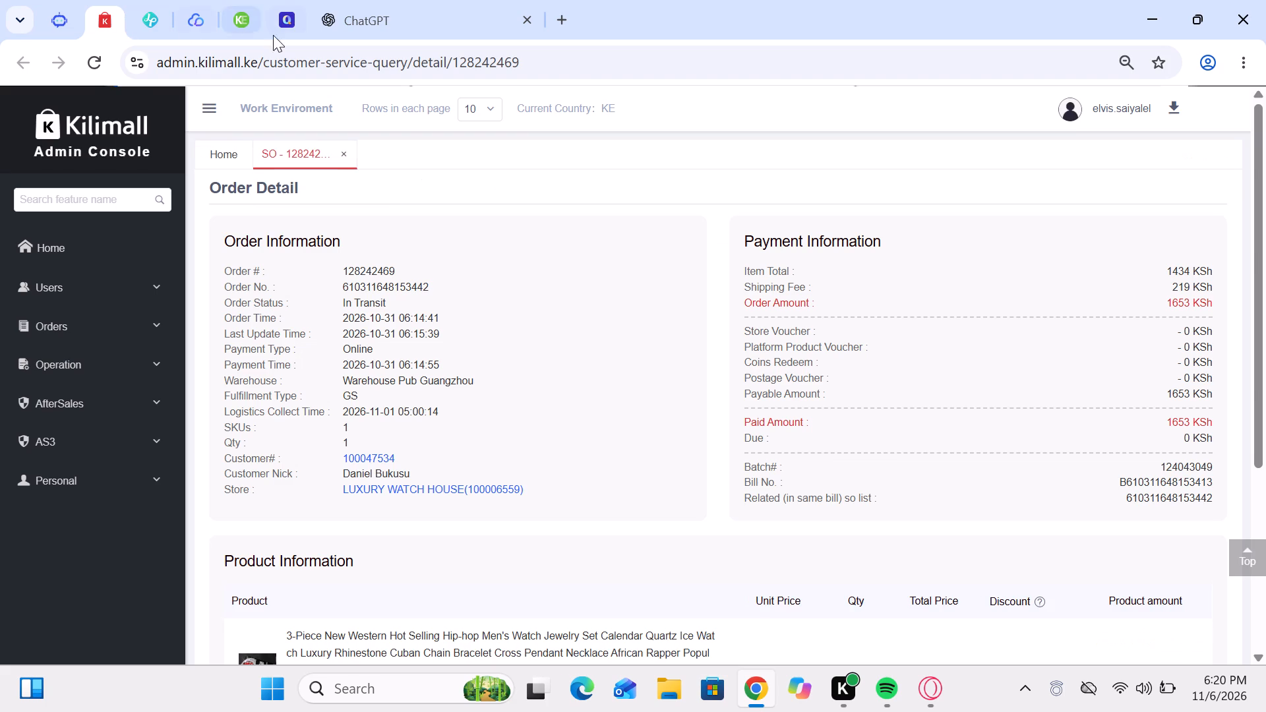
pyautogui.scroll(4, 413, 304)
pyautogui.click(160, 323)
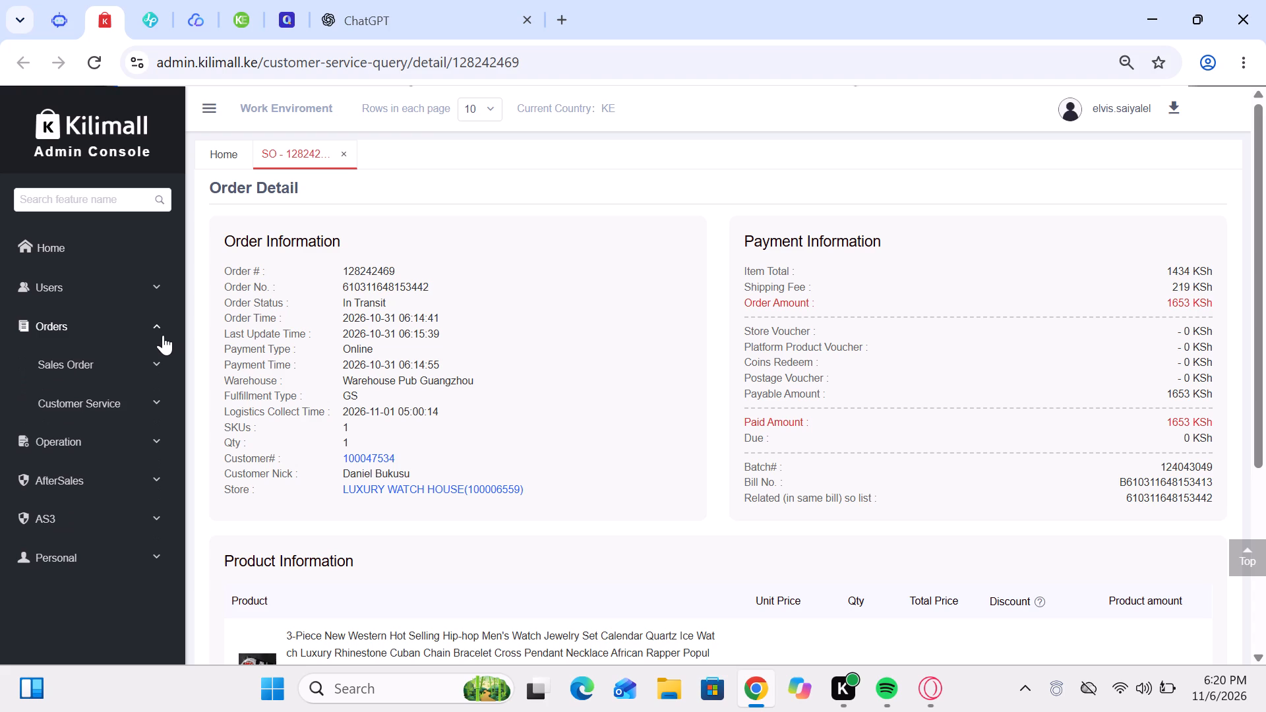
pyautogui.click(151, 398)
pyautogui.click(142, 440)
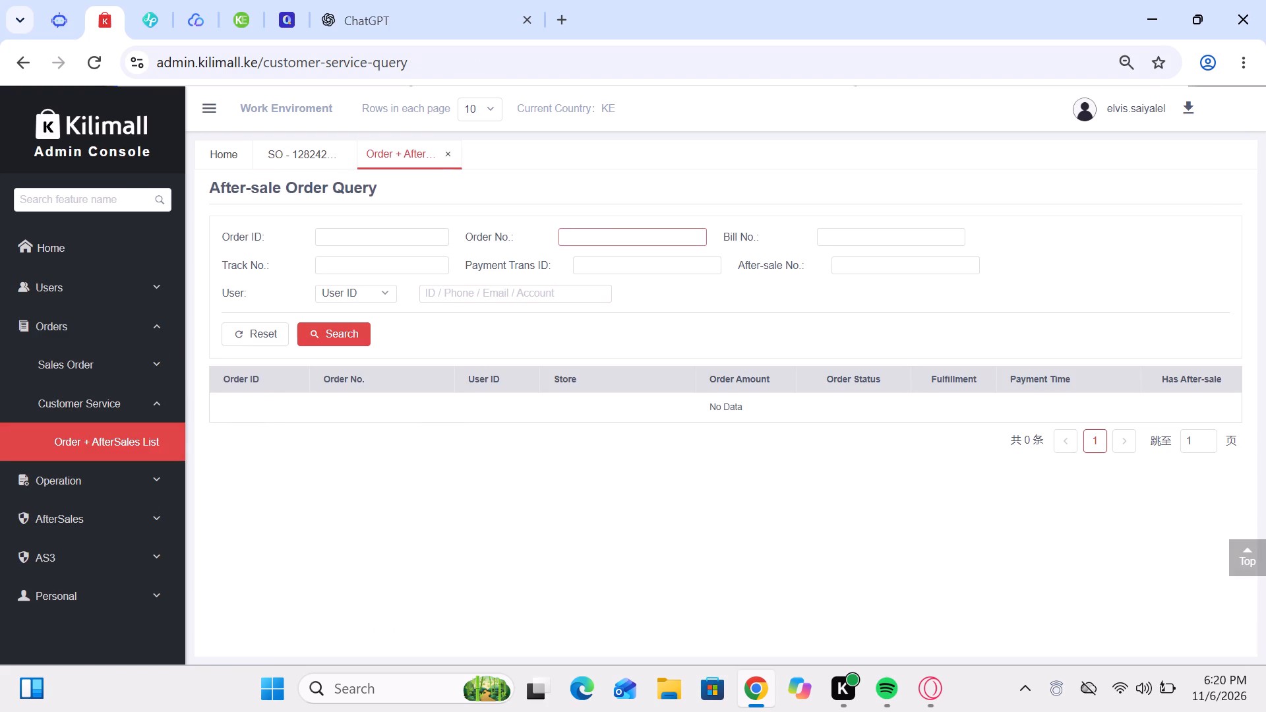
pyautogui.rightClick(611, 231)
pyautogui.hotkey('ctrl', 'v')
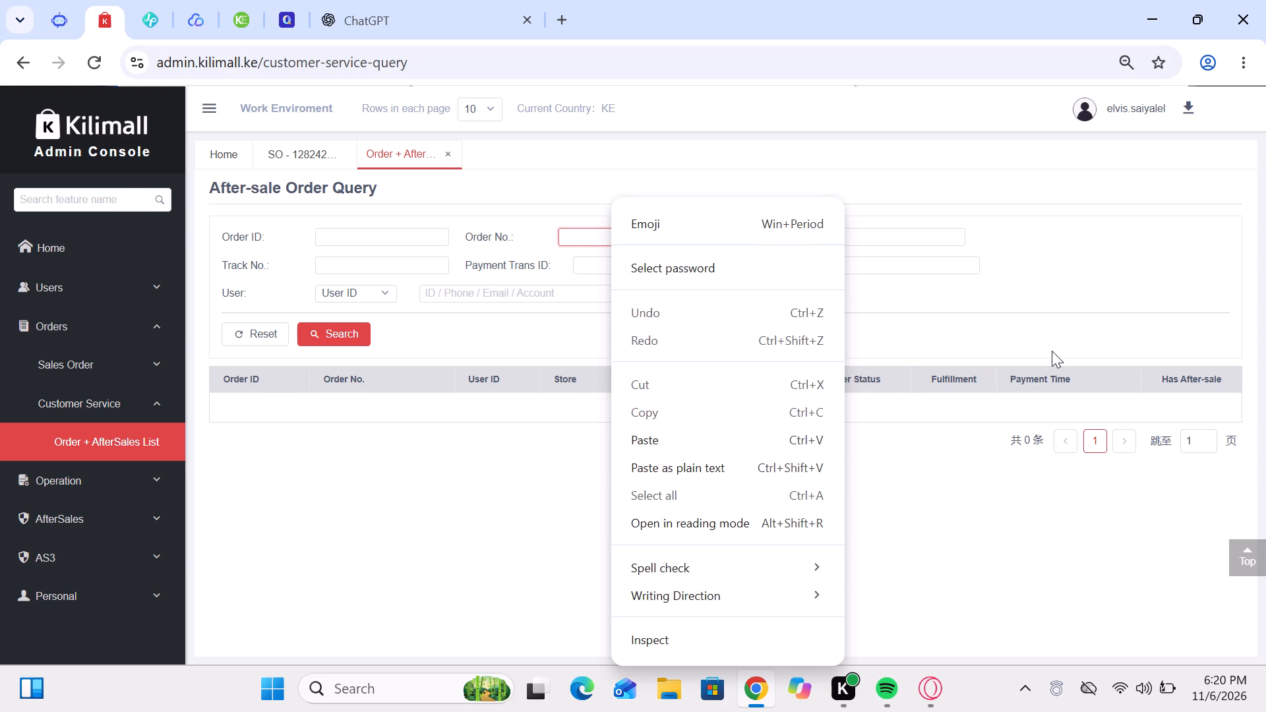
pyautogui.click(658, 442)
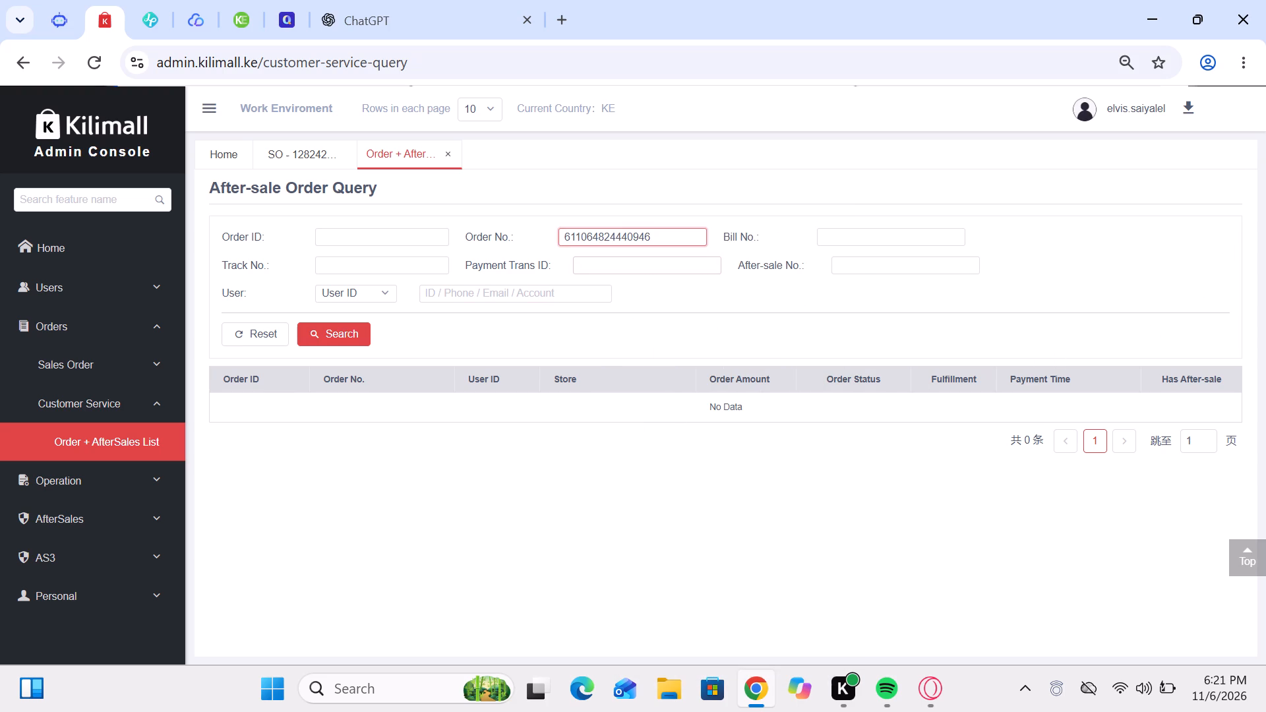
pyautogui.click(349, 327)
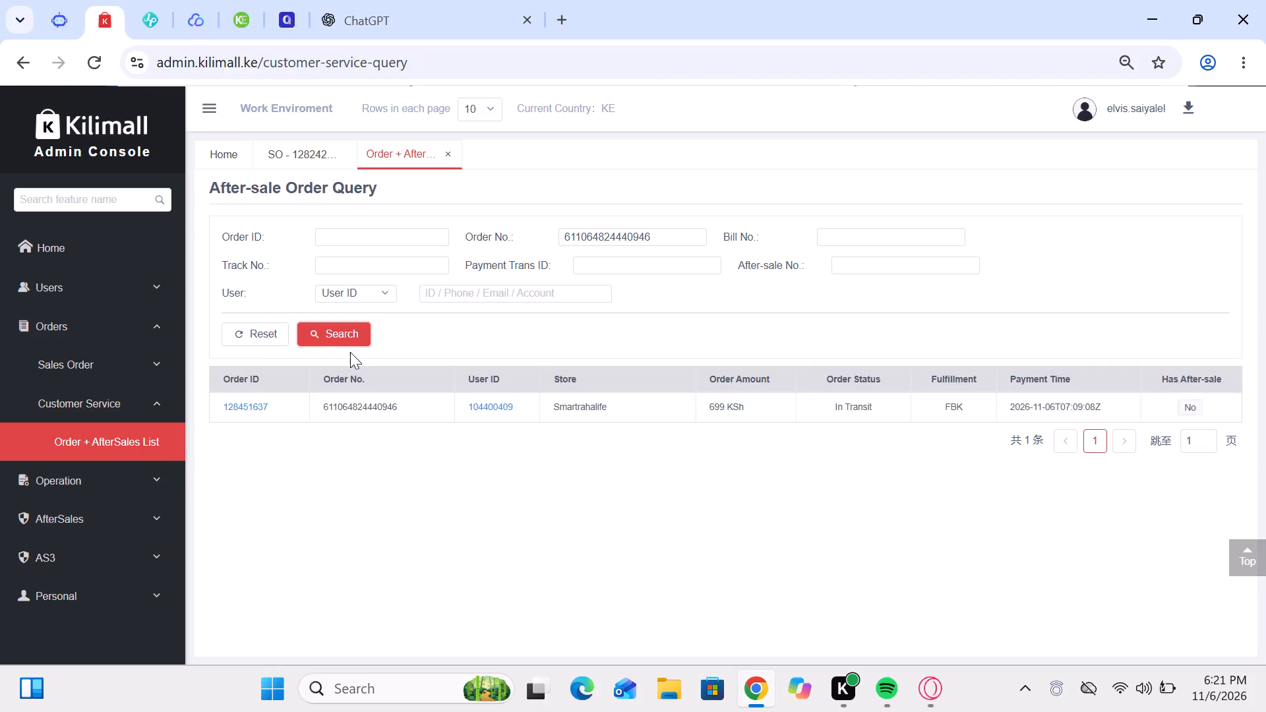
pyautogui.click(234, 409)
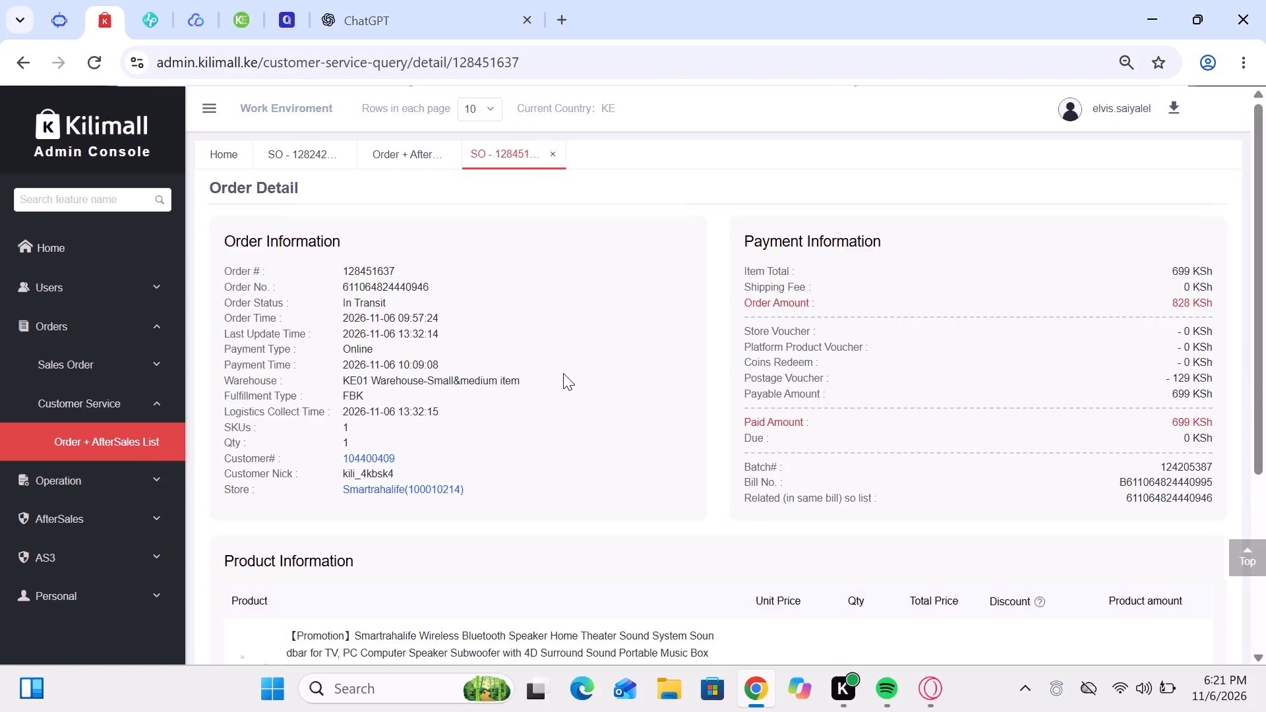
pyautogui.scroll(-8, 563, 373)
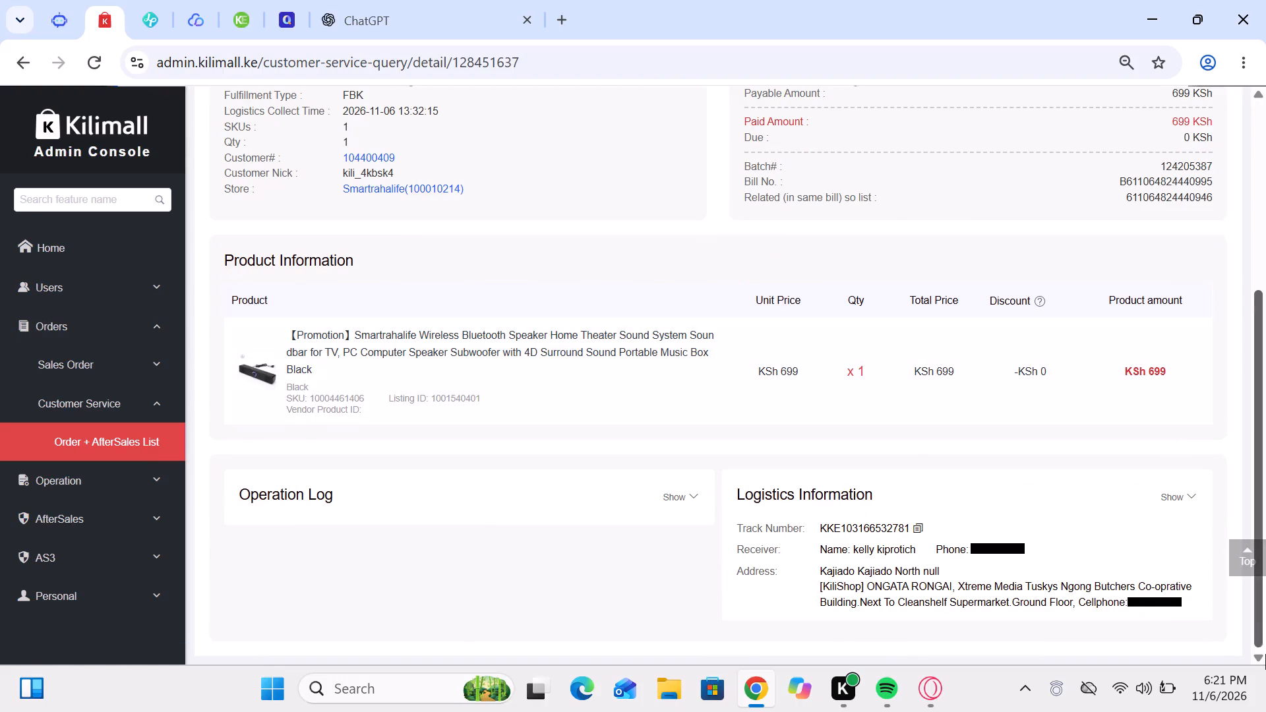
pyautogui.click(1183, 499)
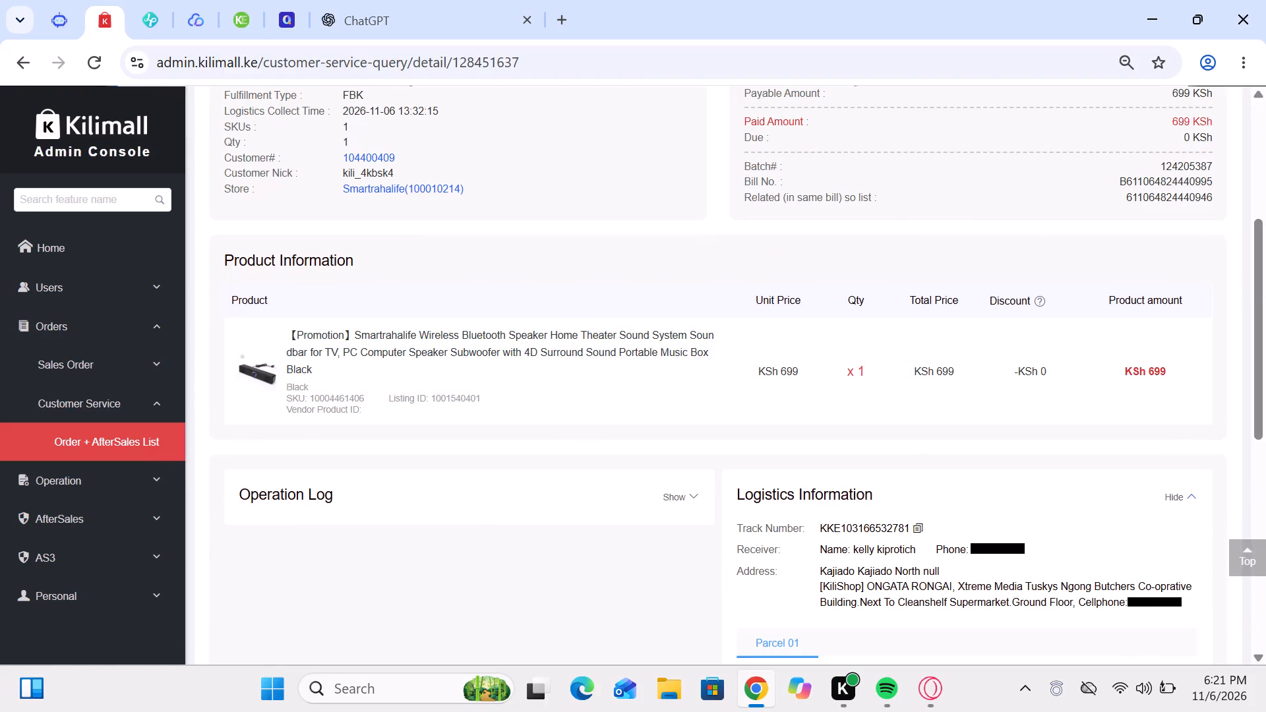
pyautogui.scroll(-5, 1174, 513)
pyautogui.scroll(2, 1174, 518)
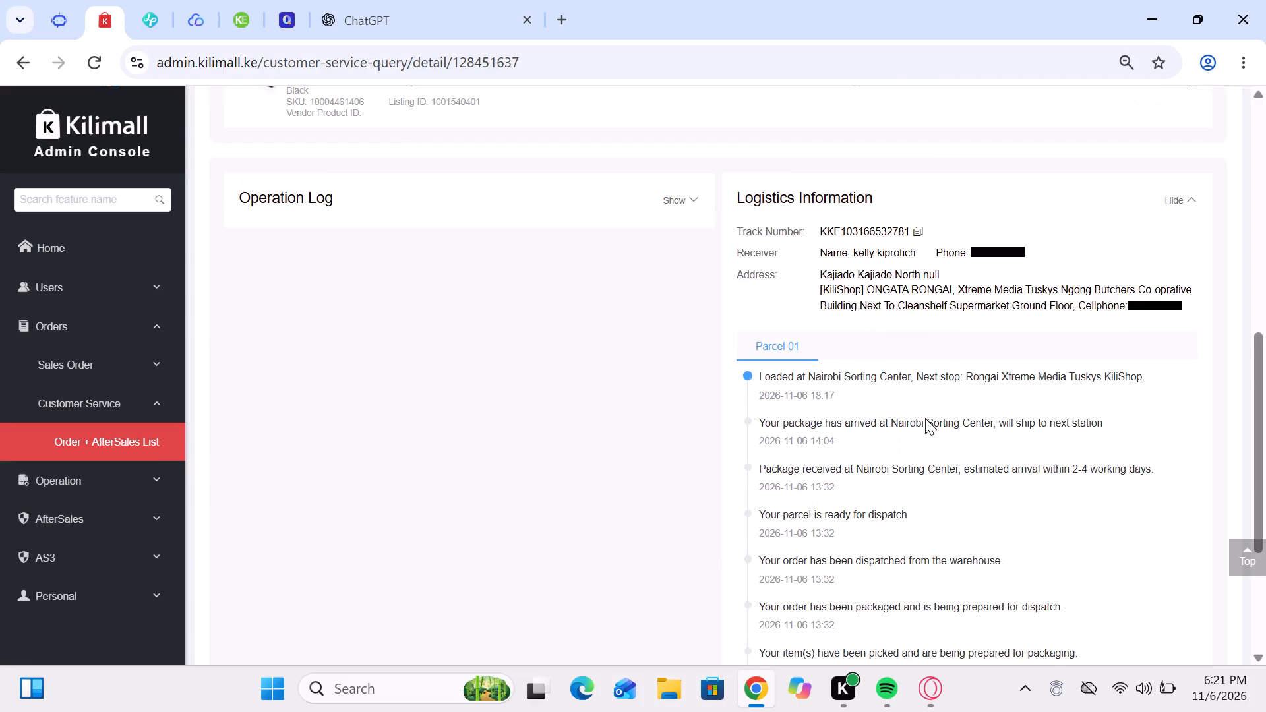
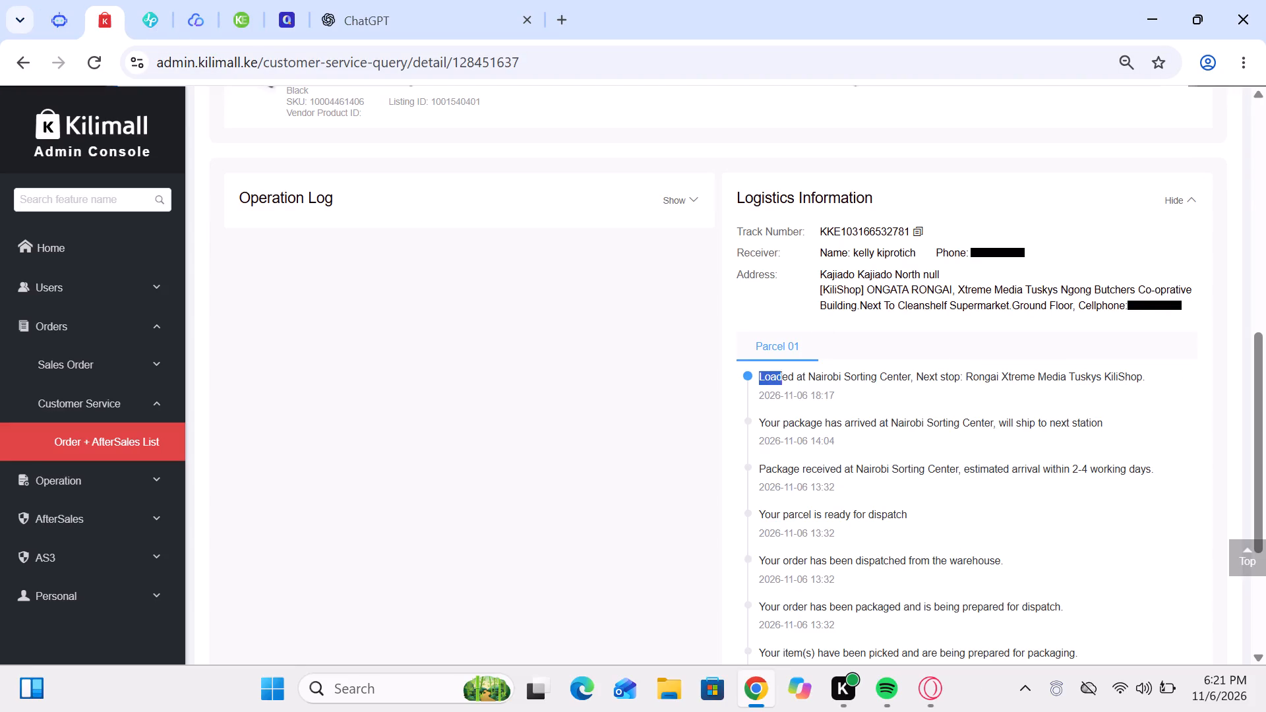
# Copy the latest Parcel 01 tracking entry, "Loaded at Nairobi Sorting Center, Next stop: Rongai Xtreme Media Tuskys KiliShop.".
pyautogui.moveTo(785, 372); pyautogui.dragTo(1145, 372)
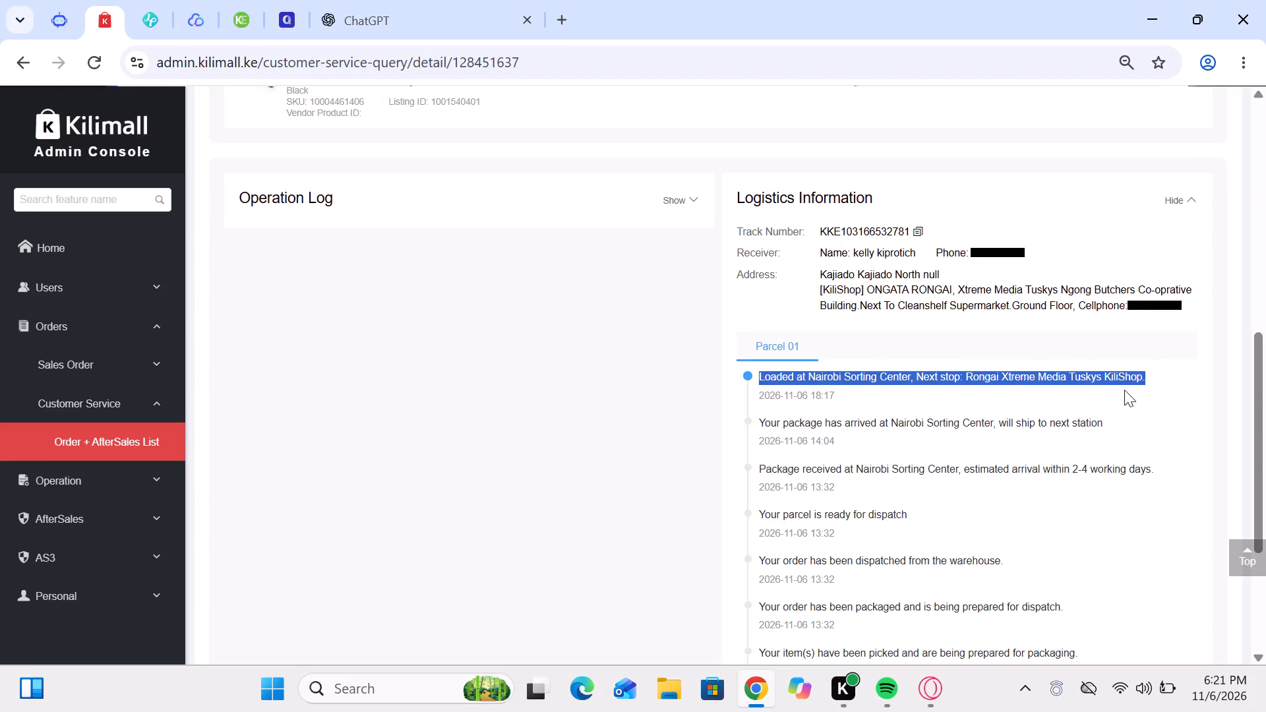
pyautogui.rightClick(1100, 376)
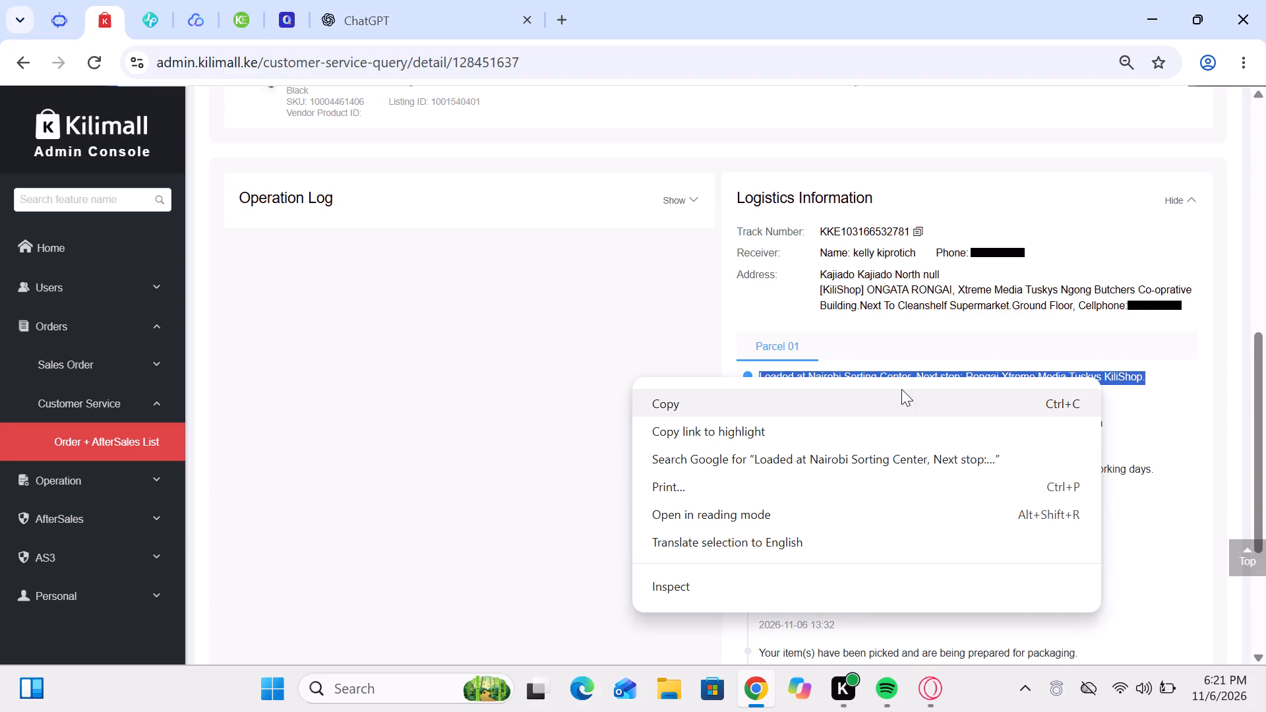
pyautogui.click(901, 389)
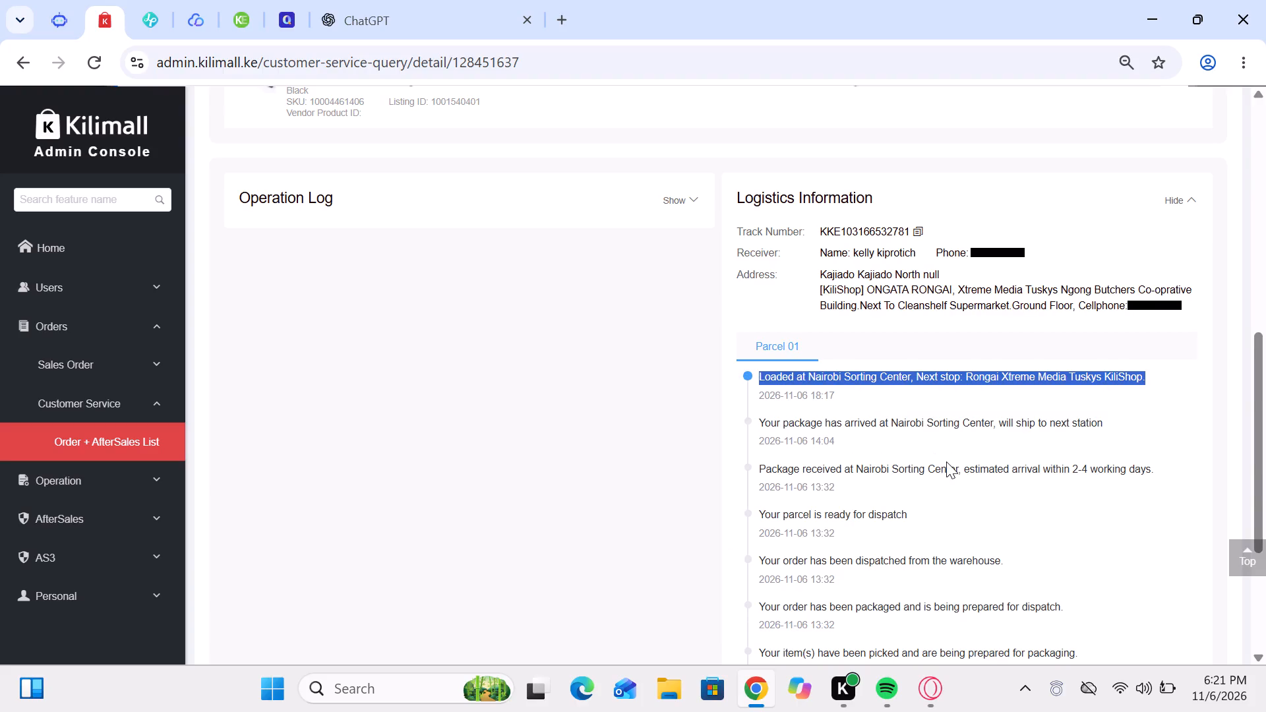
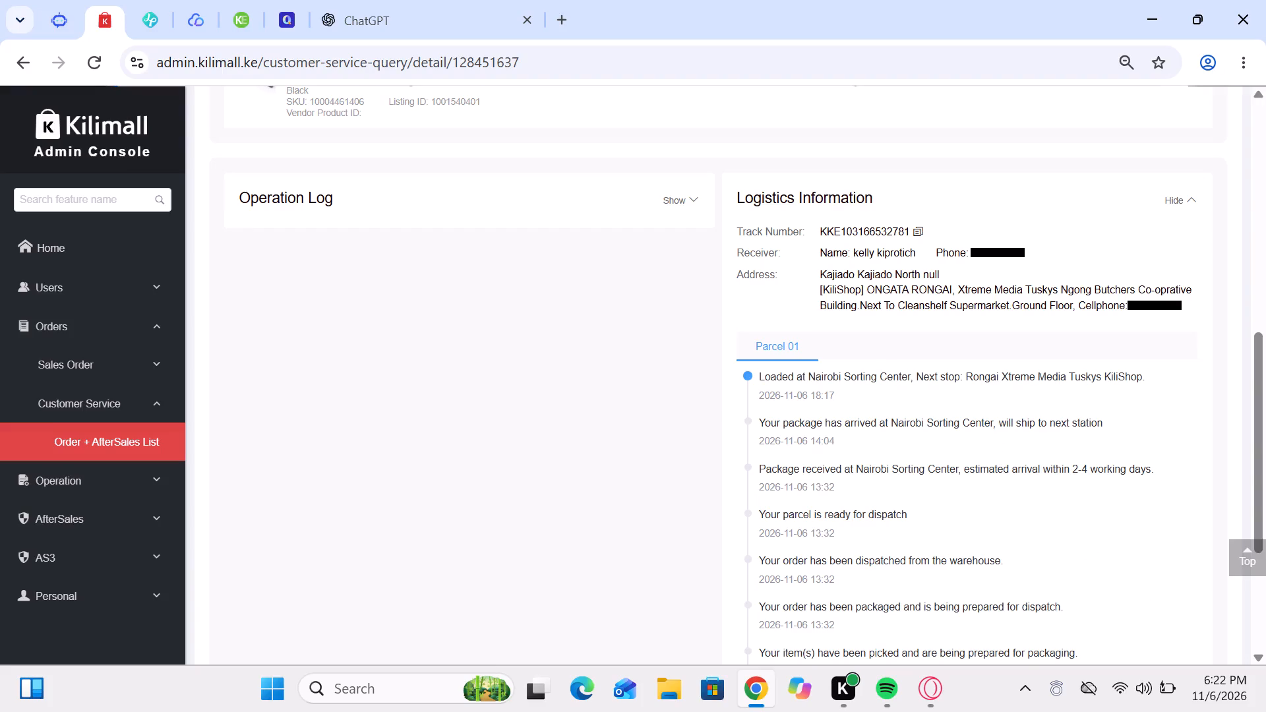
# Copy the text "estimated arrival within 2-4 working days." from the Parcel 01 tracking entry about the package received at Nairobi Sorting Center.
pyautogui.moveTo(961, 472); pyautogui.dragTo(1021, 461)
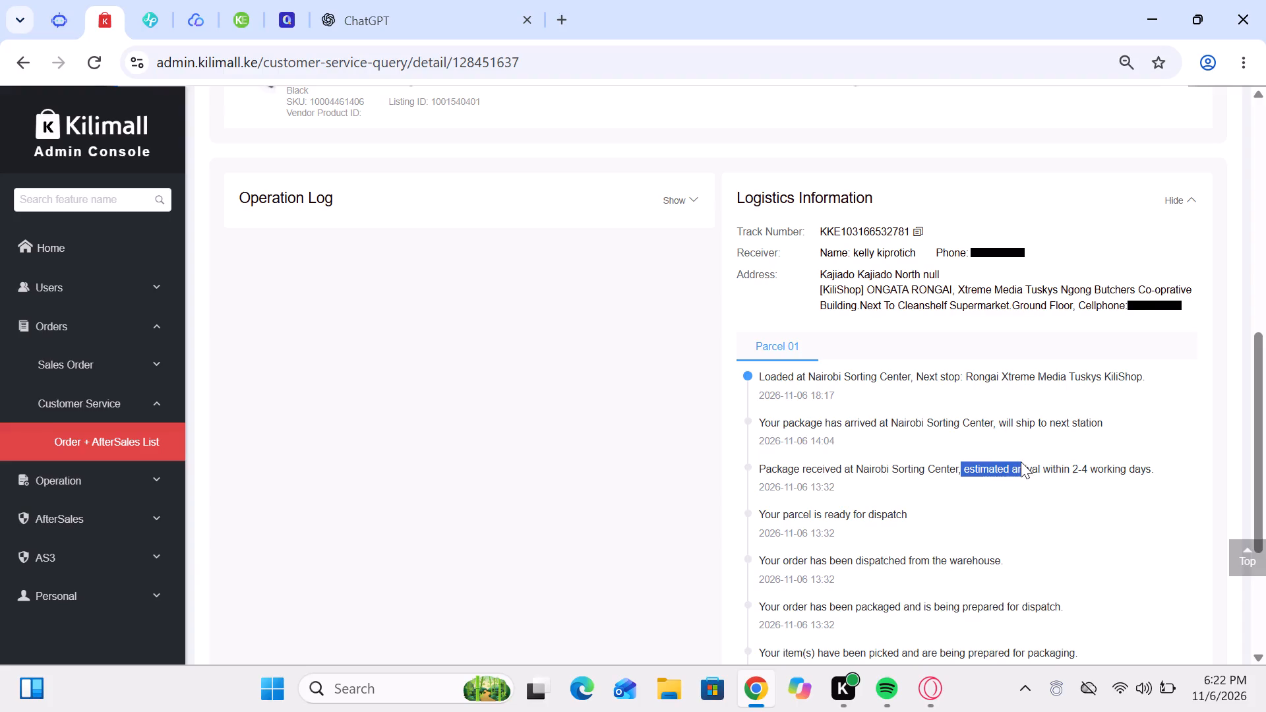
pyautogui.moveTo(1021, 461); pyautogui.dragTo(1075, 485)
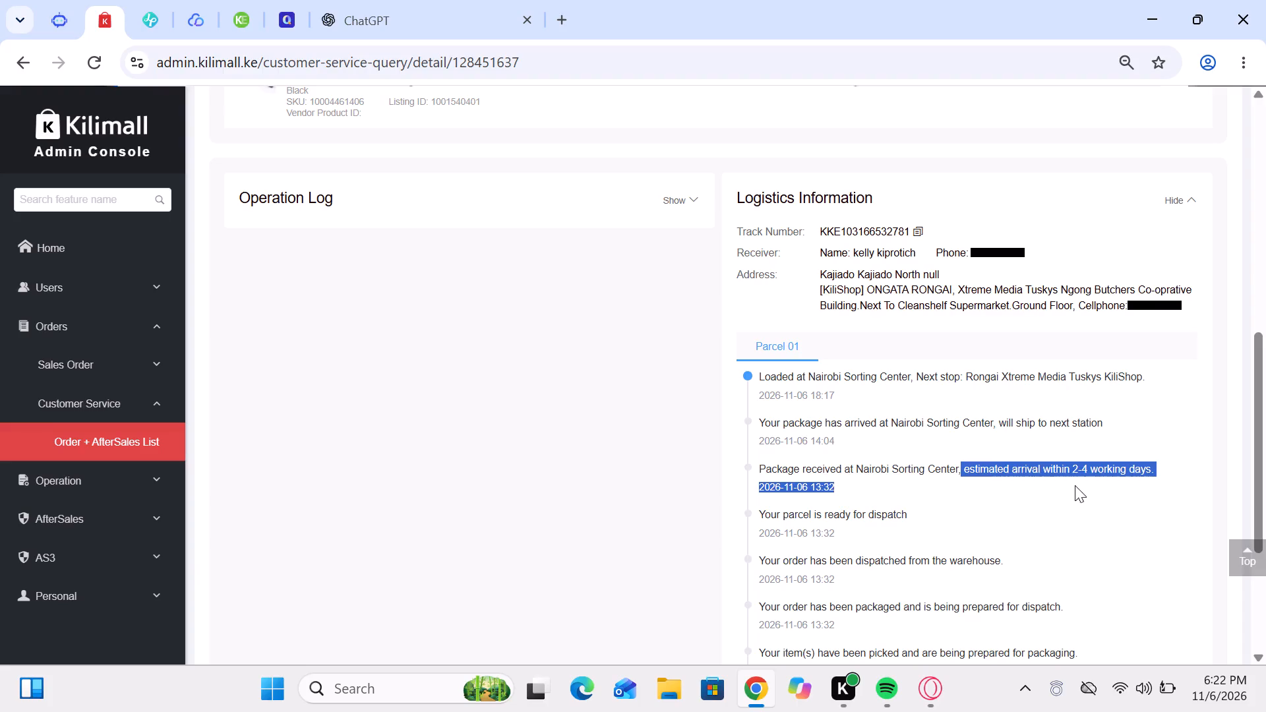
pyautogui.moveTo(1075, 485); pyautogui.dragTo(1155, 461)
pyautogui.rightClick(1131, 465)
pyautogui.click(973, 267)
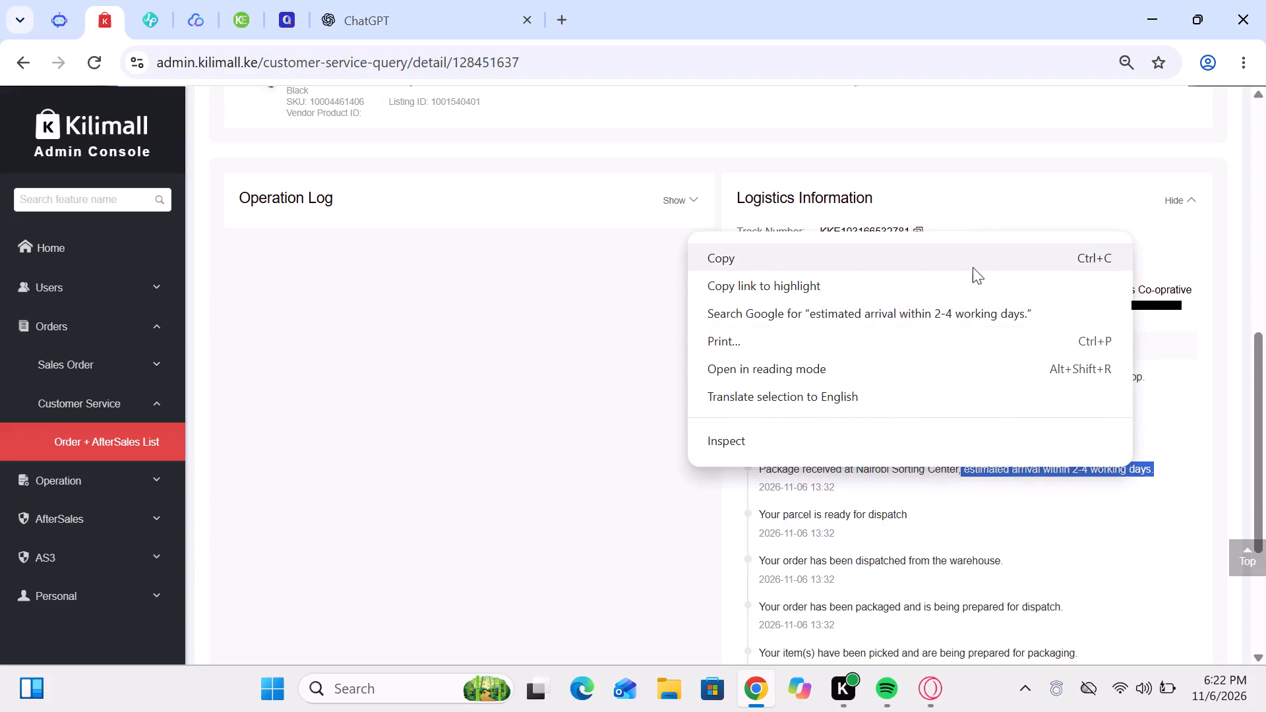
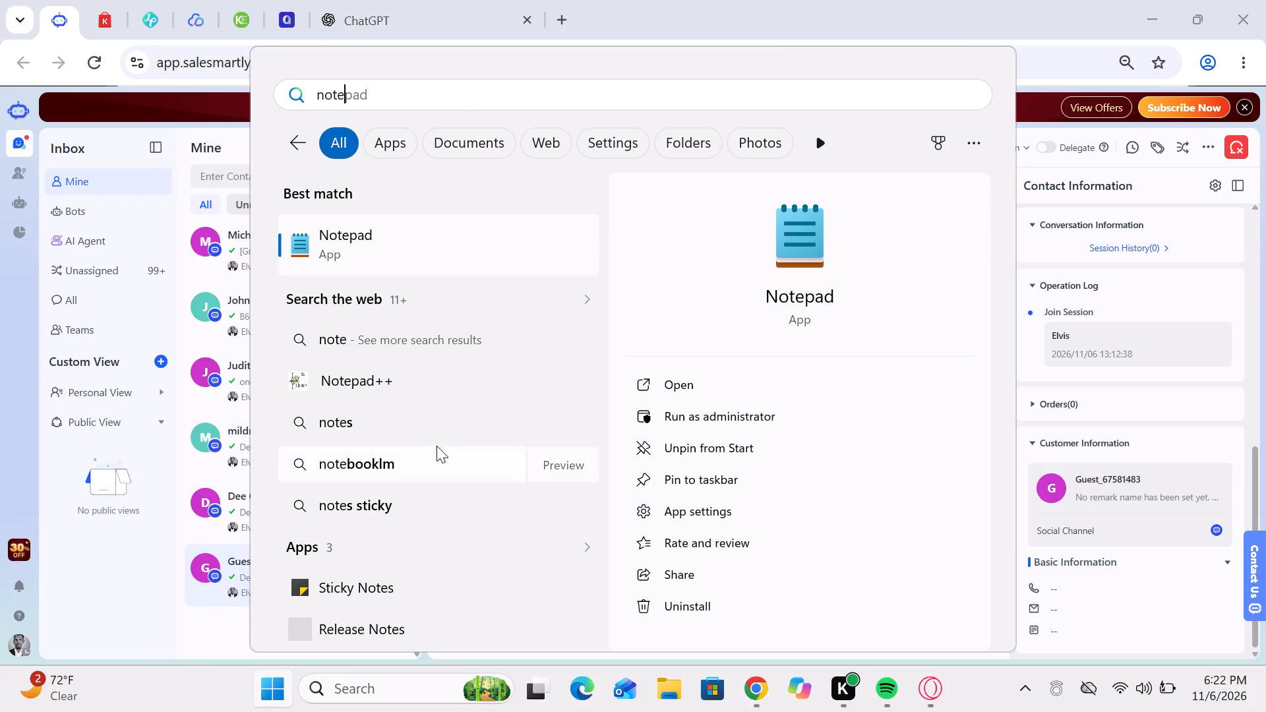
# Open Notepad and browse the saved customer replies in Kilimall quick reps.txt.
pyautogui.click(665, 374)
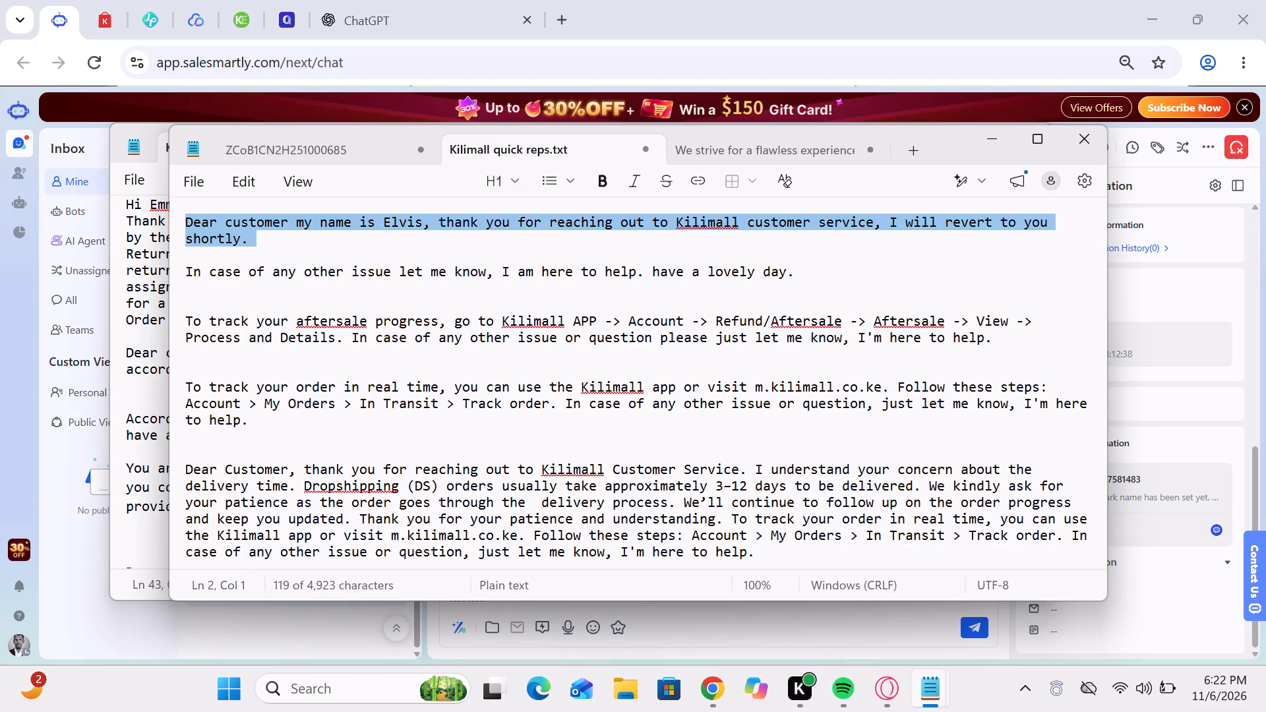
pyautogui.scroll(-2, 294, 326)
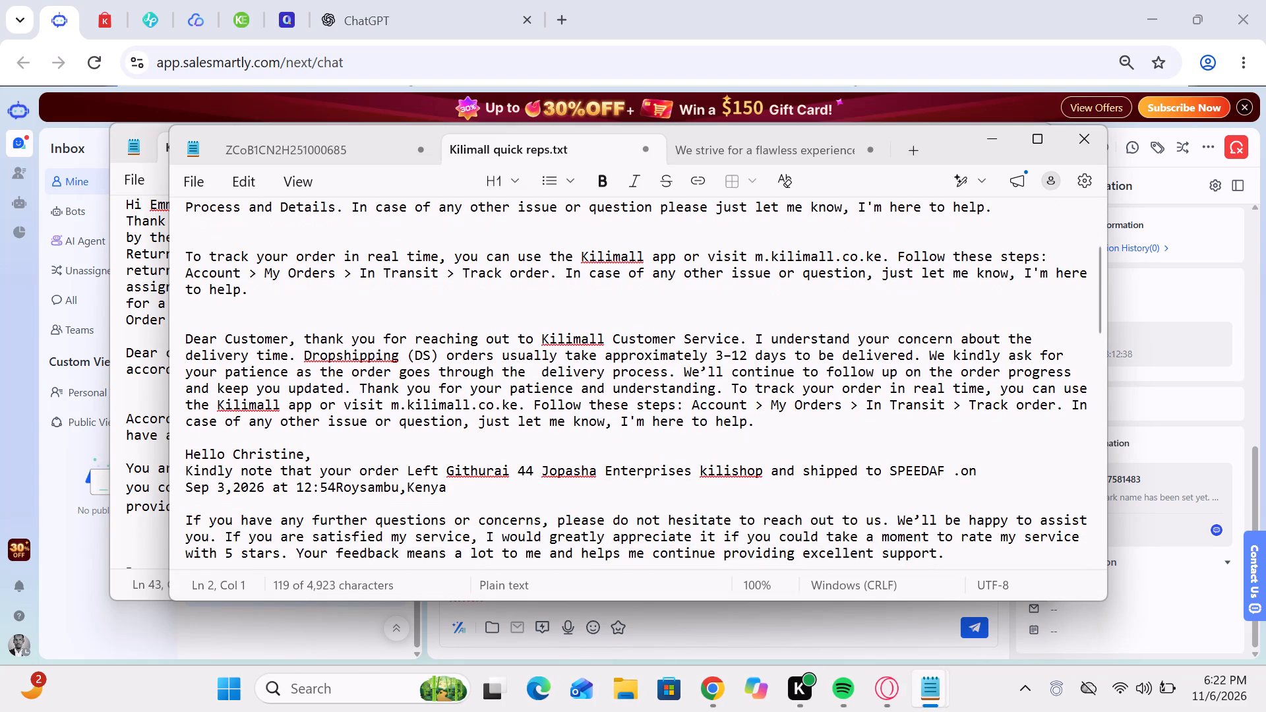
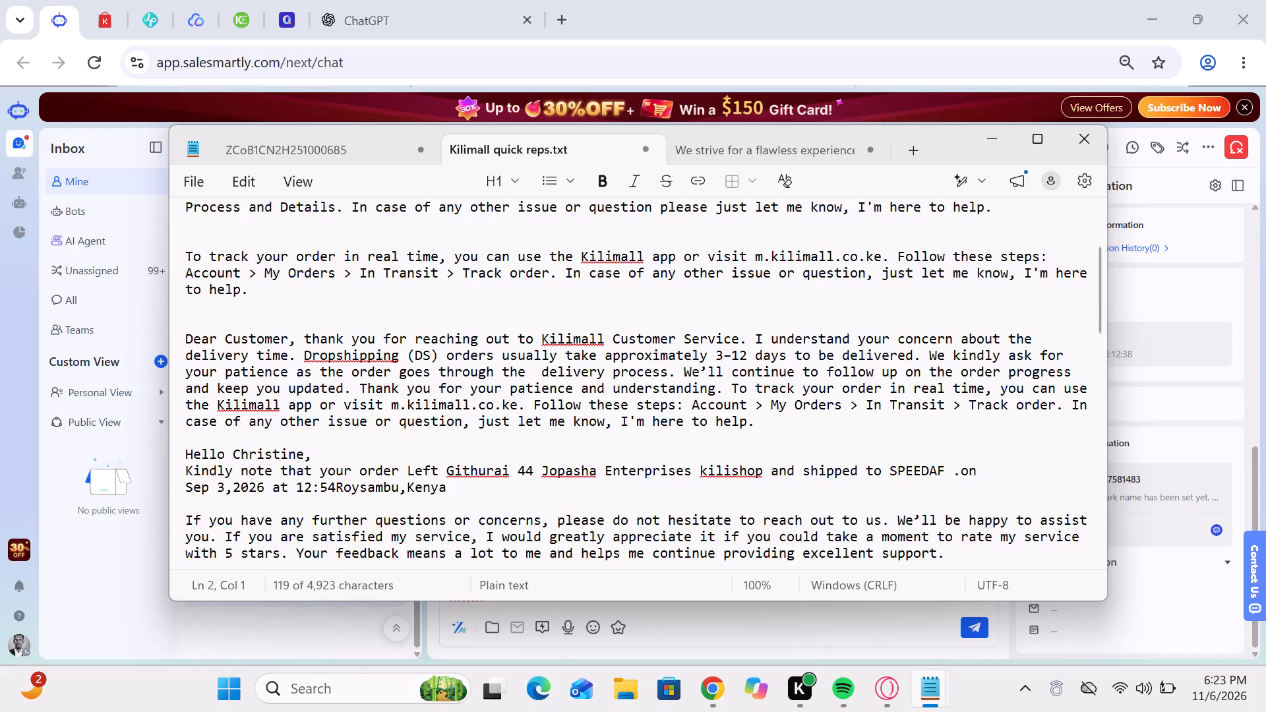
# Copy the saved dropshipping delivery reply's text from "We kindly ask for your patience" through "I'm here to help.".
pyautogui.moveTo(932, 355); pyautogui.dragTo(934, 423)
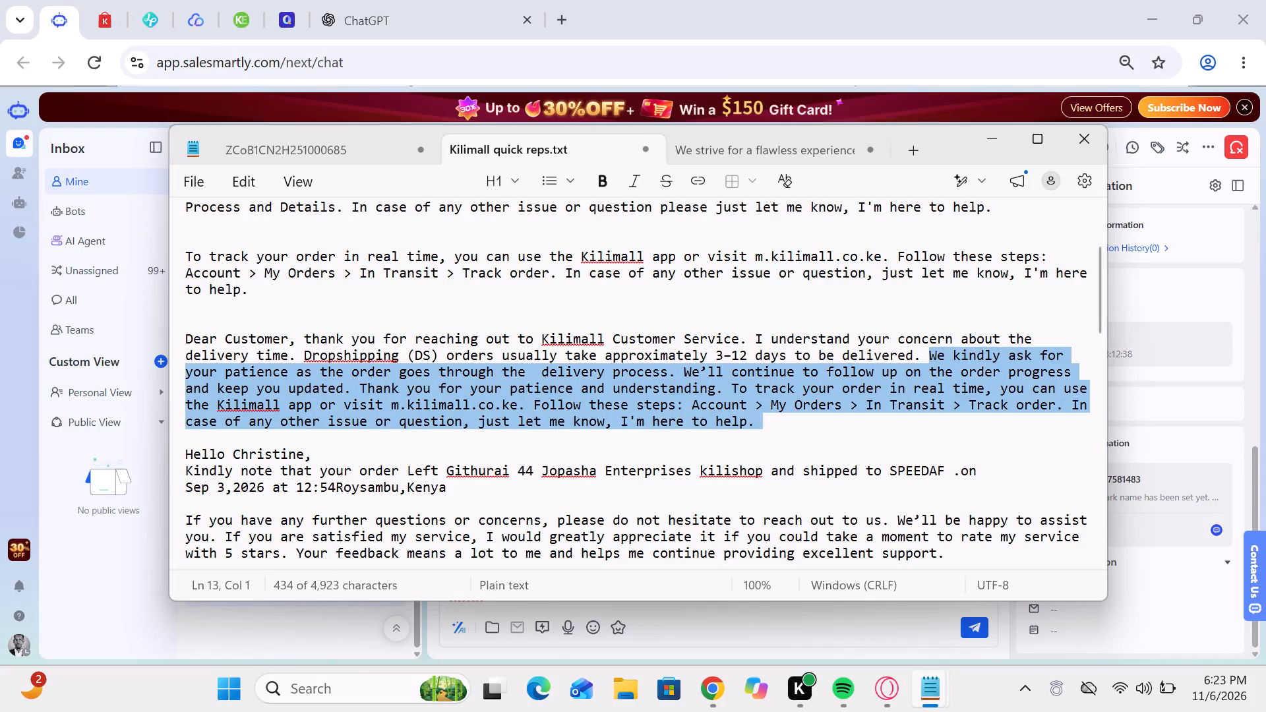
pyautogui.moveTo(934, 423); pyautogui.dragTo(932, 421)
pyautogui.rightClick(930, 393)
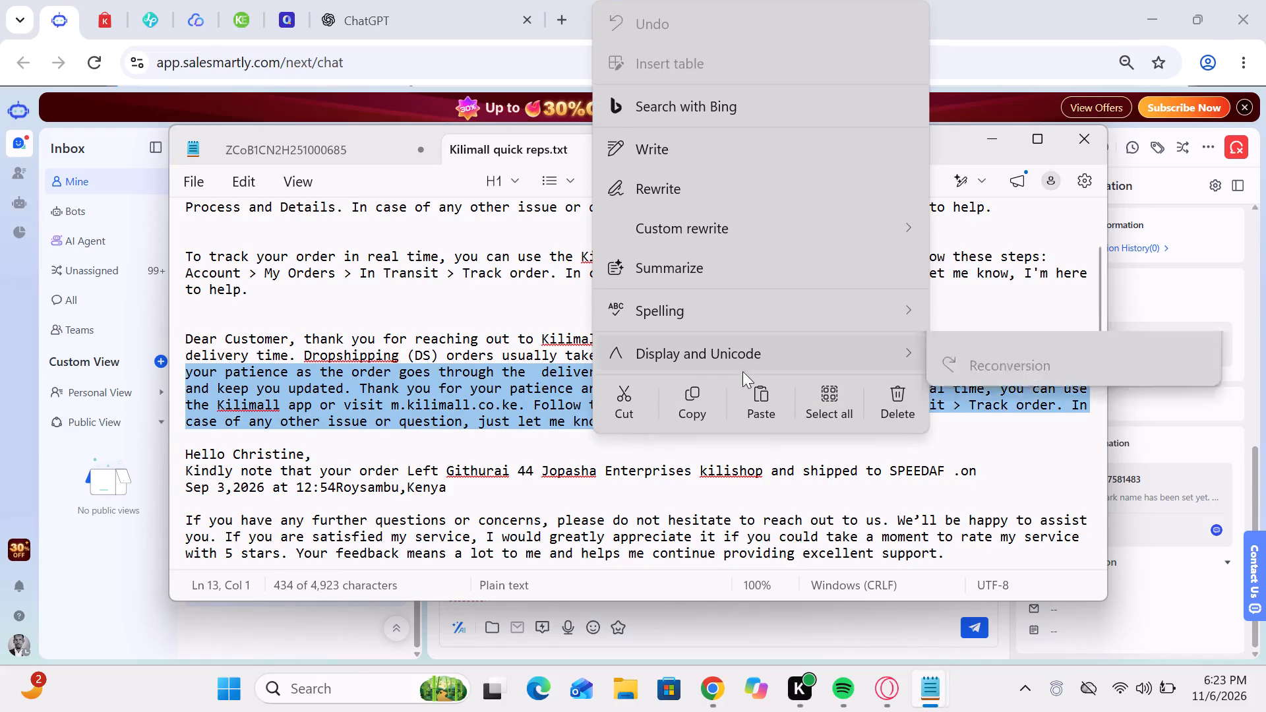
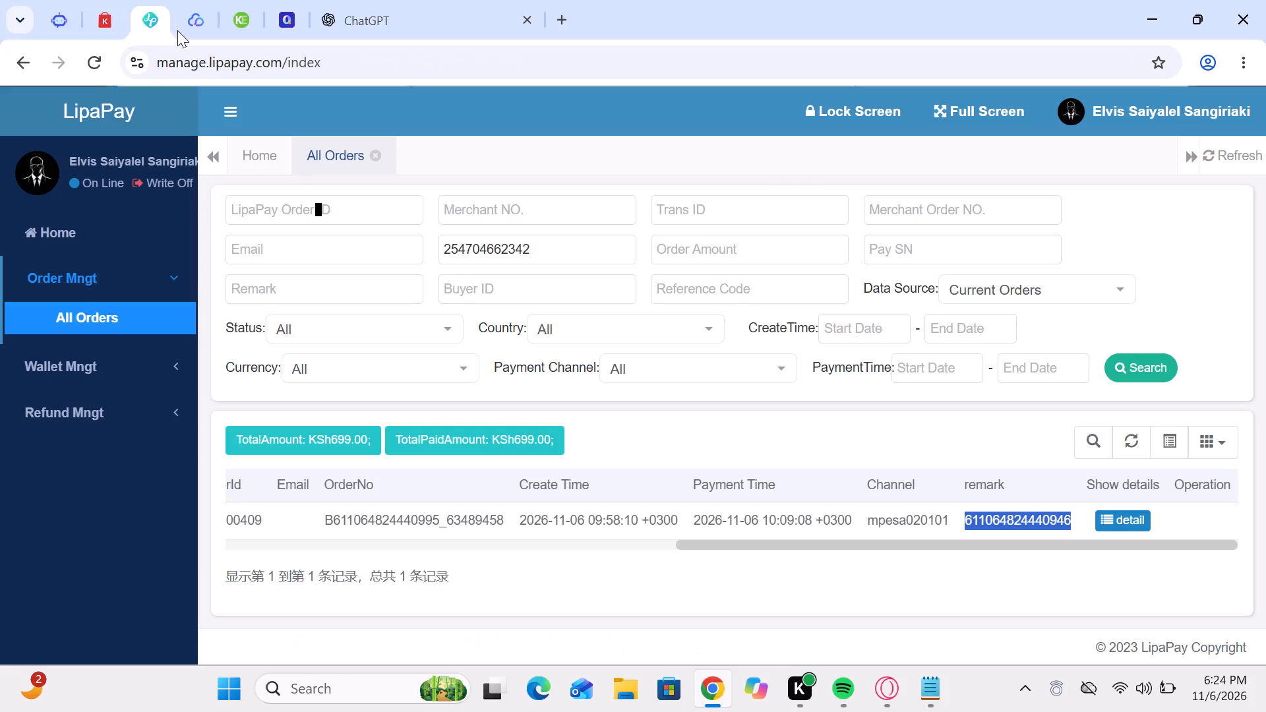
# In LipaPay, search all orders by the customer's copied email address, with the mobile number filter cleared.
pyautogui.click(398, 256)
pyautogui.rightClick(398, 256)
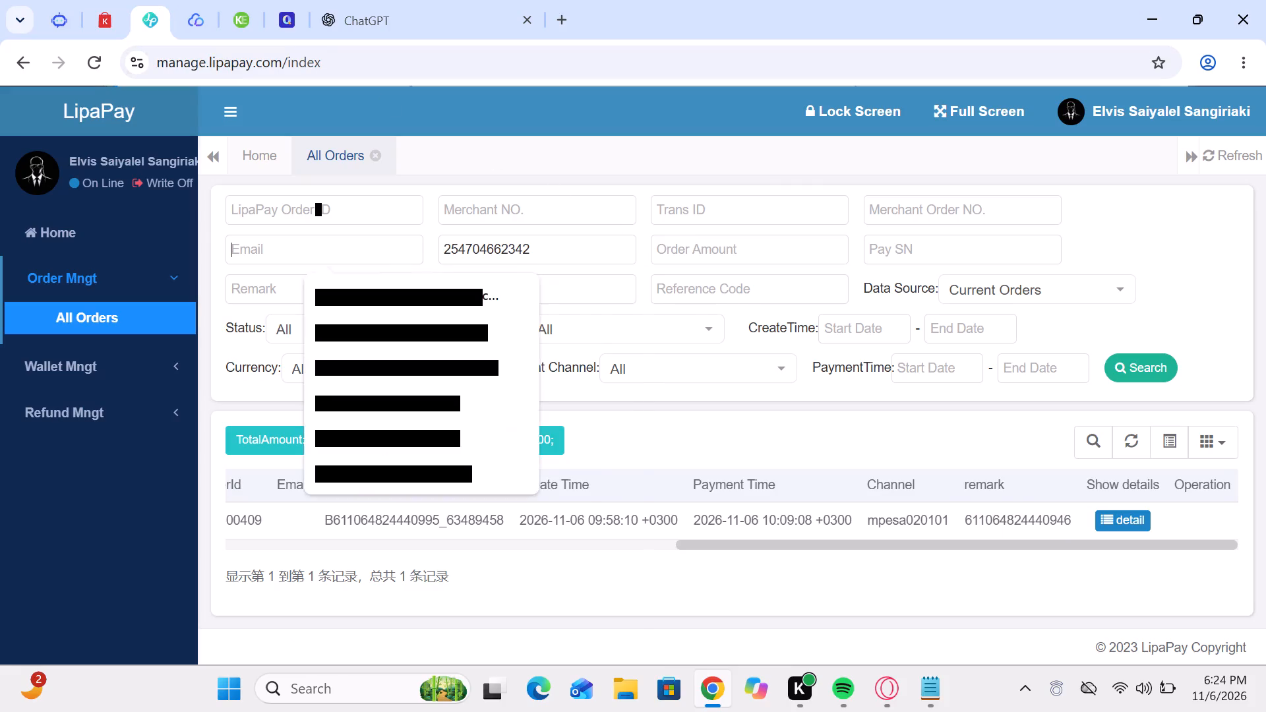
pyautogui.click(479, 386)
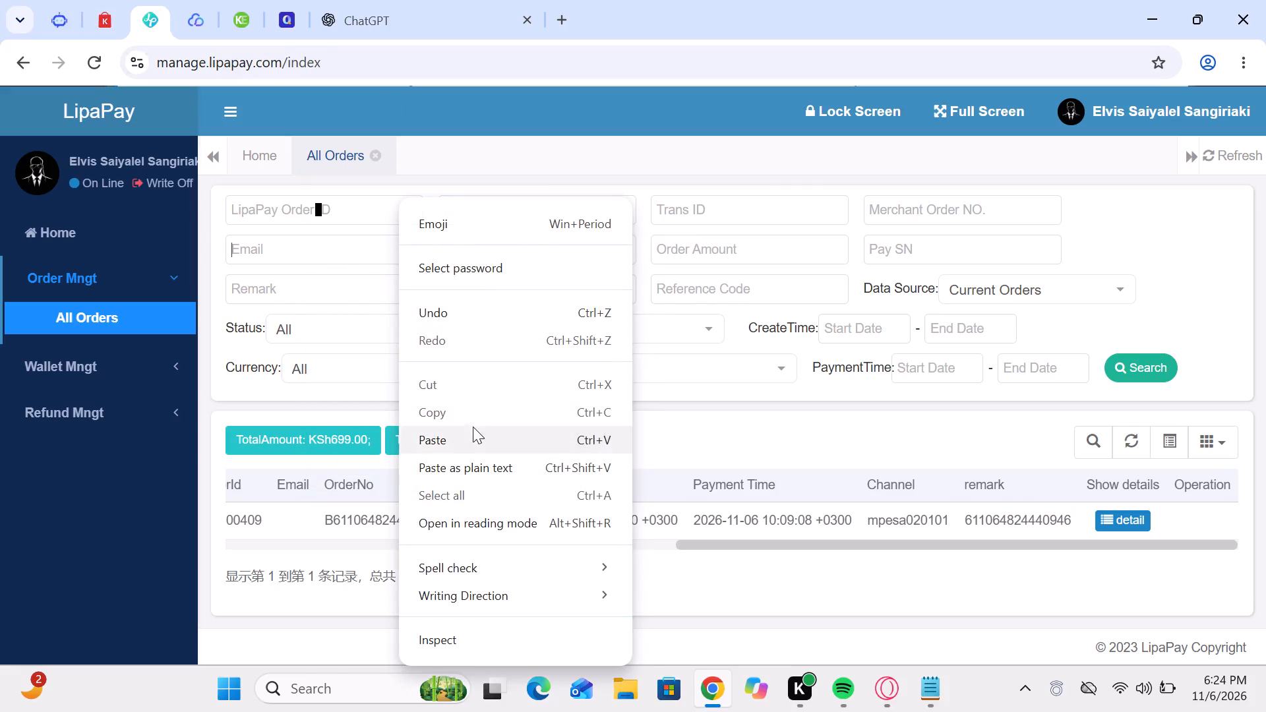
pyautogui.moveTo(471, 438); pyautogui.dragTo(473, 427)
pyautogui.moveTo(547, 234); pyautogui.dragTo(446, 246)
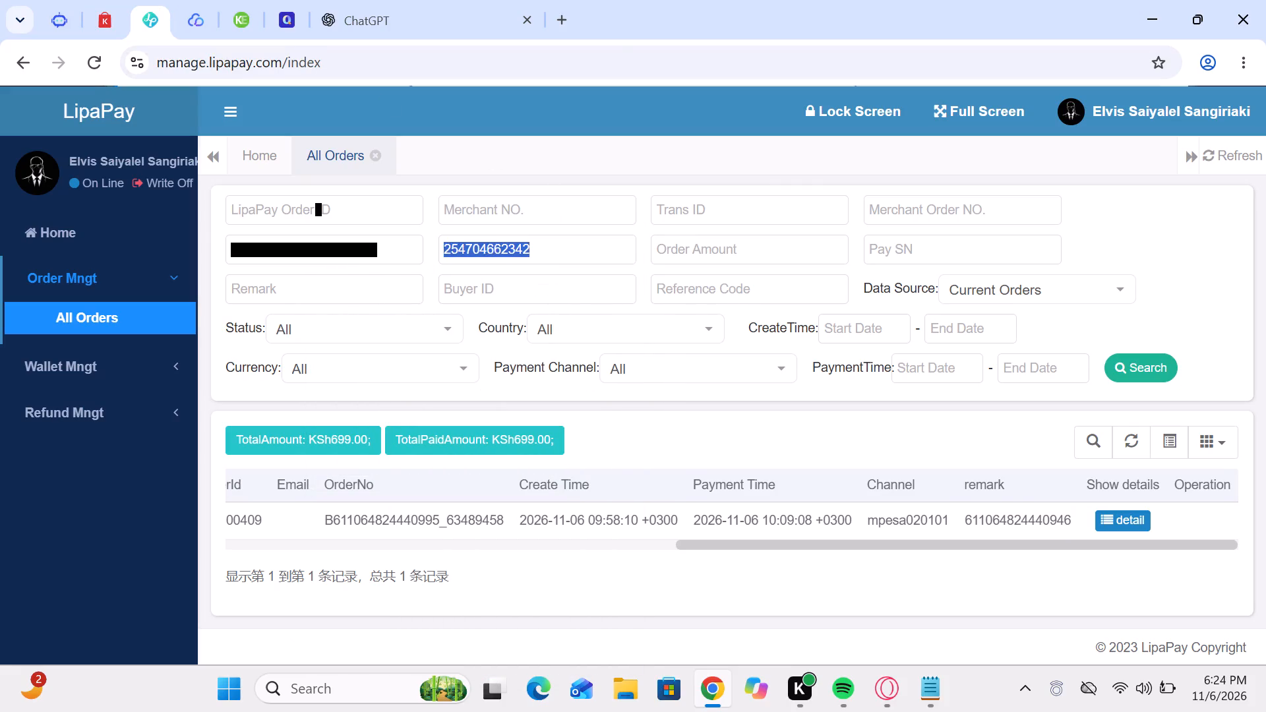
pyautogui.press('BackSpace')
pyautogui.click(1160, 366)
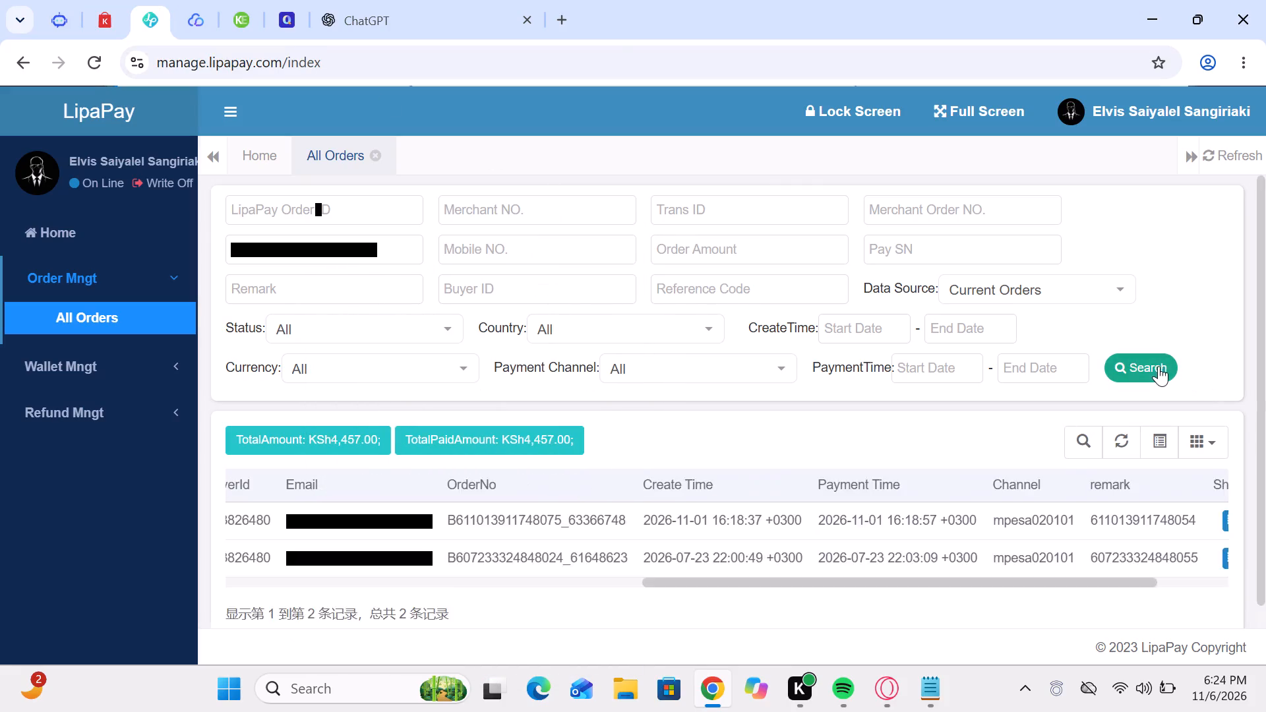
# Copy the remark number of the order created on 2026-11-01 from the results.
pyautogui.moveTo(889, 568); pyautogui.dragTo(882, 570)
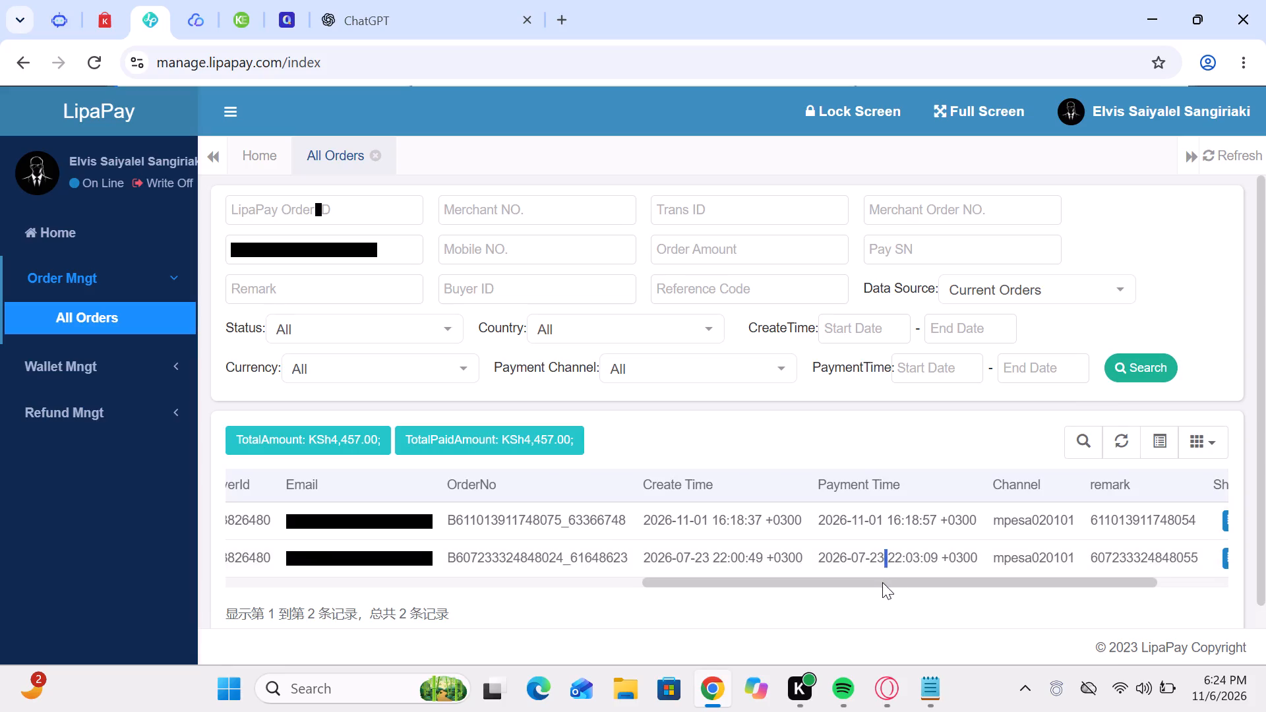
pyautogui.moveTo(882, 582); pyautogui.dragTo(1264, 568)
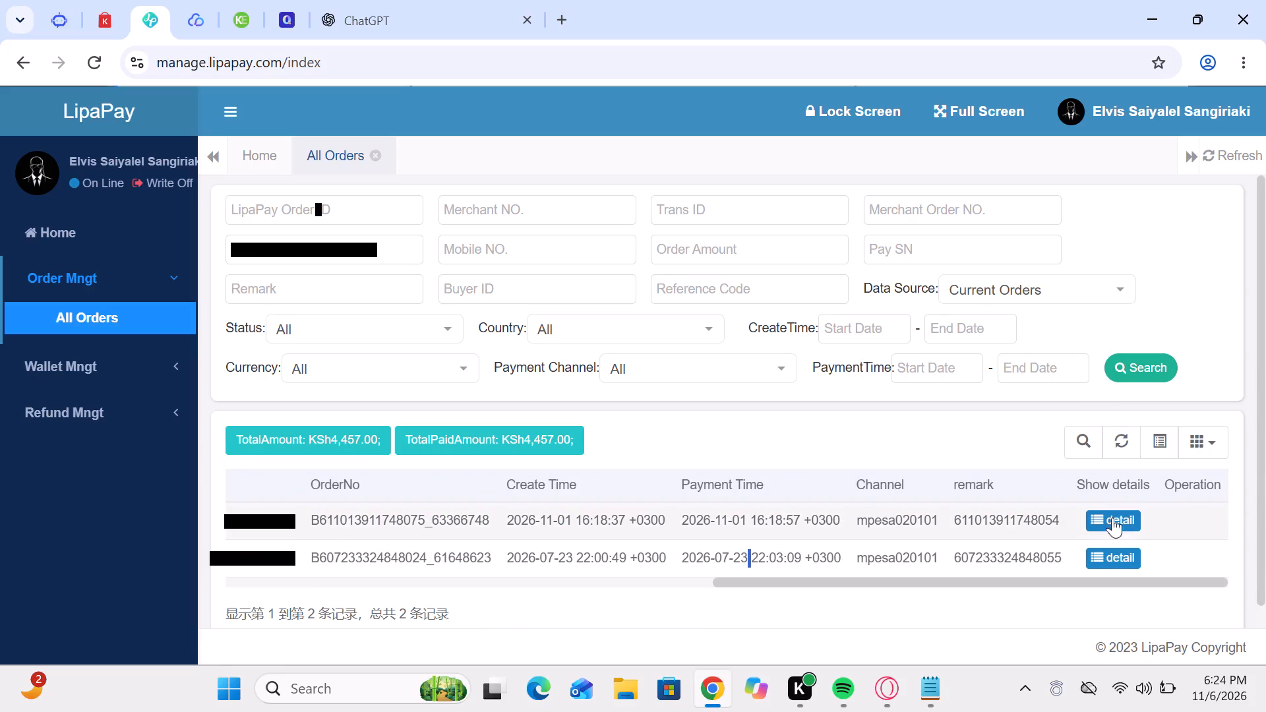
pyautogui.doubleClick(990, 521)
pyautogui.rightClick(990, 521)
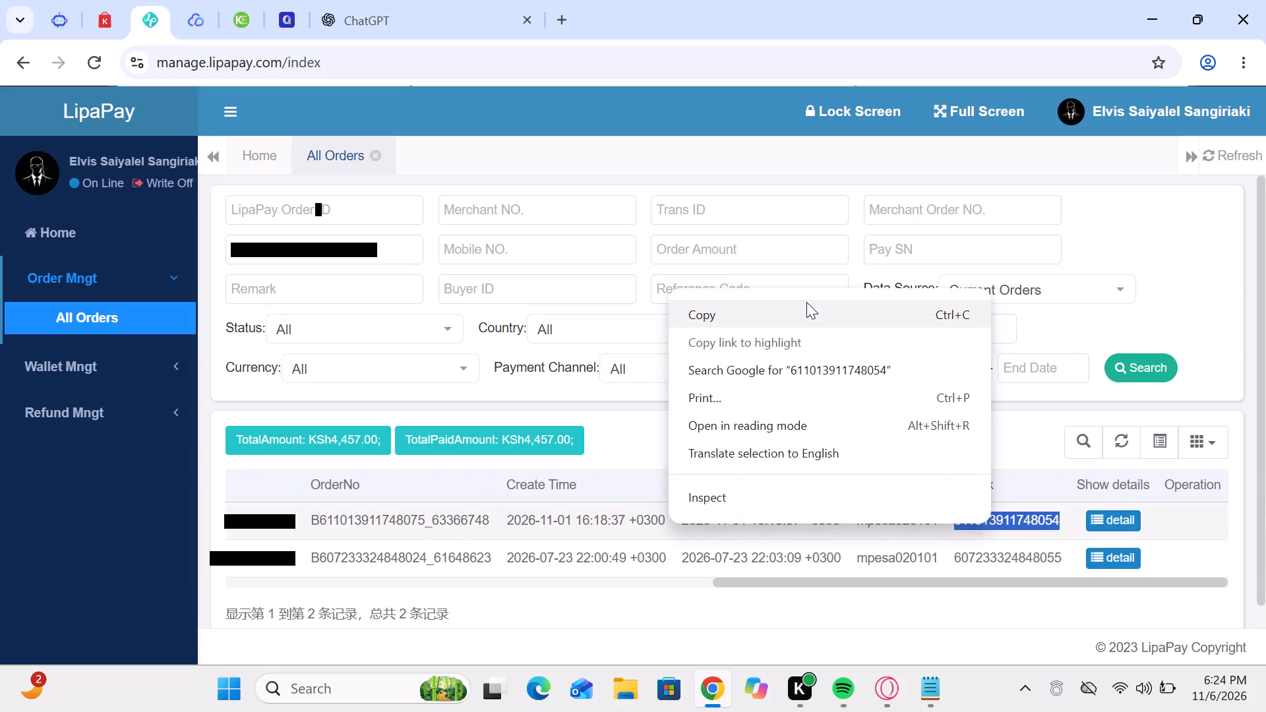
pyautogui.click(806, 302)
pyautogui.moveTo(107, 15); pyautogui.dragTo(116, 20)
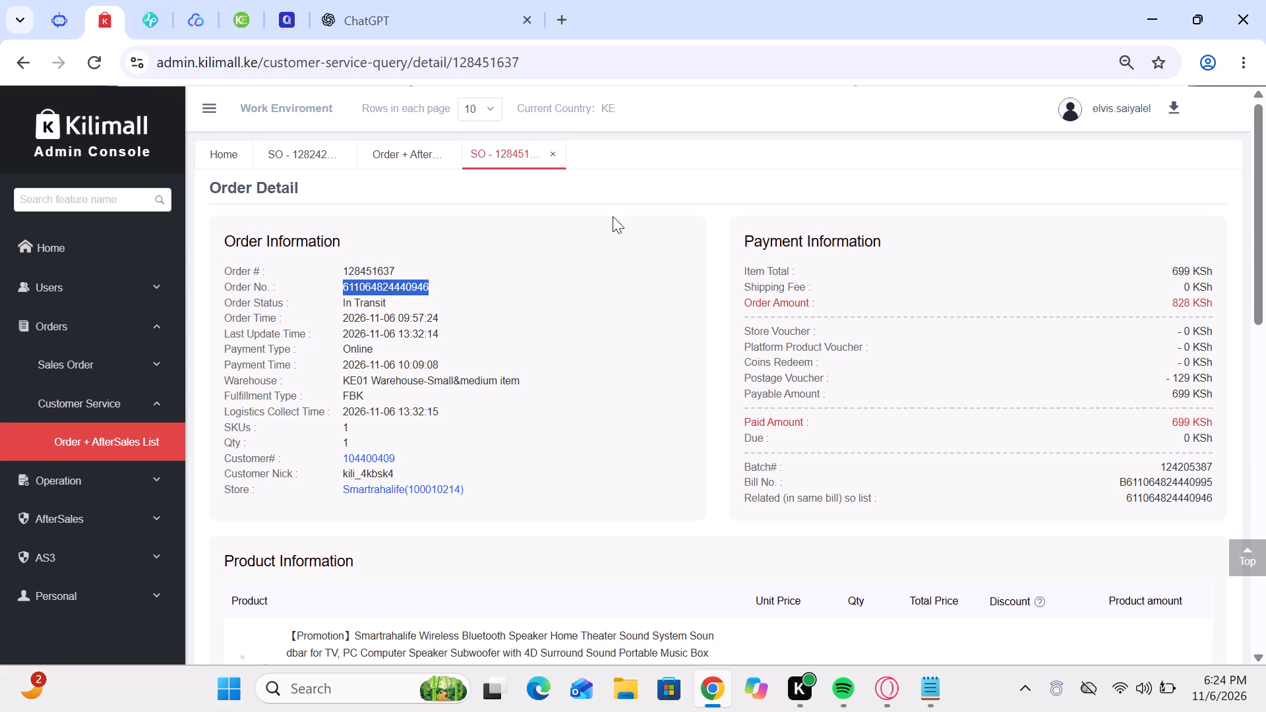
pyautogui.moveTo(312, 154); pyautogui.dragTo(319, 154)
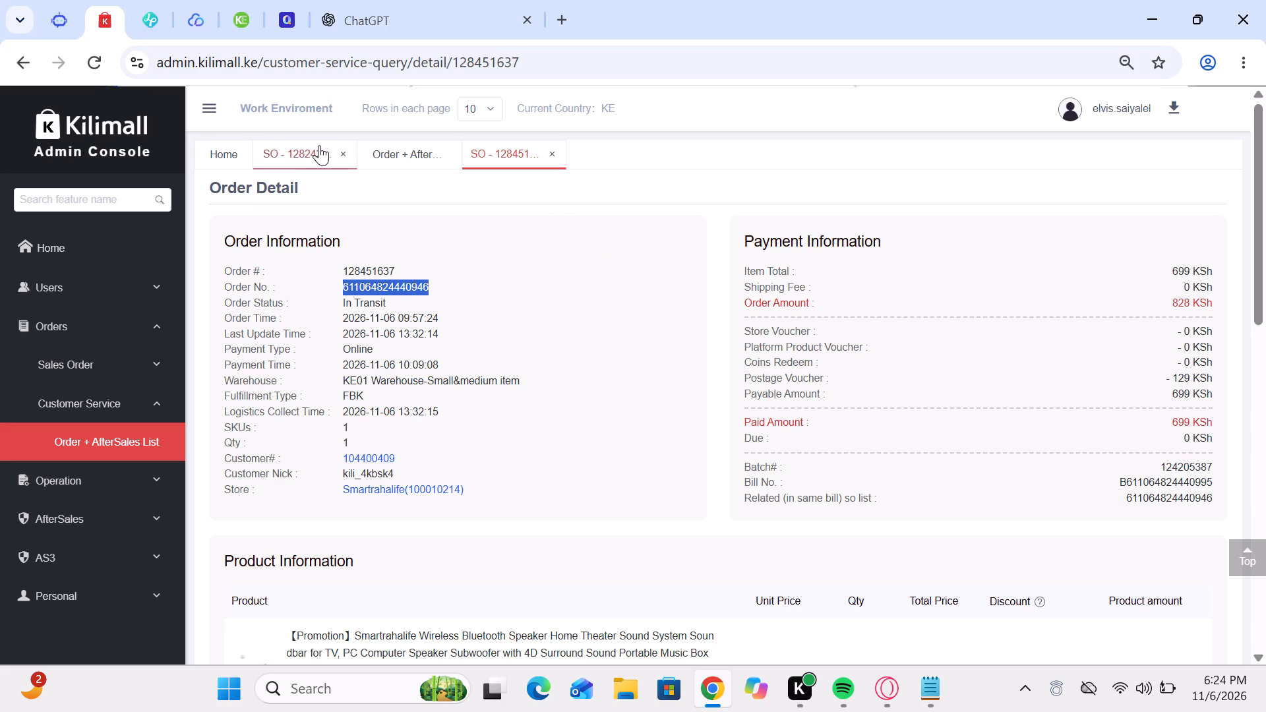
pyautogui.click(319, 145)
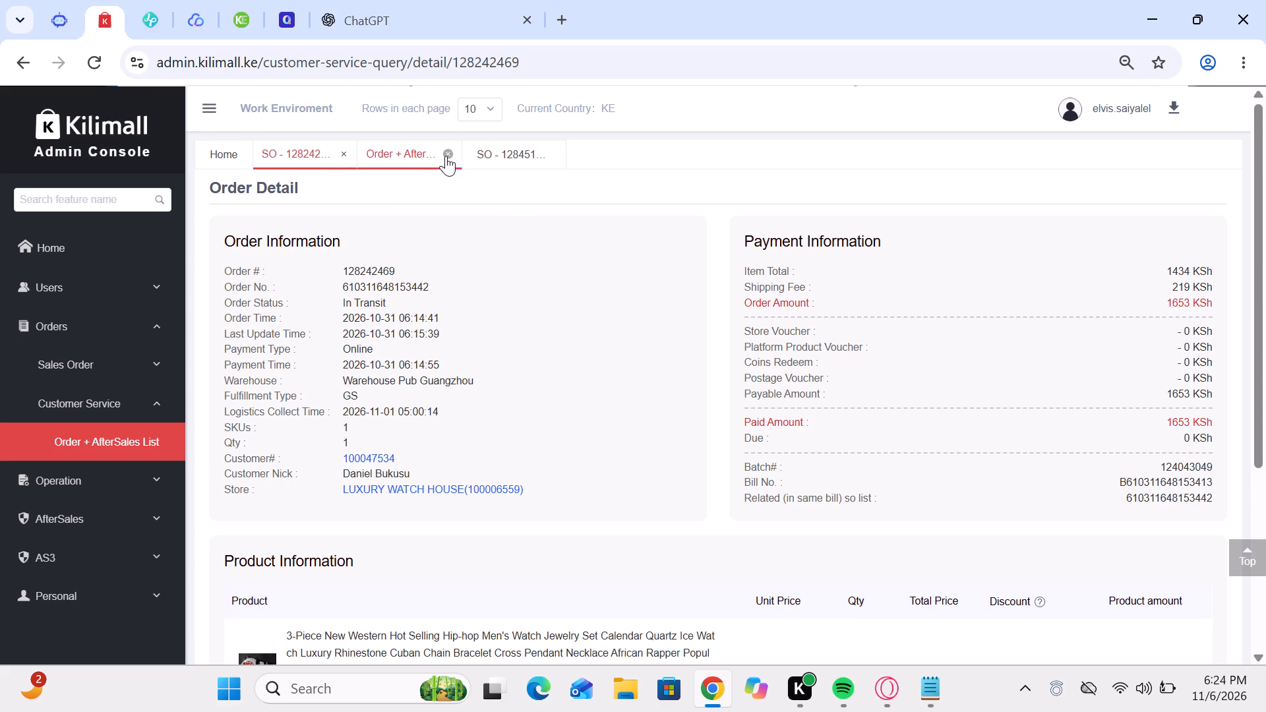
pyautogui.tripleClick(446, 156)
pyautogui.doubleClick(446, 156)
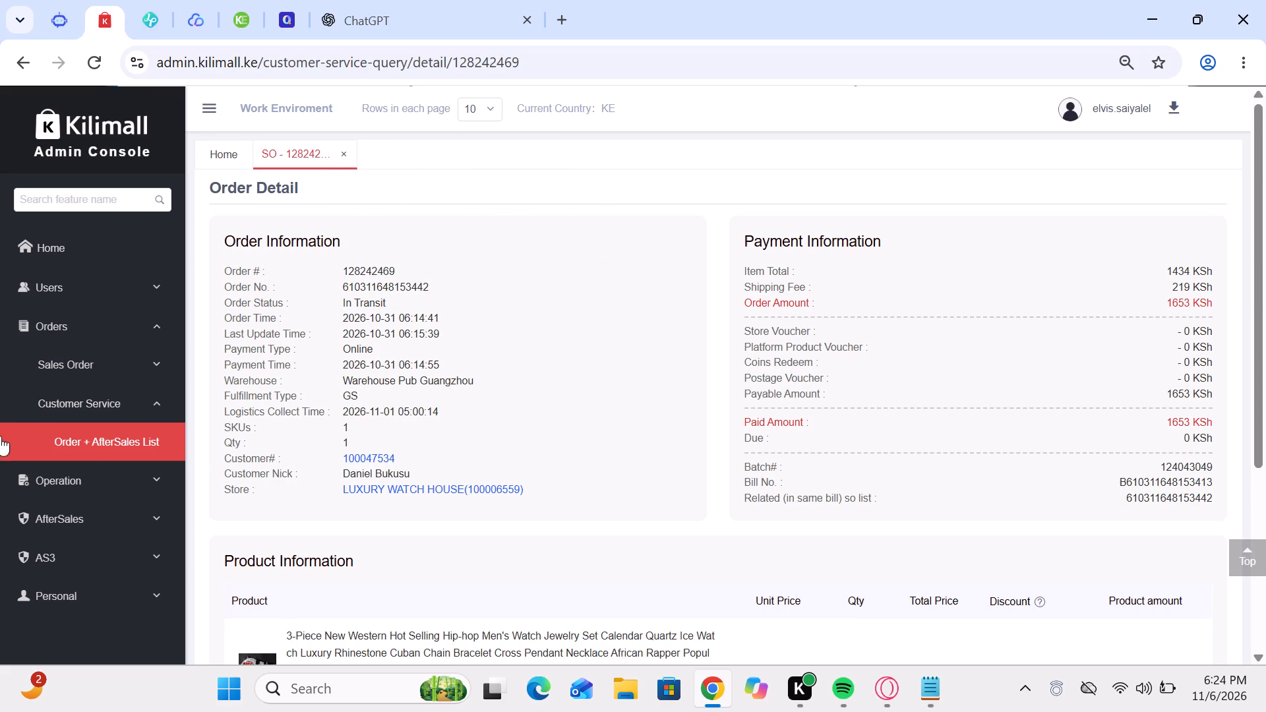
pyautogui.click(88, 428)
pyautogui.click(88, 428)
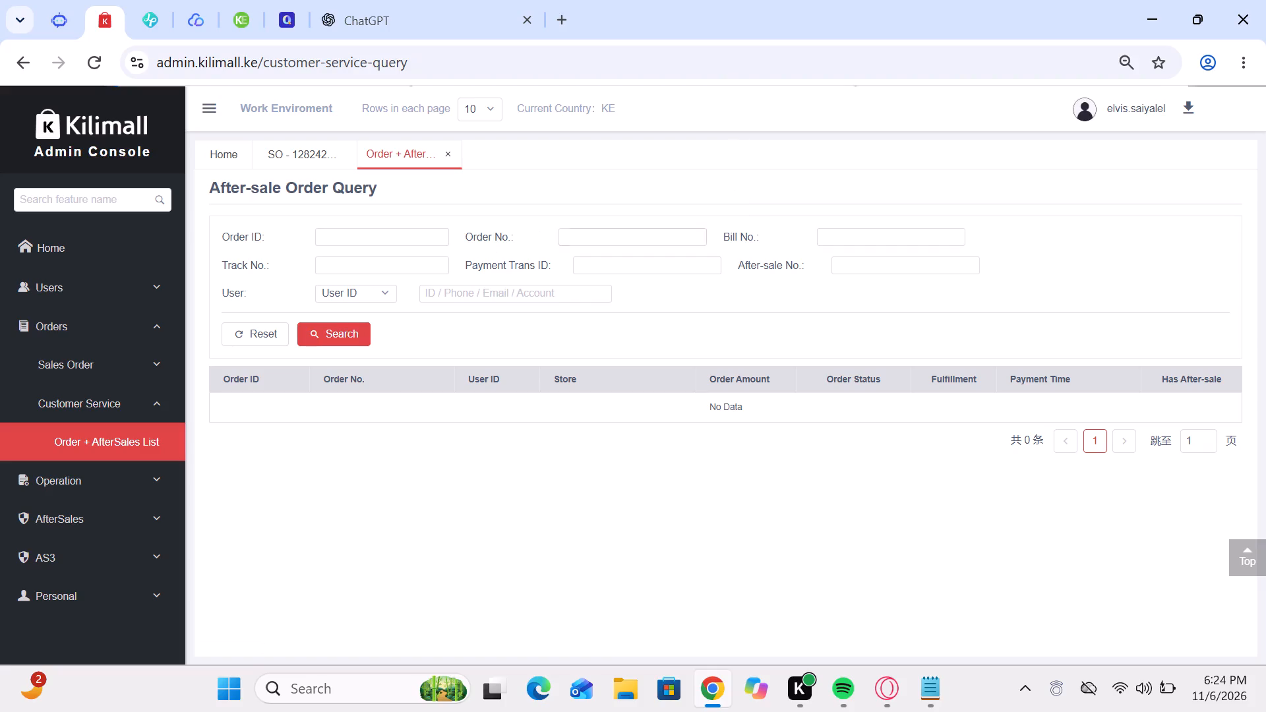
pyautogui.click(666, 237)
pyautogui.hotkey('ctrl', 'v')
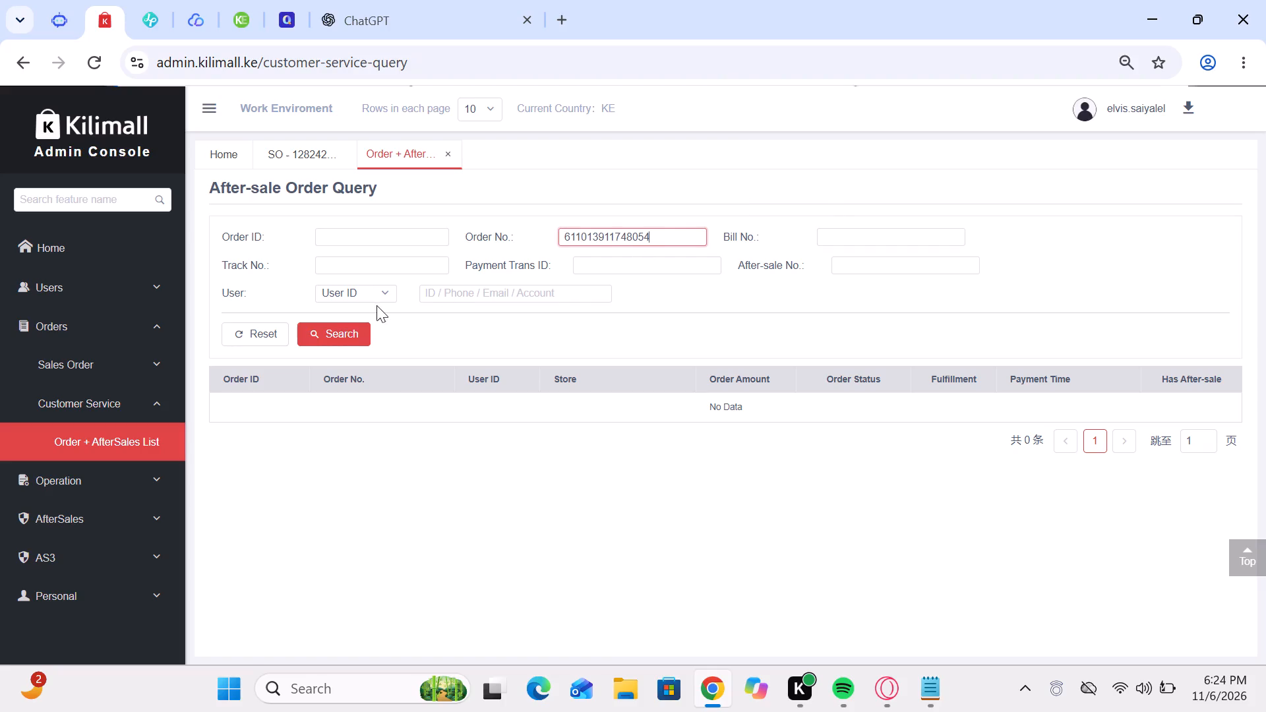
pyautogui.click(353, 336)
pyautogui.click(255, 401)
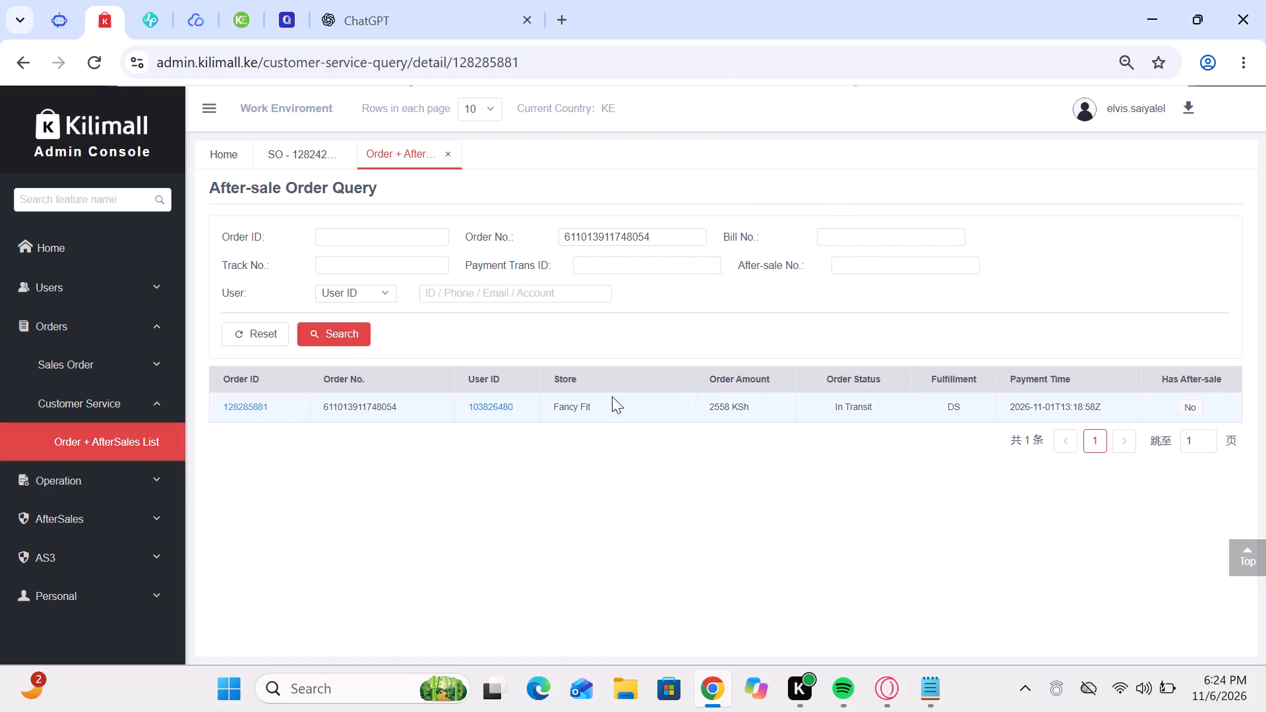
# Expand the order's logistics information and copy the latest tracking update about the package arriving at Mlolongo Royal Mabati DS Collection Point.
pyautogui.scroll(-7, 965, 322)
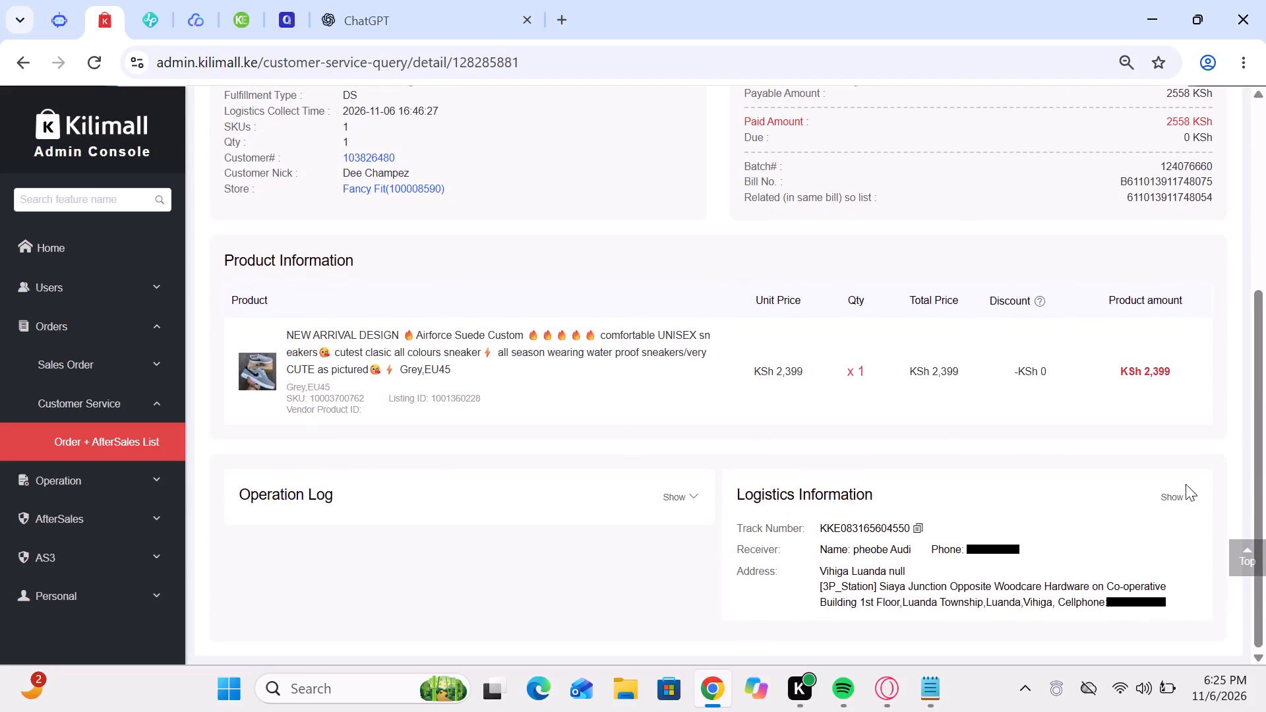
pyautogui.click(1178, 497)
pyautogui.scroll(-3, 1108, 441)
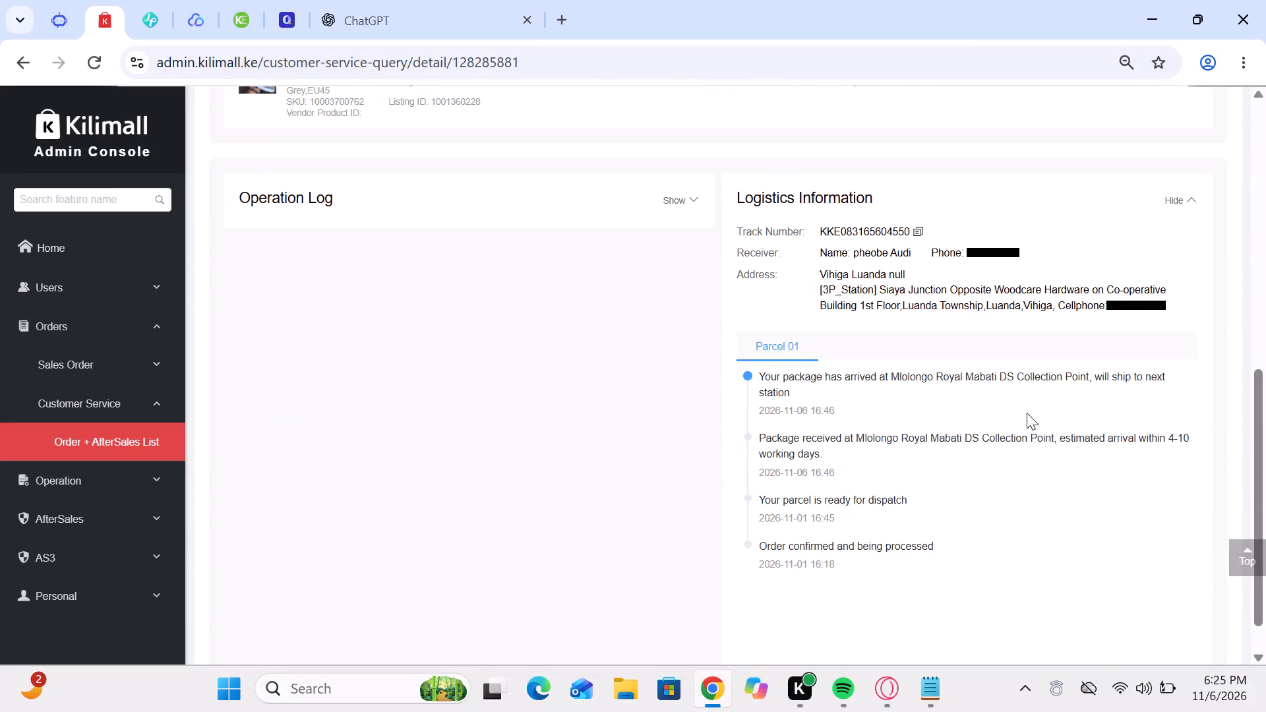
pyautogui.moveTo(761, 369); pyautogui.dragTo(779, 373)
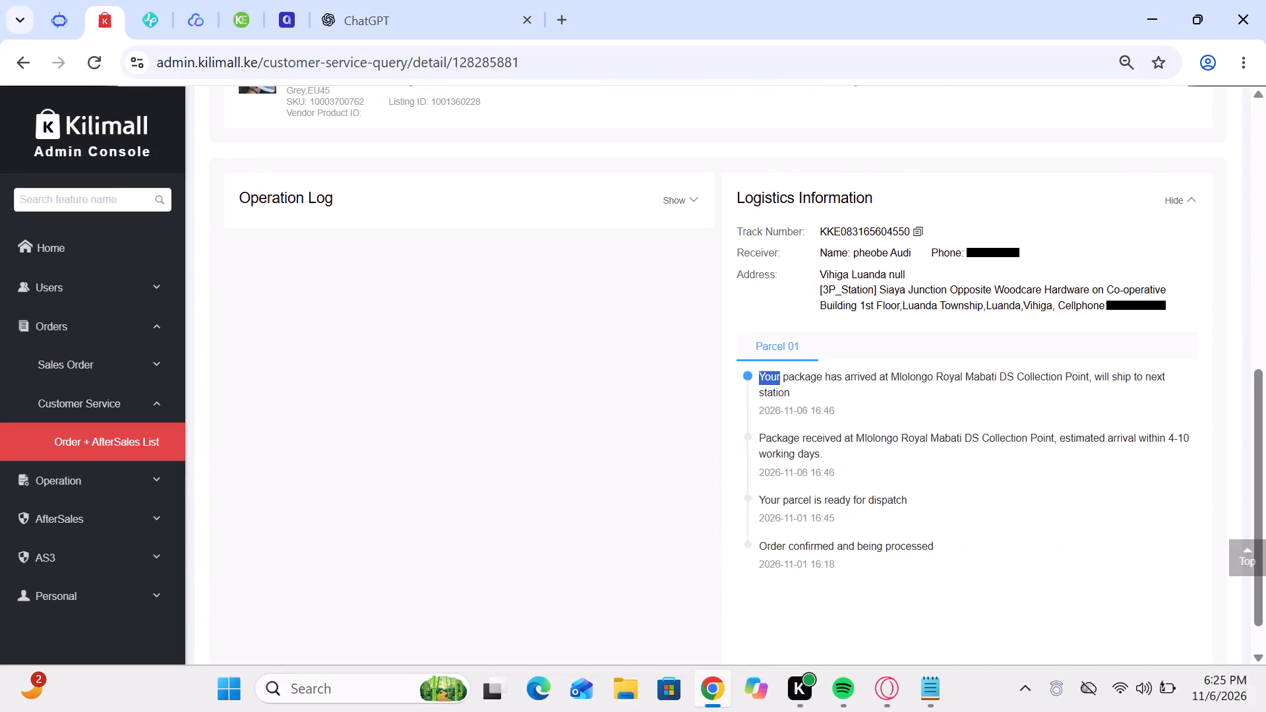
pyautogui.moveTo(779, 373); pyautogui.dragTo(799, 386)
pyautogui.rightClick(776, 371)
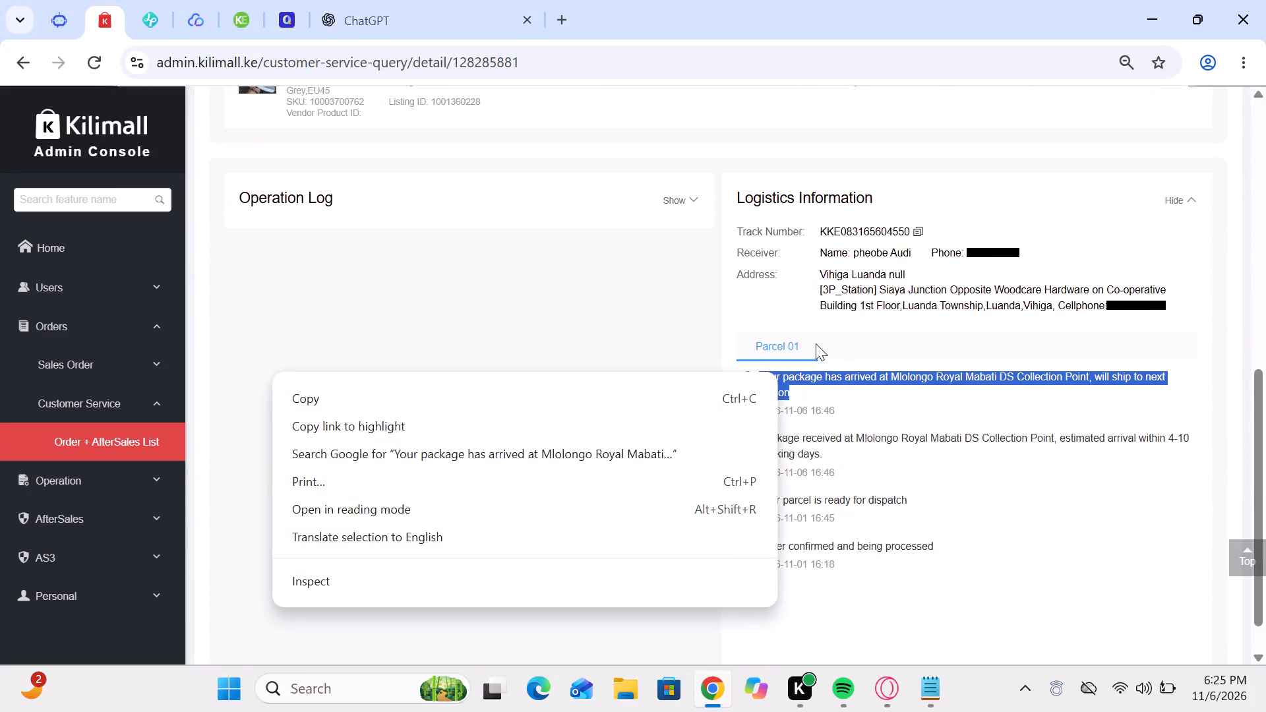
pyautogui.click(709, 395)
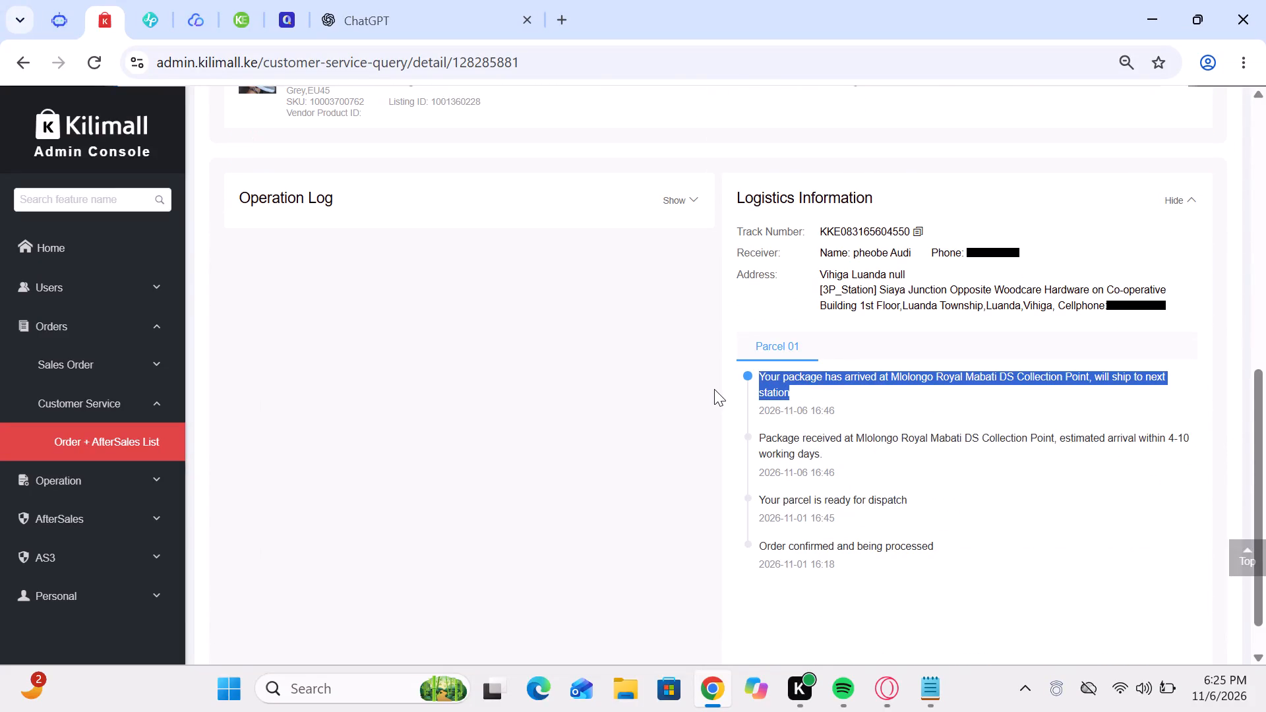
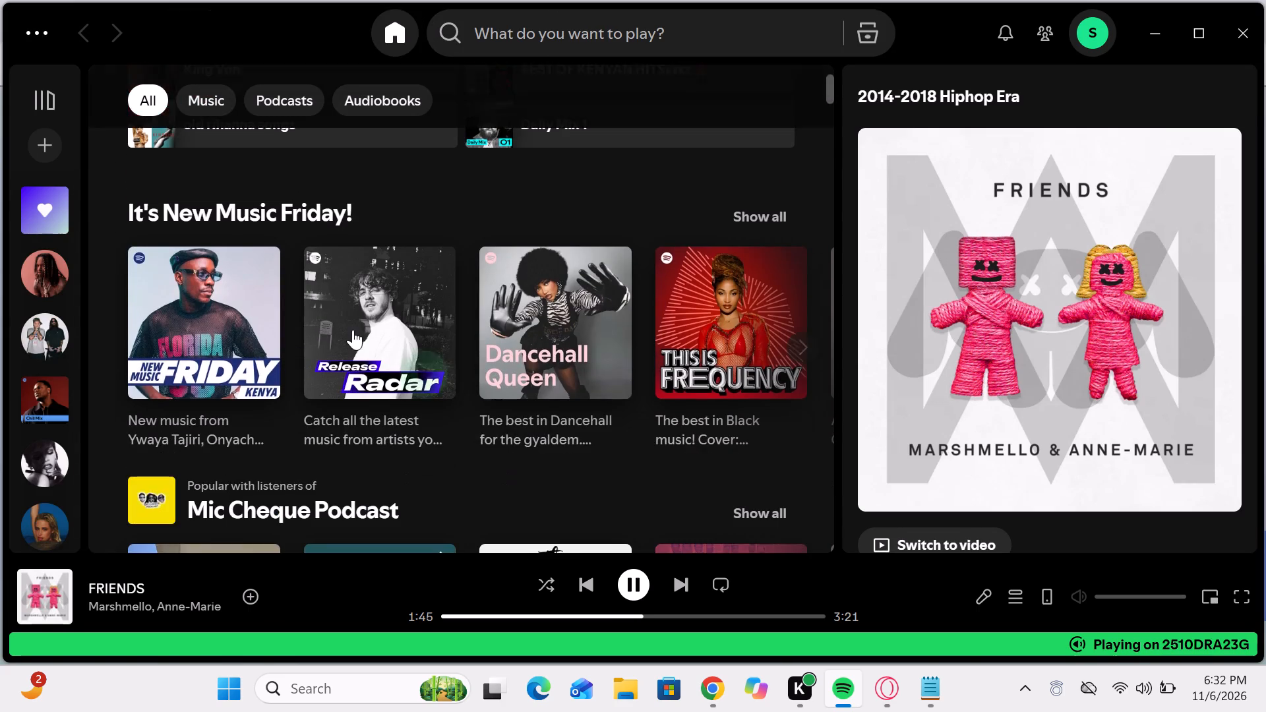
# In Spotify, open the Release Radar playlist from the New Music Friday picks.
pyautogui.click(363, 326)
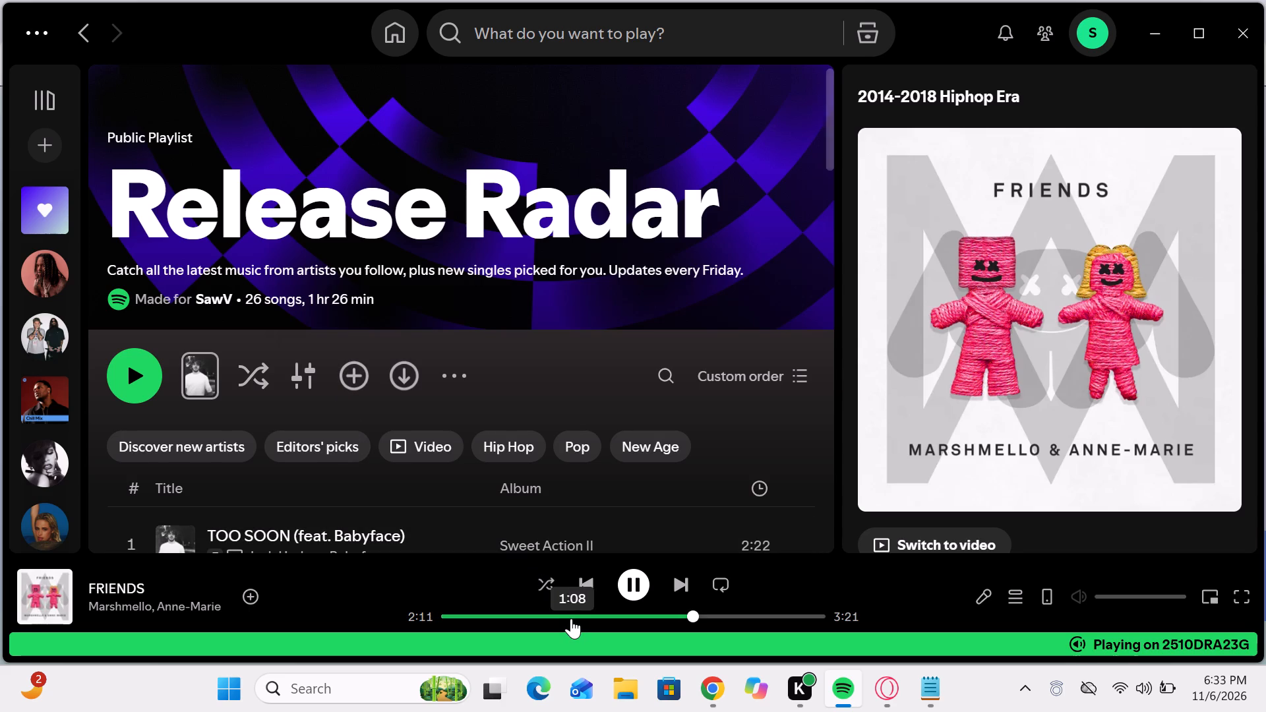
# Rewind the song FRIENDS to a point near its beginning.
pyautogui.moveTo(568, 618); pyautogui.dragTo(485, 612)
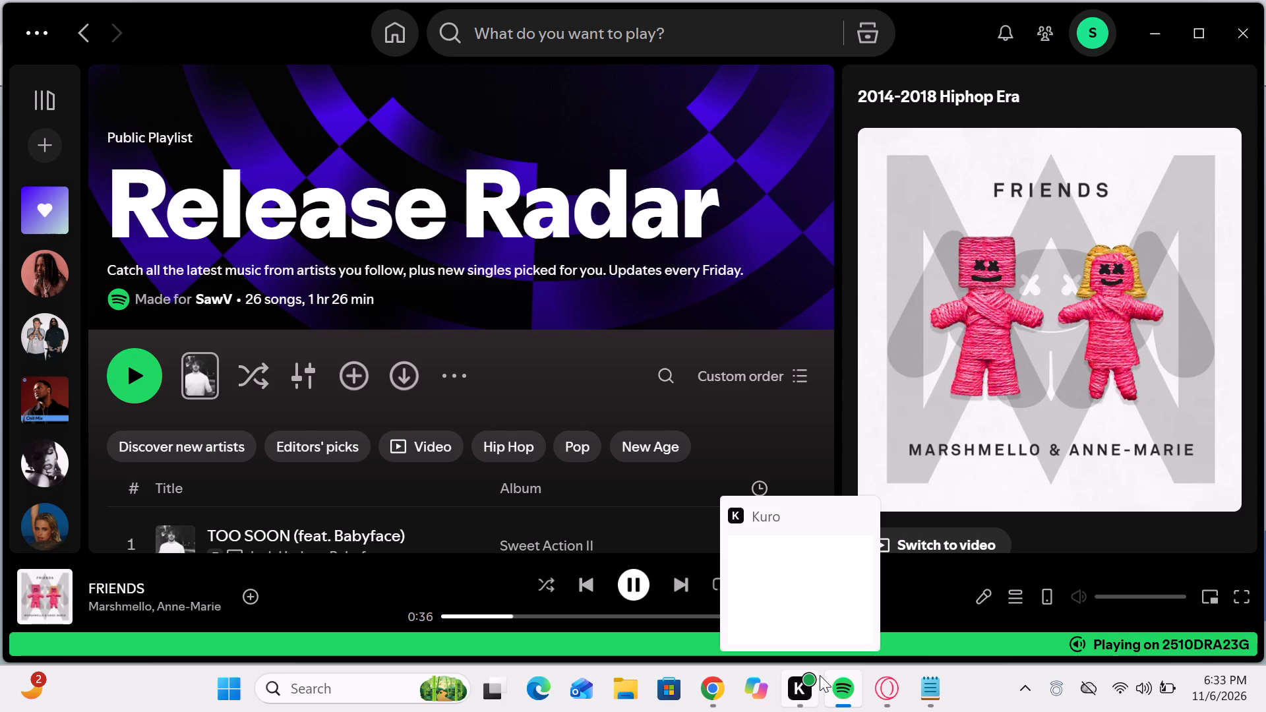
# Open the Windows Bluetooth & devices settings, connect the HT-S350 audio device, and close Settings.
pyautogui.click(1027, 688)
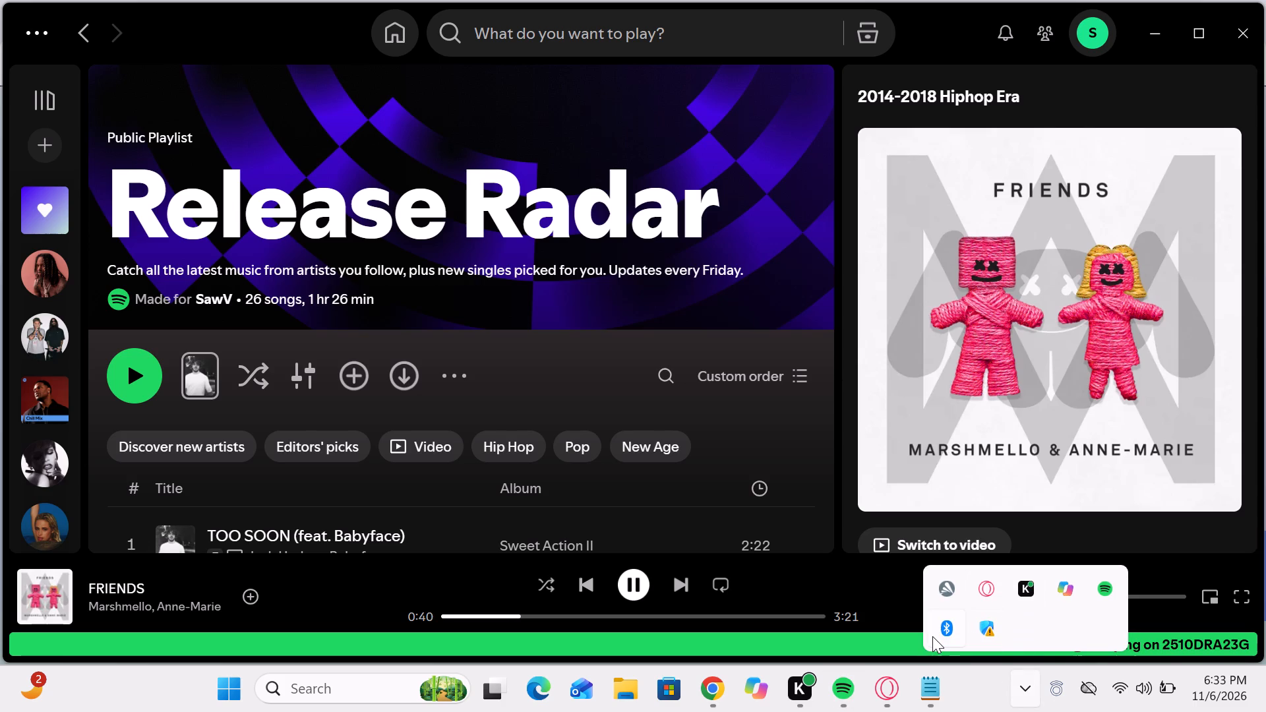
pyautogui.click(936, 635)
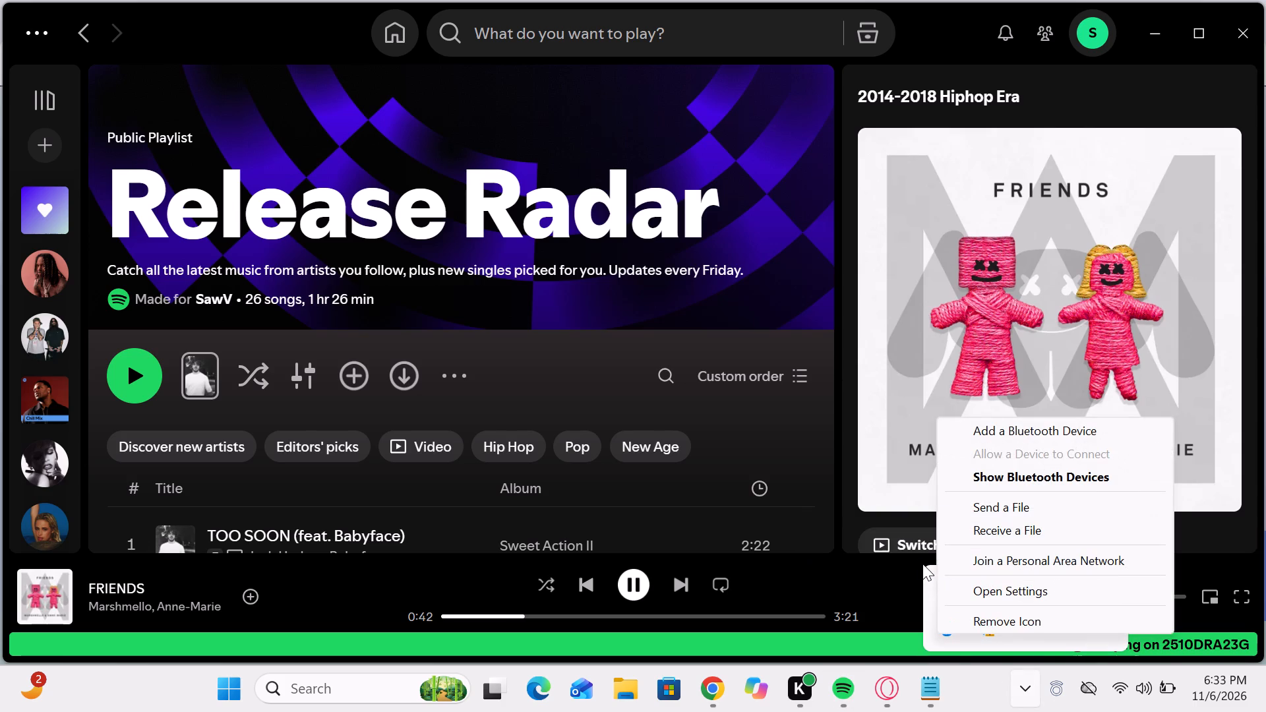
pyautogui.click(1029, 467)
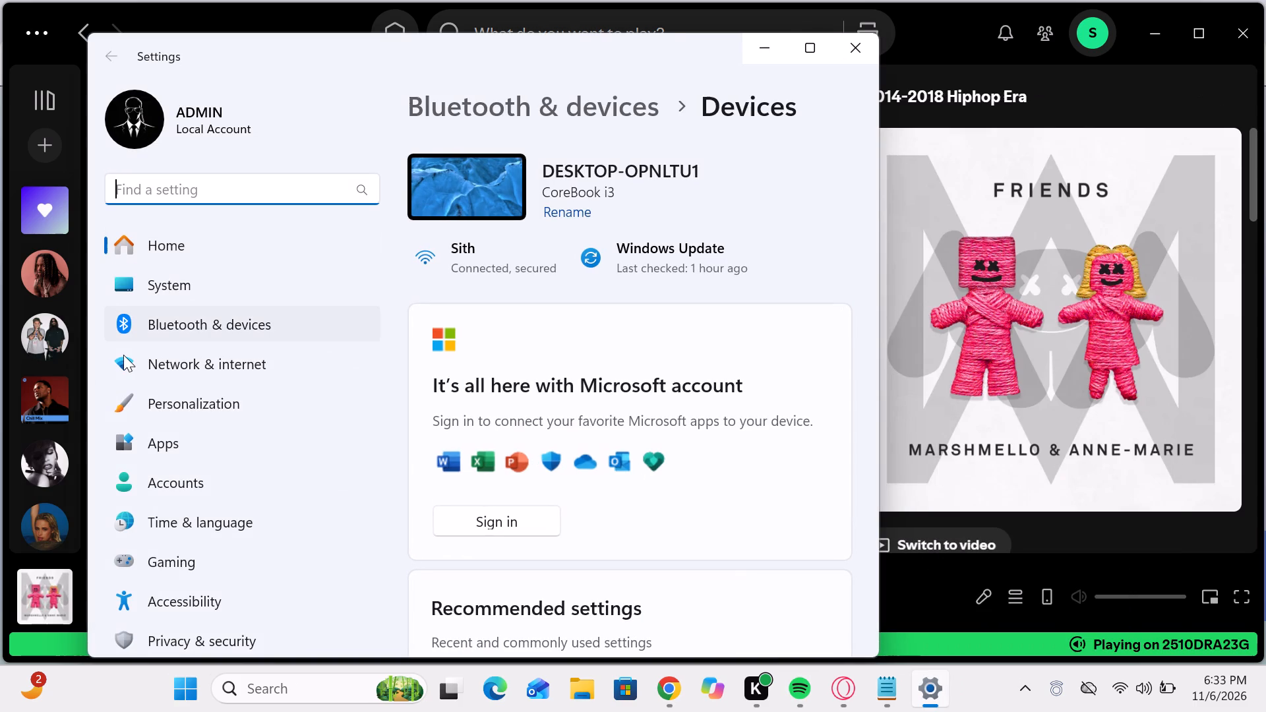
pyautogui.click(156, 318)
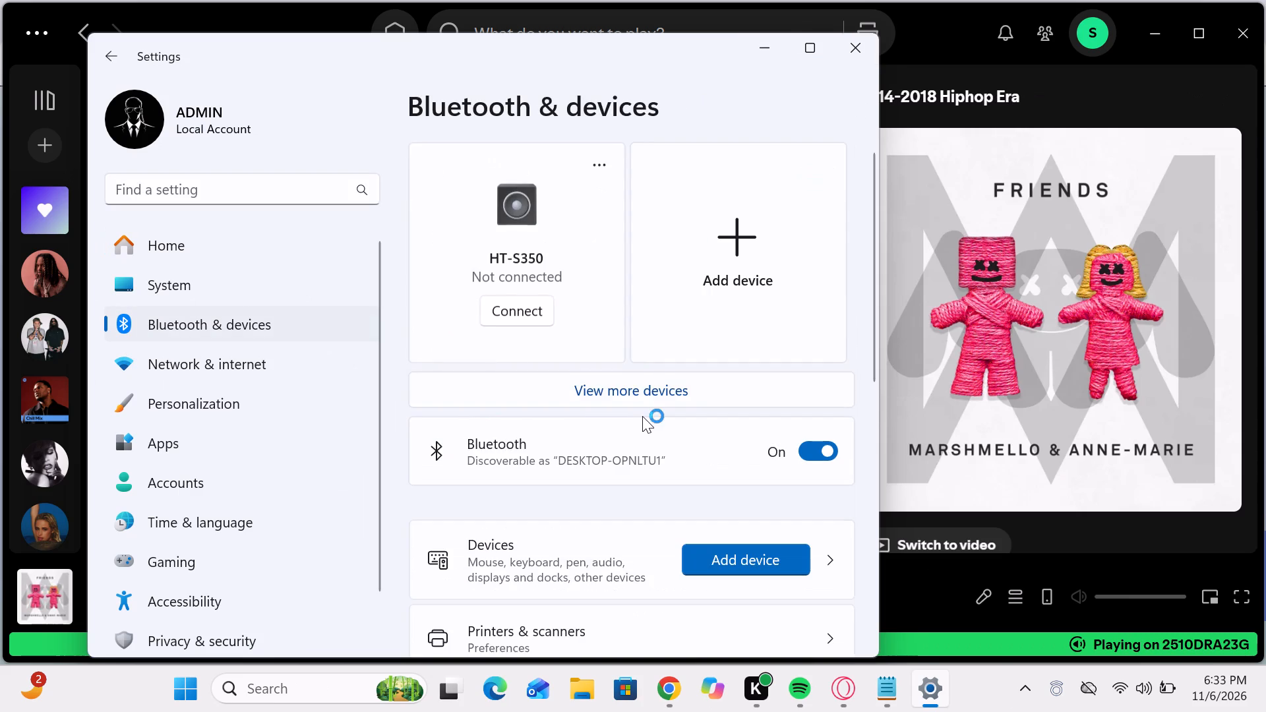
pyautogui.scroll(-3, 642, 416)
pyautogui.scroll(4, 642, 416)
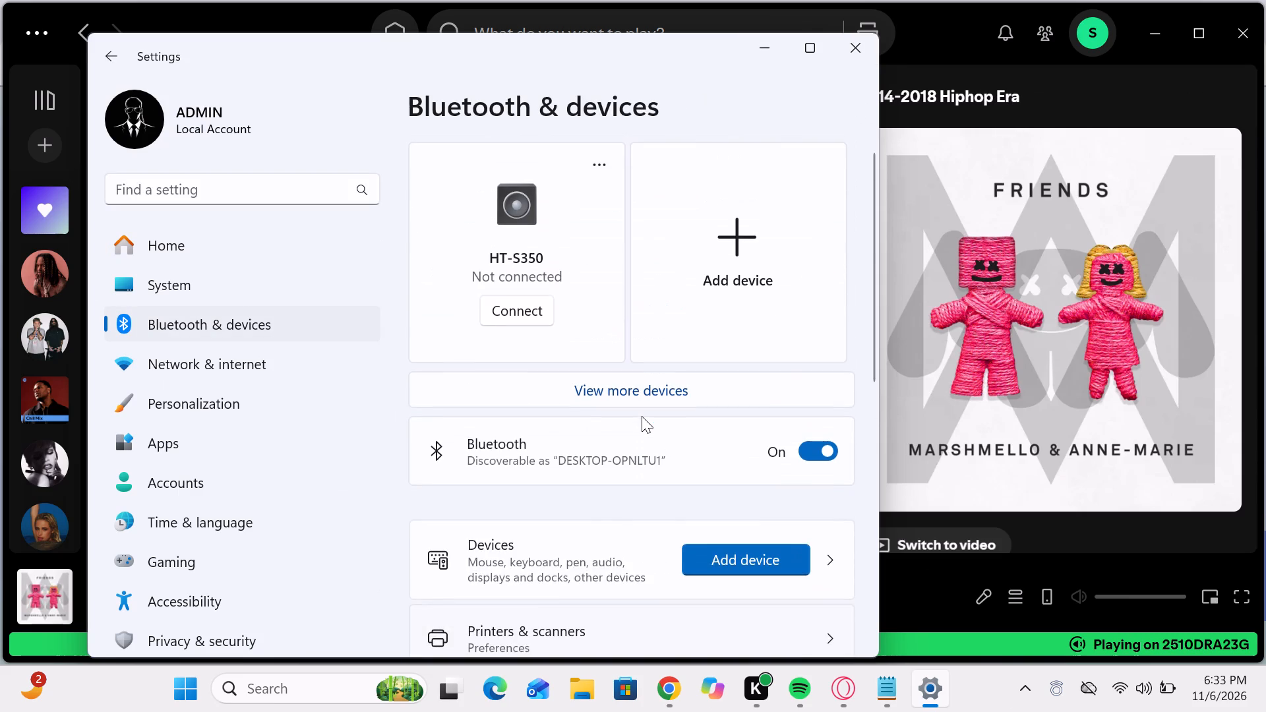
pyautogui.click(498, 318)
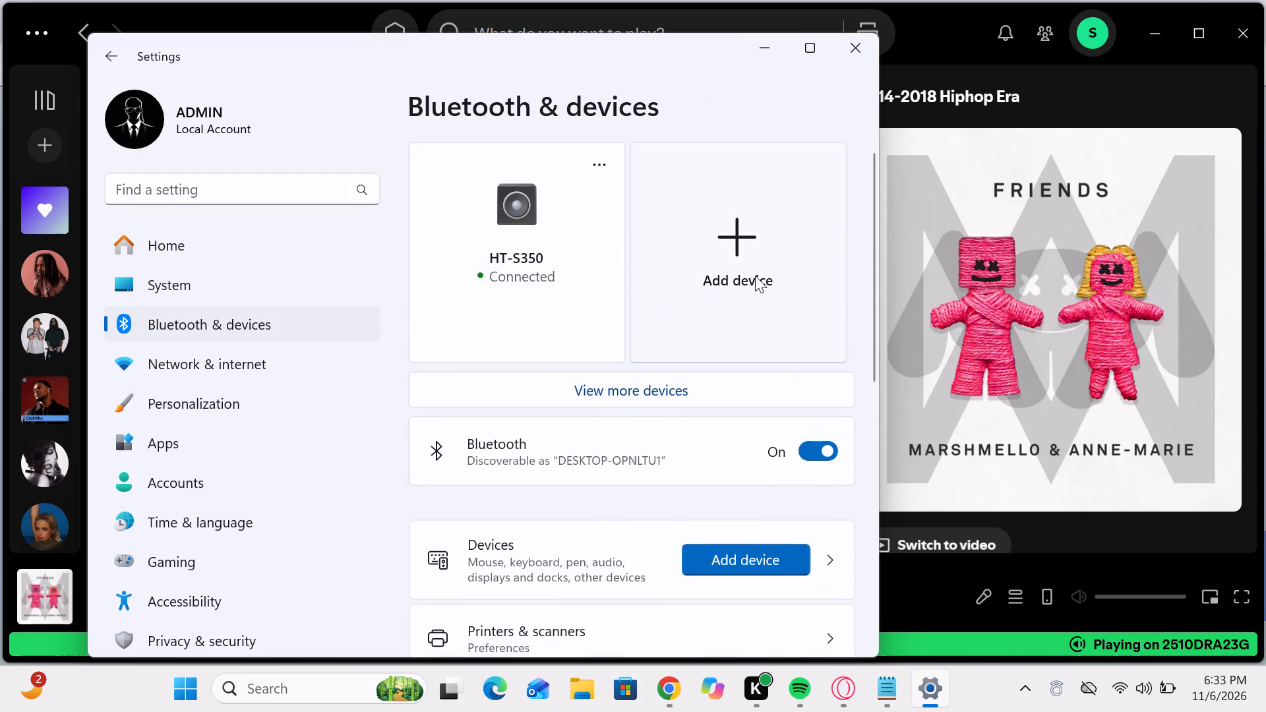
pyautogui.click(868, 51)
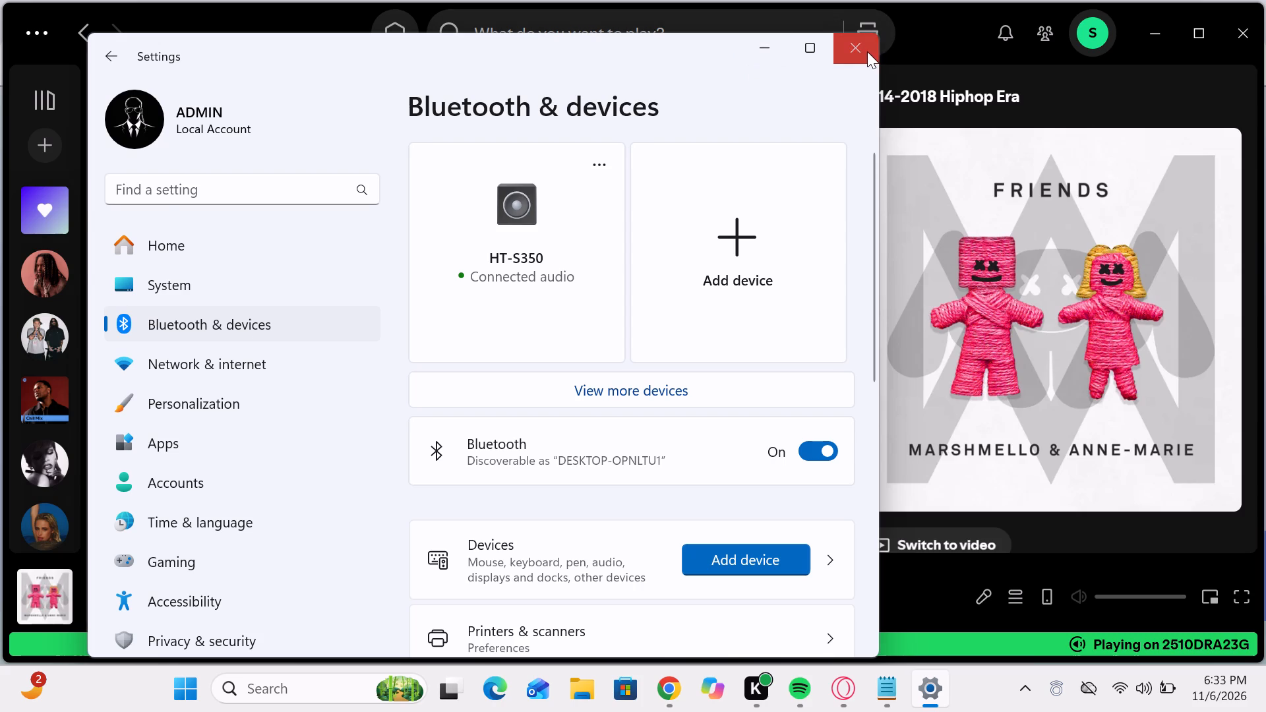
# Try to play the Release Radar playlist, starting with its first track, TOO SOON (feat. Babyface).
pyautogui.scroll(-2, 342, 394)
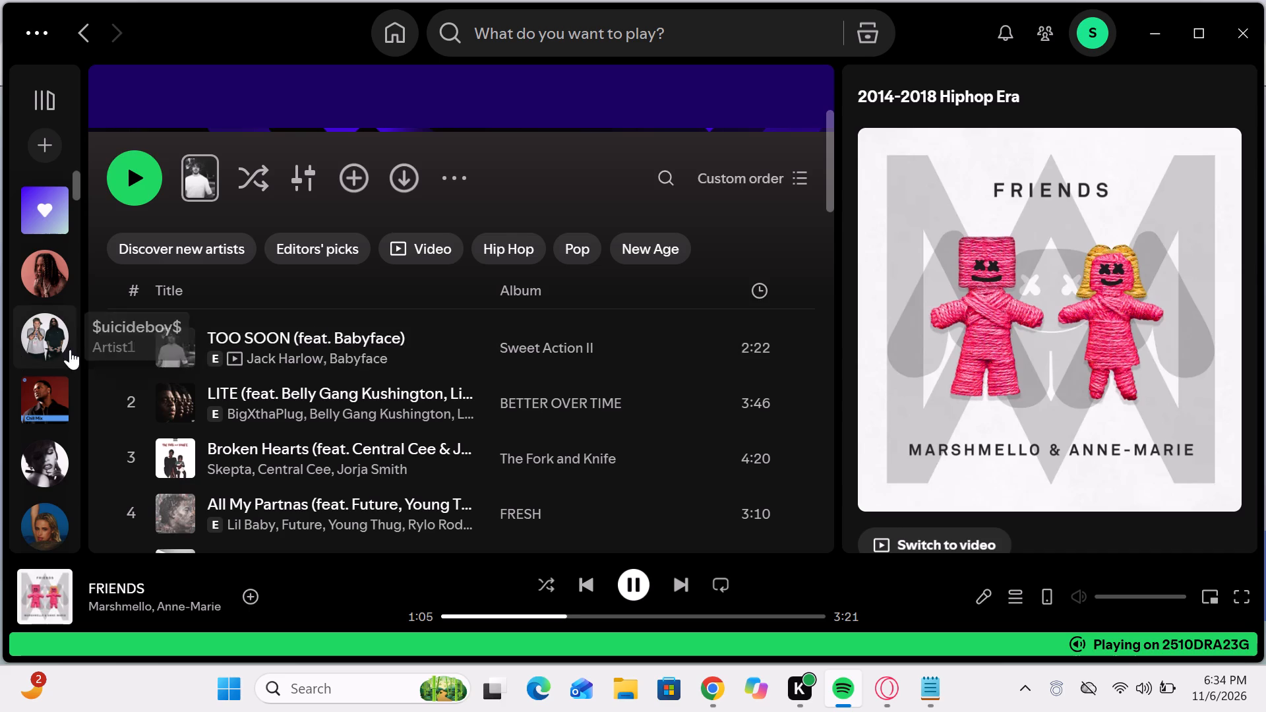
pyautogui.click(133, 347)
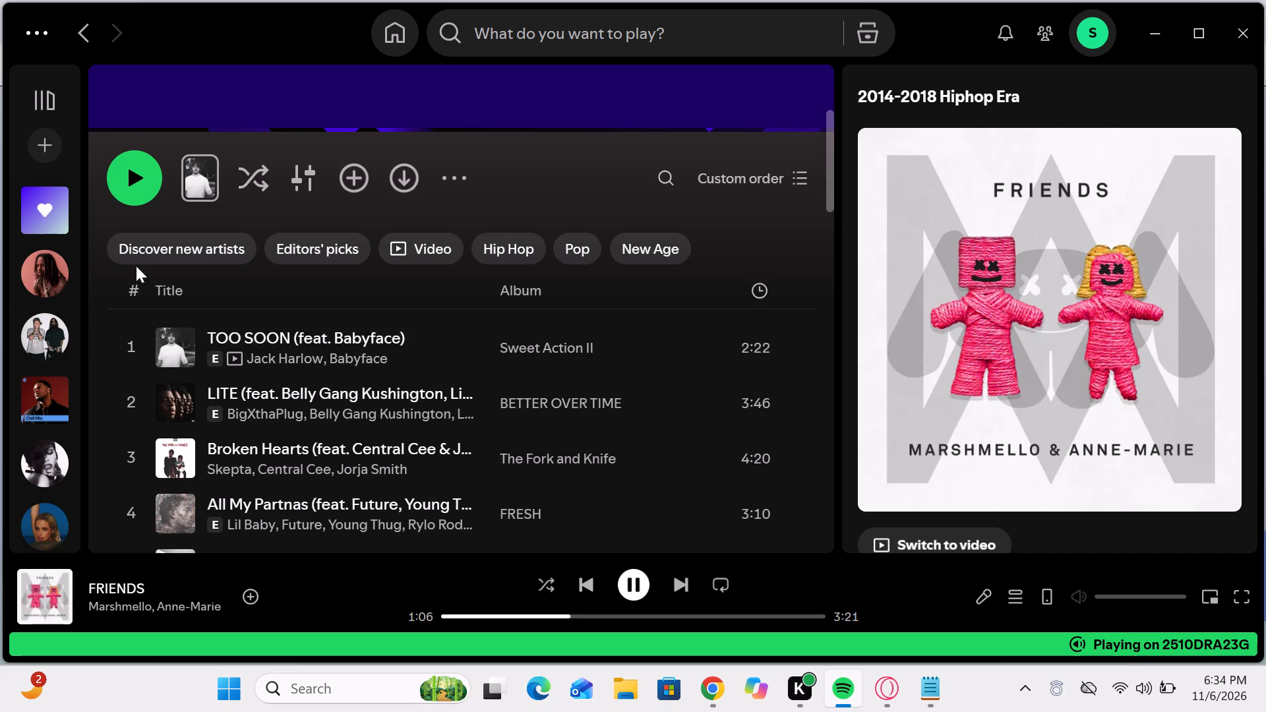
pyautogui.click(138, 194)
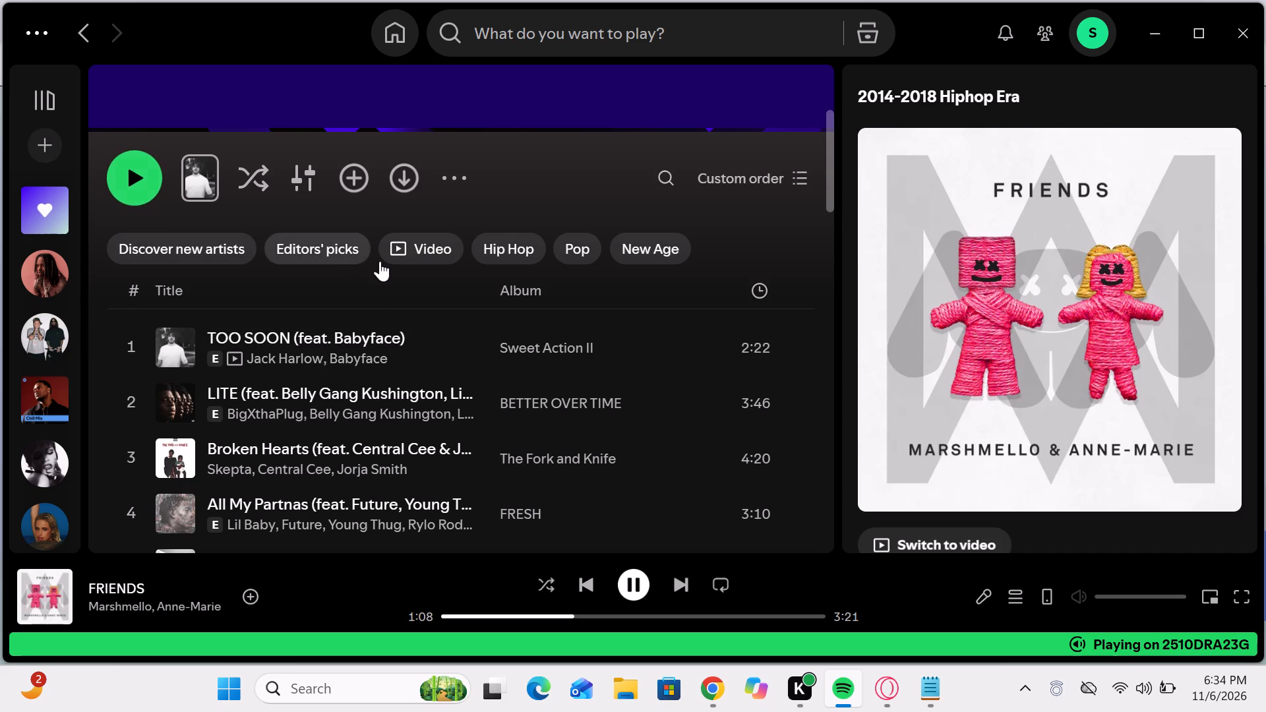
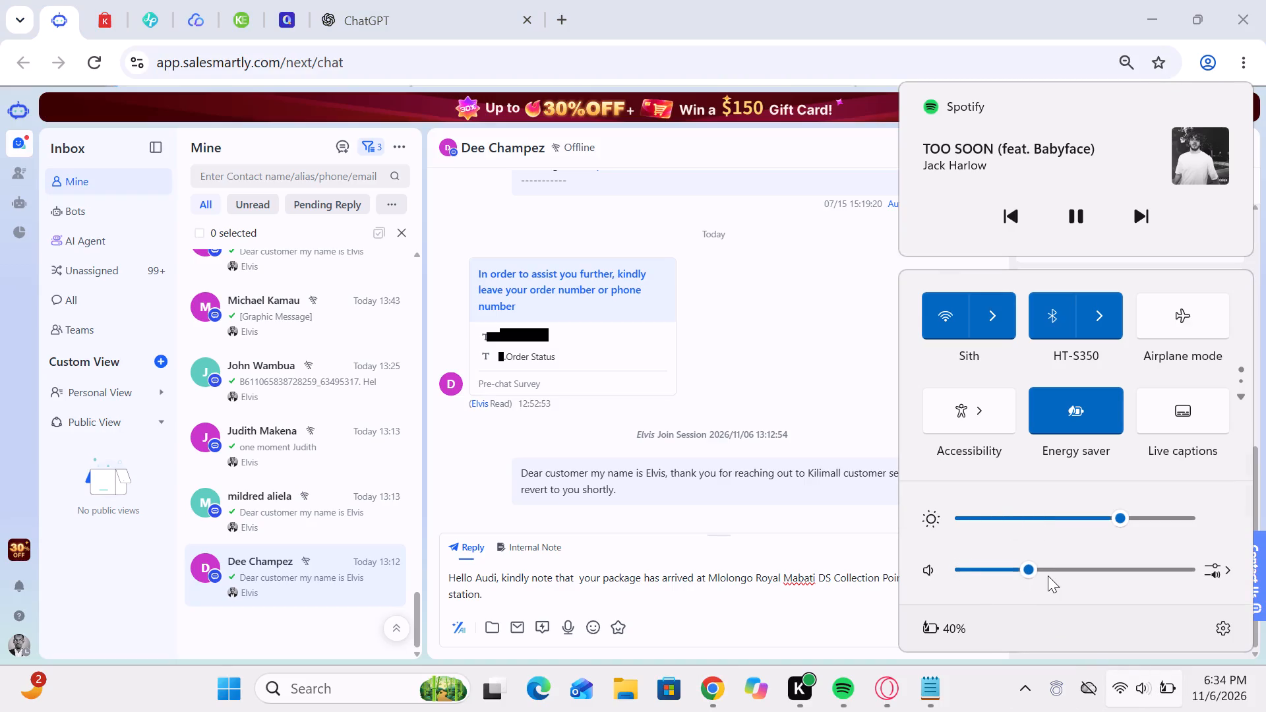
# Raise the Windows system volume slightly.
pyautogui.click(1062, 576)
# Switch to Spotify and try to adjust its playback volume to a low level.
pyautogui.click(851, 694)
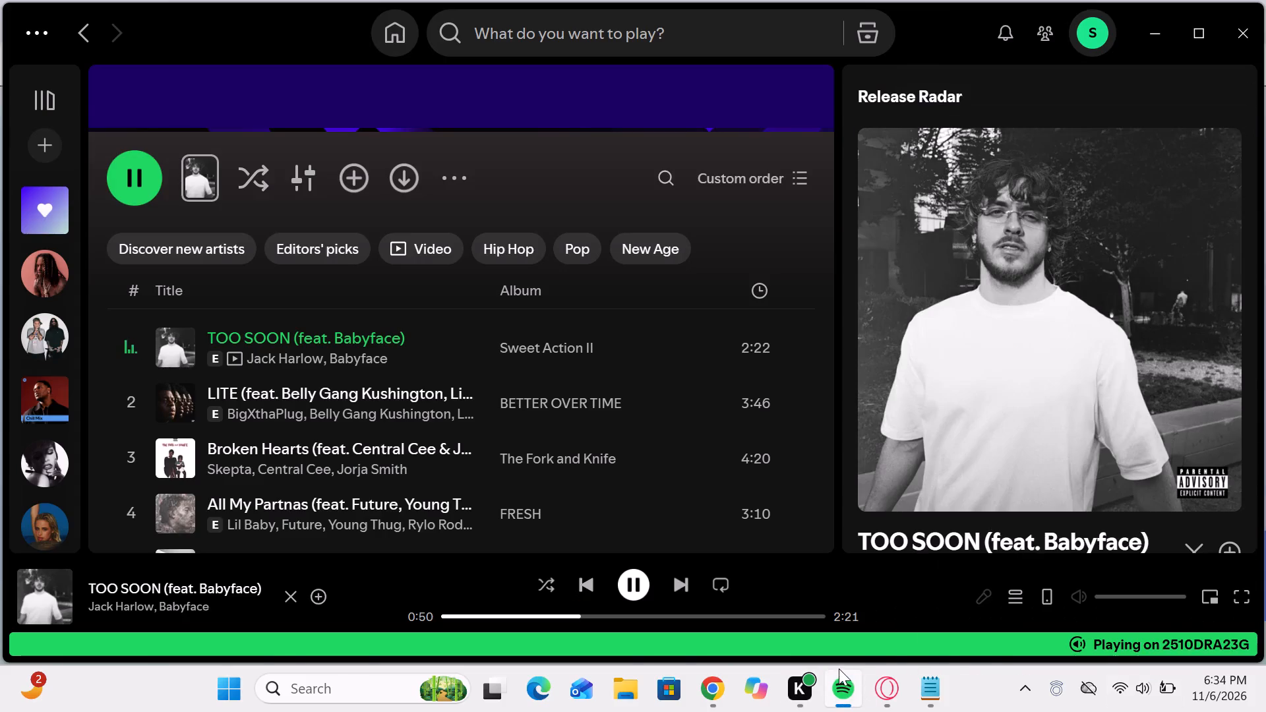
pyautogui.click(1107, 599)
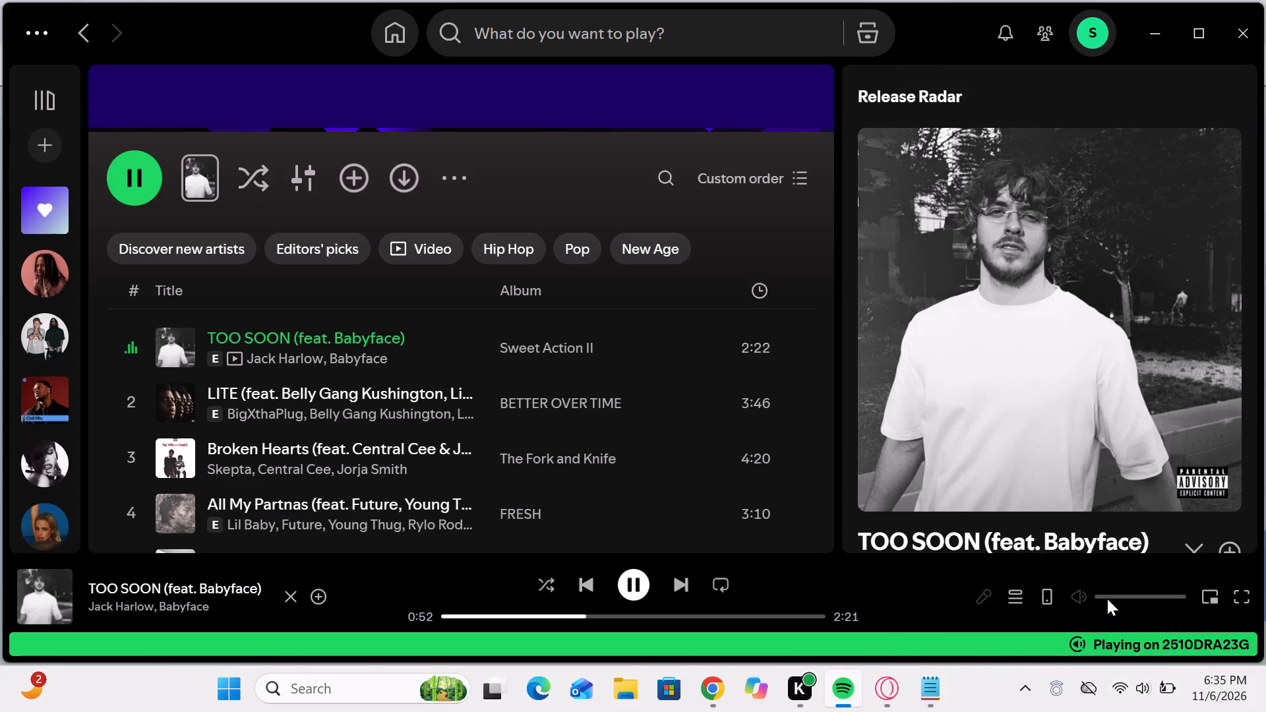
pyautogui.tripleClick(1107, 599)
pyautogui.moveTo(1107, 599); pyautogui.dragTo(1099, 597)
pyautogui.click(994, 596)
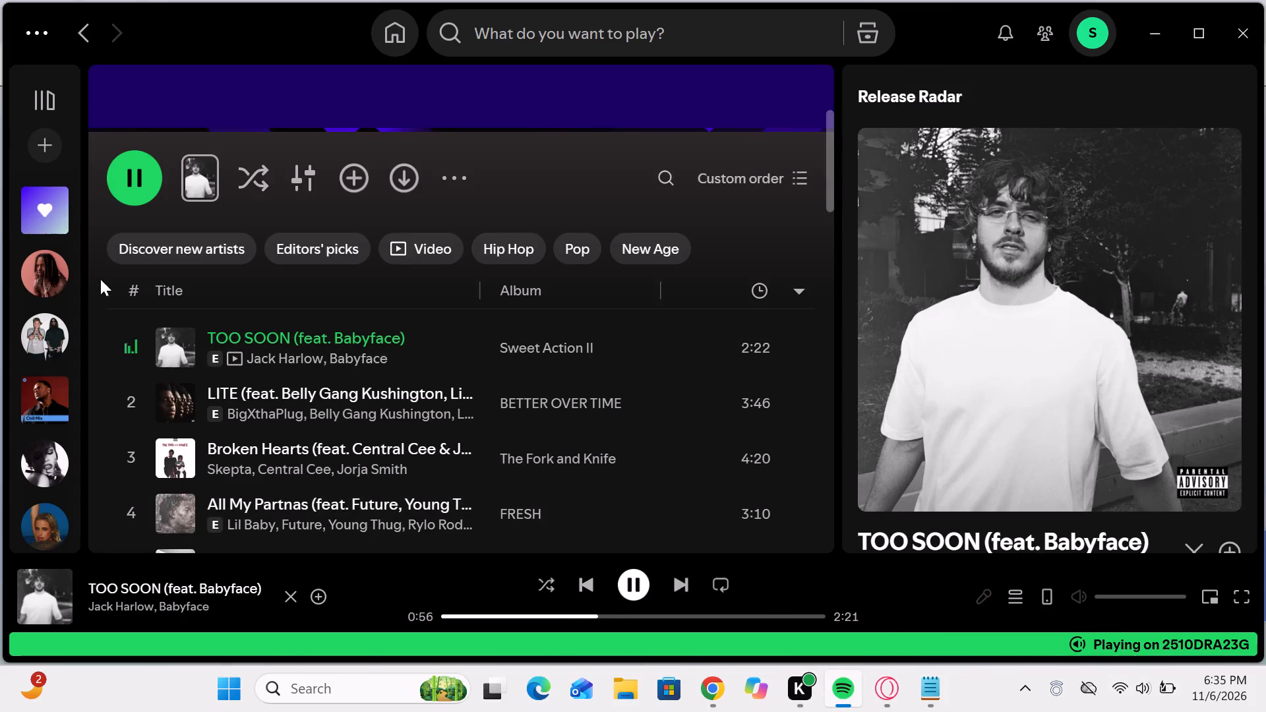
# Open the Liked Songs playlist from the library.
pyautogui.click(52, 214)
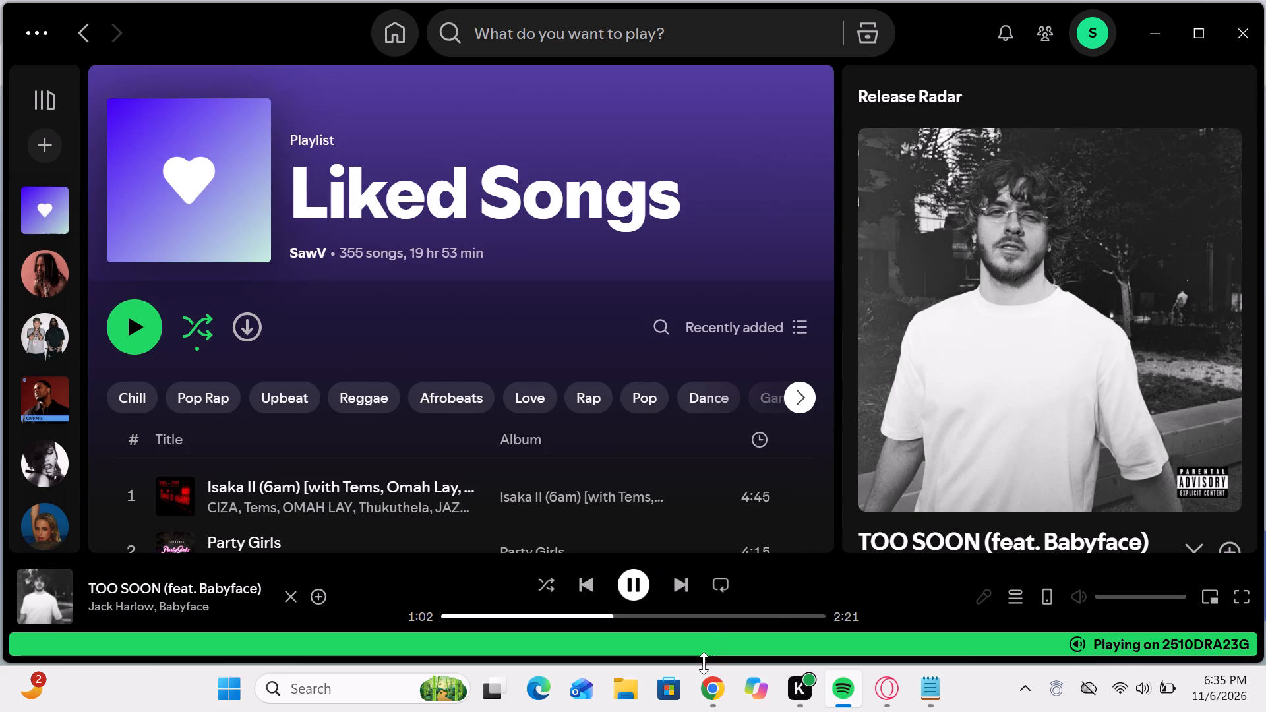
# Search Spotify for "the bag" and start playing the playlist The bag edition 6.
pyautogui.click(624, 36)
pyautogui.write('the ba')
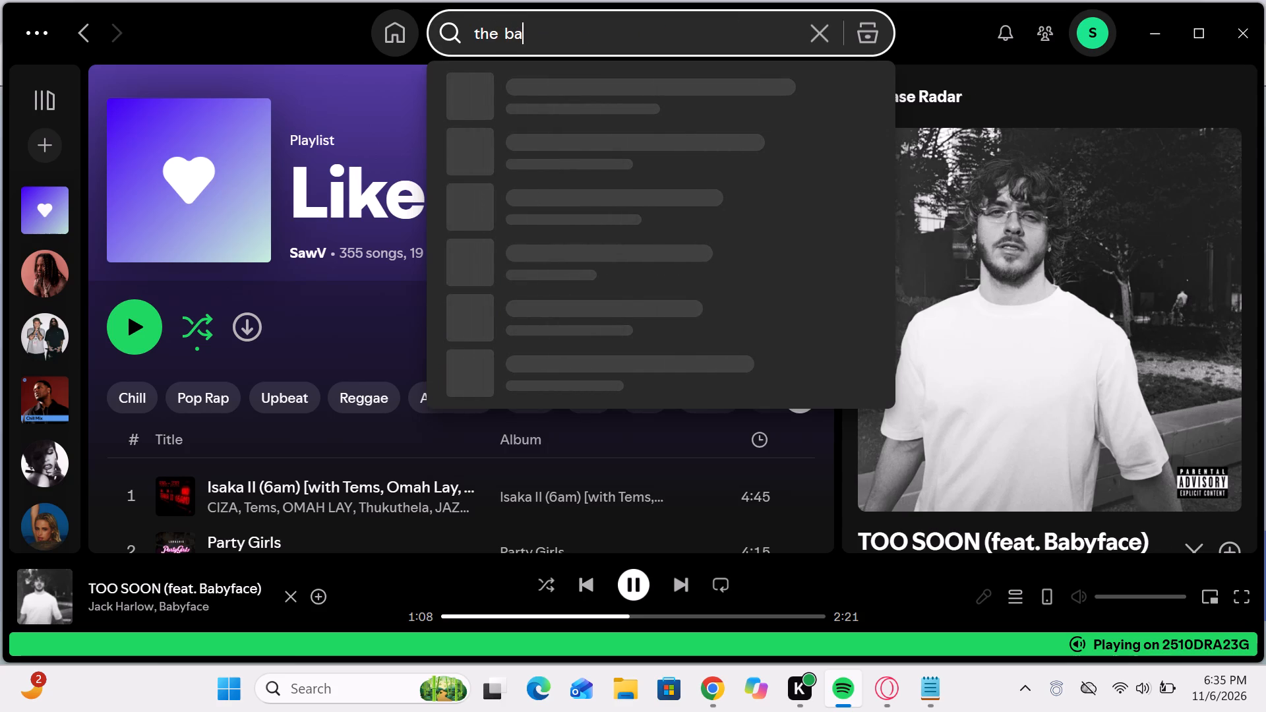
pyautogui.press('g')
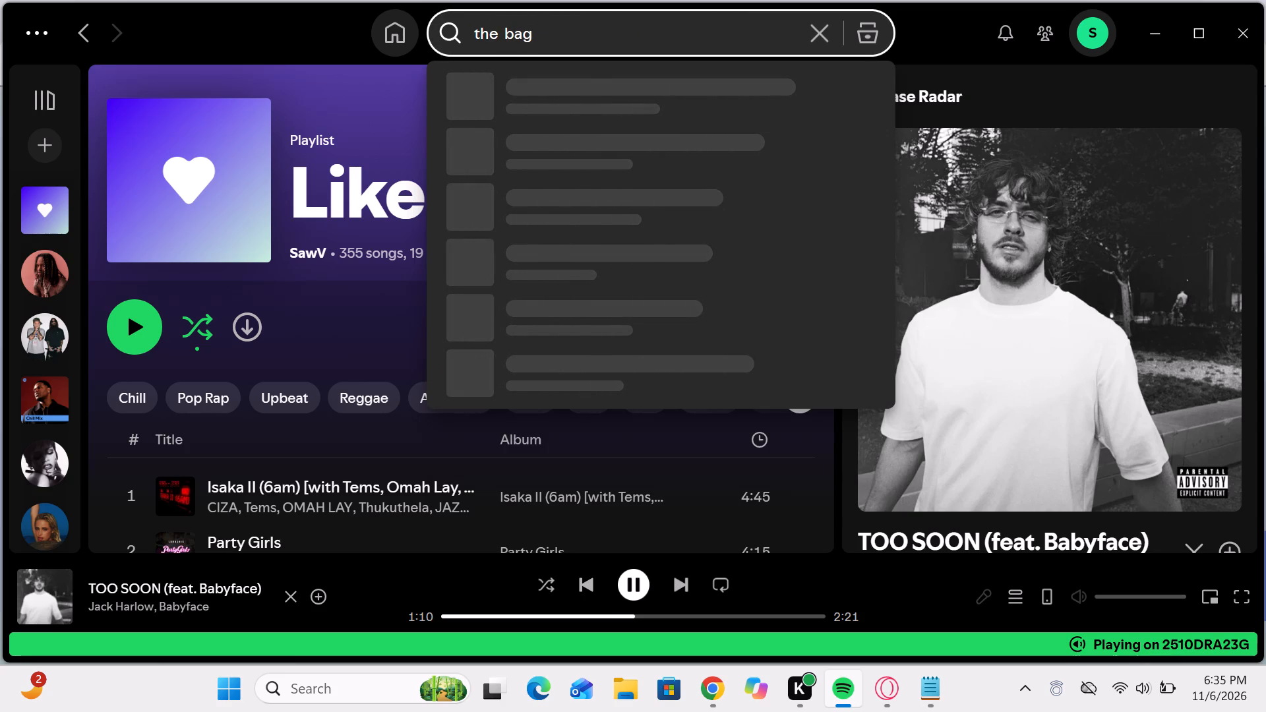
pyautogui.click(638, 34)
pyautogui.press('Return')
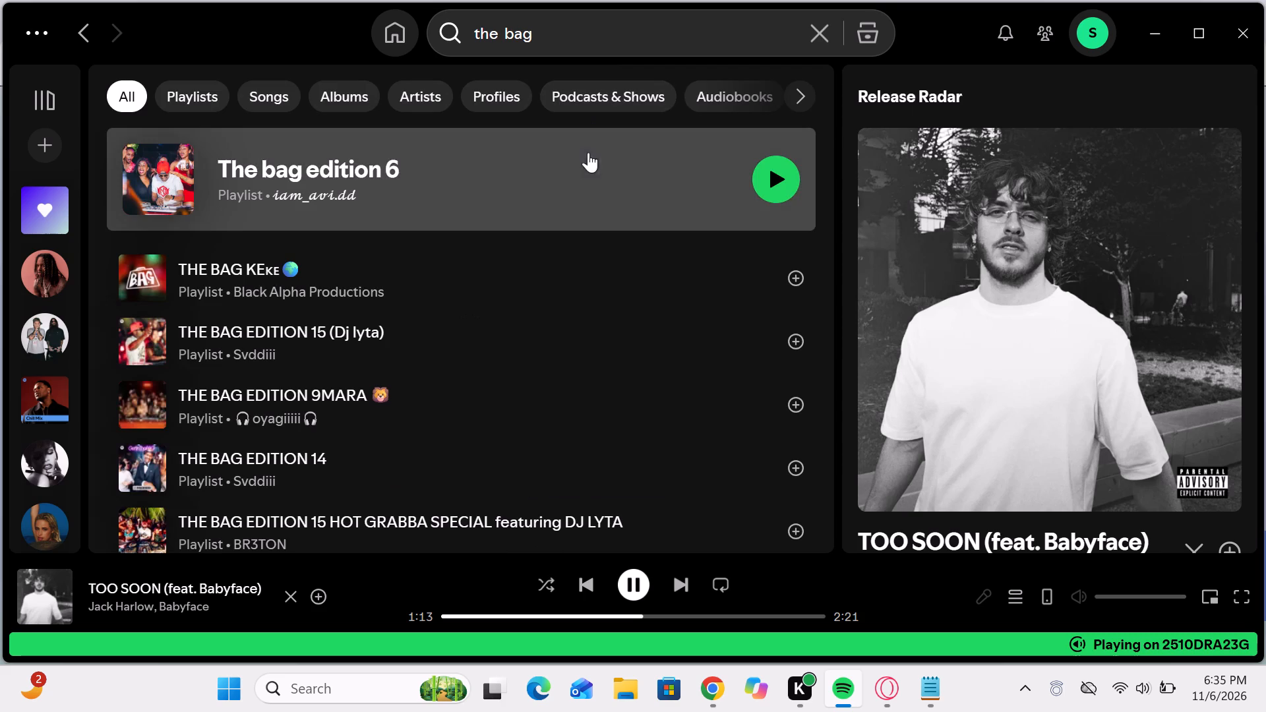
pyautogui.click(771, 181)
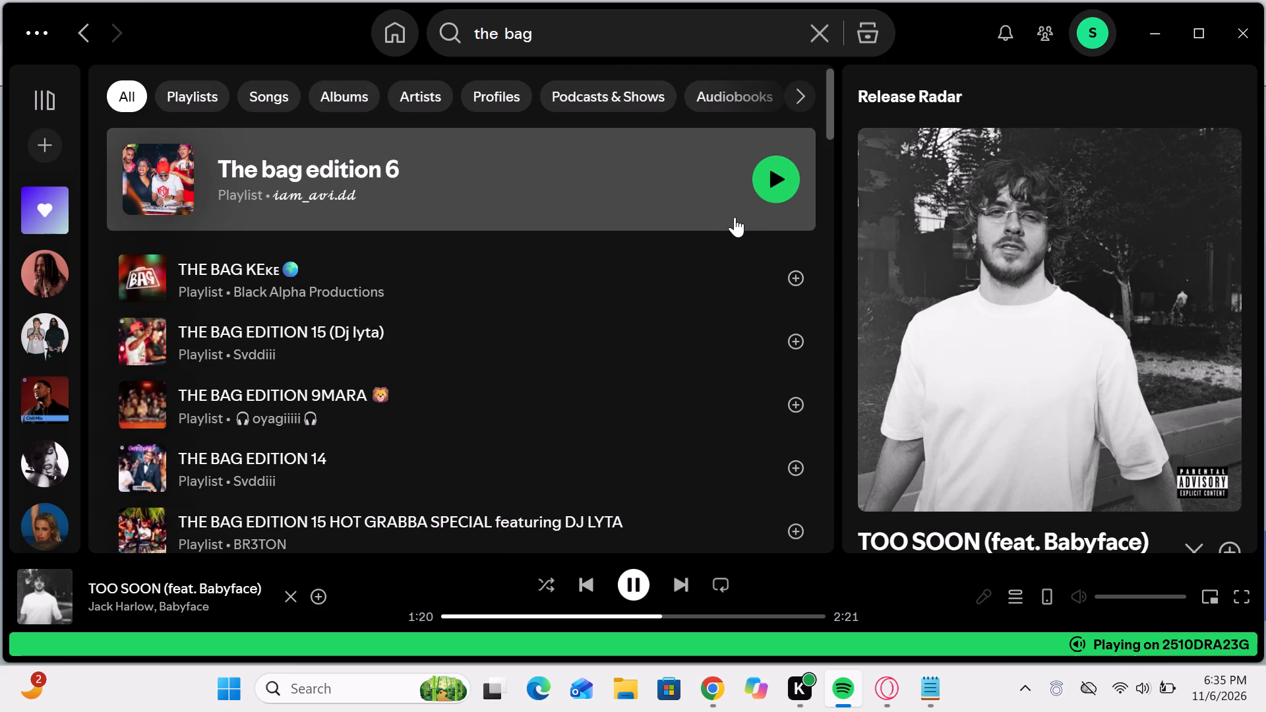
pyautogui.click(774, 187)
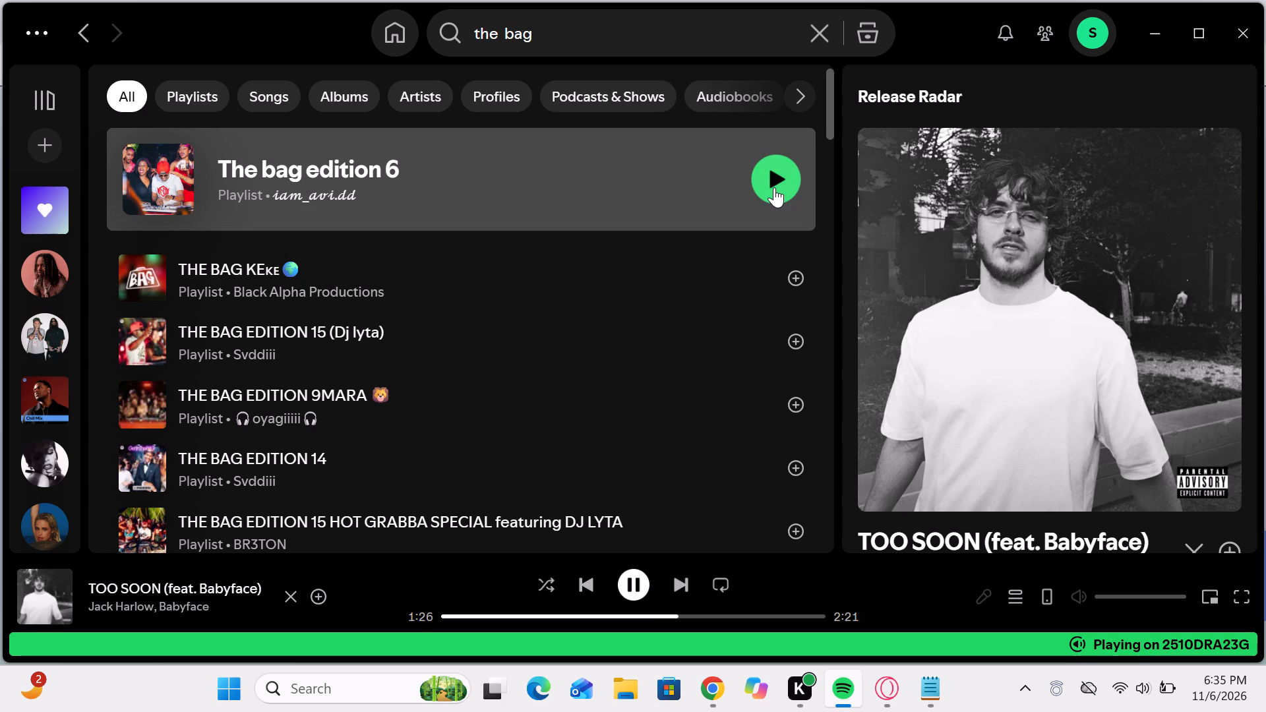
pyautogui.click(774, 187)
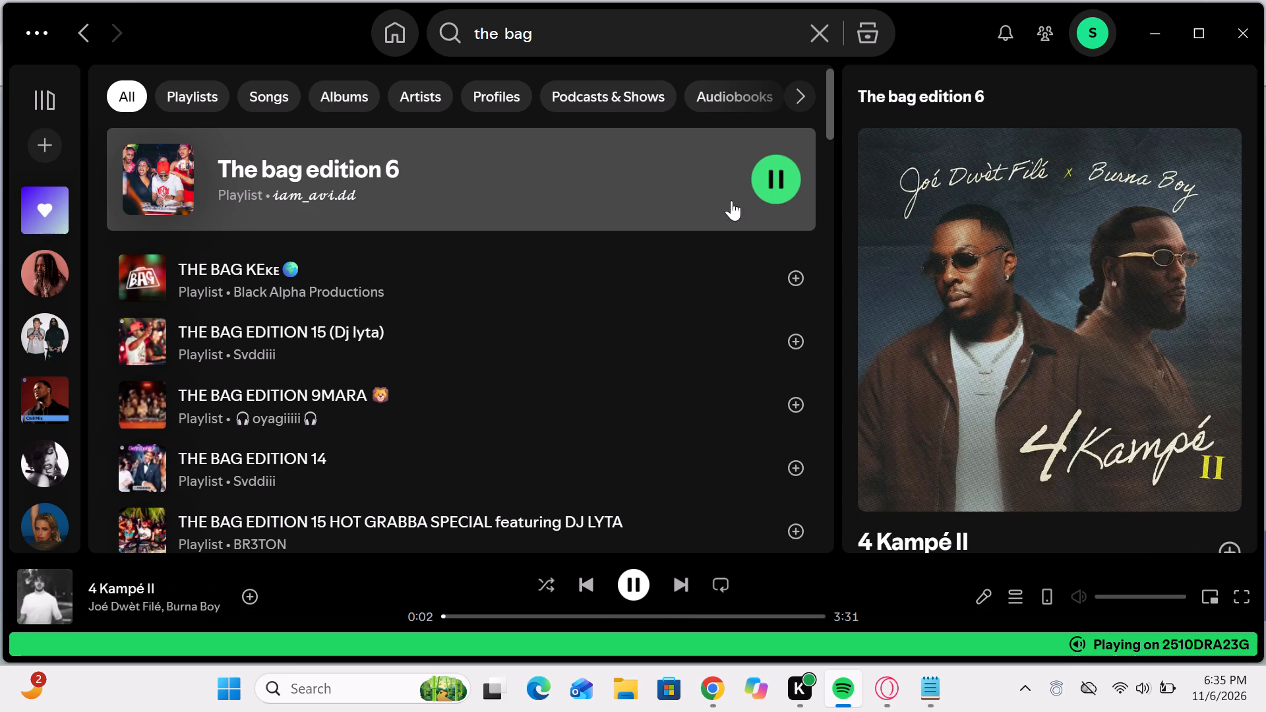
pyautogui.click(1104, 596)
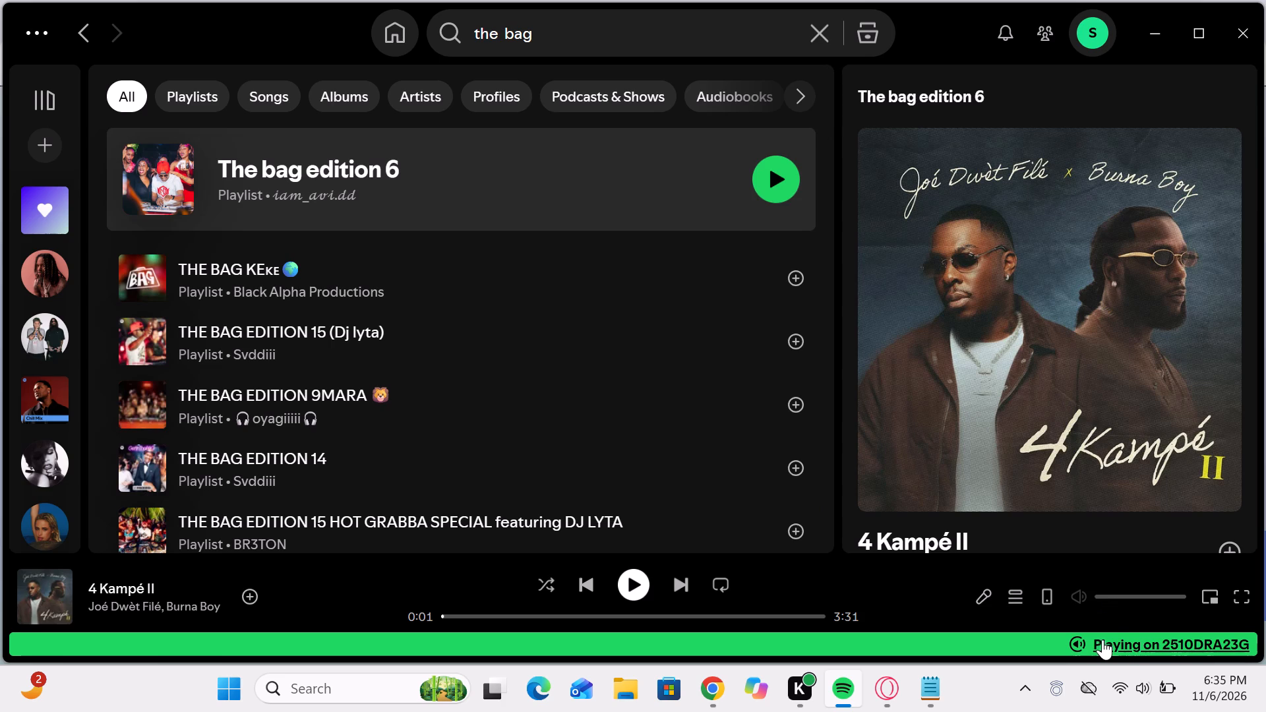
pyautogui.click(1087, 639)
pyautogui.click(631, 579)
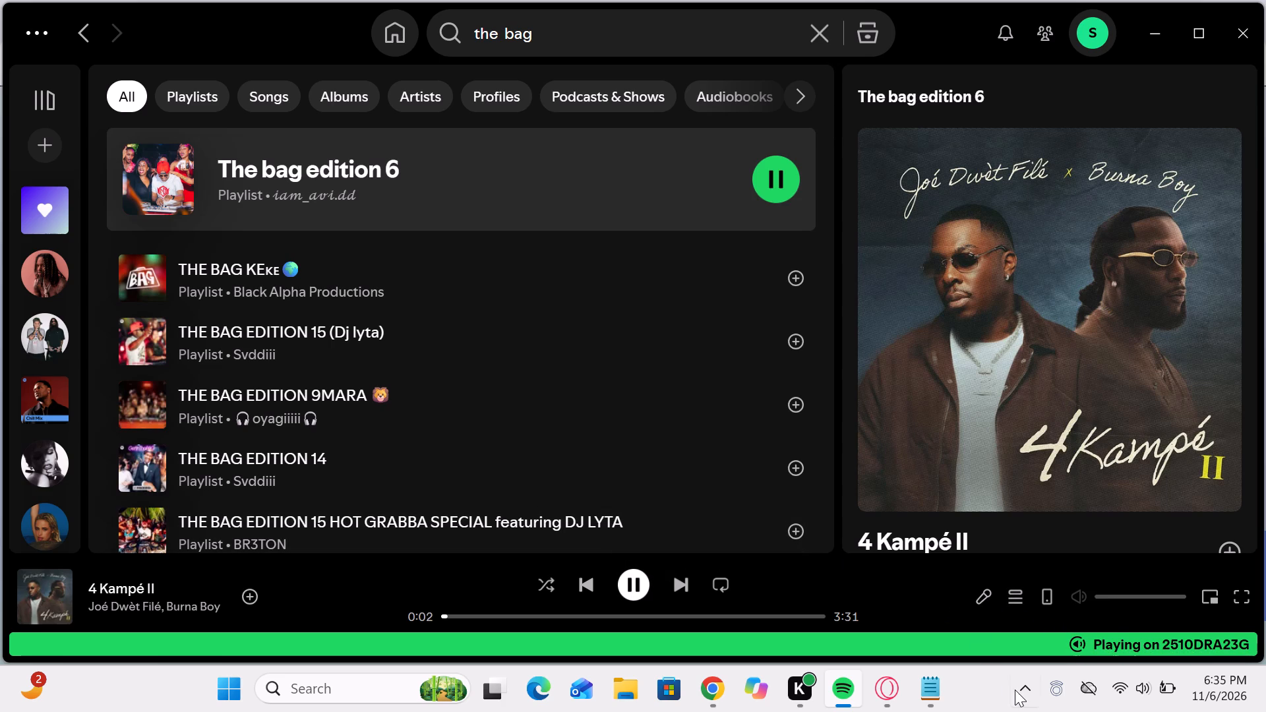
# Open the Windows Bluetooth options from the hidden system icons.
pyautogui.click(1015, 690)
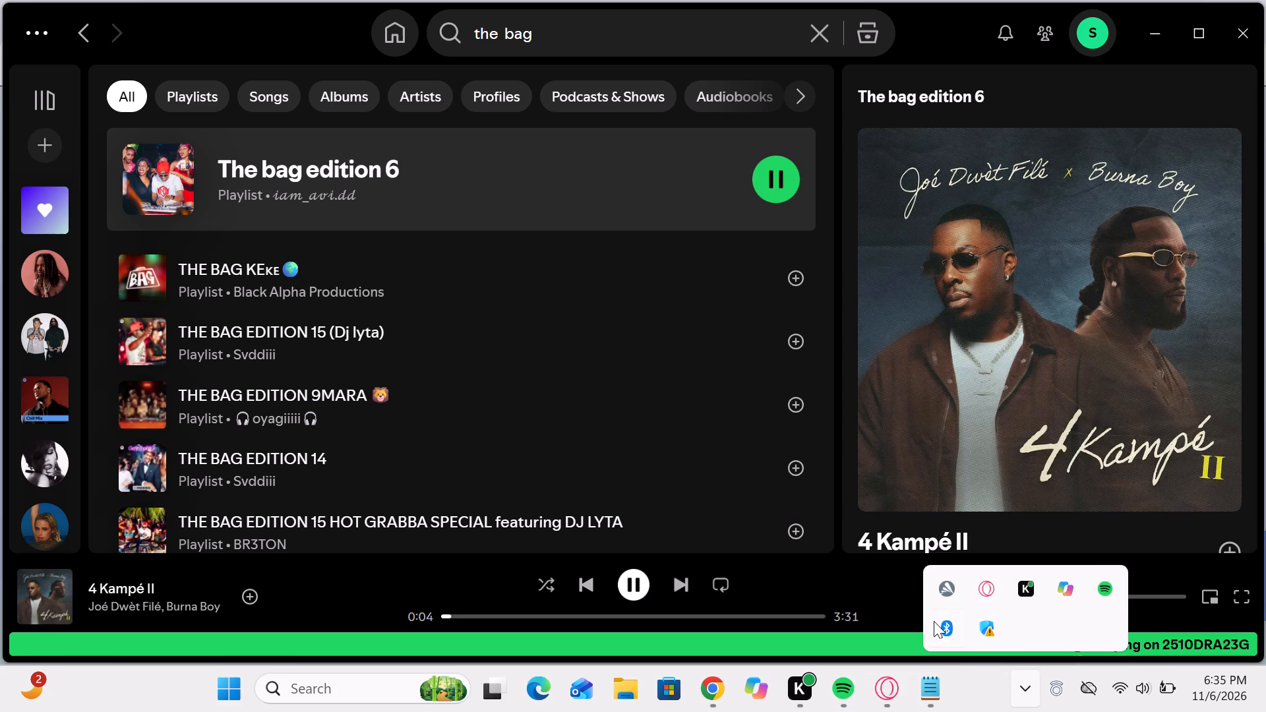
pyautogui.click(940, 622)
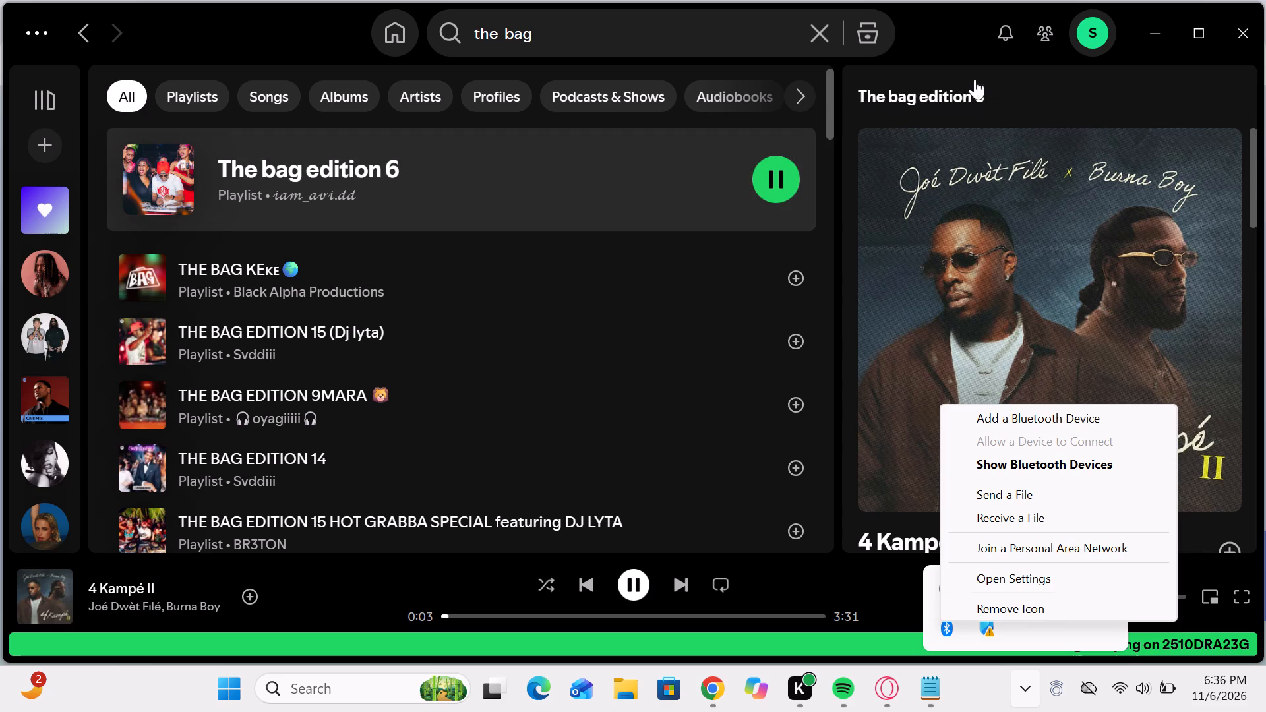
# Open the page of the playing single 4 Kampé II and skip ahead in the song to 1:13.
pyautogui.click(1031, 262)
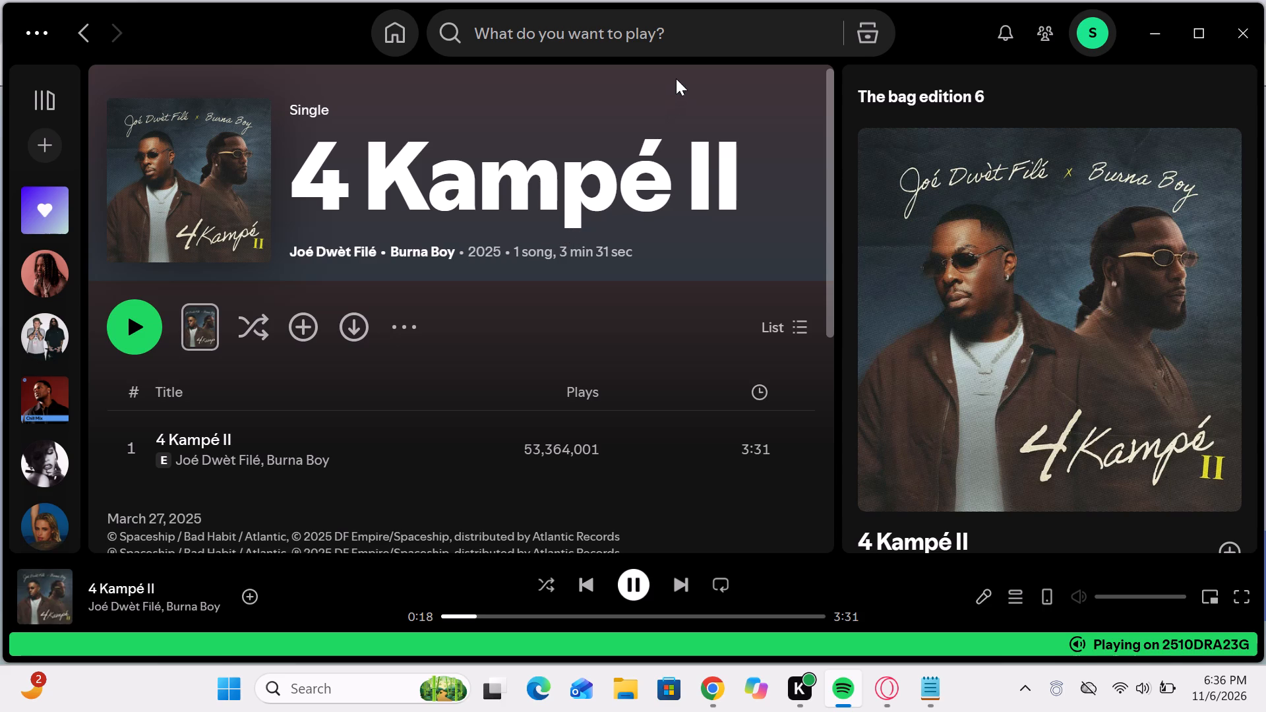
pyautogui.click(576, 612)
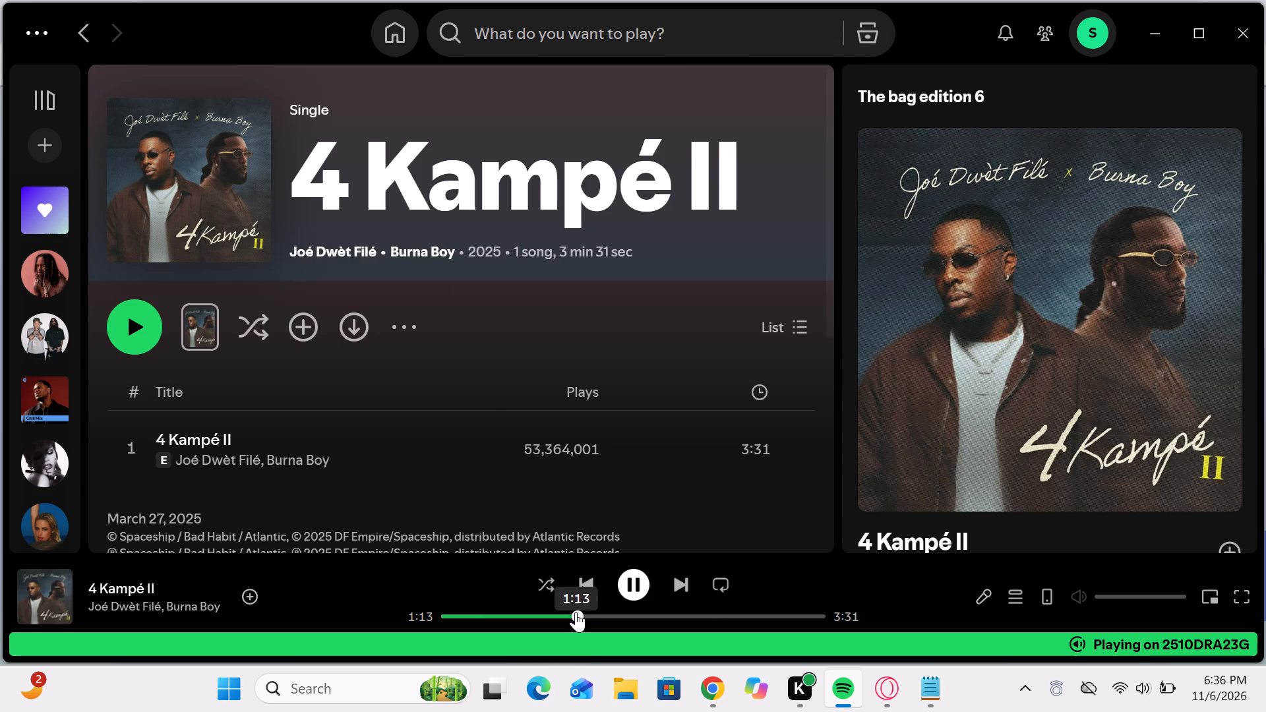
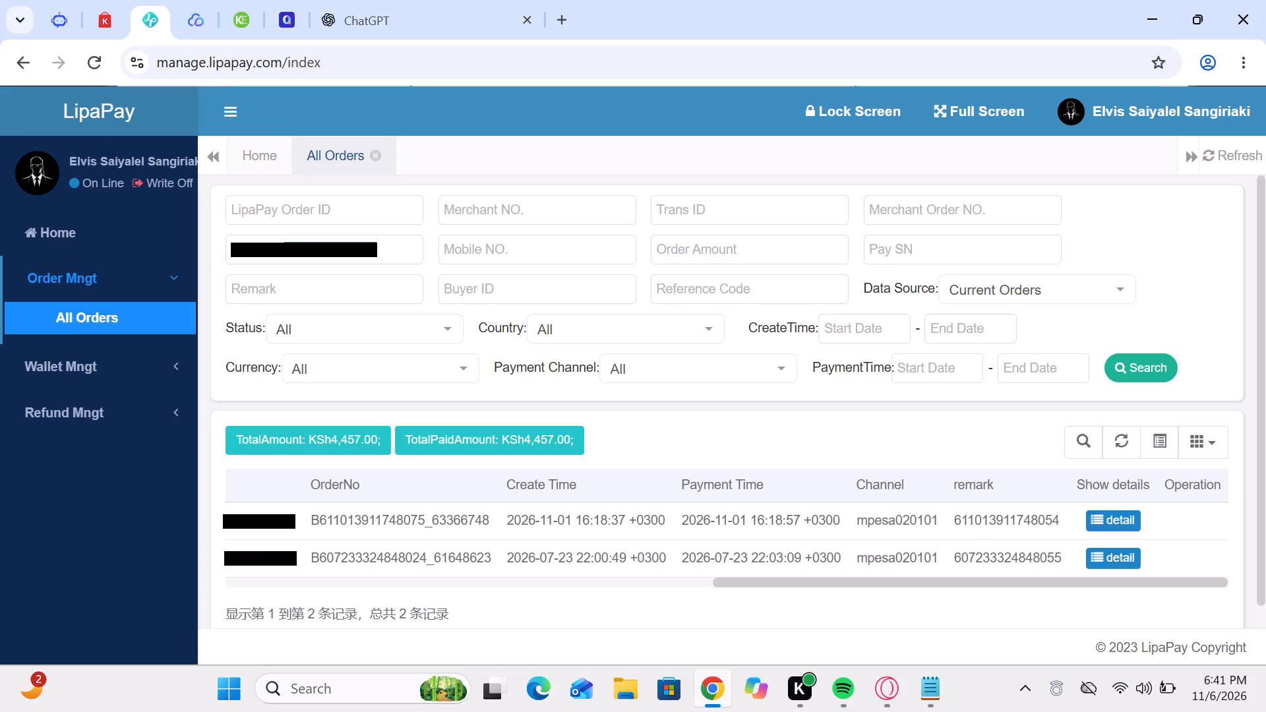
# Replace the email filter in LipaPay's All Orders with the copied customer email and run the order search.
pyautogui.moveTo(276, 256); pyautogui.dragTo(226, 268)
pyautogui.press('BackSpace')
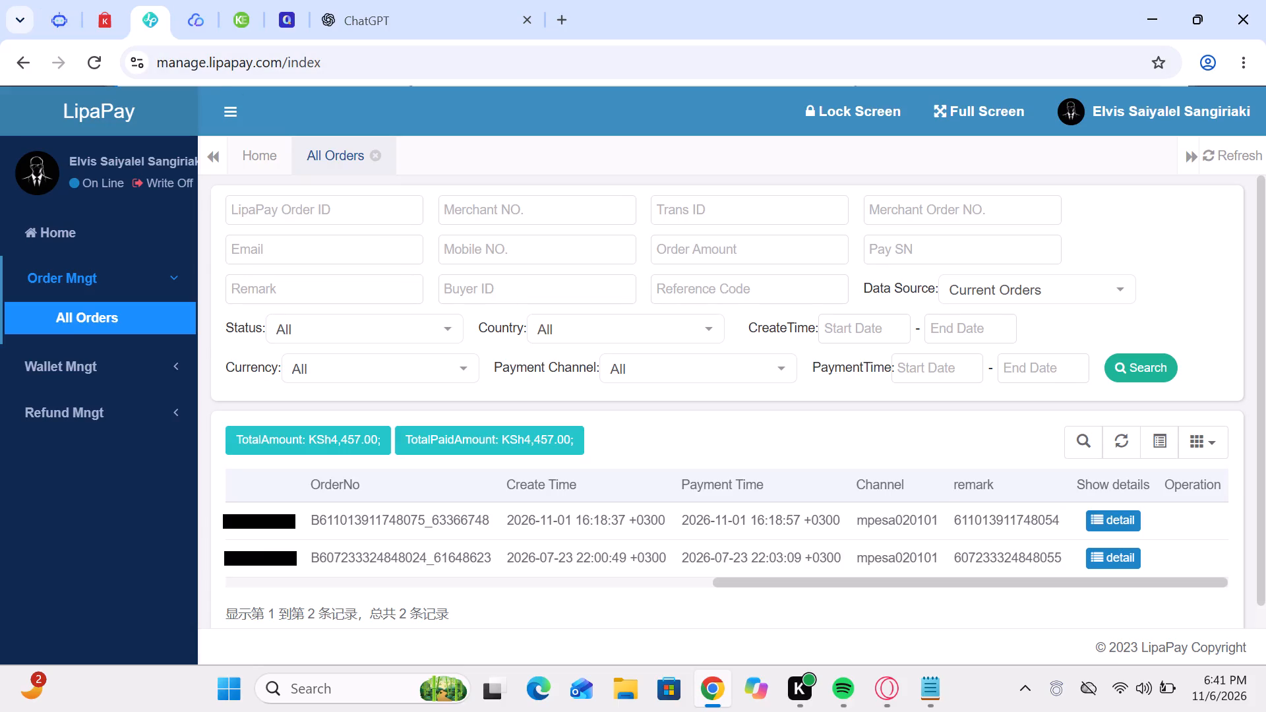
pyautogui.hotkey('ctrl', 'v')
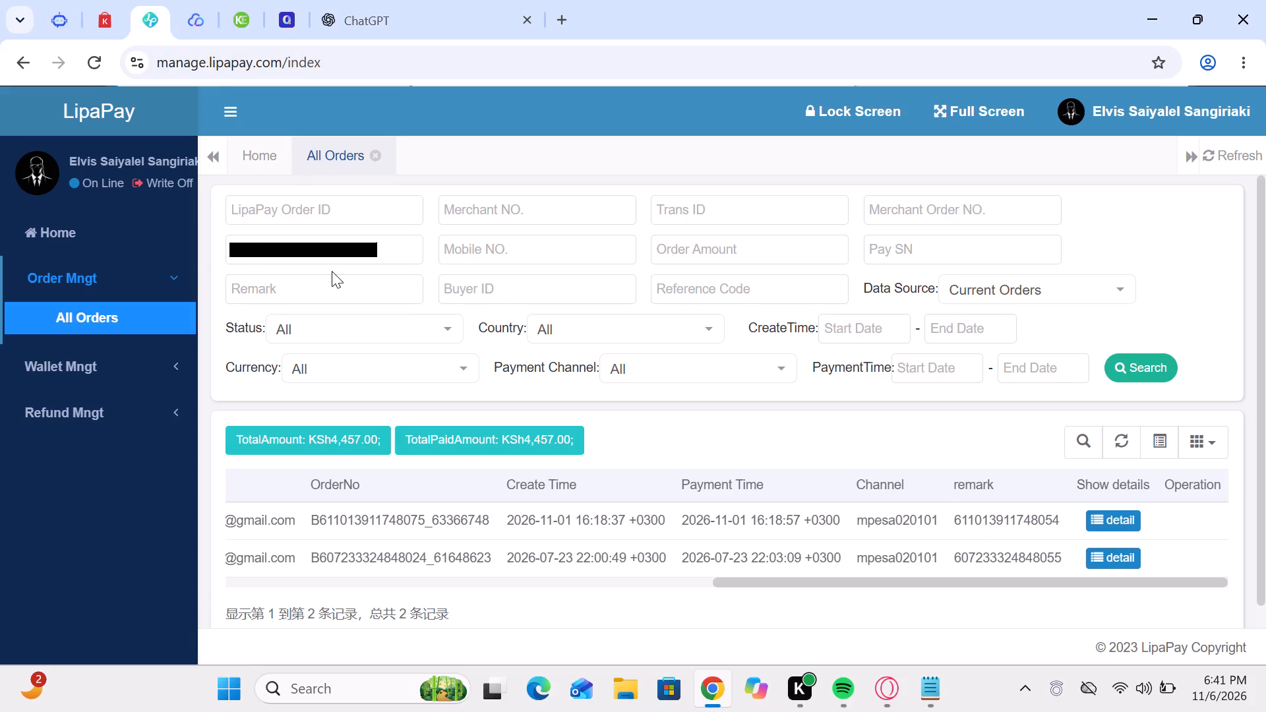
pyautogui.click(1134, 376)
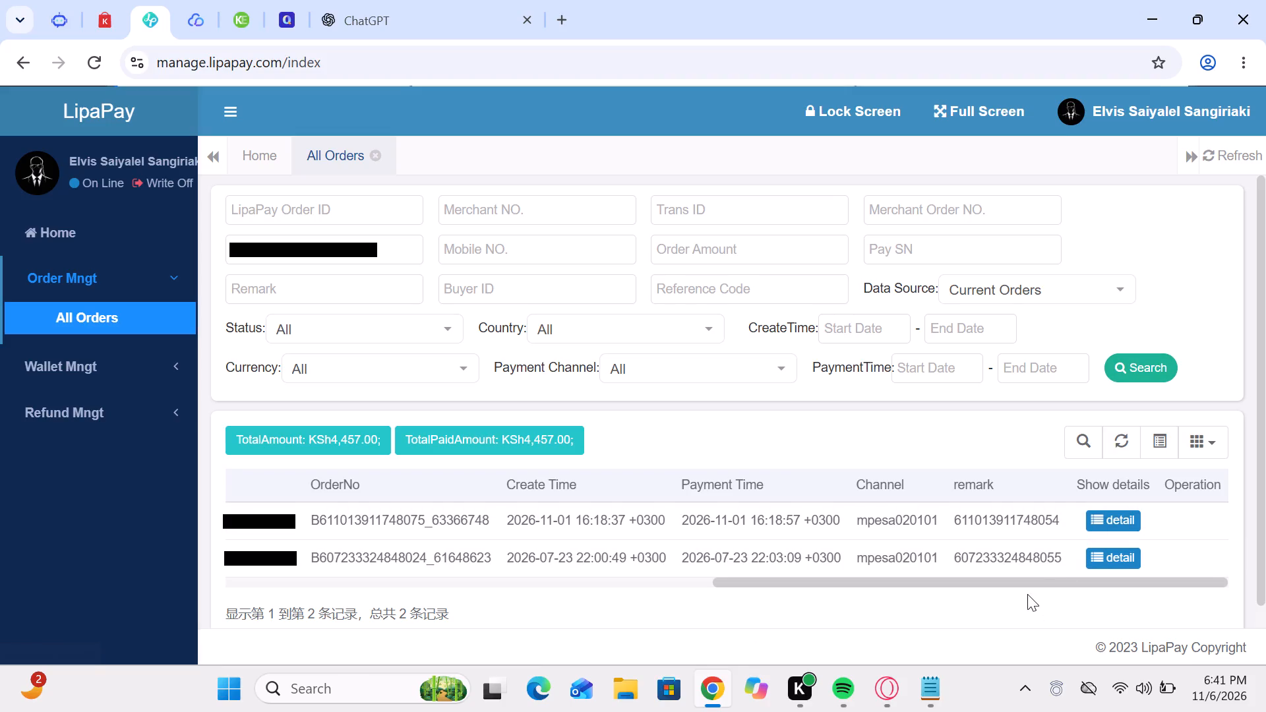
pyautogui.doubleClick(1044, 518)
pyautogui.rightClick(1044, 518)
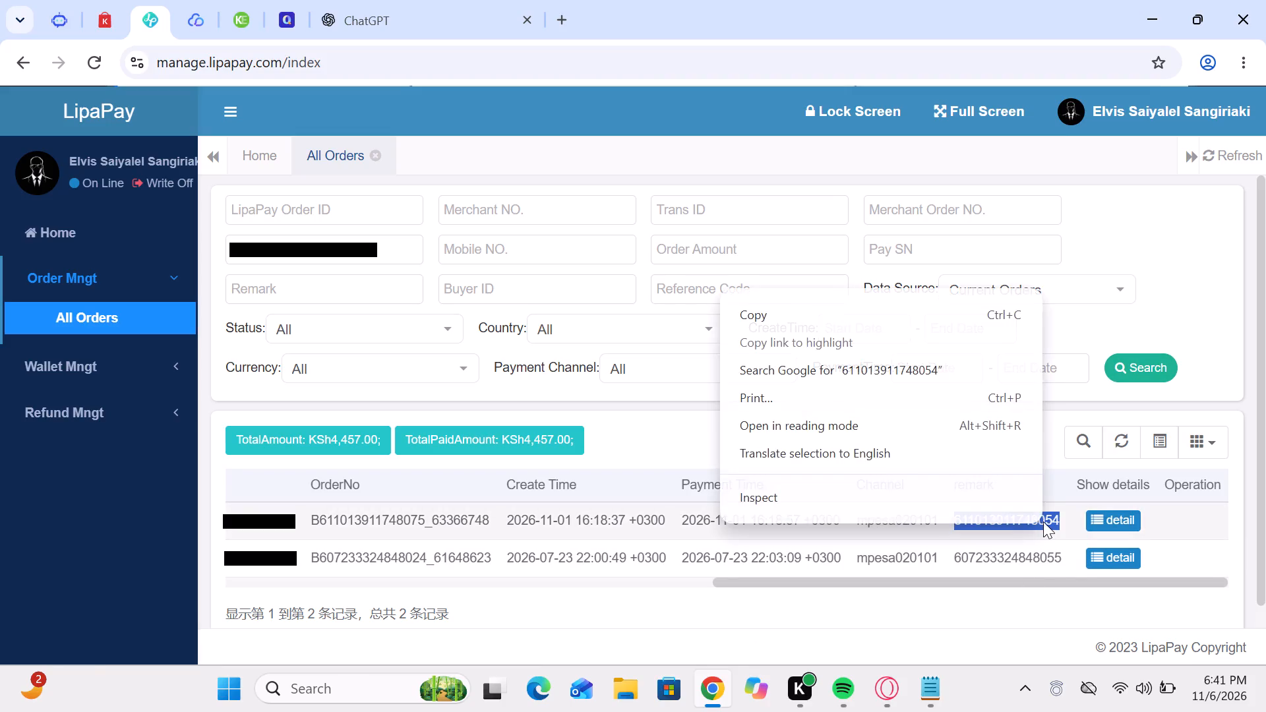
pyautogui.click(750, 316)
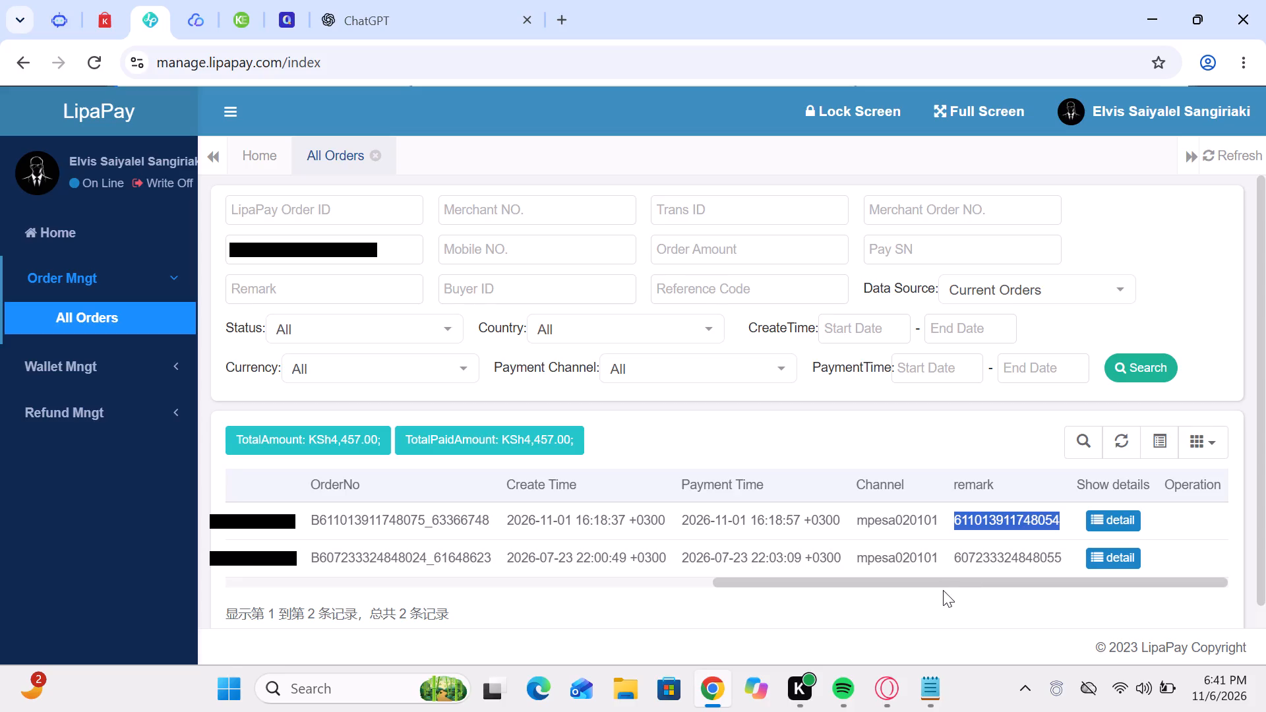
pyautogui.moveTo(944, 584); pyautogui.dragTo(719, 582)
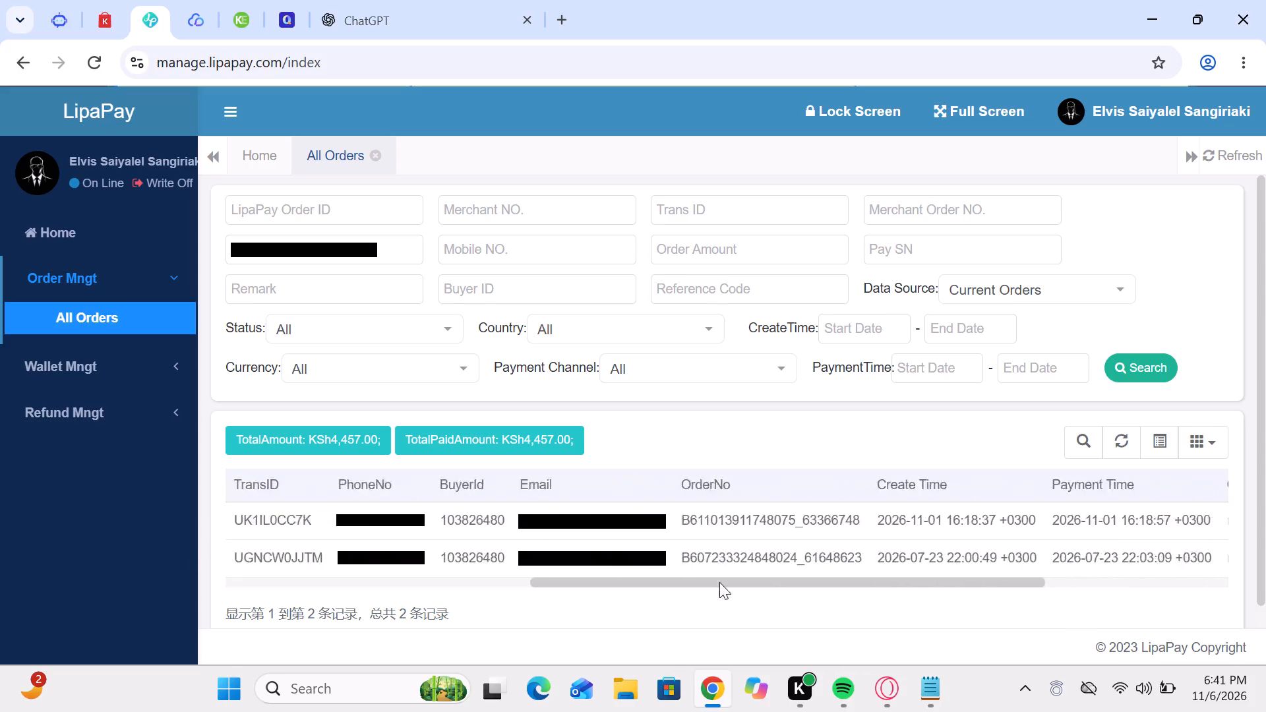
pyautogui.moveTo(719, 582); pyautogui.dragTo(503, 599)
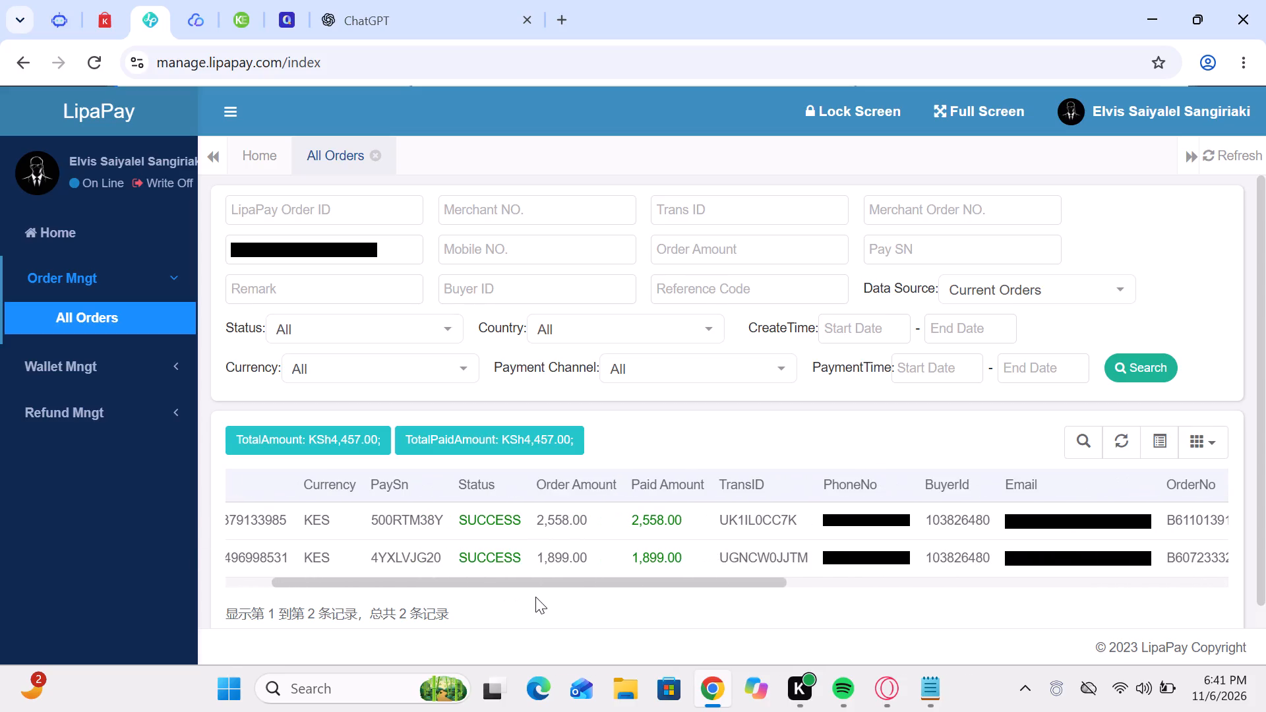
pyautogui.click(88, 30)
pyautogui.scroll(7, 644, 198)
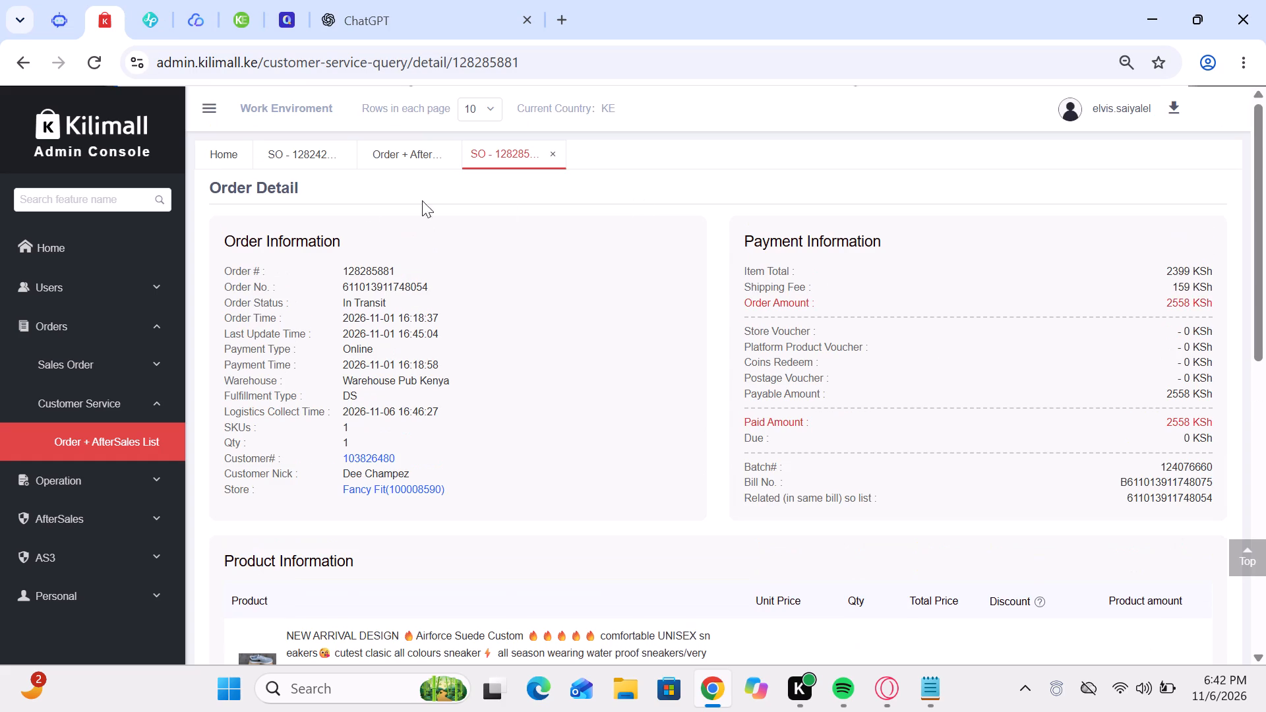
pyautogui.click(301, 150)
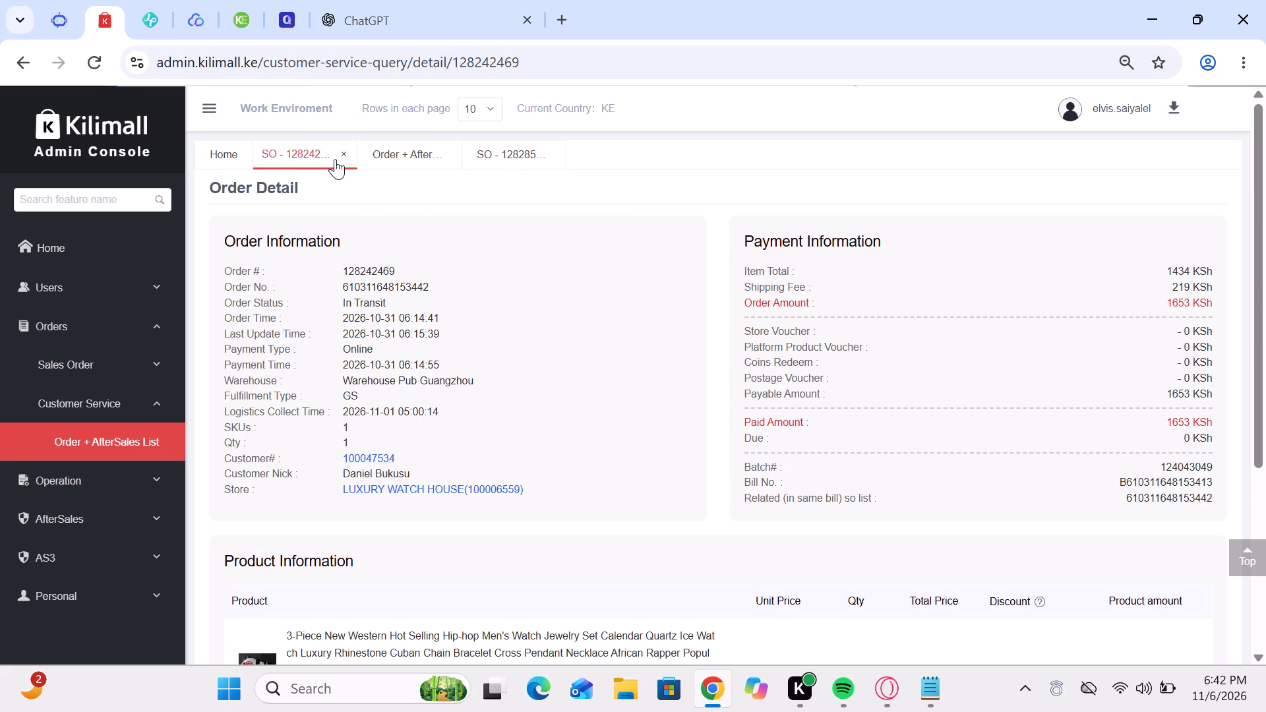
pyautogui.click(346, 154)
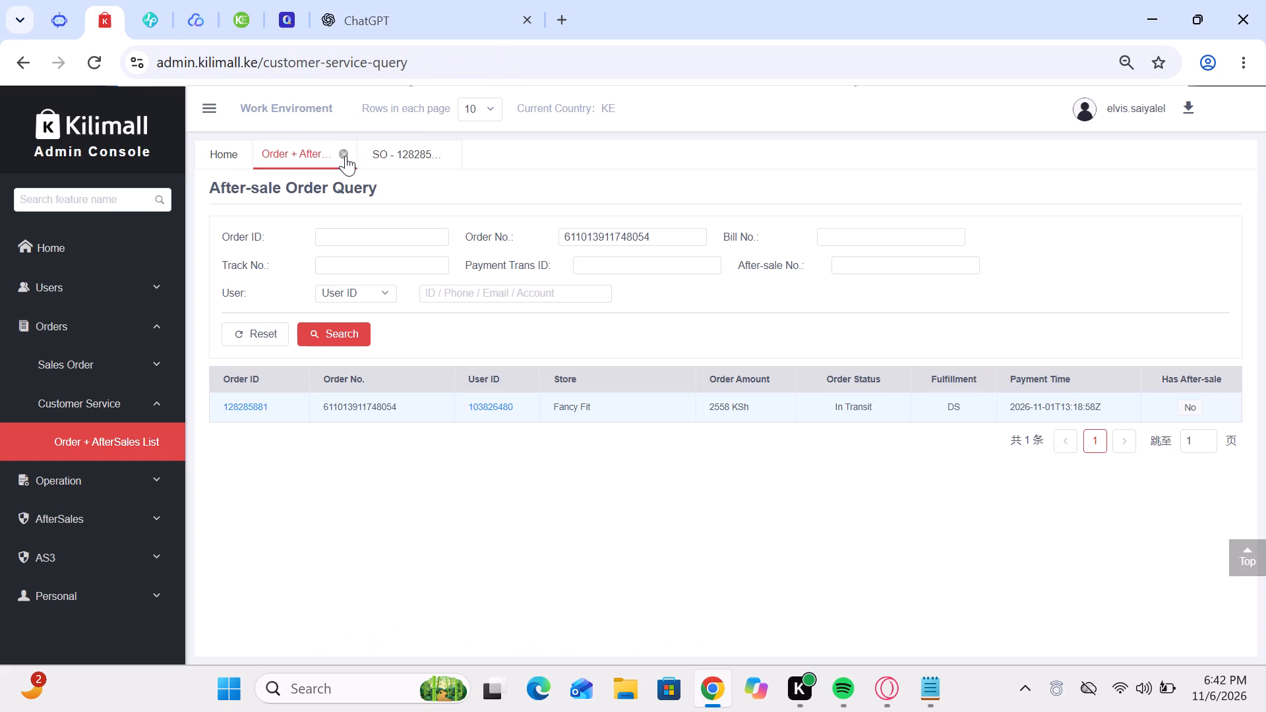
pyautogui.moveTo(667, 235); pyautogui.dragTo(667, 235)
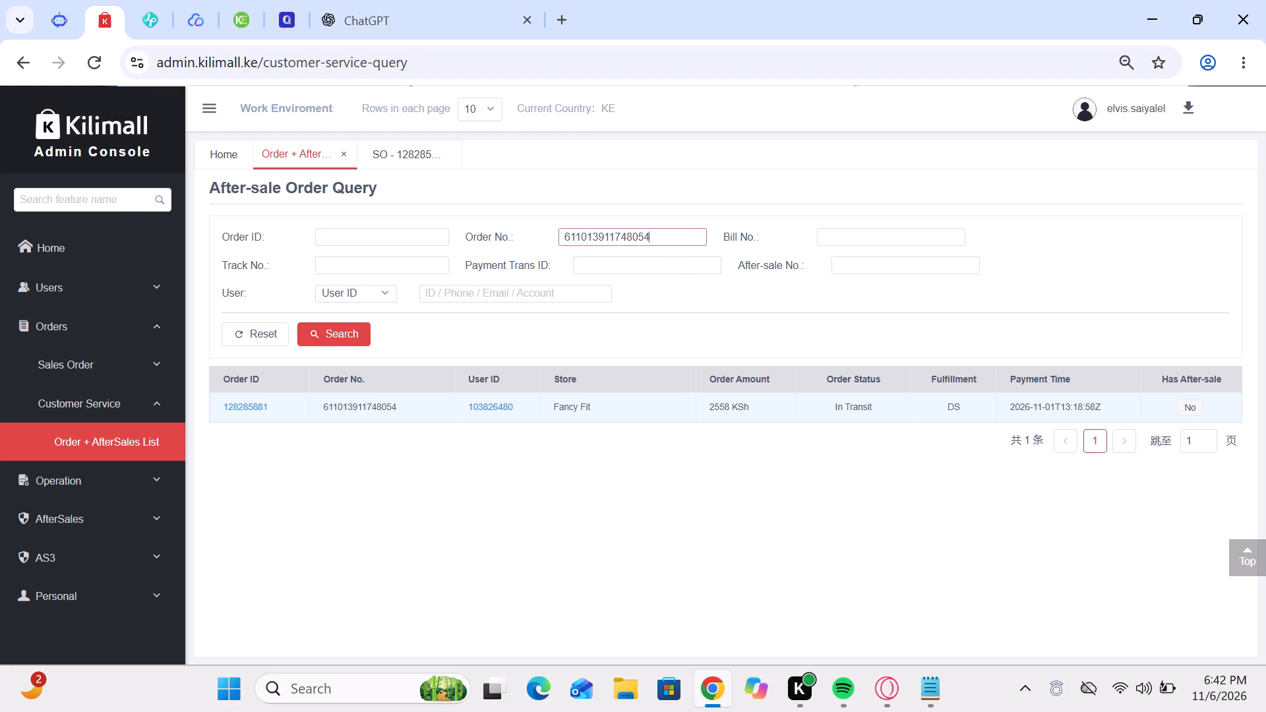
pyautogui.moveTo(667, 235); pyautogui.dragTo(449, 227)
pyautogui.press('BackSpace')
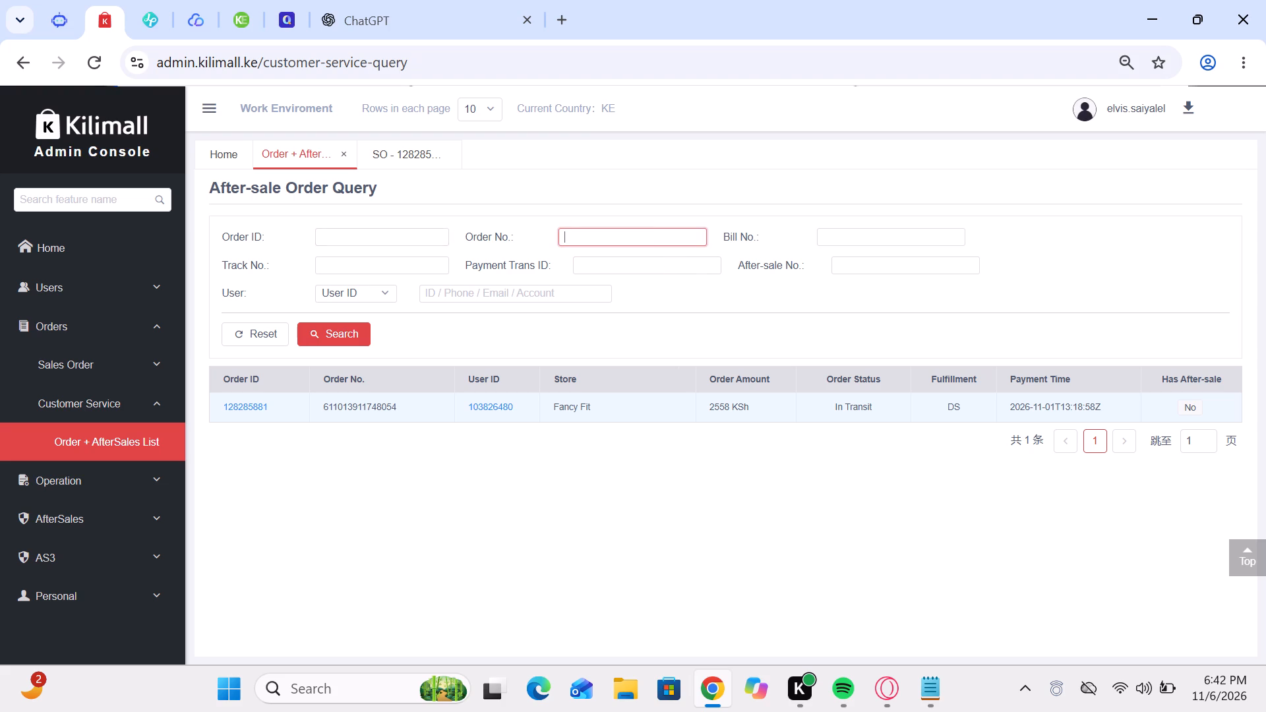
pyautogui.hotkey('ctrl', 'v')
pyautogui.press('Return')
pyautogui.click(241, 407)
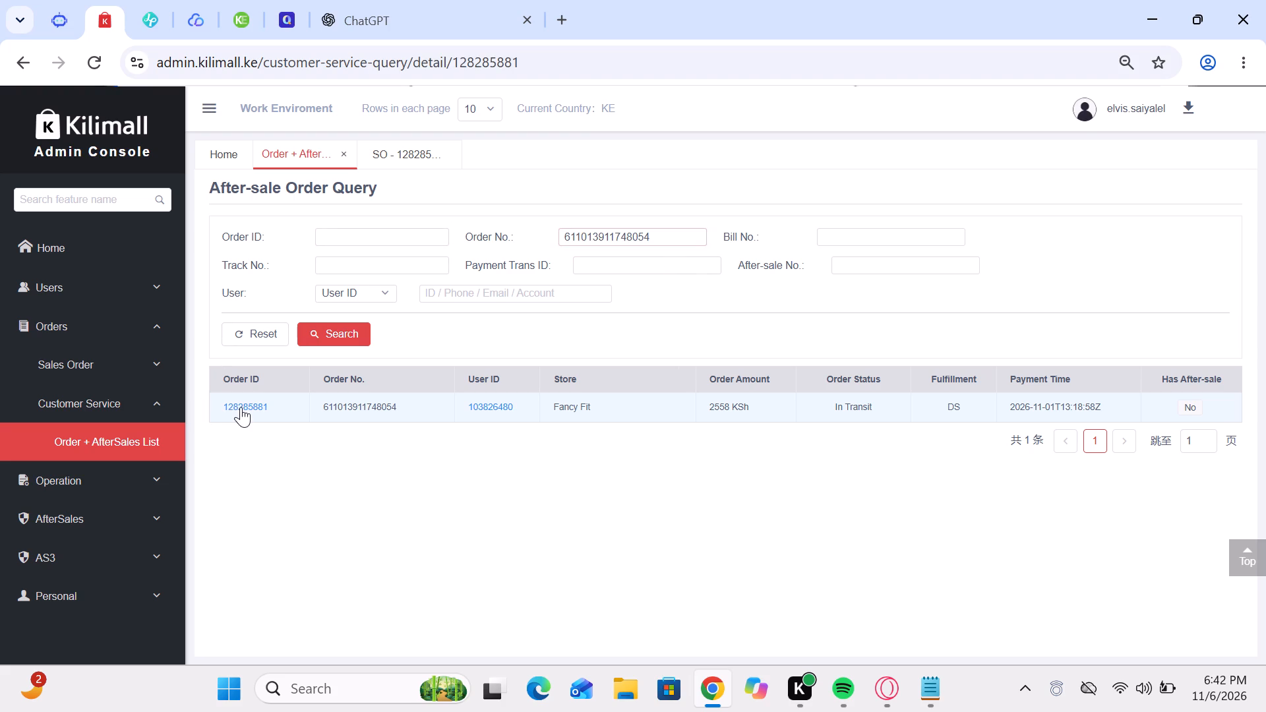
# Expand the order's logistics information and copy the latest Parcel 01 update about arrival at Mlolongo Royal Mabati DS Collection Point.
pyautogui.scroll(-12, 721, 481)
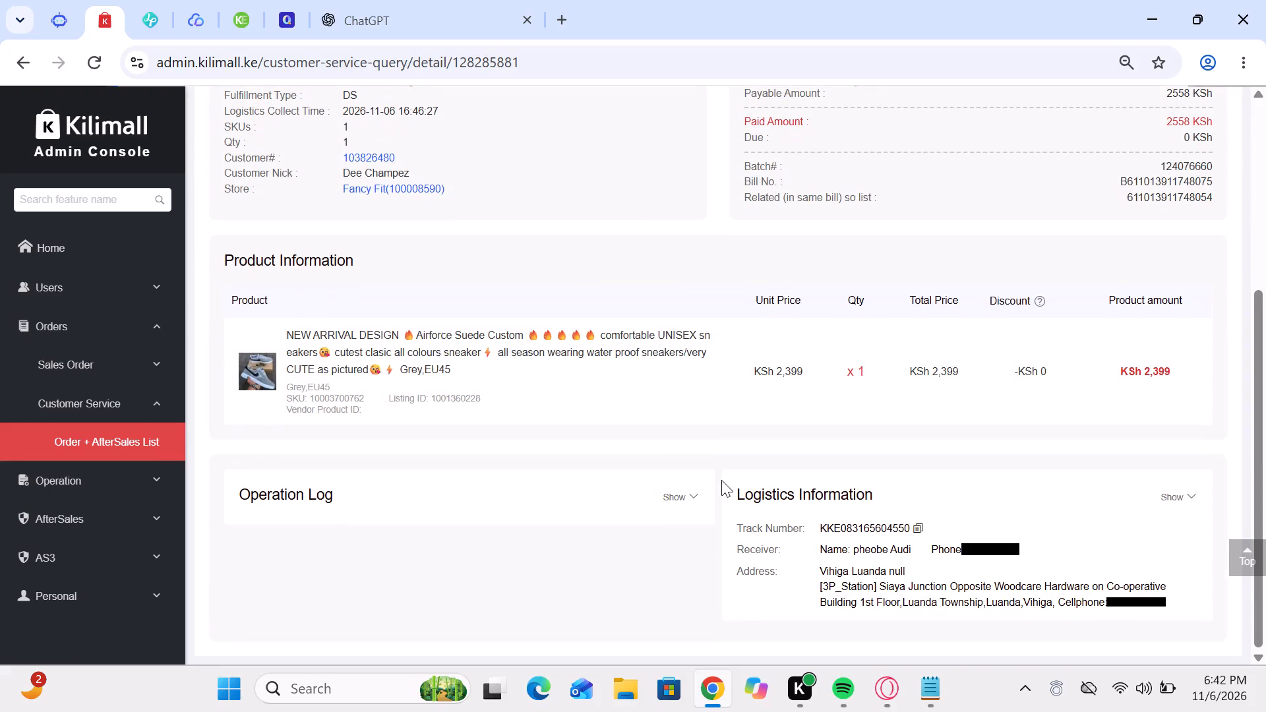
pyautogui.click(1161, 500)
pyautogui.scroll(-2, 1128, 519)
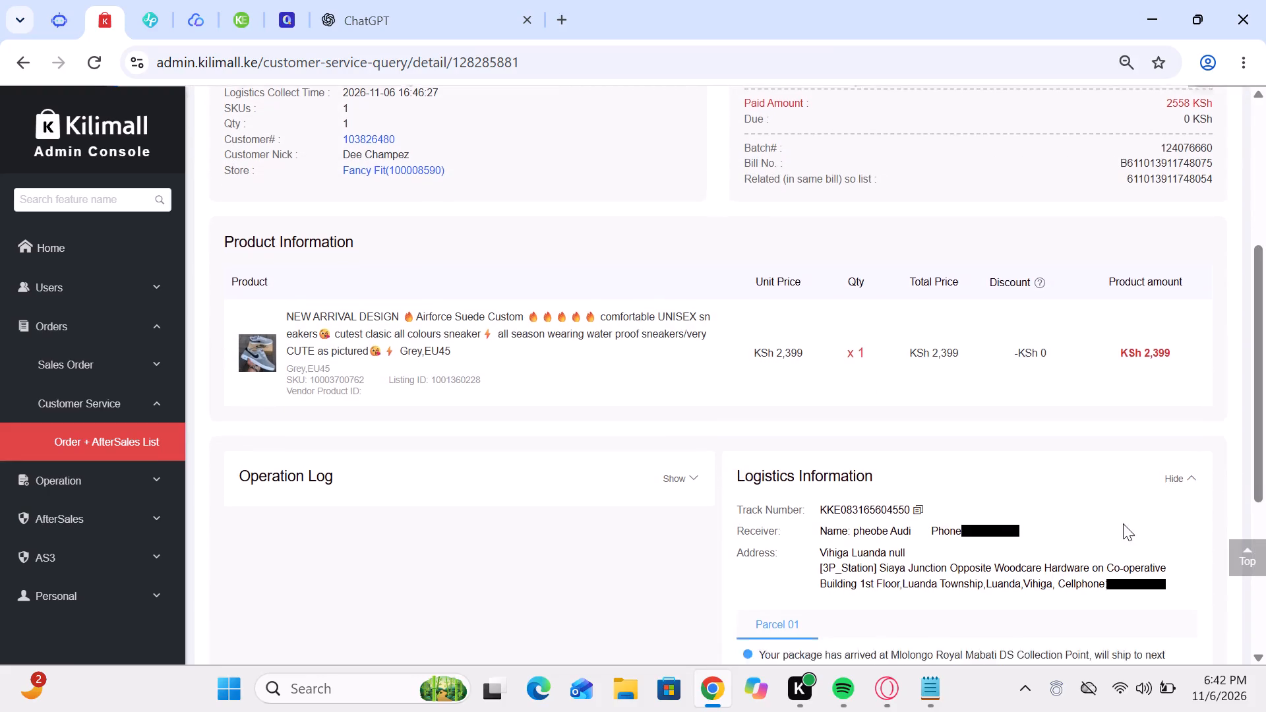
pyautogui.scroll(-3, 1118, 521)
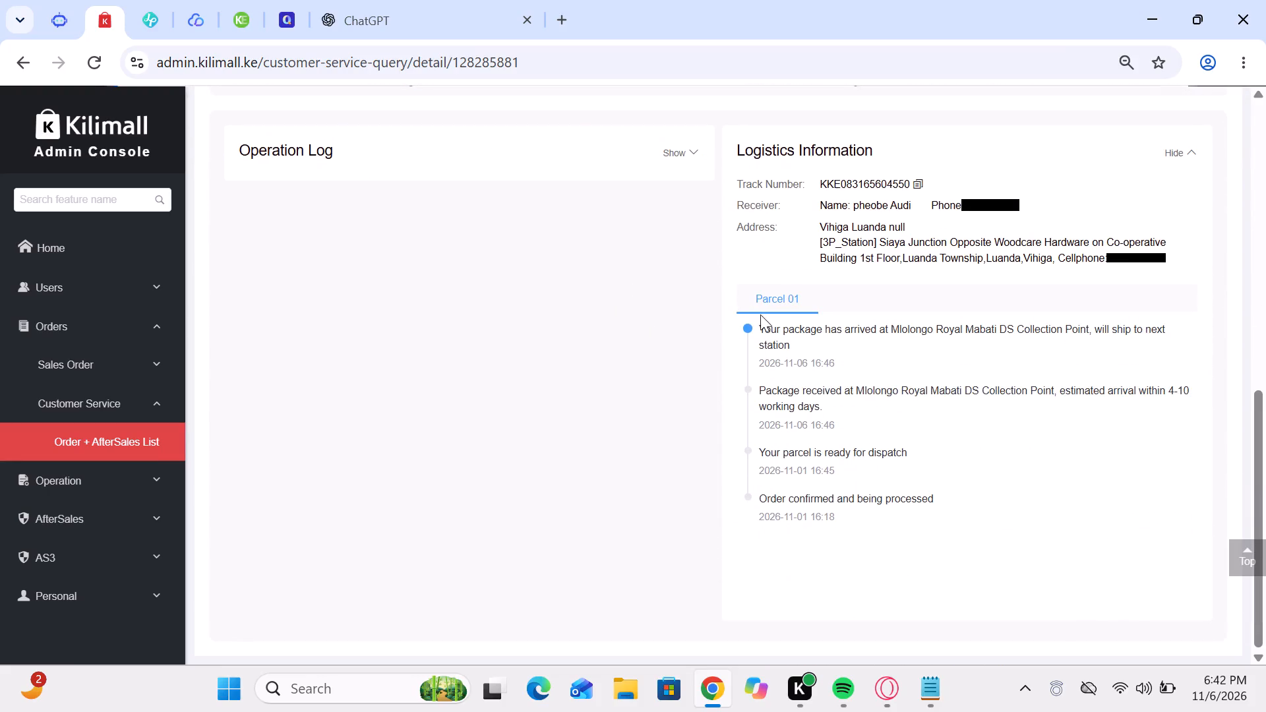
pyautogui.moveTo(758, 326); pyautogui.dragTo(769, 326)
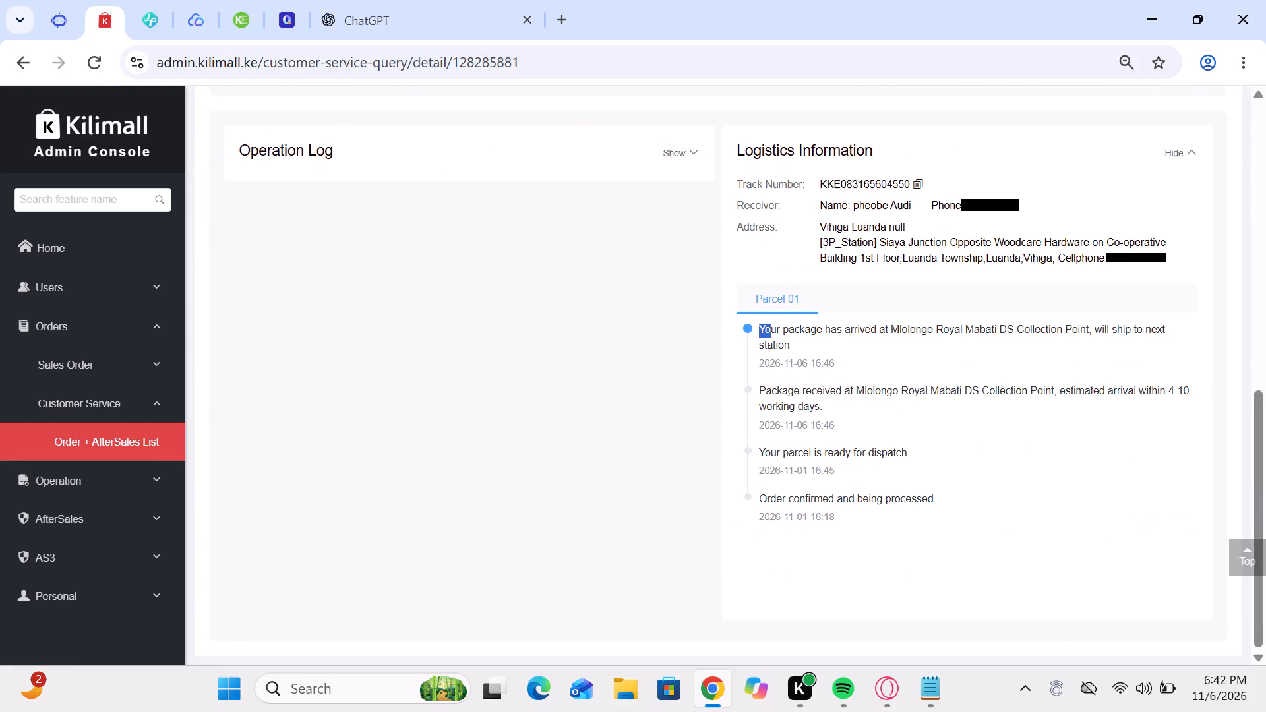
pyautogui.moveTo(769, 326); pyautogui.dragTo(791, 347)
pyautogui.rightClick(775, 332)
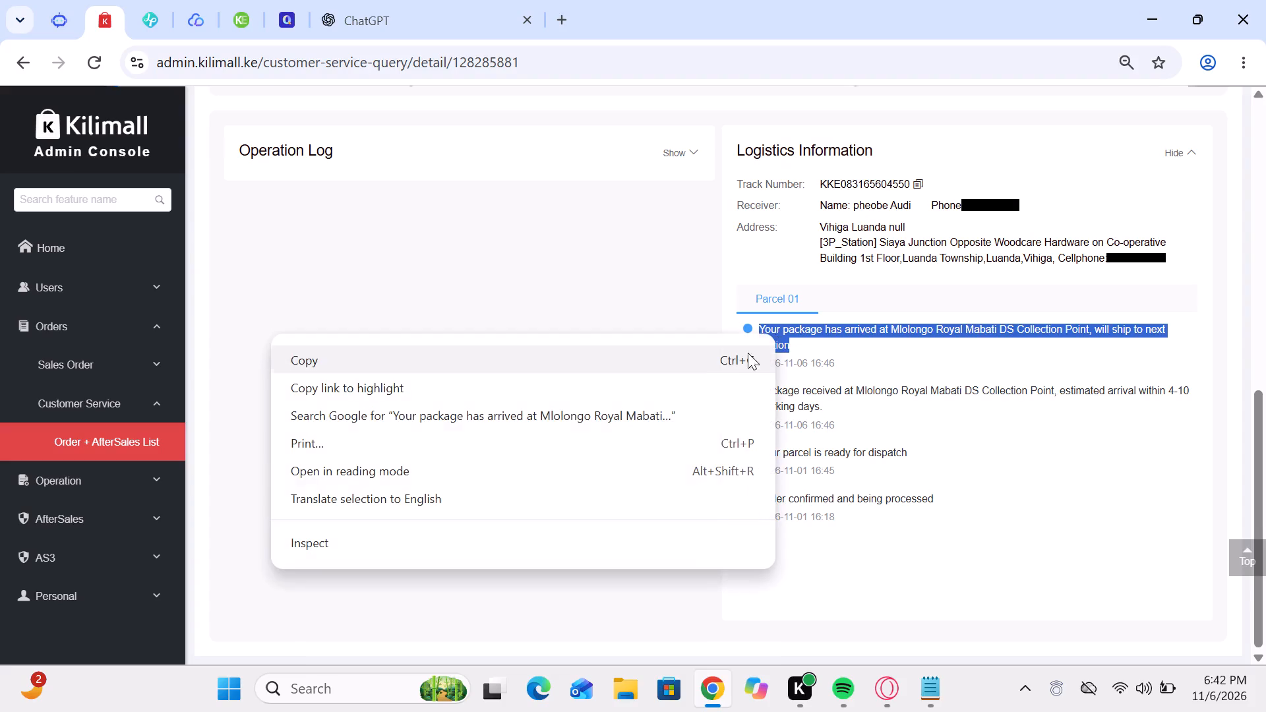
pyautogui.click(721, 366)
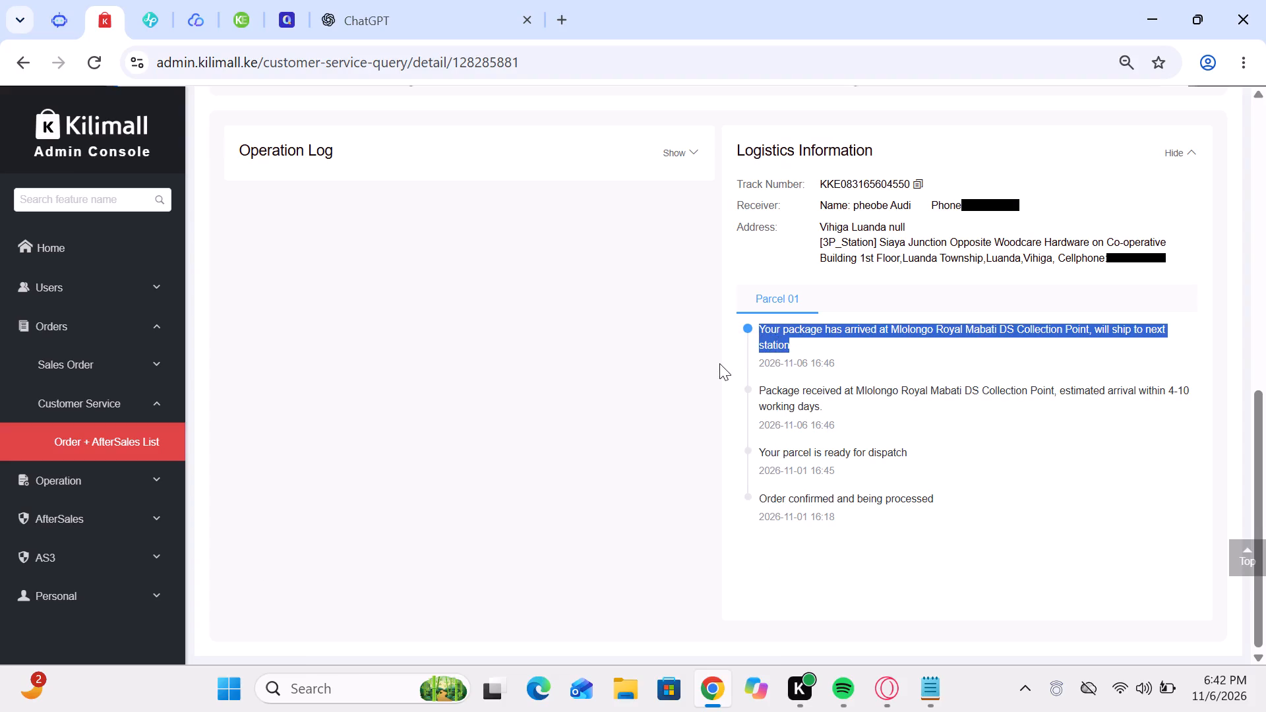
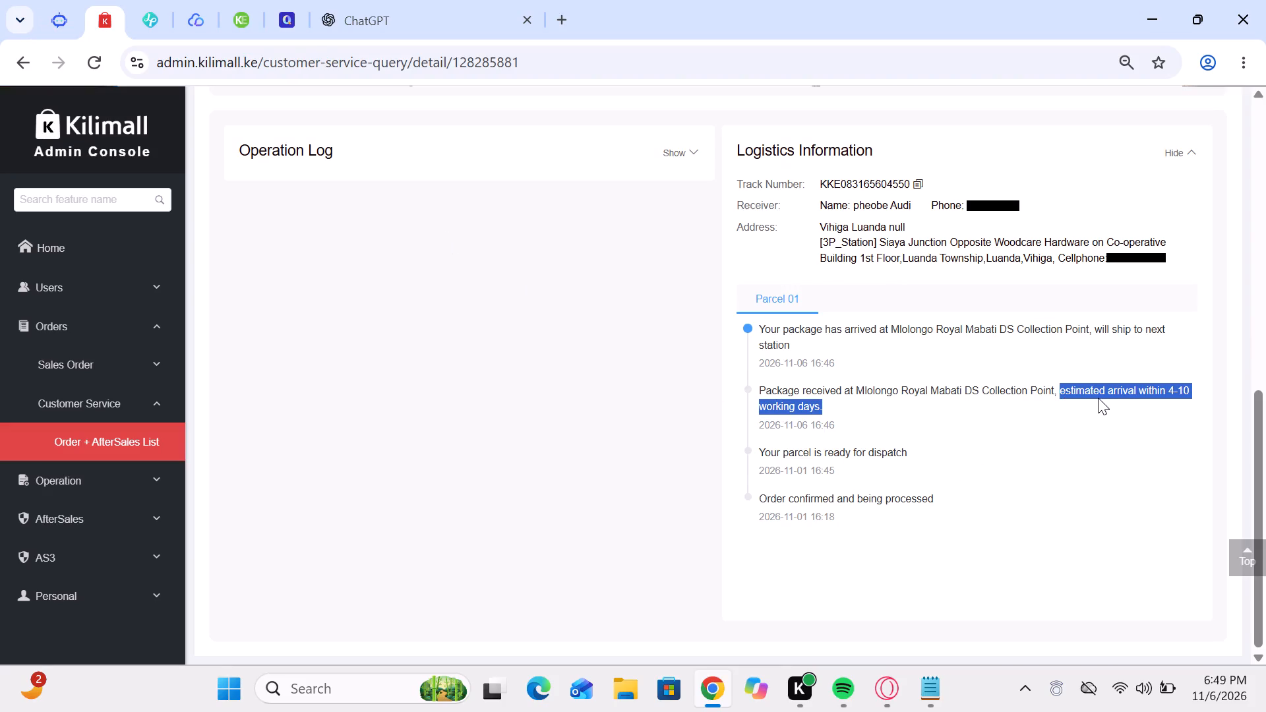
# Copy the selected phrase "estimated arrival within 4-10 working days." from the Parcel 01 tracking update.
pyautogui.rightClick(1102, 386)
pyautogui.click(1052, 417)
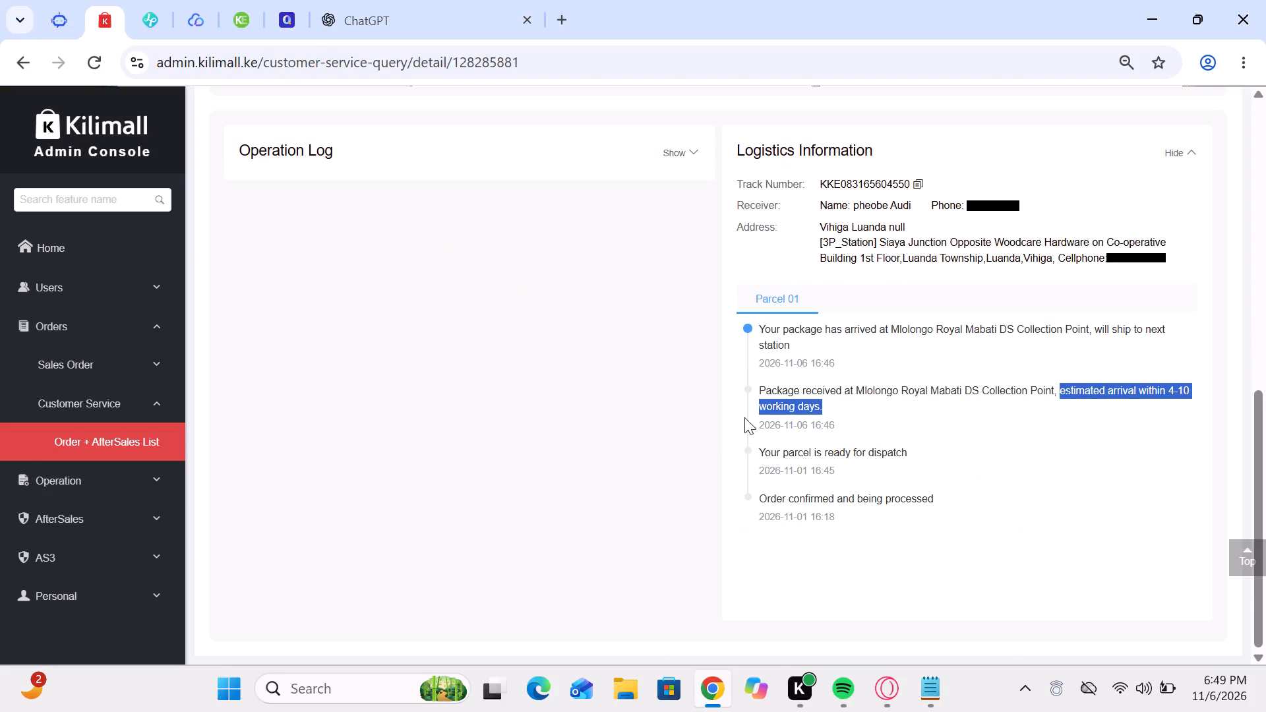
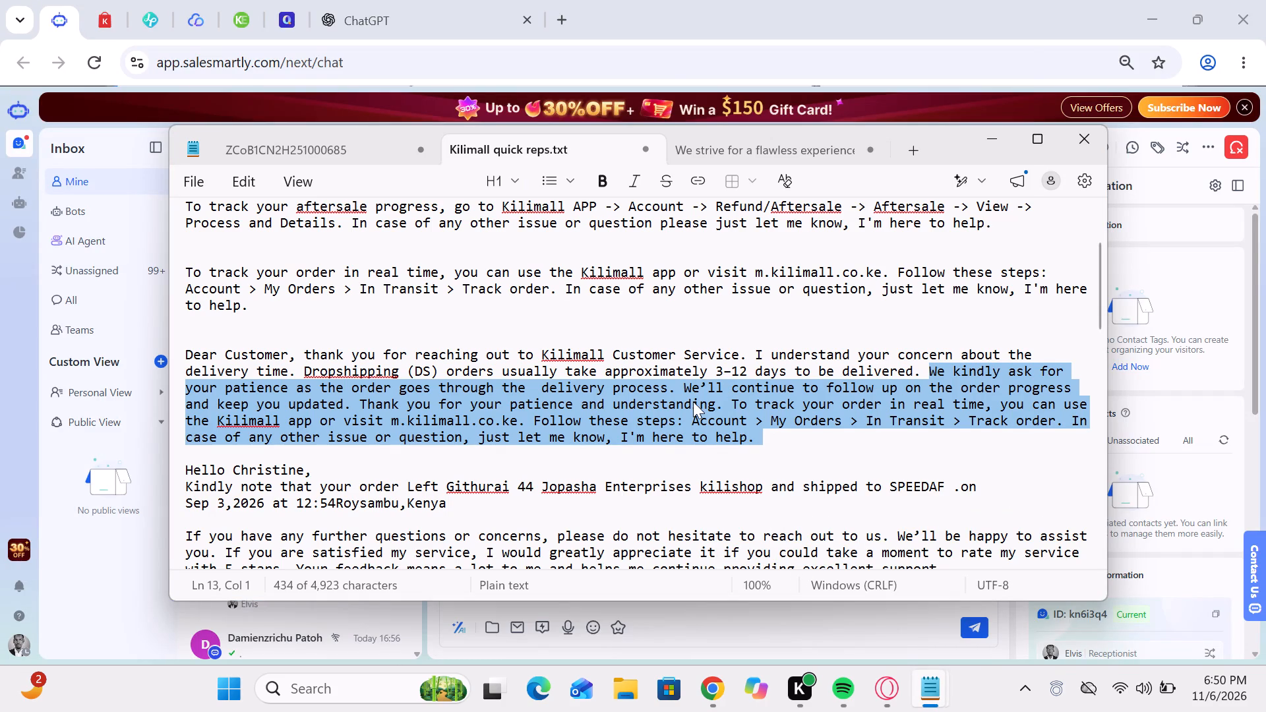
# Copy the selected quick-reply passage in Kilimall quick reps.txt, from "We kindly ask for your patience" through "I'm here to help.".
pyautogui.click(789, 389)
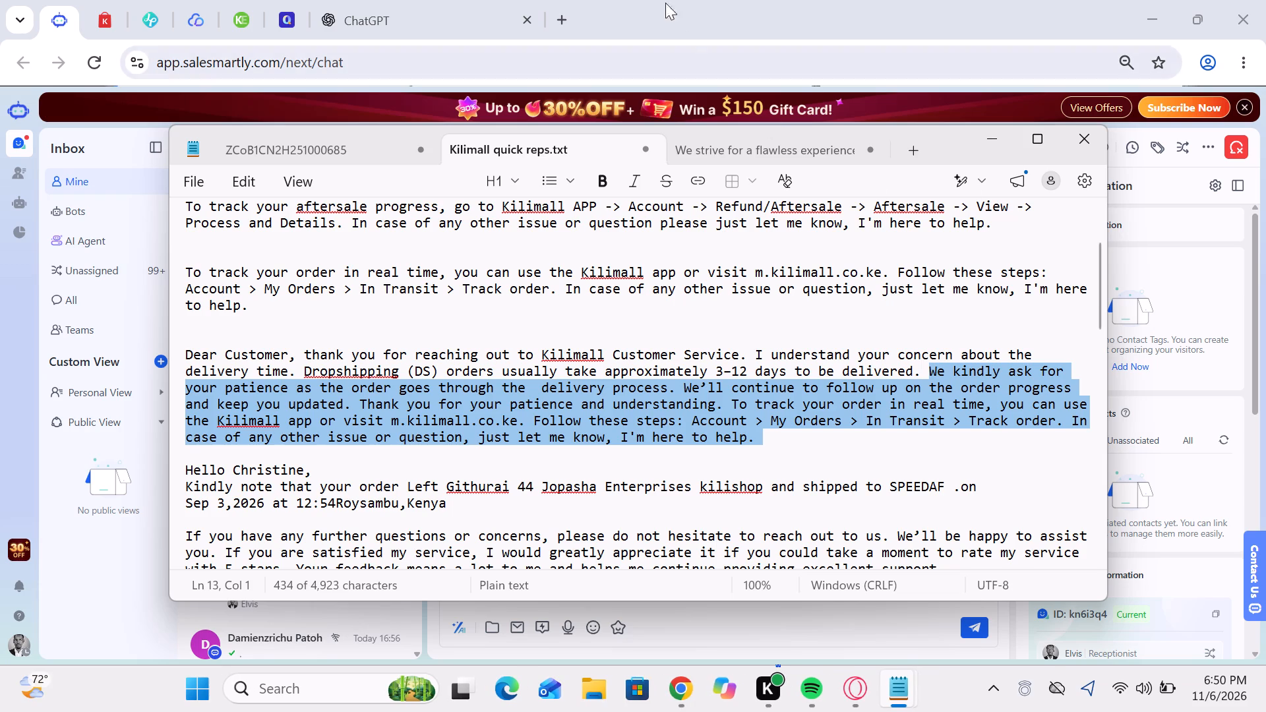
pyautogui.rightClick(390, 417)
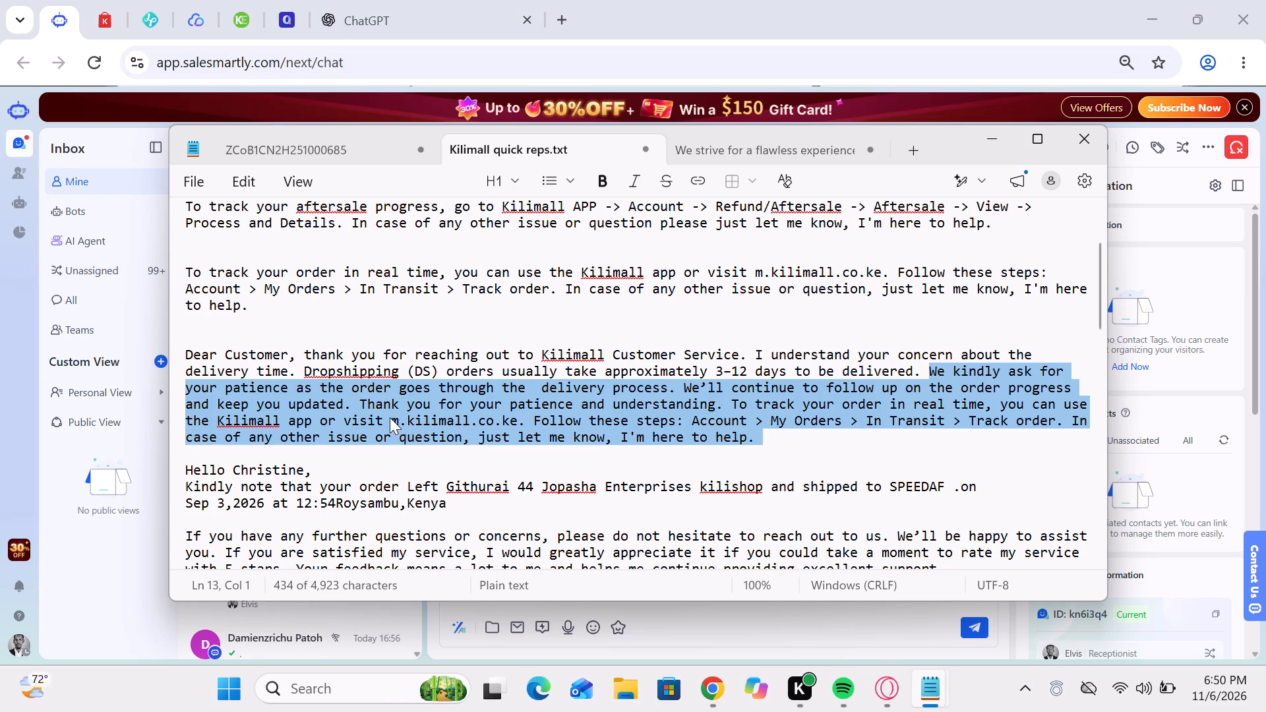
pyautogui.click(482, 399)
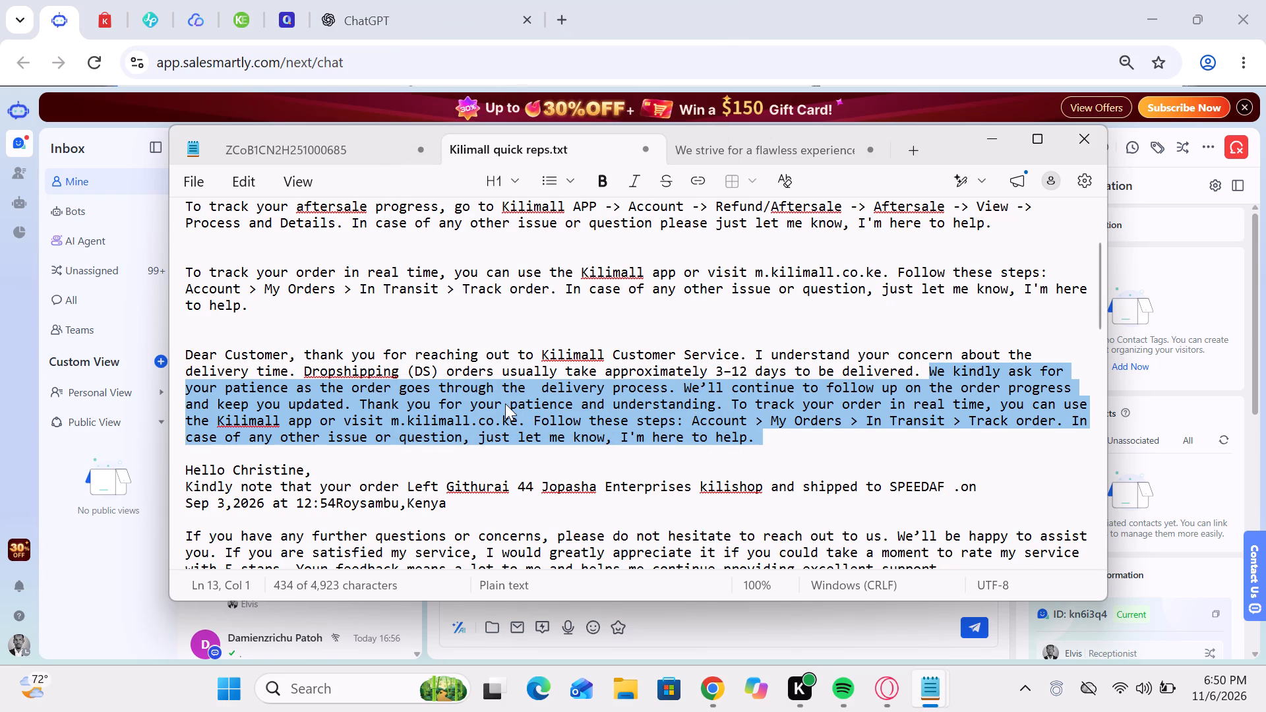
pyautogui.rightClick(505, 404)
pyautogui.click(600, 406)
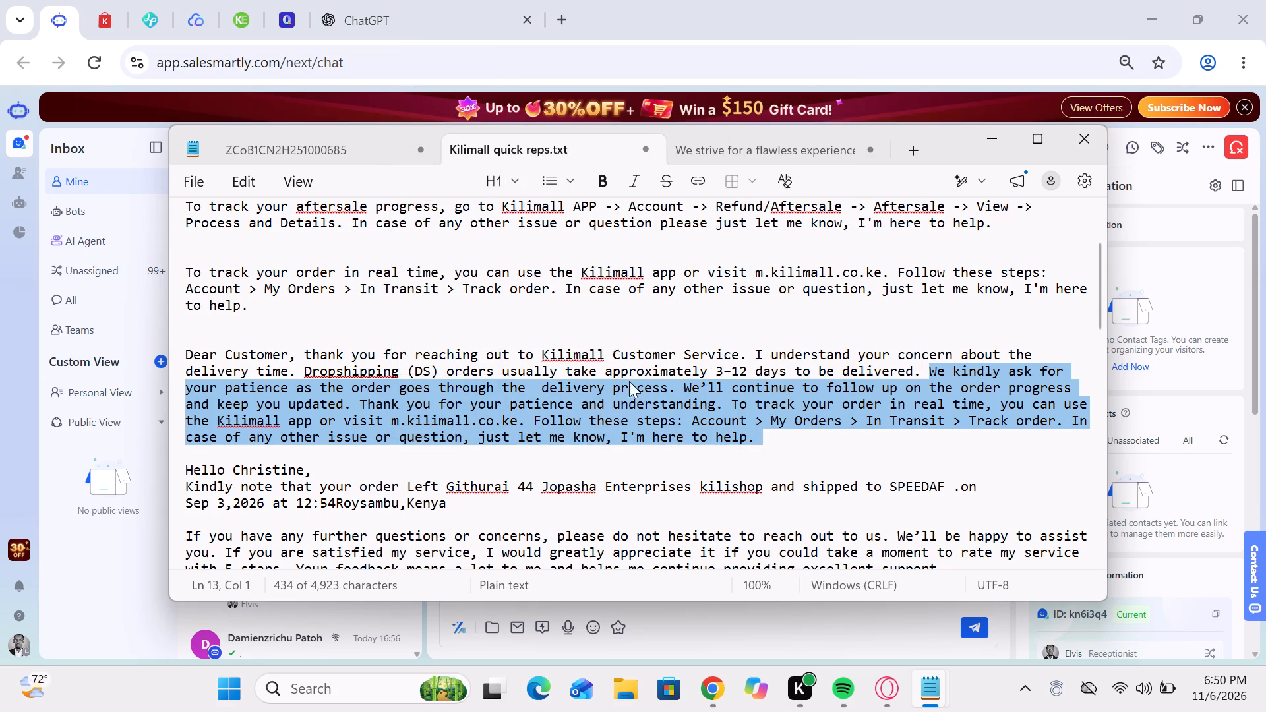
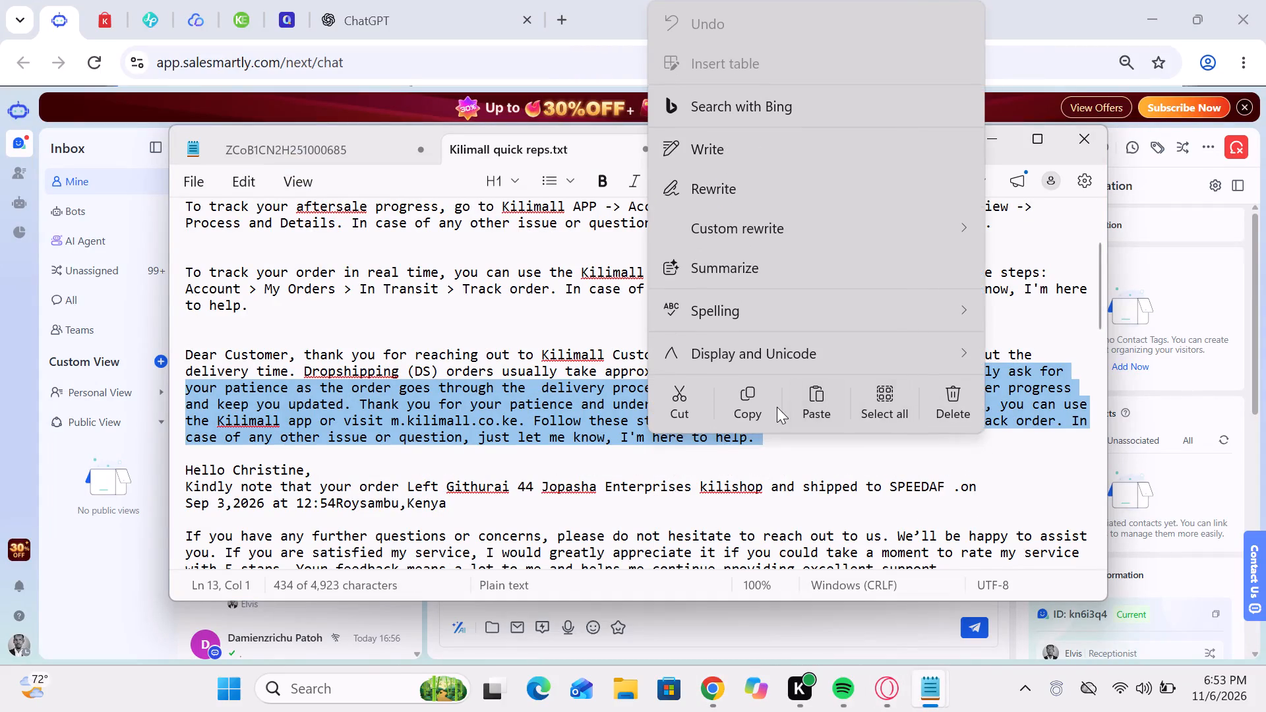
# Copy the highlighted patience and order-tracking passage of the Dropshipping reply in Kilimall quick reps.txt, repeating the copy once.
pyautogui.click(733, 405)
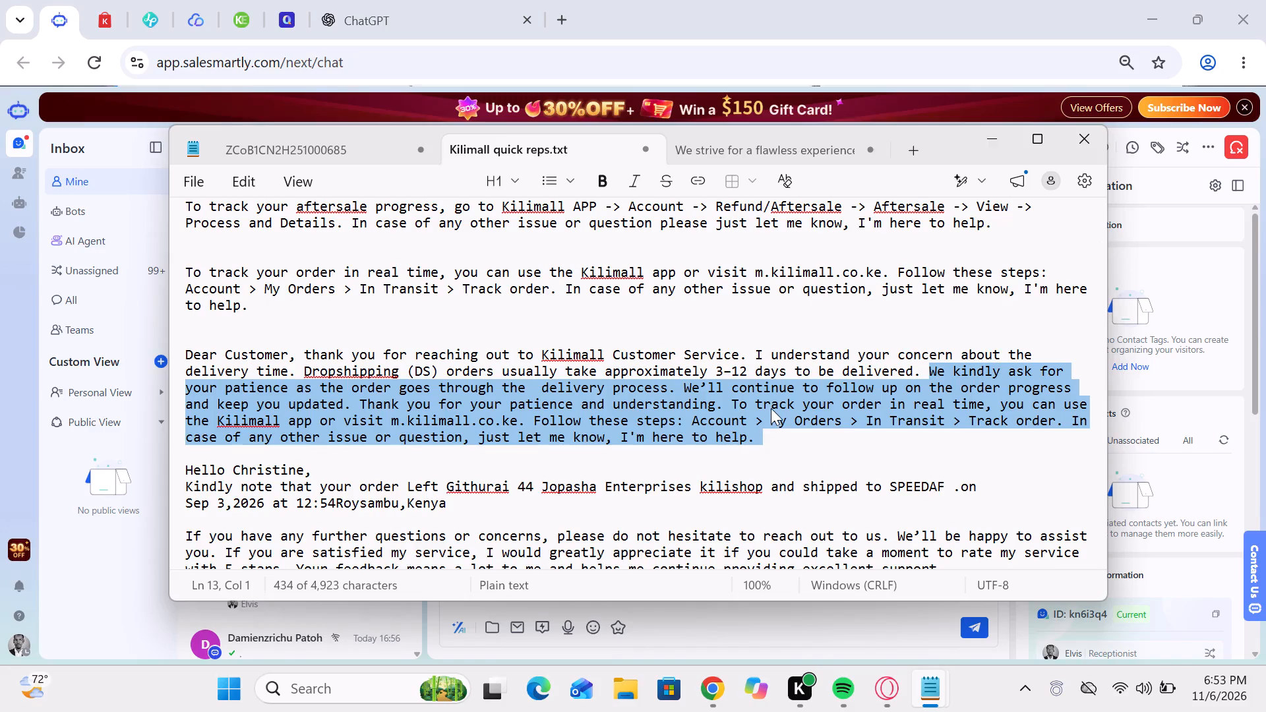
pyautogui.rightClick(775, 387)
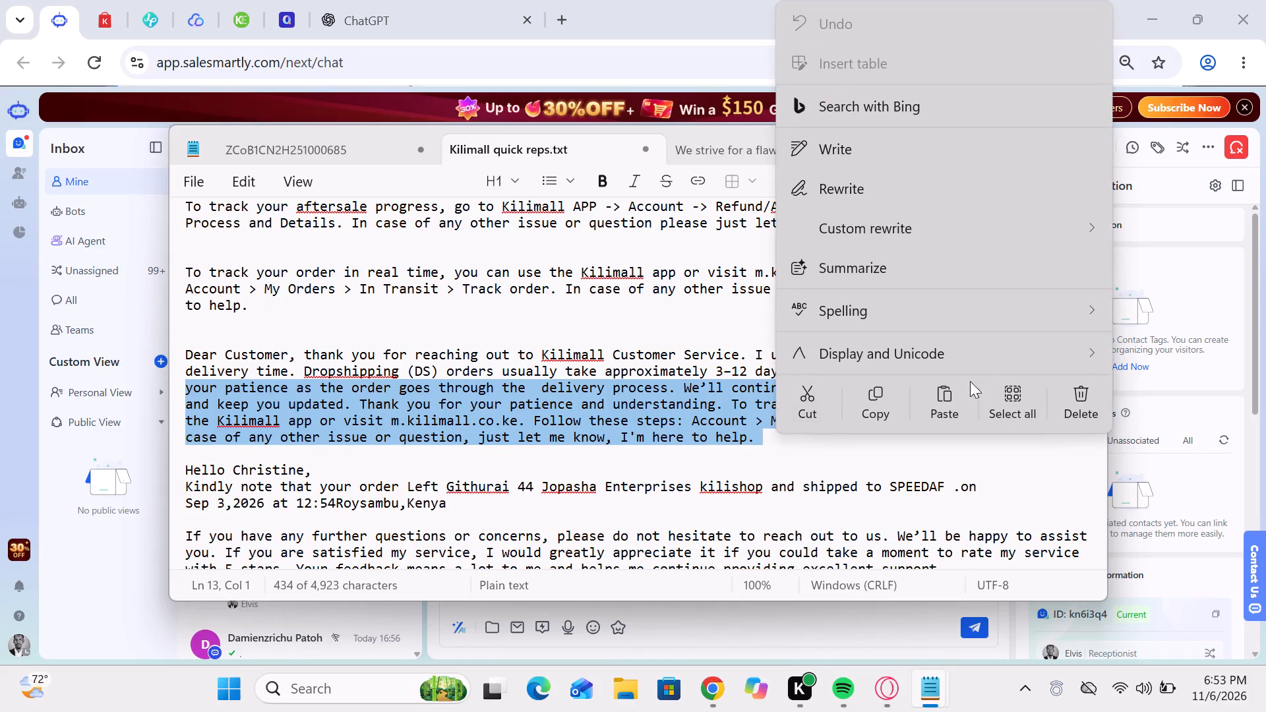
pyautogui.click(887, 390)
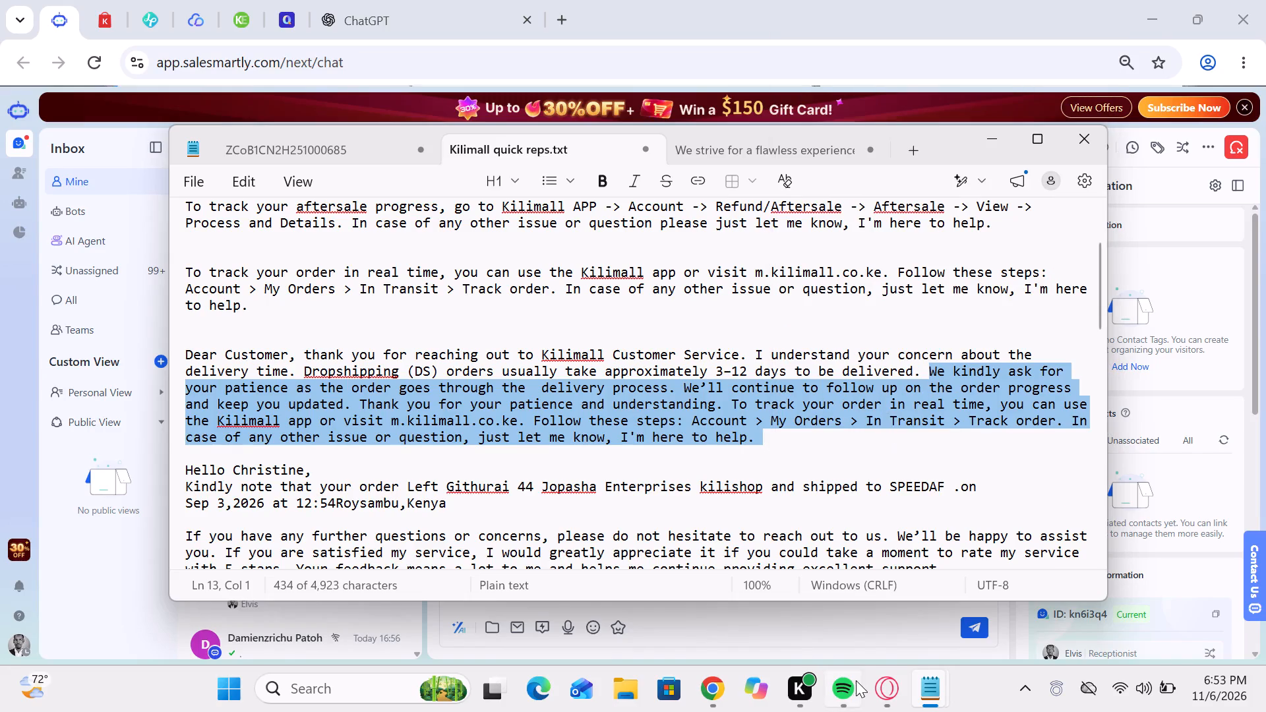
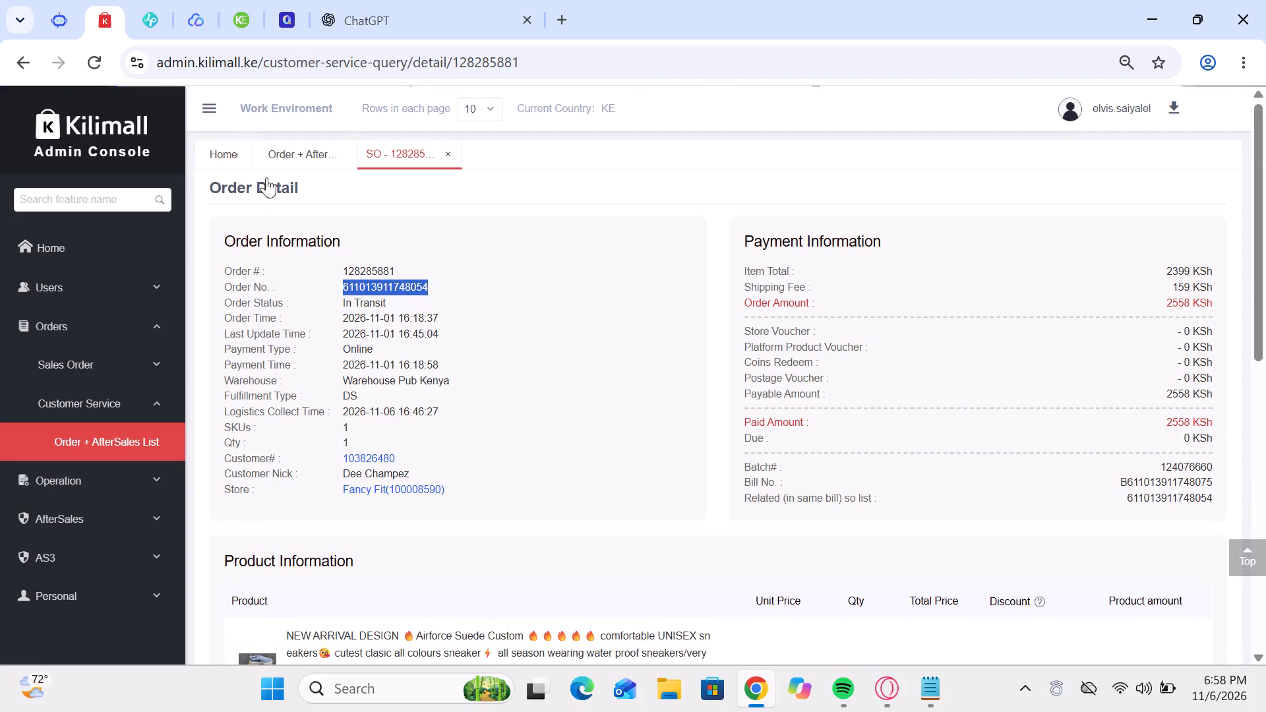
# Copy the highlighted Order No. from the Order Information section of the Kilimall order detail.
pyautogui.rightClick(409, 287)
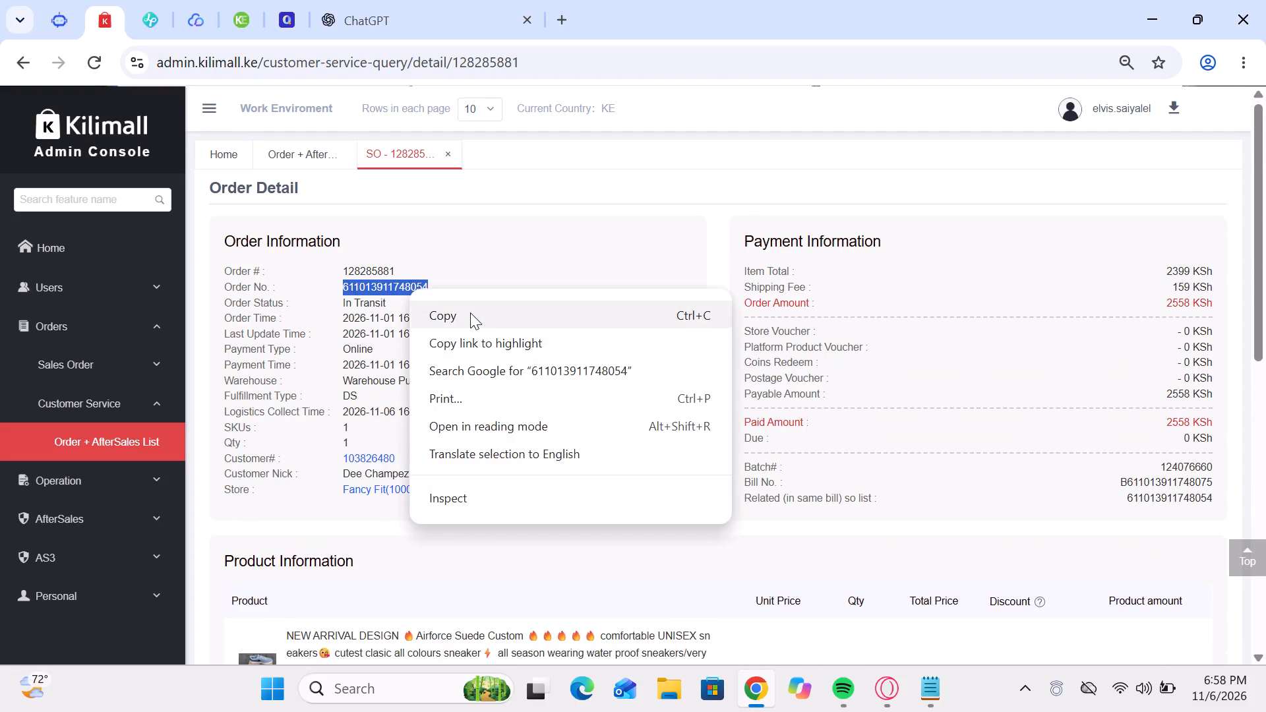
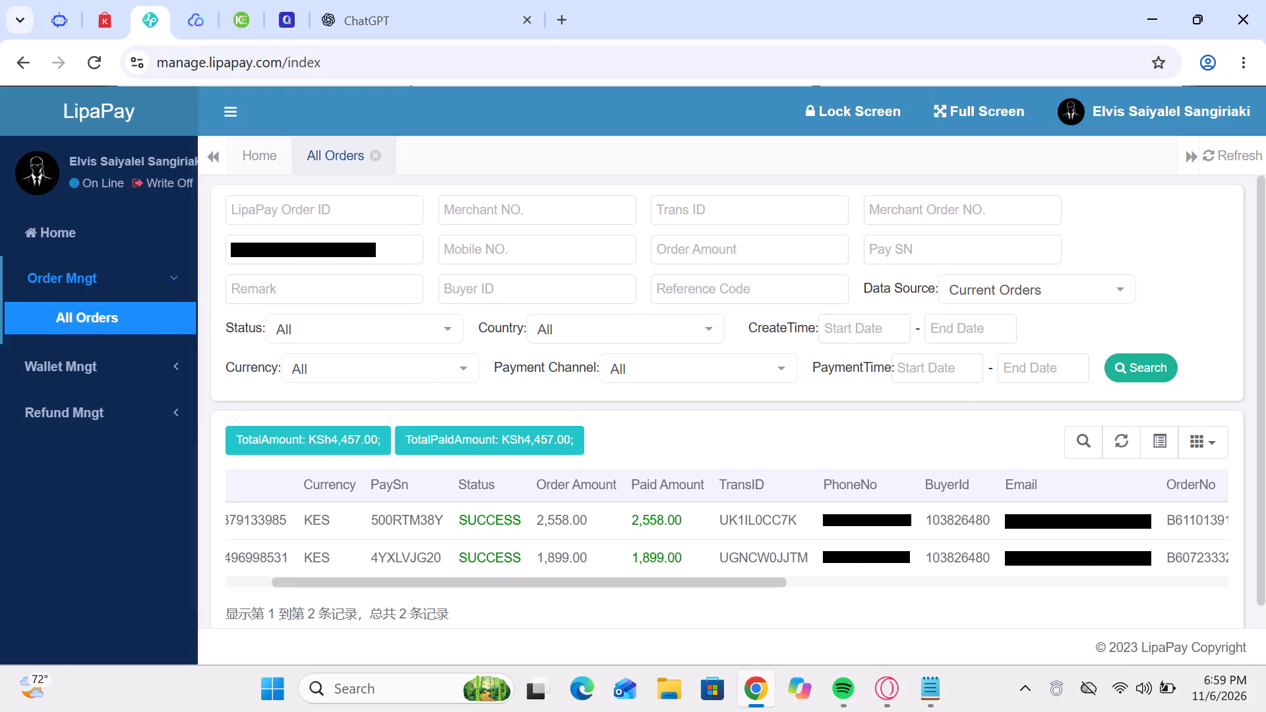
# Search LipaPay's orders by the entered customer email and copy the remark number of the successful 928.00 KES order.
pyautogui.click(1131, 368)
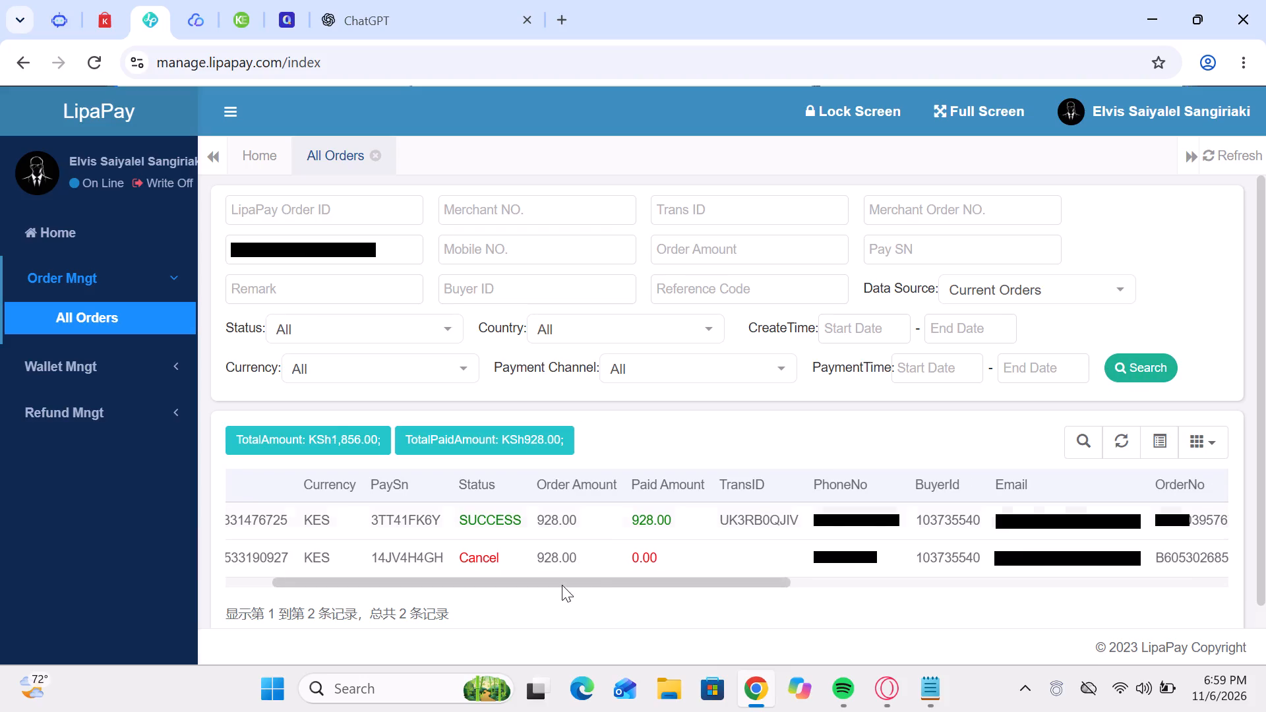
pyautogui.moveTo(603, 581); pyautogui.dragTo(605, 581)
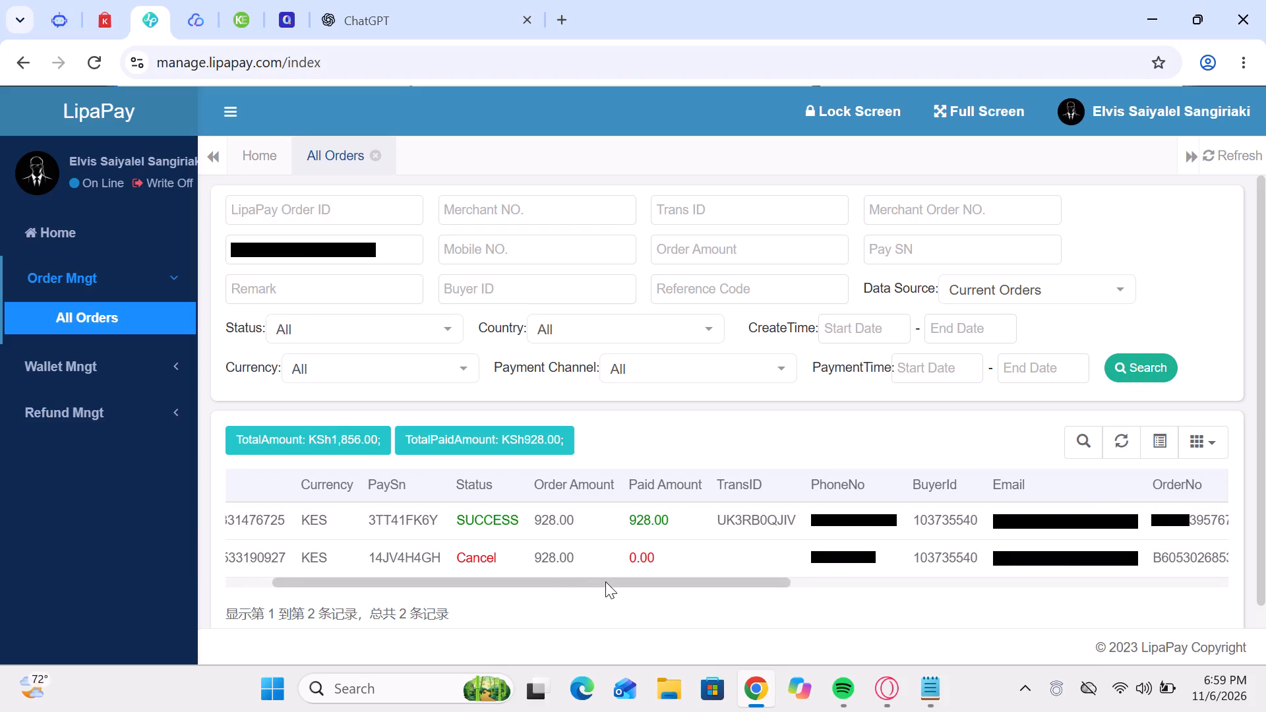
pyautogui.moveTo(605, 581); pyautogui.dragTo(1213, 607)
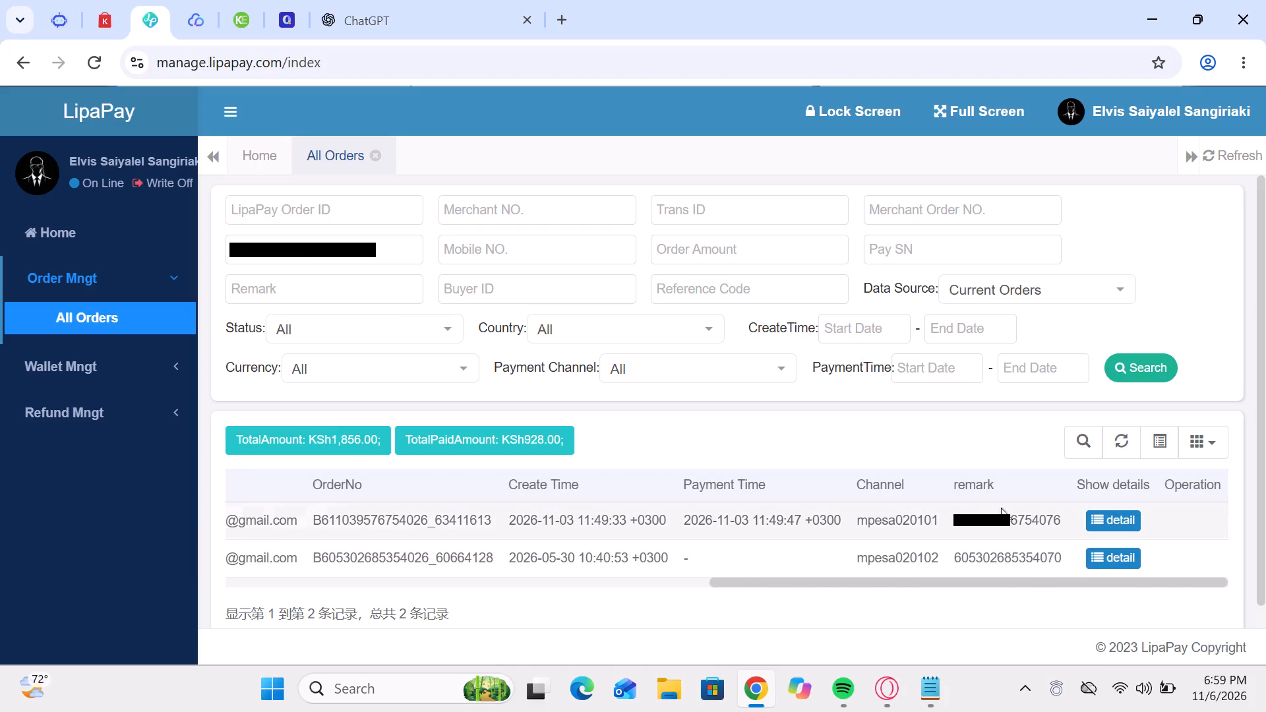
pyautogui.doubleClick(1012, 518)
pyautogui.rightClick(1012, 518)
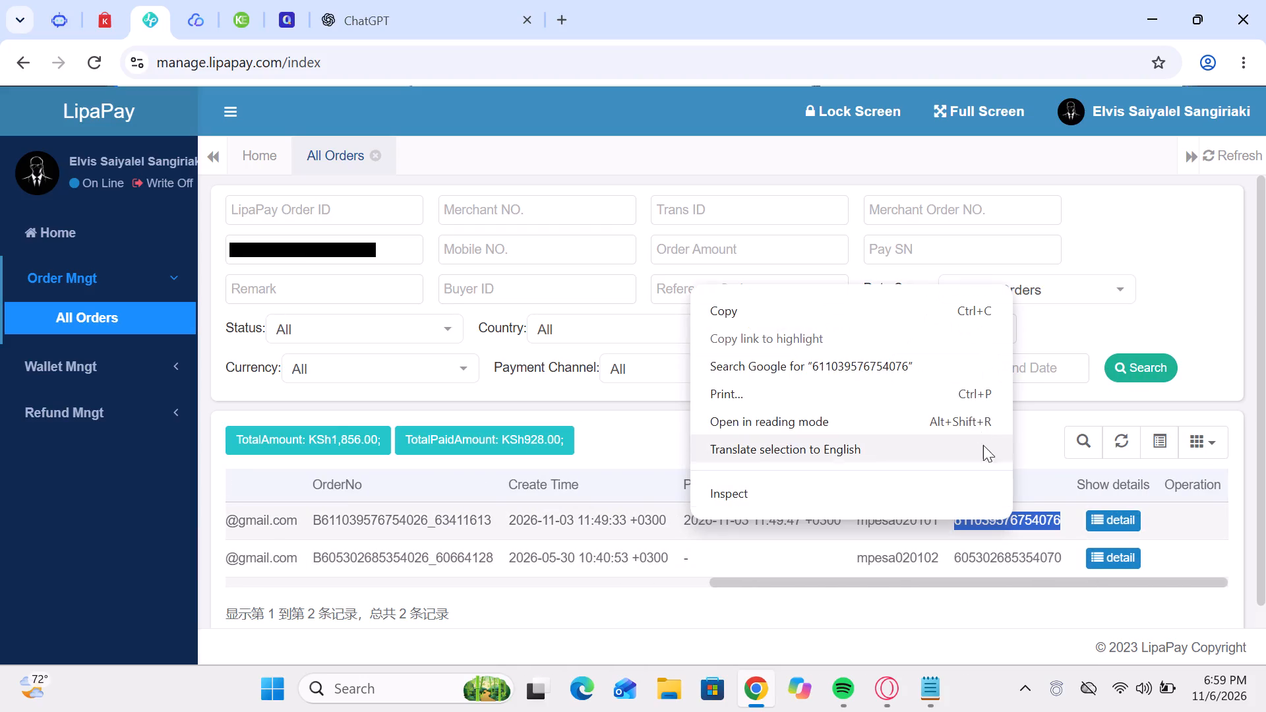
pyautogui.click(879, 301)
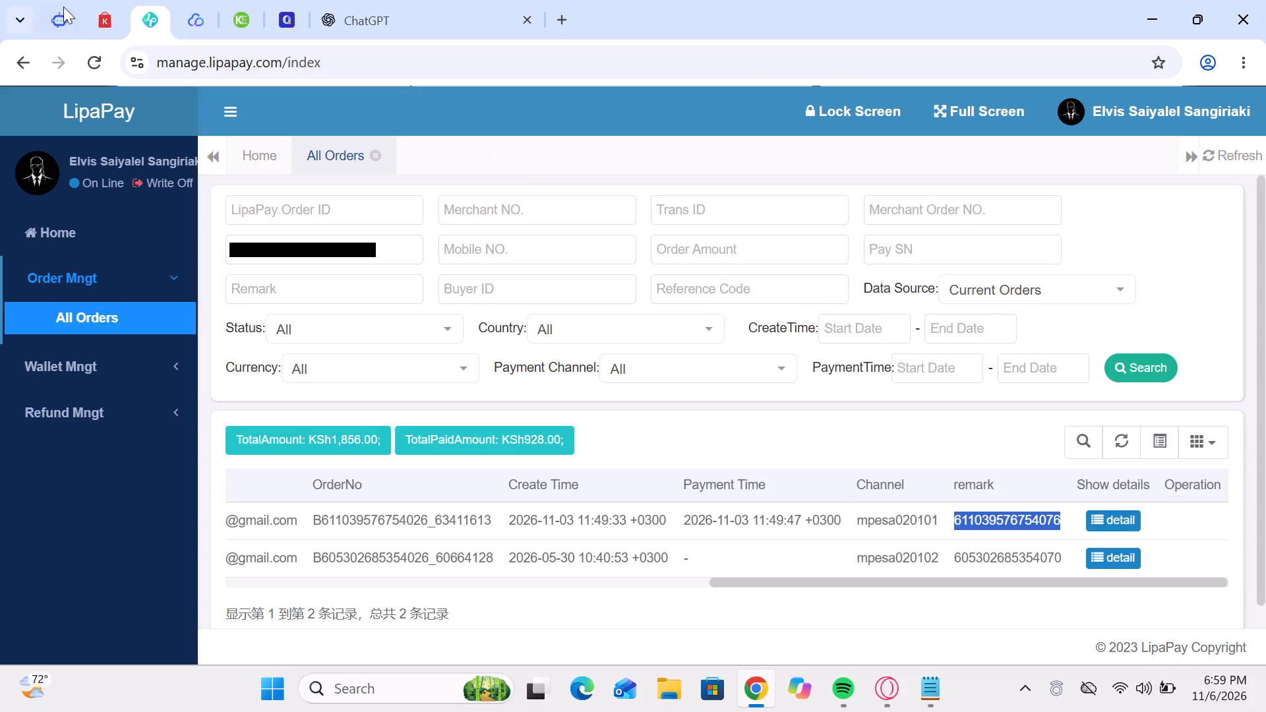
pyautogui.click(94, 7)
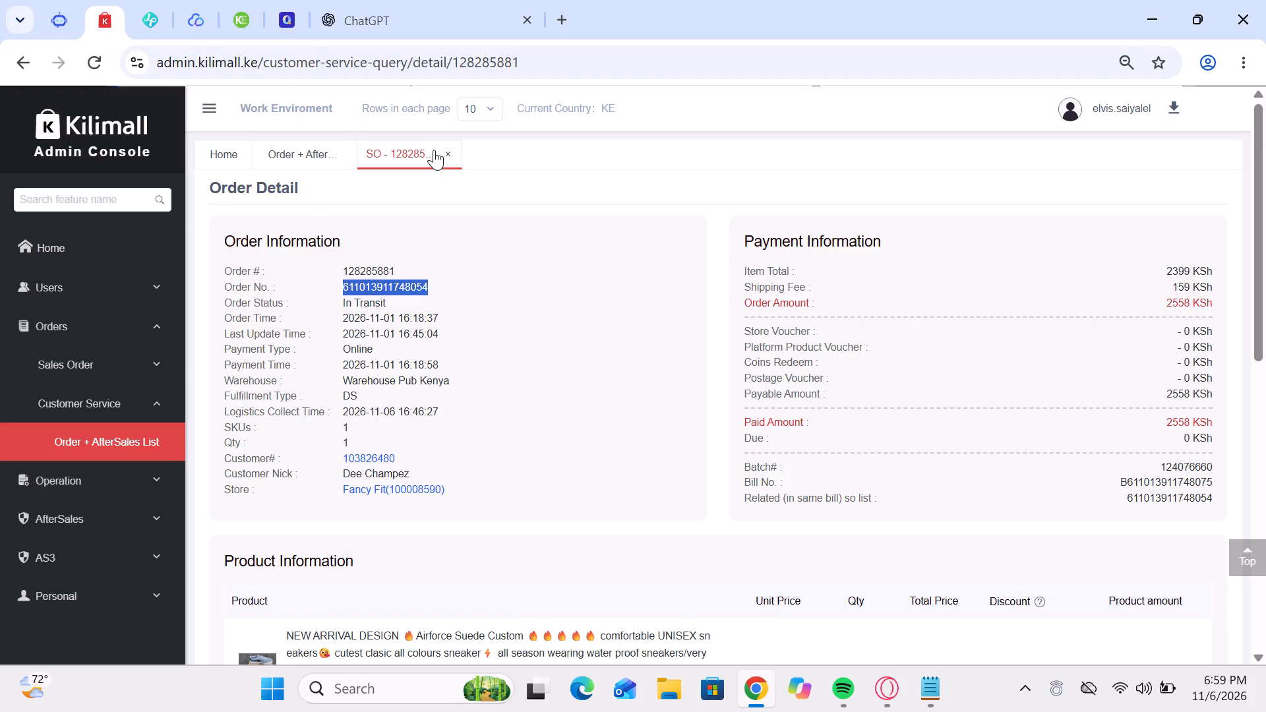
pyautogui.click(444, 154)
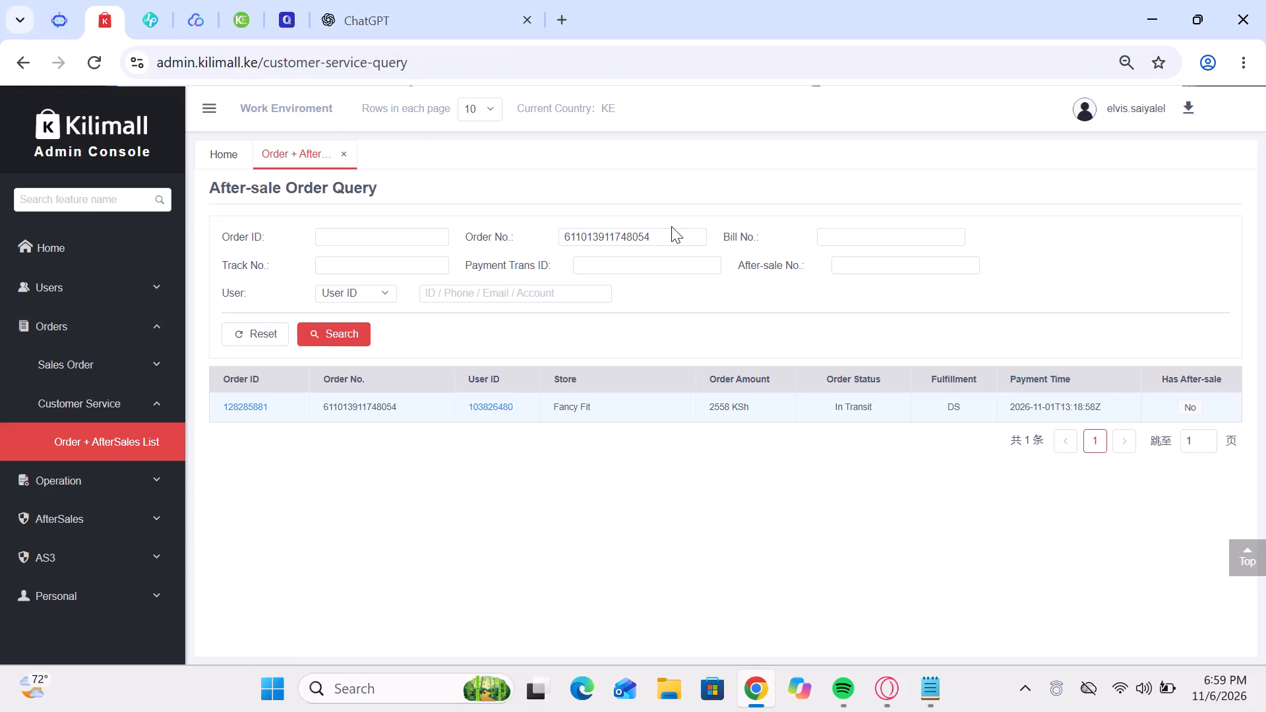
pyautogui.moveTo(663, 239); pyautogui.dragTo(478, 235)
pyautogui.press('BackSpace')
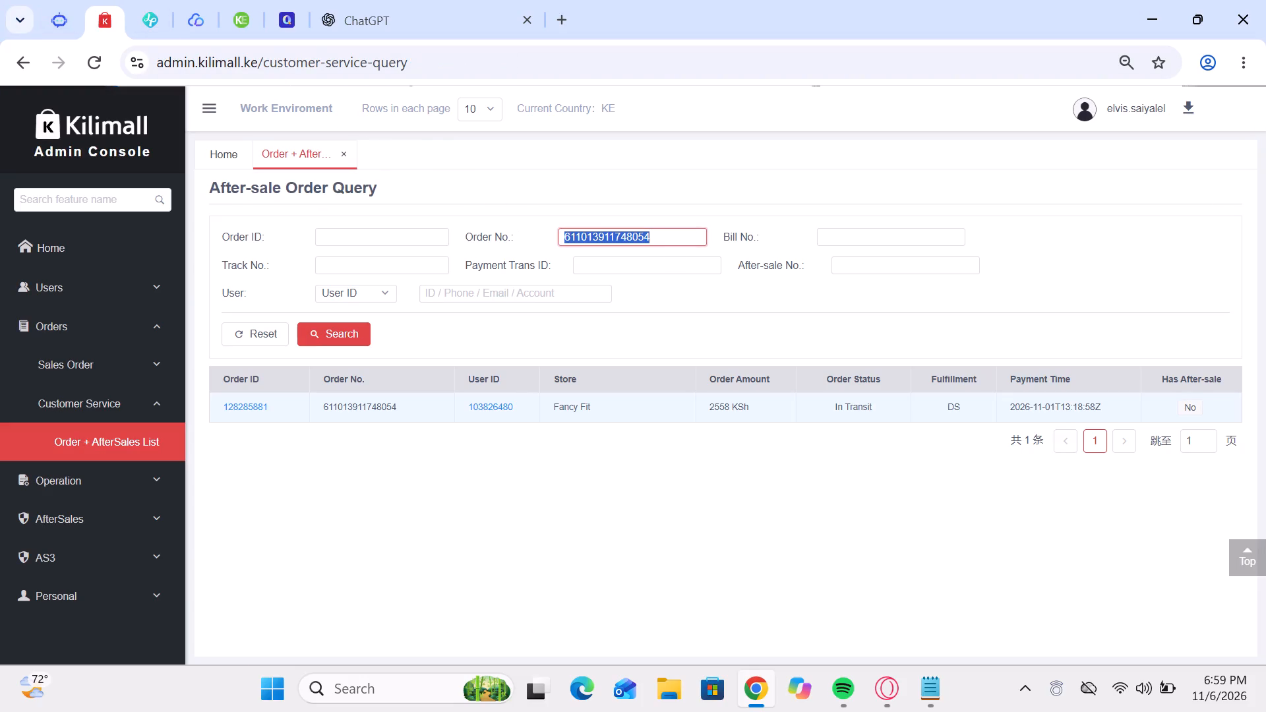
pyautogui.keyDown('ctrl'); pyautogui.click(454, 239); pyautogui.keyUp('ctrl')
pyautogui.hotkey('ctrl', 'v')
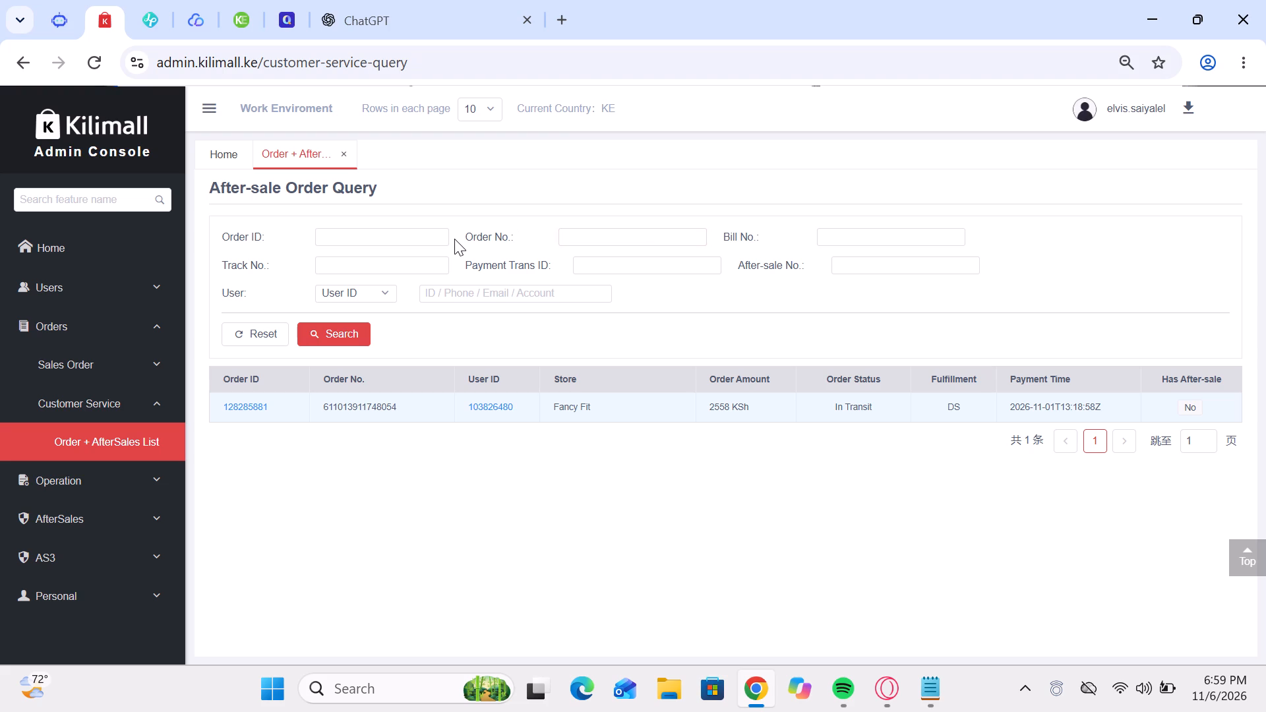
pyautogui.hotkey('ctrl', 'v')
pyautogui.click(573, 228)
pyautogui.rightClick(572, 230)
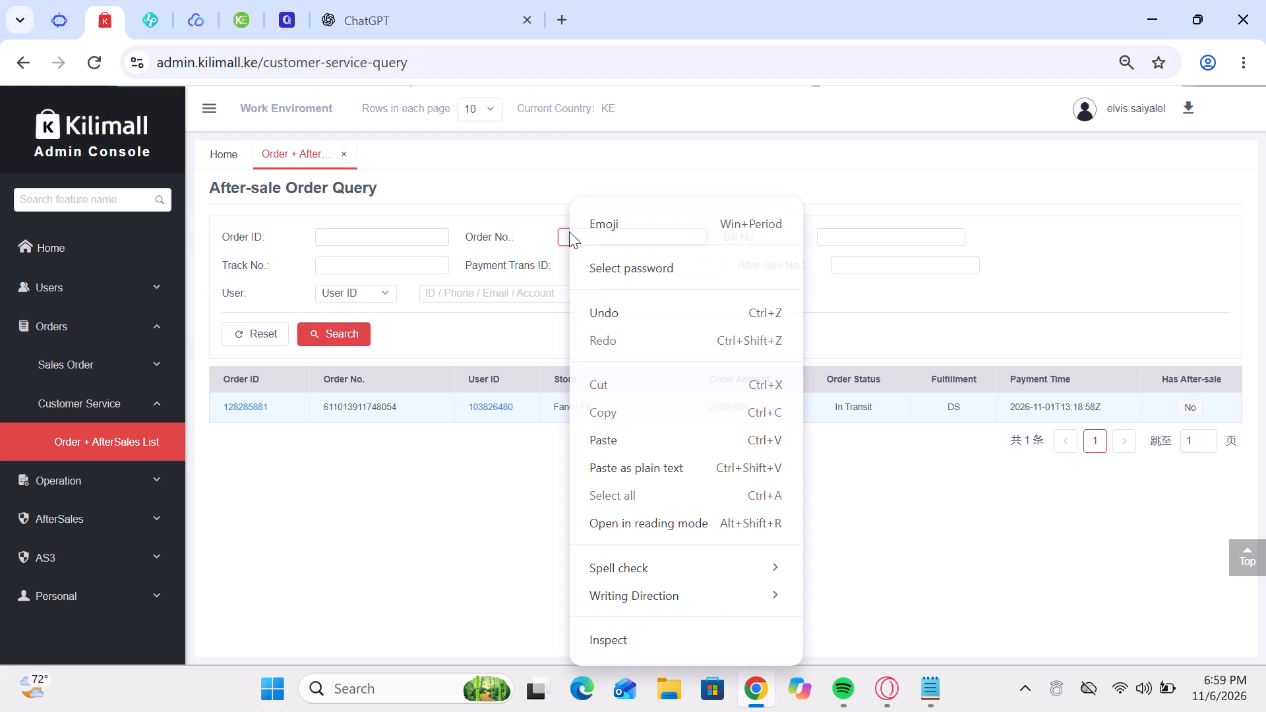
pyautogui.click(619, 432)
pyautogui.click(321, 322)
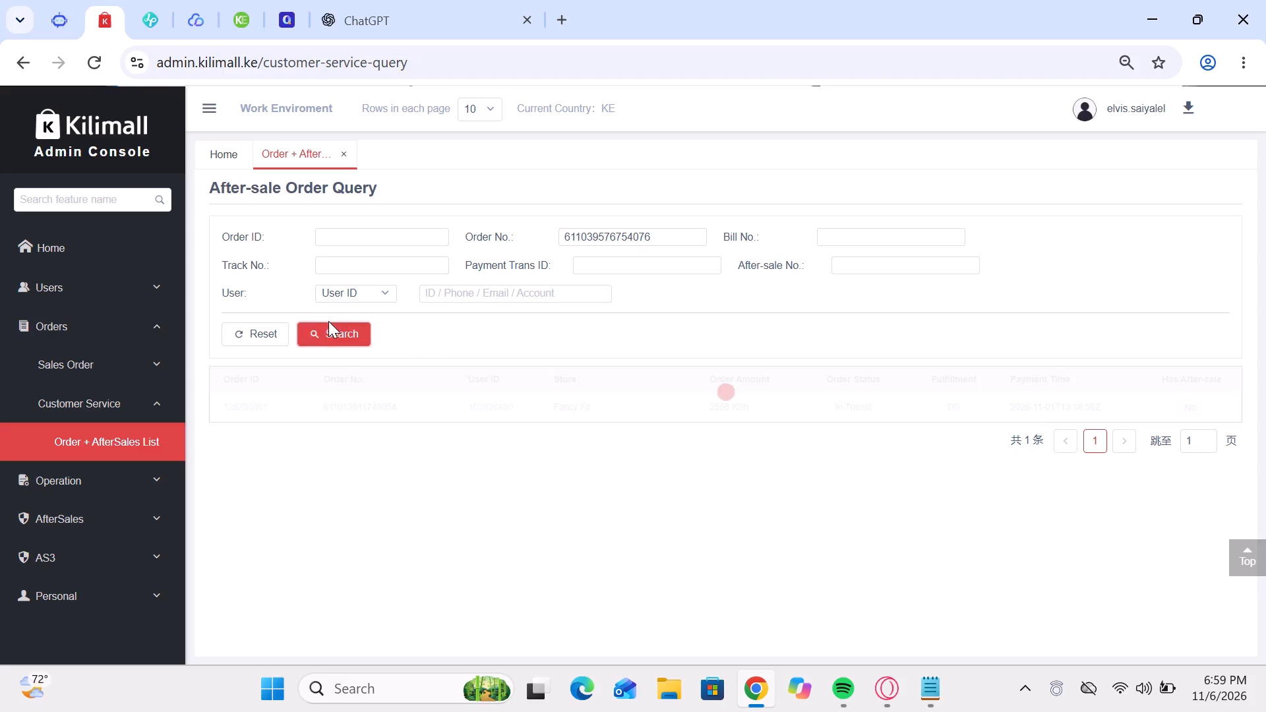
# Open the found order's detail and expand its Logistics Information to show the parcel tracking history.
pyautogui.click(231, 406)
pyautogui.scroll(-12, 568, 282)
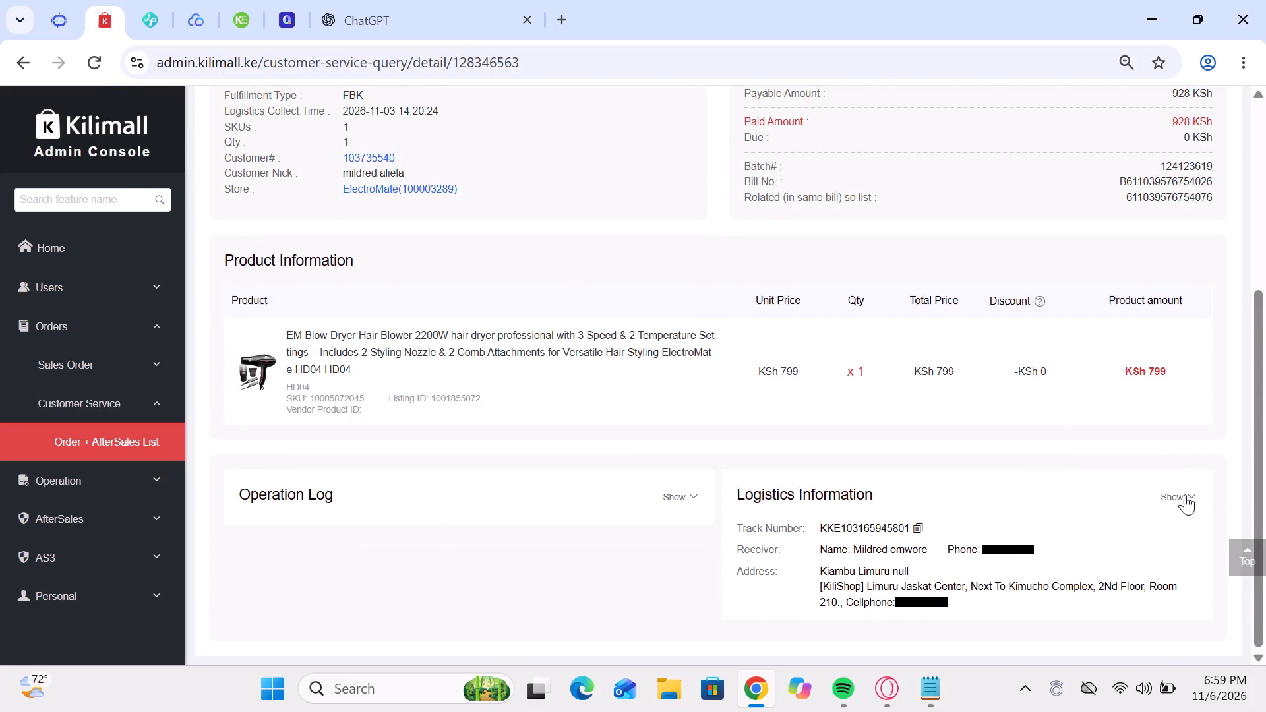
pyautogui.click(1182, 494)
pyautogui.scroll(-5, 944, 471)
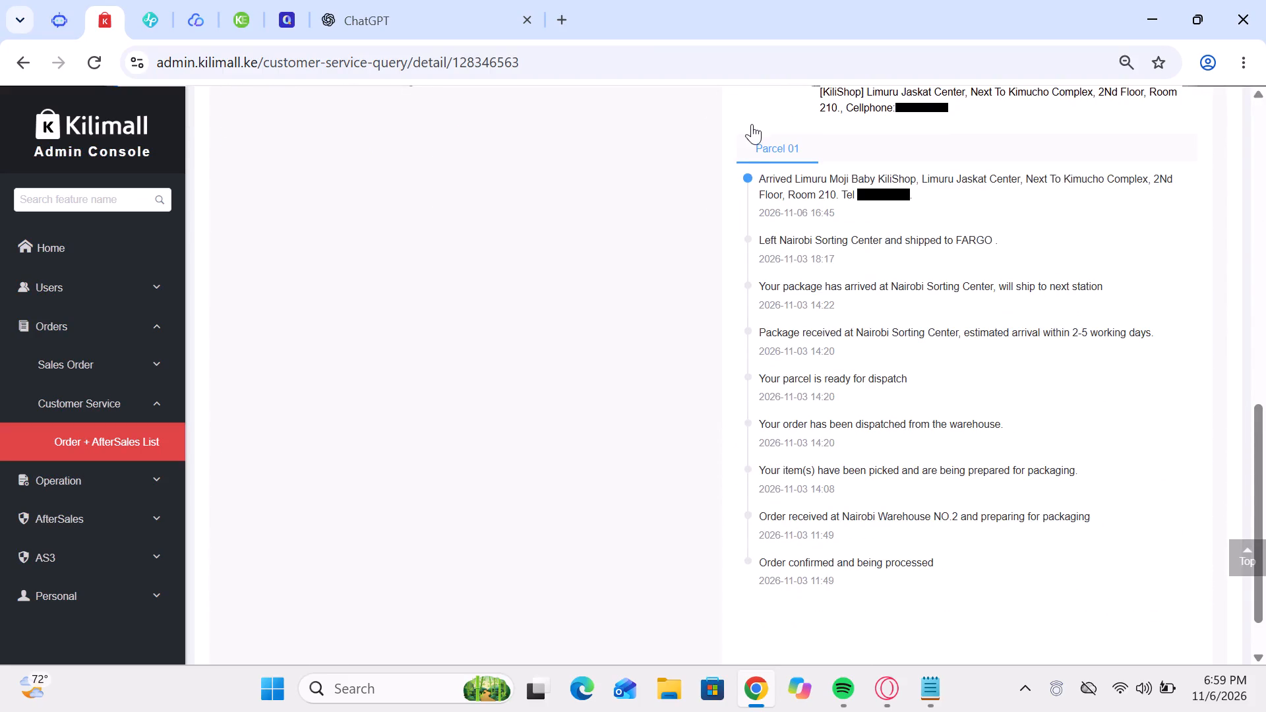
# Copy the full text of the latest Parcel 01 tracking update, about arrival at the Limuru Moji Baby KiliShop.
pyautogui.moveTo(752, 176); pyautogui.dragTo(753, 176)
pyautogui.moveTo(753, 176); pyautogui.dragTo(944, 190)
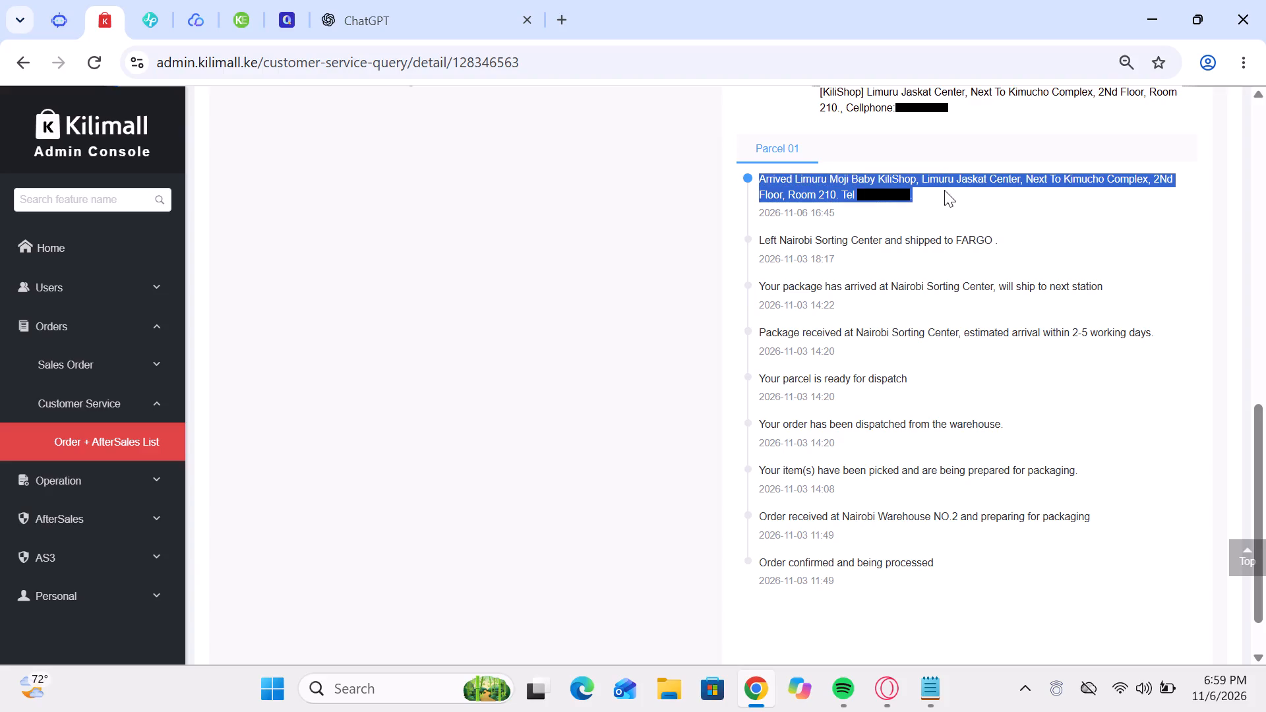
pyautogui.moveTo(944, 190); pyautogui.dragTo(935, 189)
pyautogui.rightClick(858, 189)
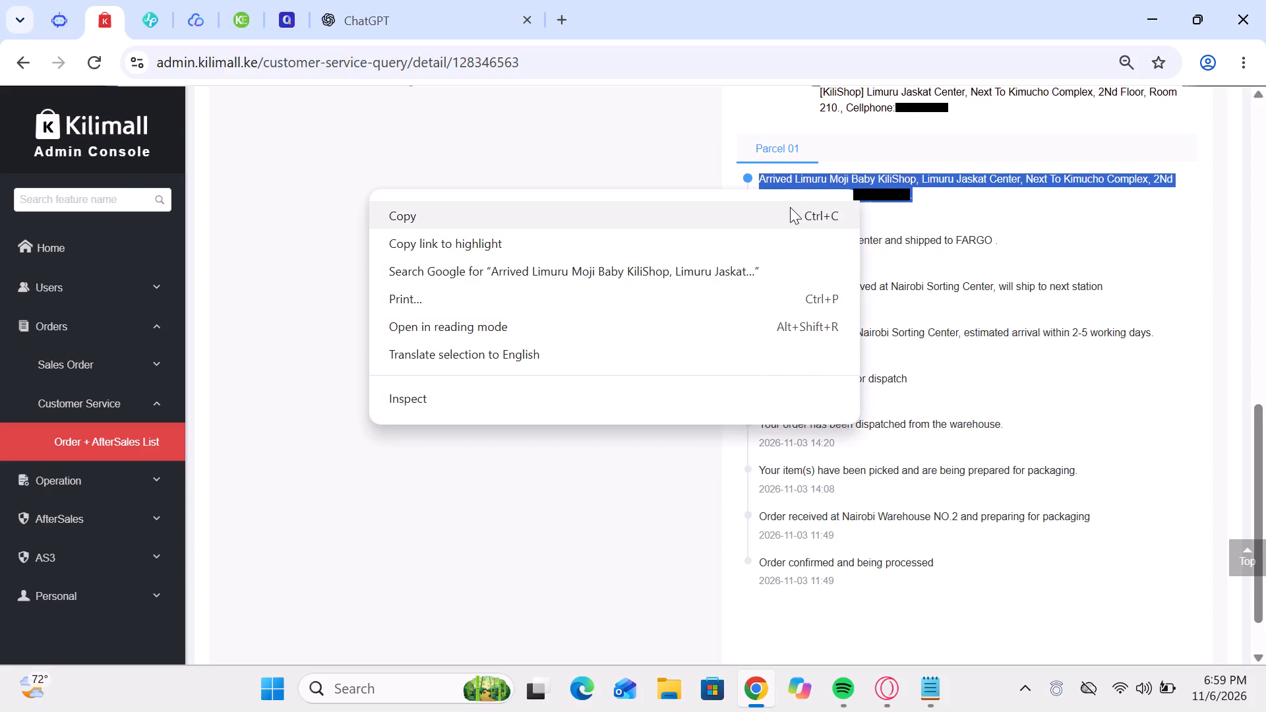
pyautogui.click(790, 208)
pyautogui.scroll(2, 796, 202)
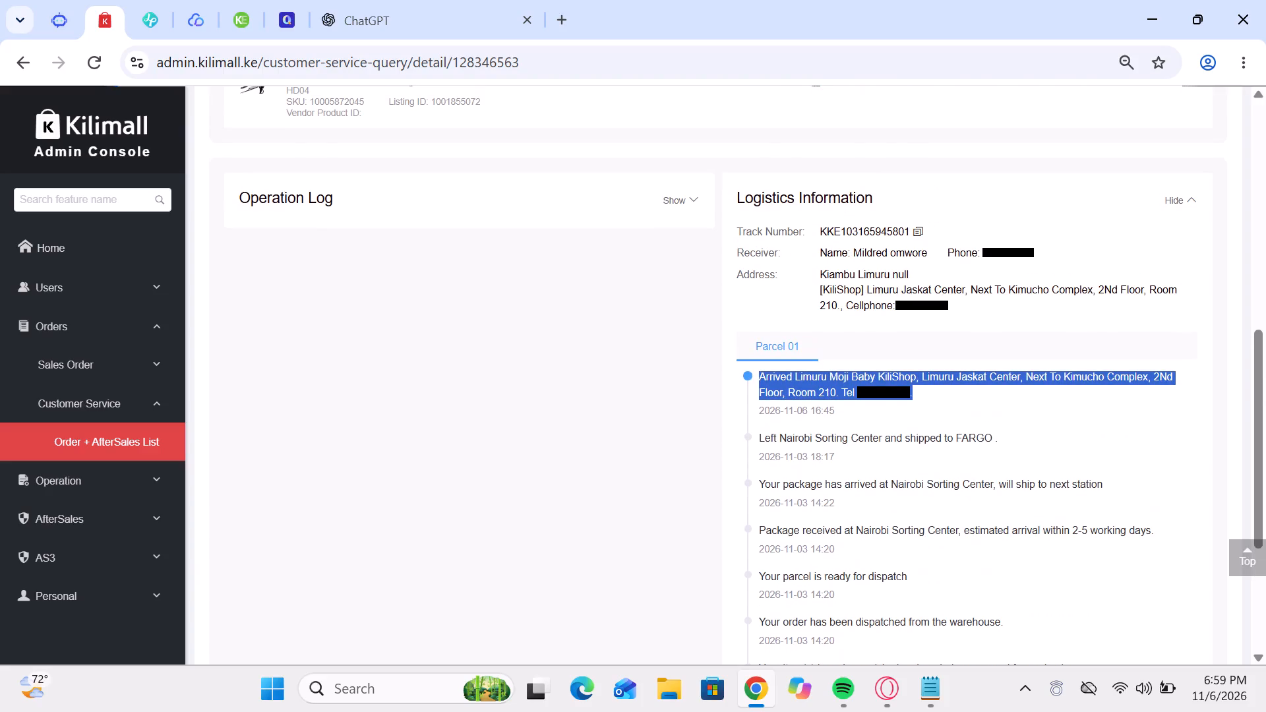
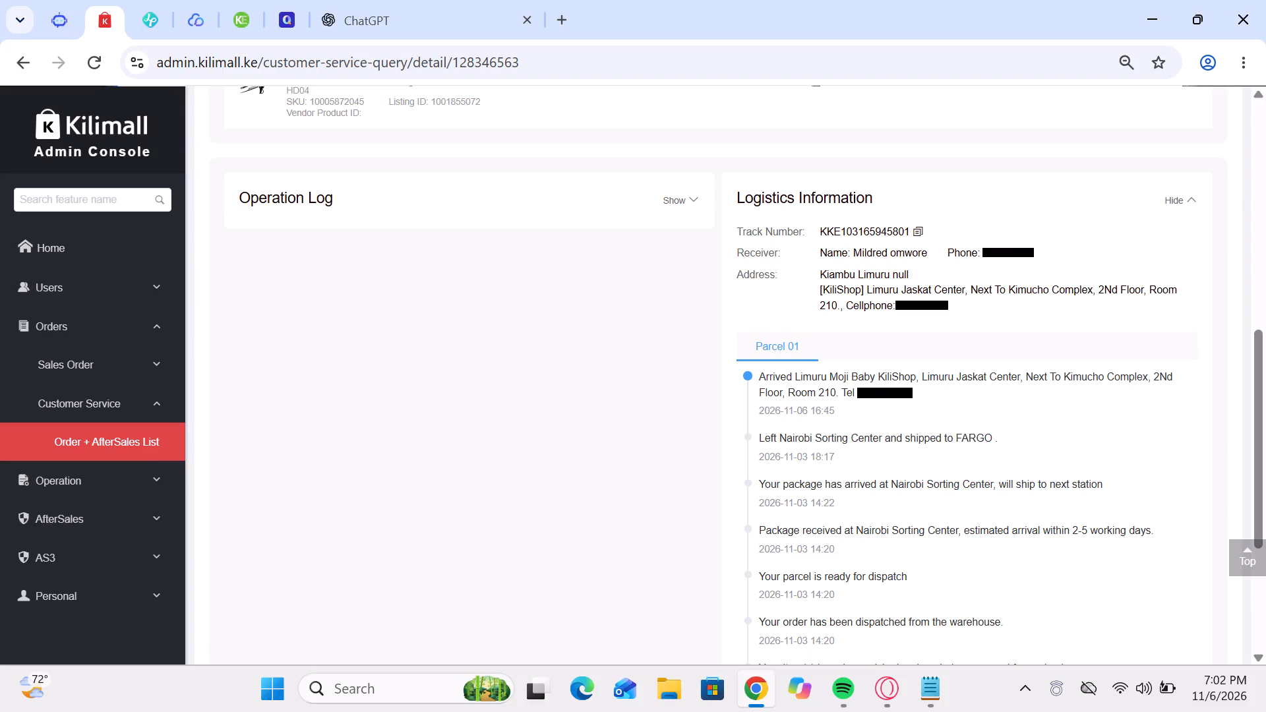
# Copy the phrase "estimated arrival within 2-5 working days." from the Parcel 01 update about receipt at Nairobi Sorting Center.
pyautogui.moveTo(963, 533); pyautogui.dragTo(1159, 537)
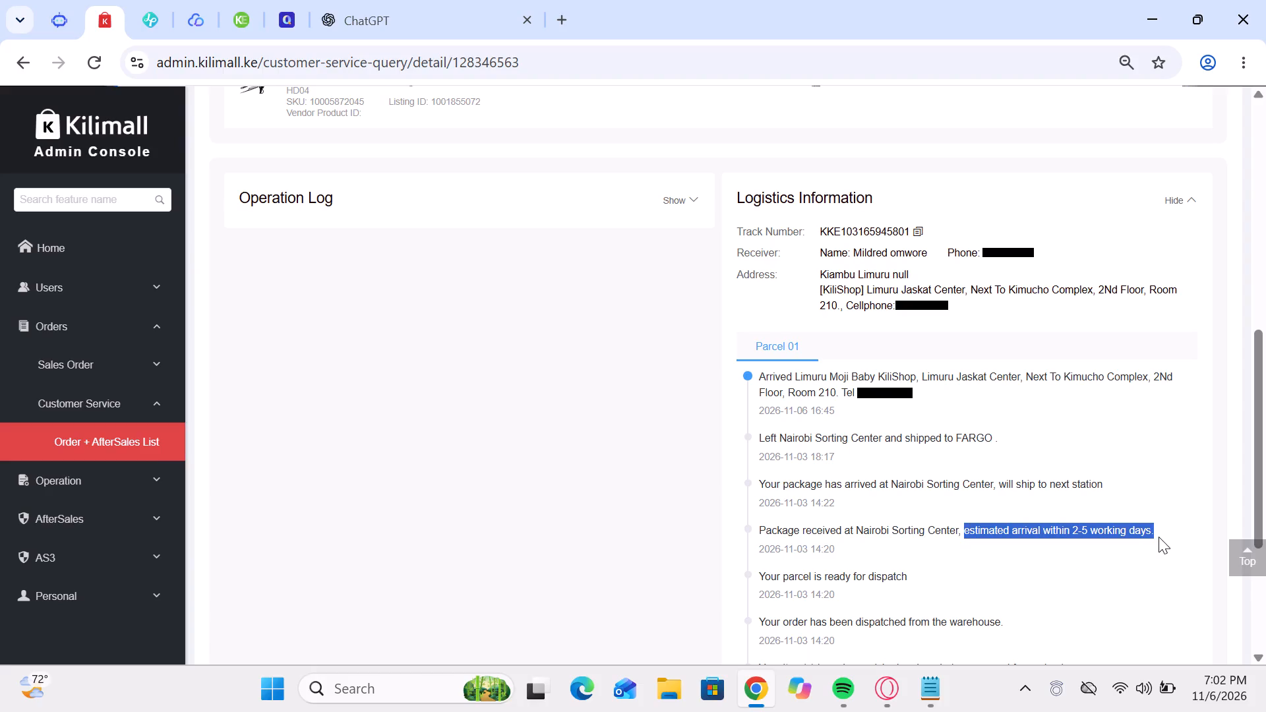
pyautogui.rightClick(1132, 529)
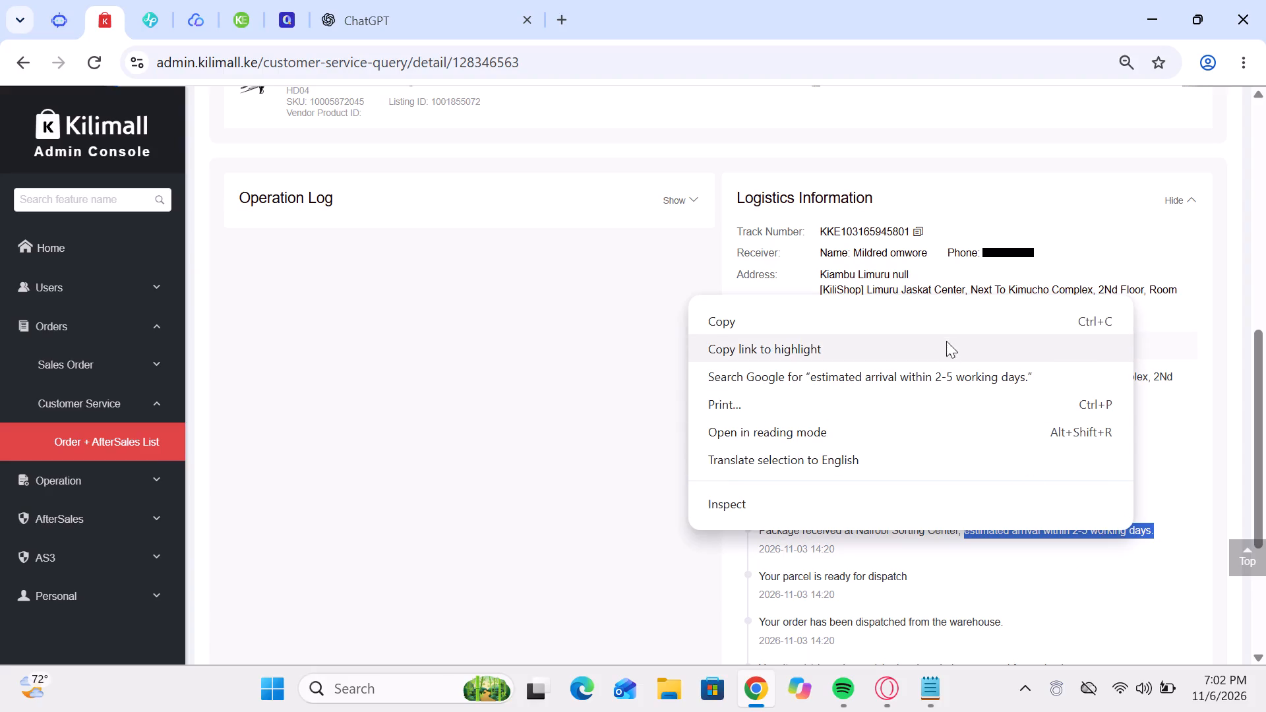
pyautogui.click(947, 332)
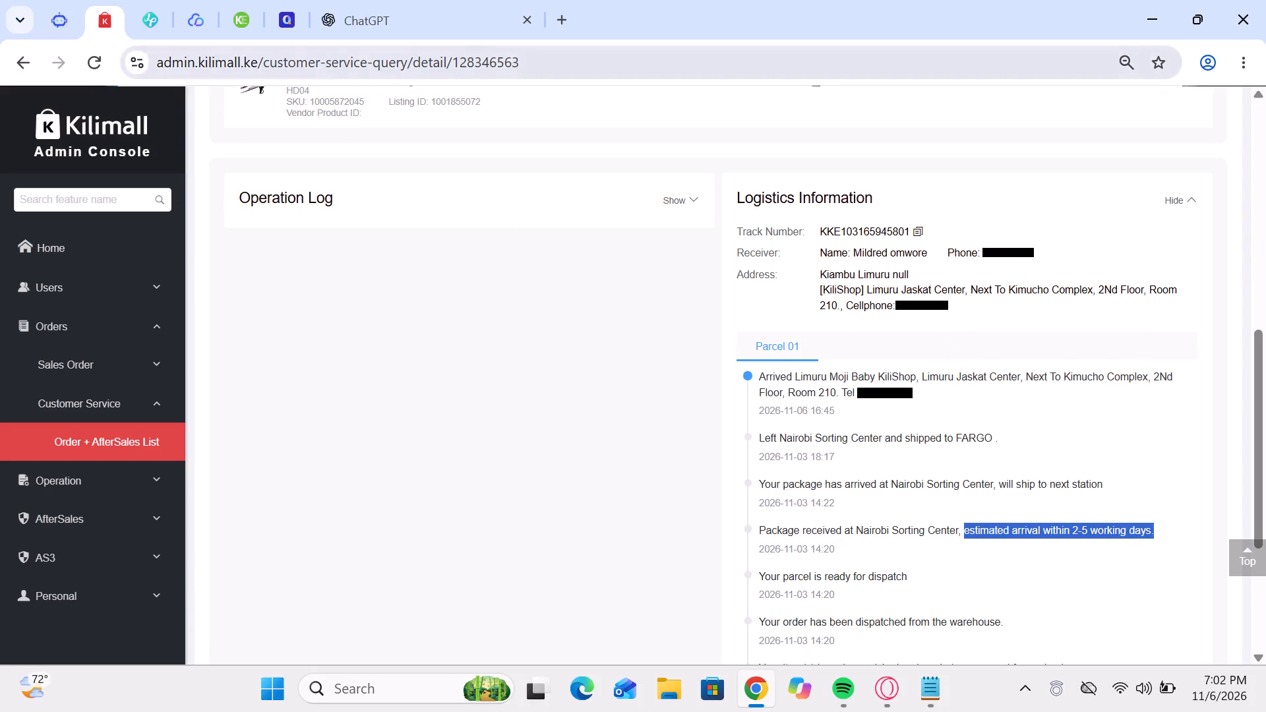
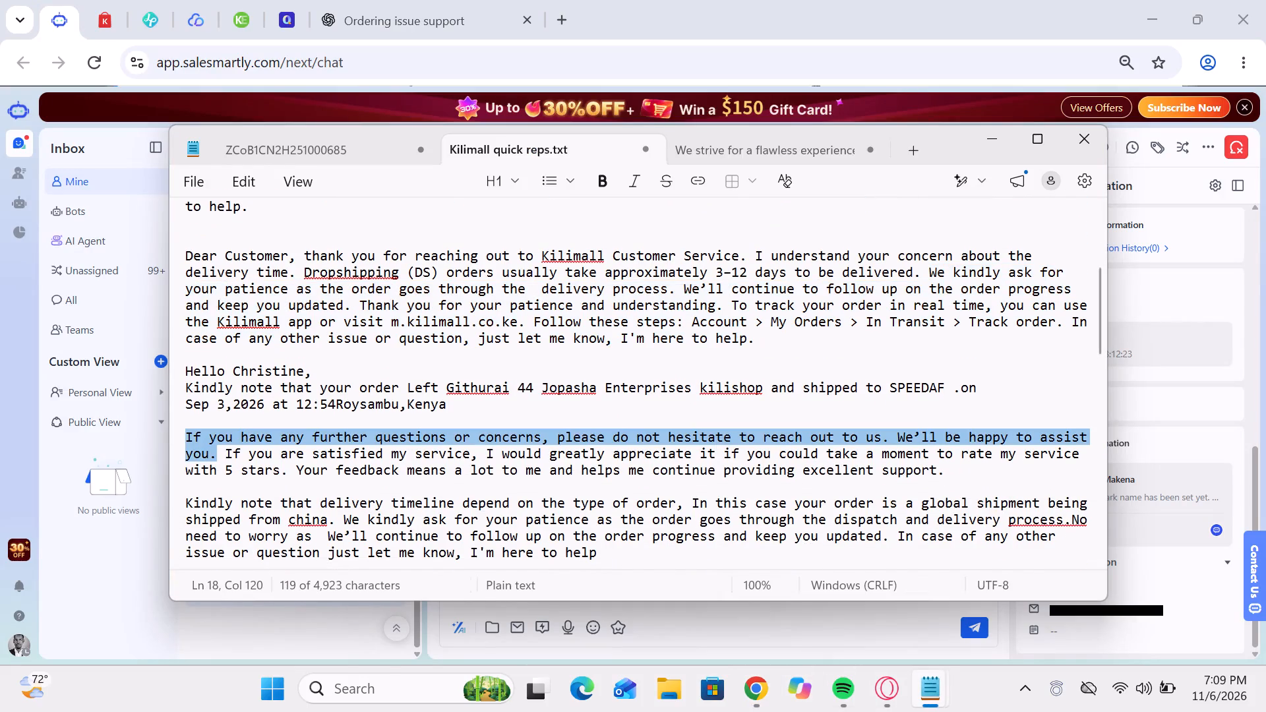
# Copy the closing text from "If you have any further questions or concerns" through "happy to assist you." in the Kilimall quick replies file.
pyautogui.moveTo(172, 435); pyautogui.dragTo(169, 434)
pyautogui.rightClick(195, 442)
pyautogui.click(291, 413)
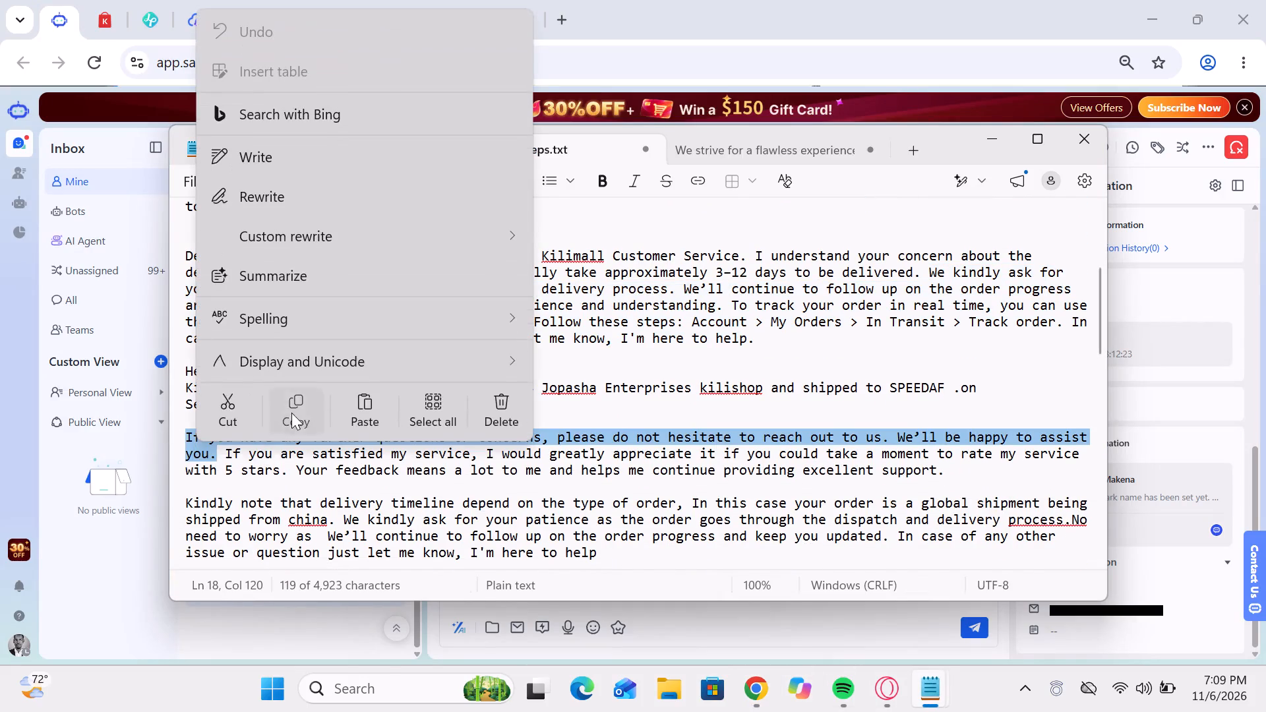
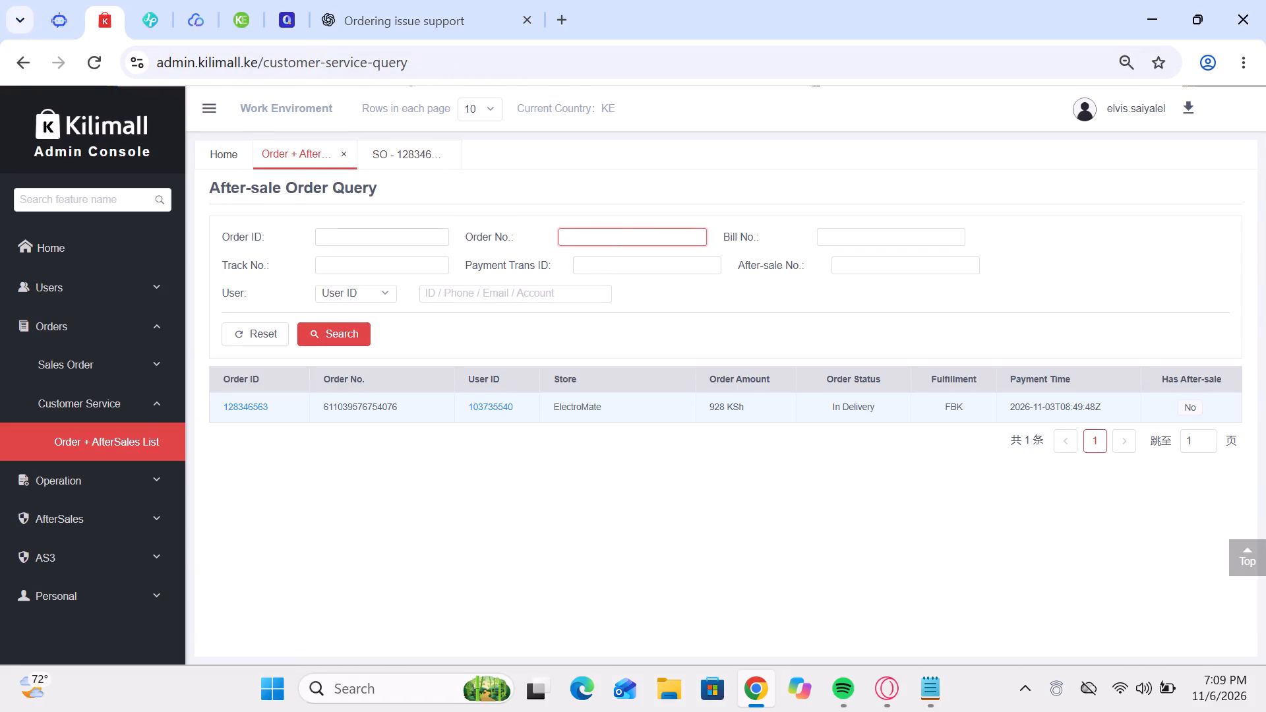
pyautogui.hotkey('ctrl', 'v')
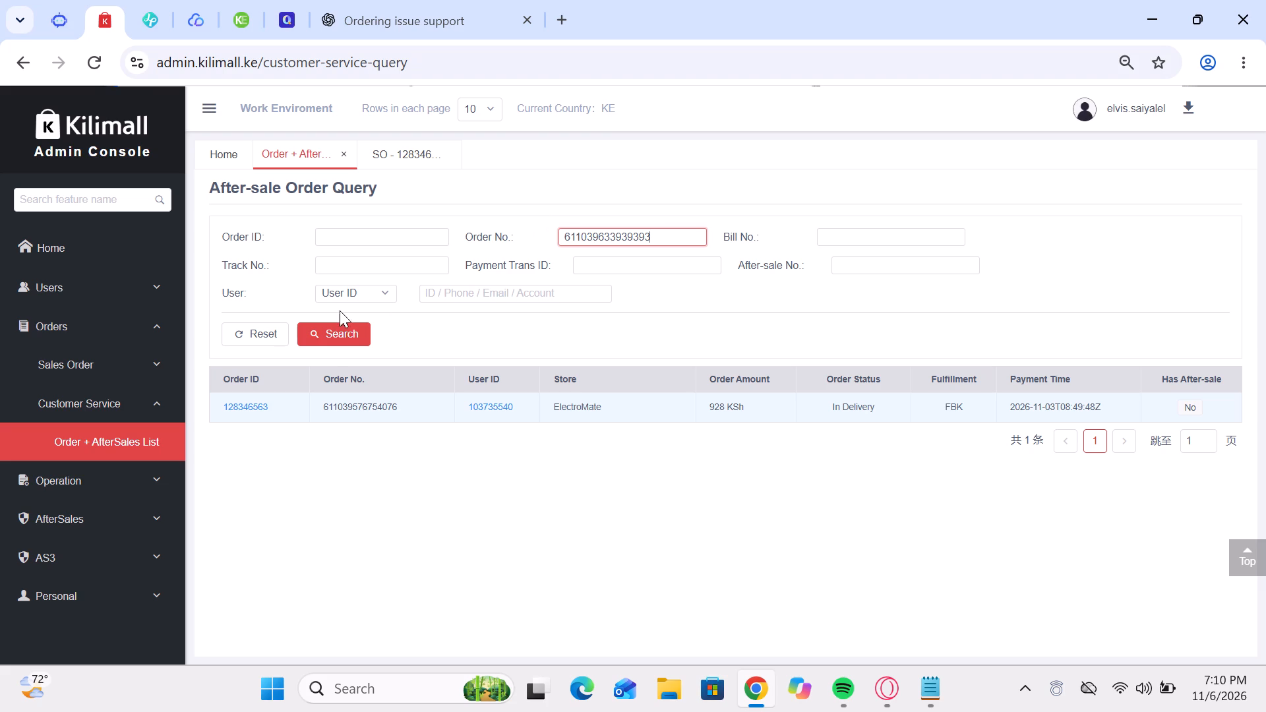
pyautogui.click(330, 330)
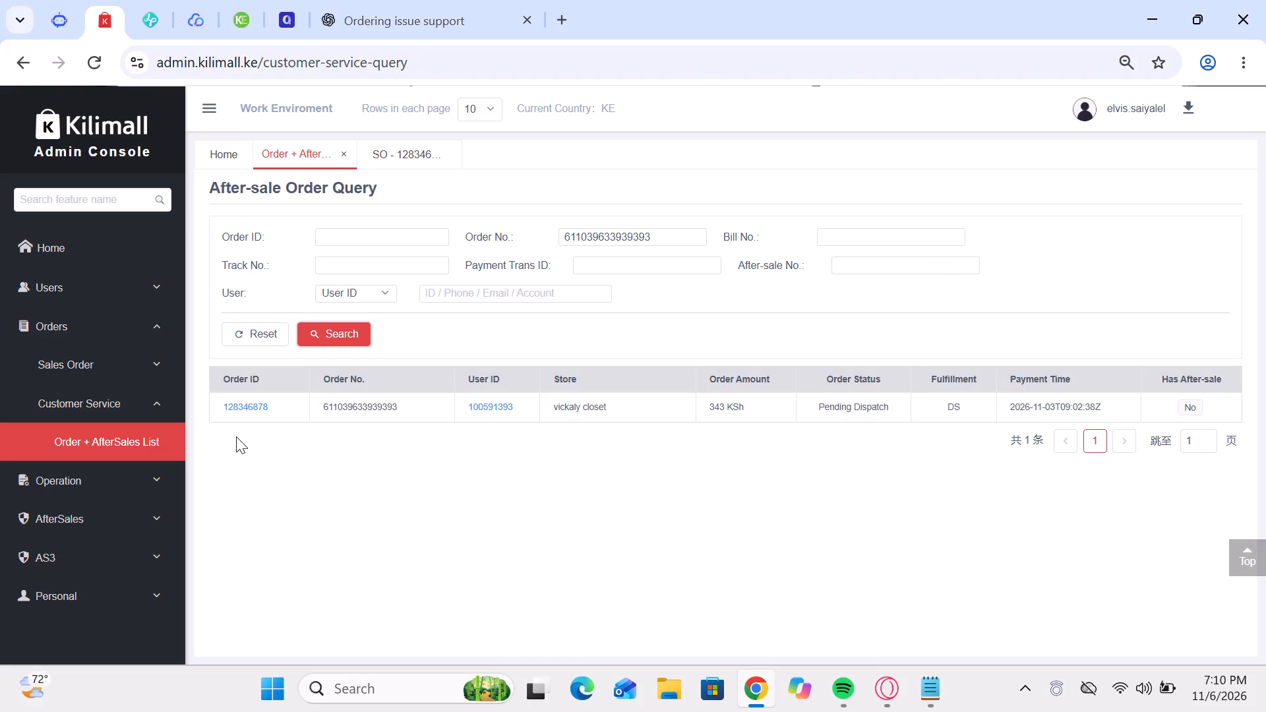
pyautogui.click(241, 407)
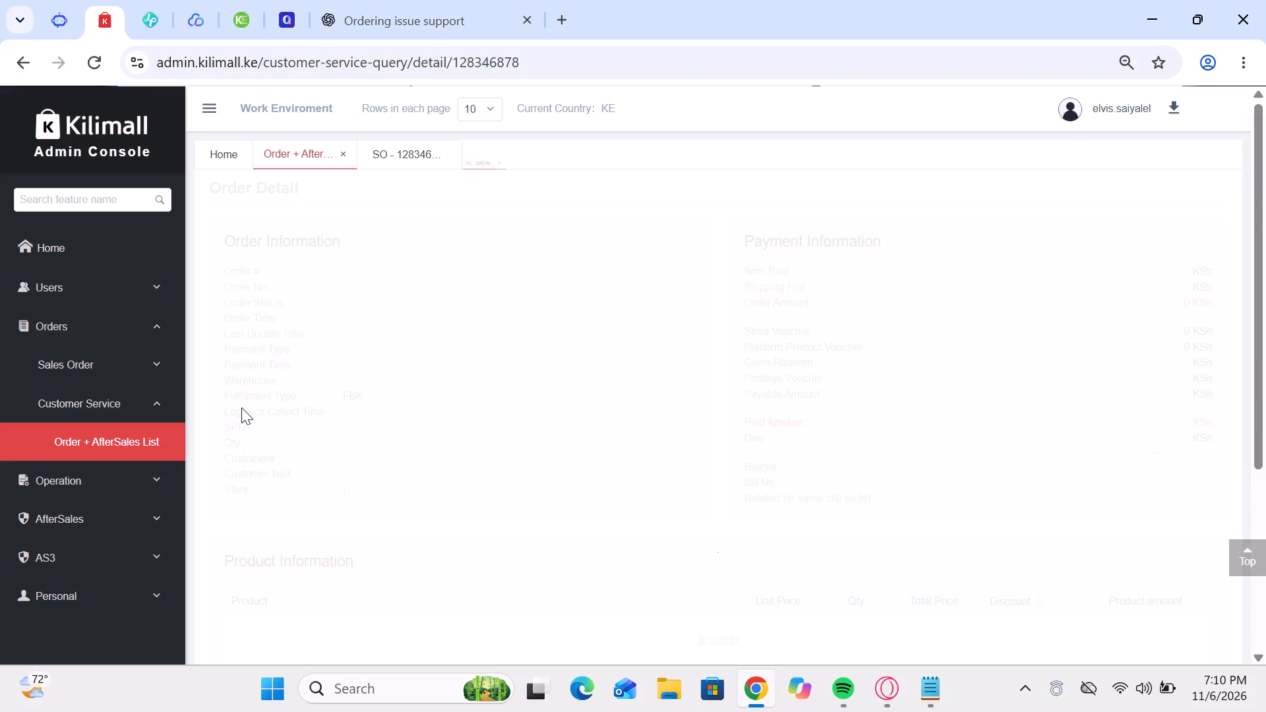
# Expand the order's logistics information and examine its parcel tracking along with the order and payment details.
pyautogui.scroll(-1, 329, 312)
pyautogui.scroll(-4, 127, 161)
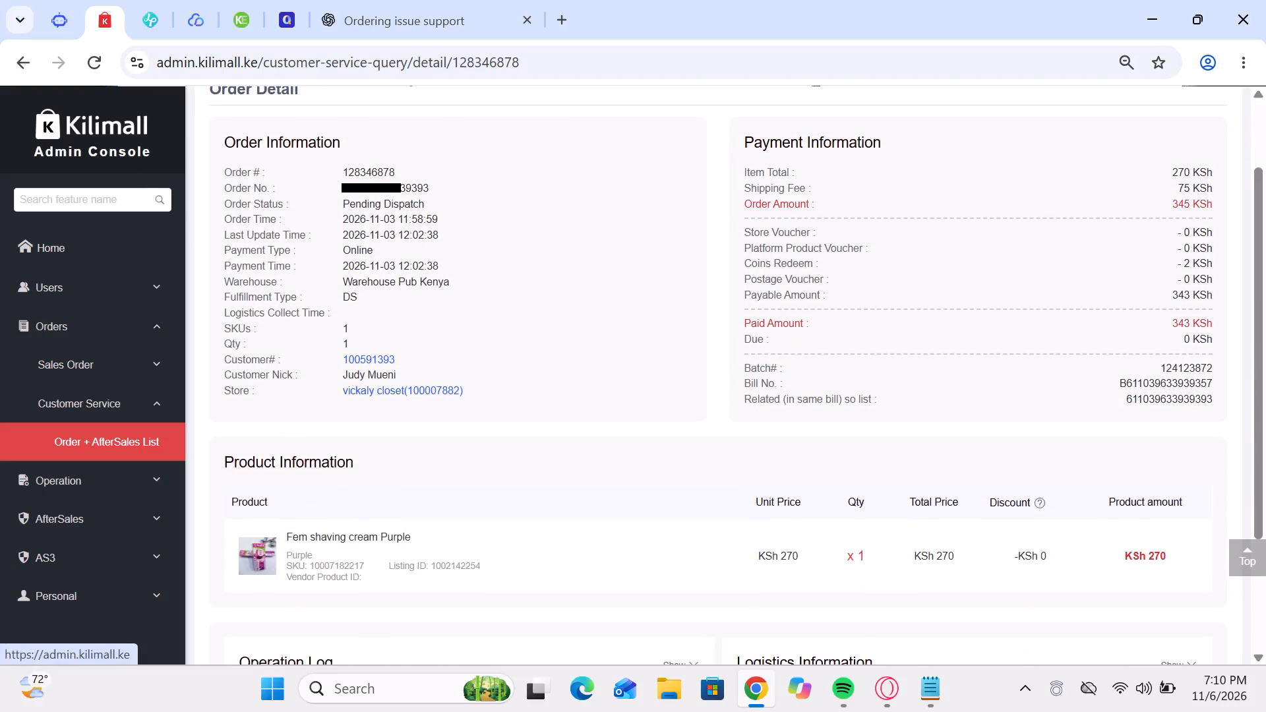
pyautogui.scroll(-13, 440, 245)
pyautogui.click(1178, 500)
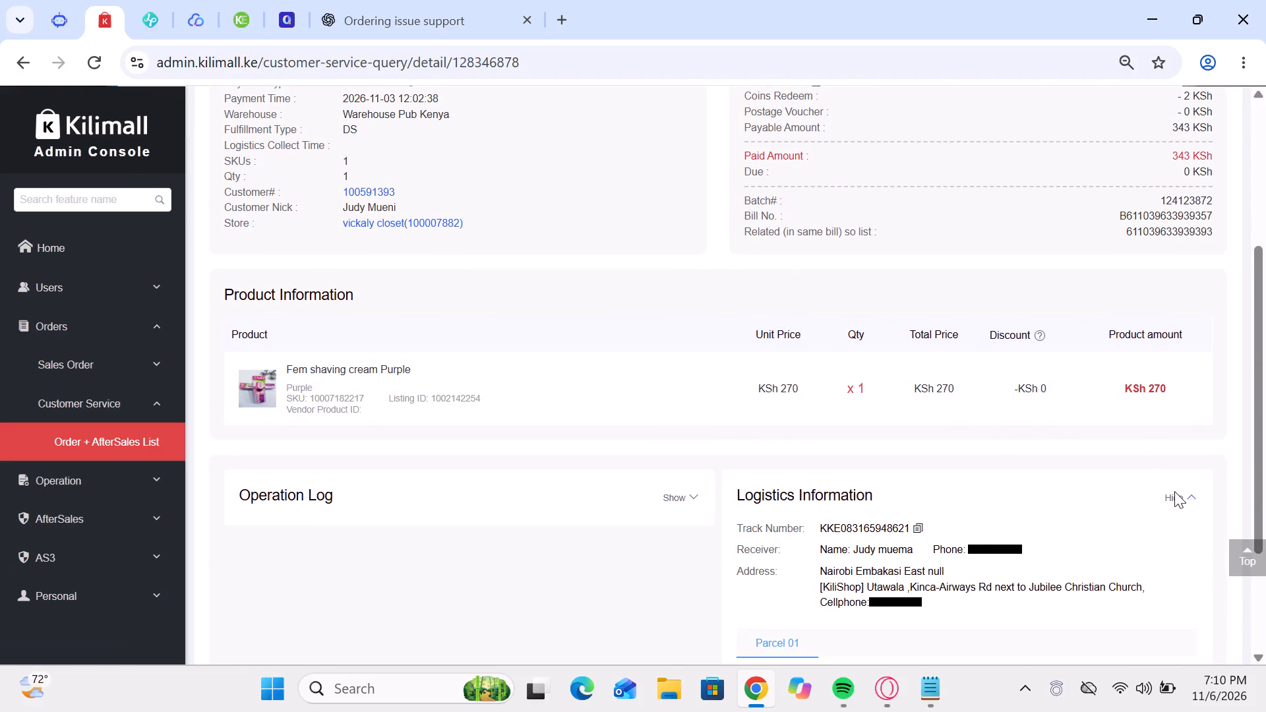
pyautogui.scroll(-4, 1136, 466)
pyautogui.scroll(-9, 1051, 454)
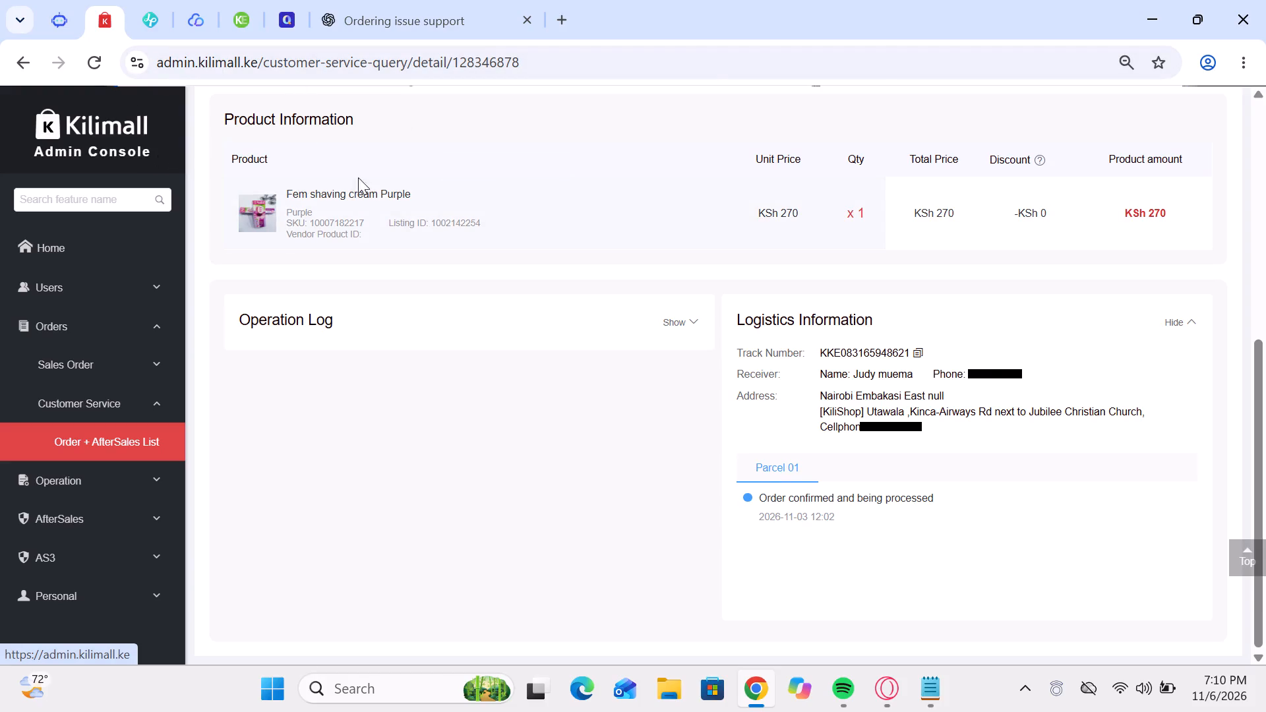
pyautogui.scroll(3, 430, 233)
pyautogui.scroll(7, 613, 296)
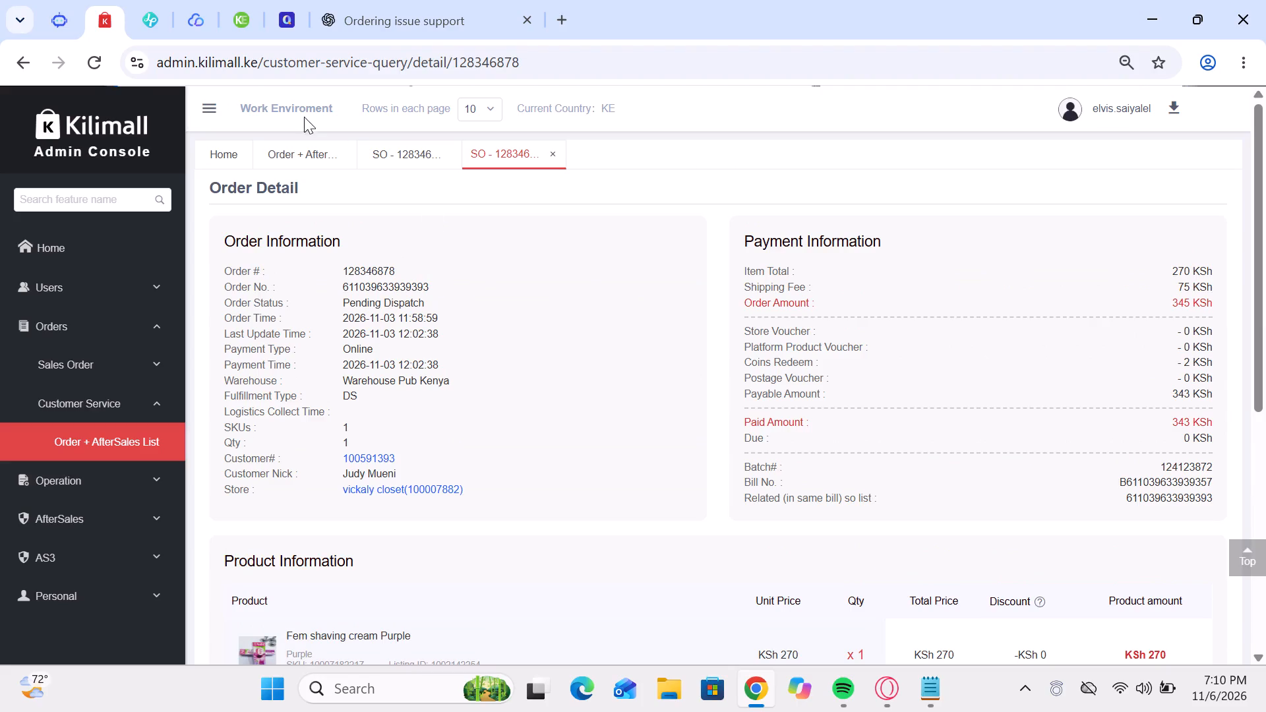
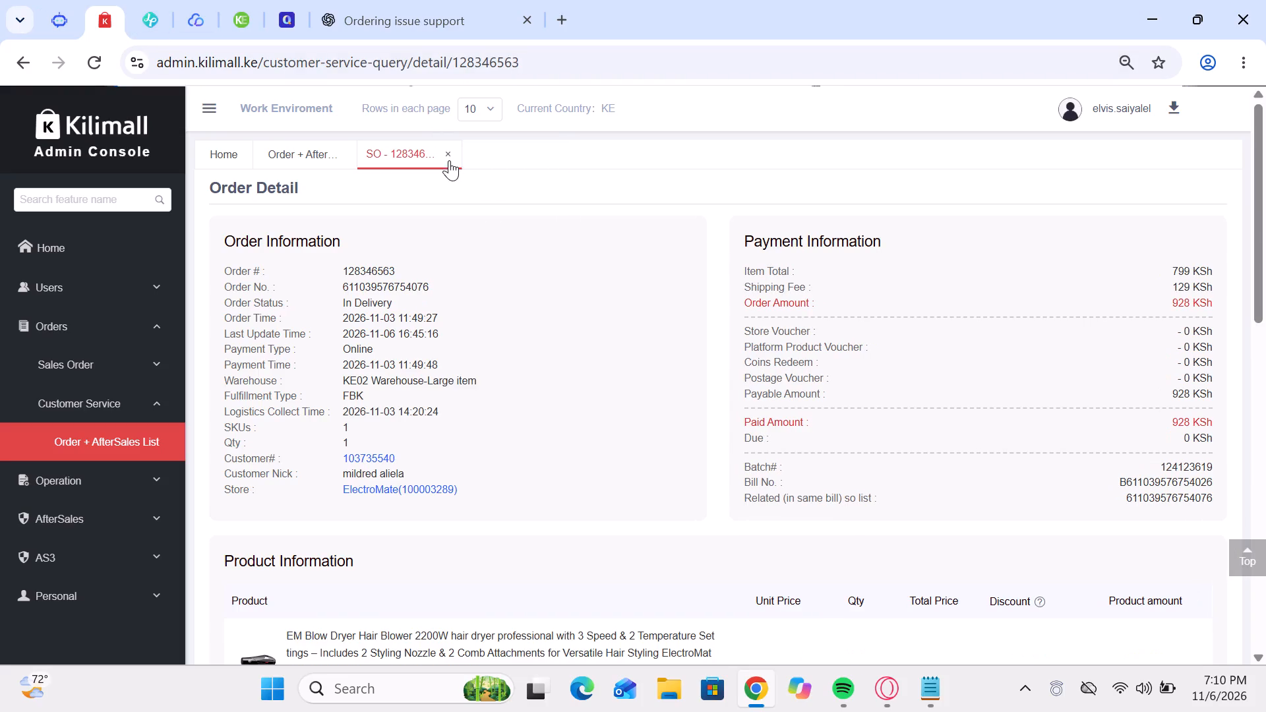
# Close the sales order's detail page and clear the previous order number from the after-sale order query.
pyautogui.click(448, 152)
pyautogui.moveTo(674, 233); pyautogui.dragTo(661, 235)
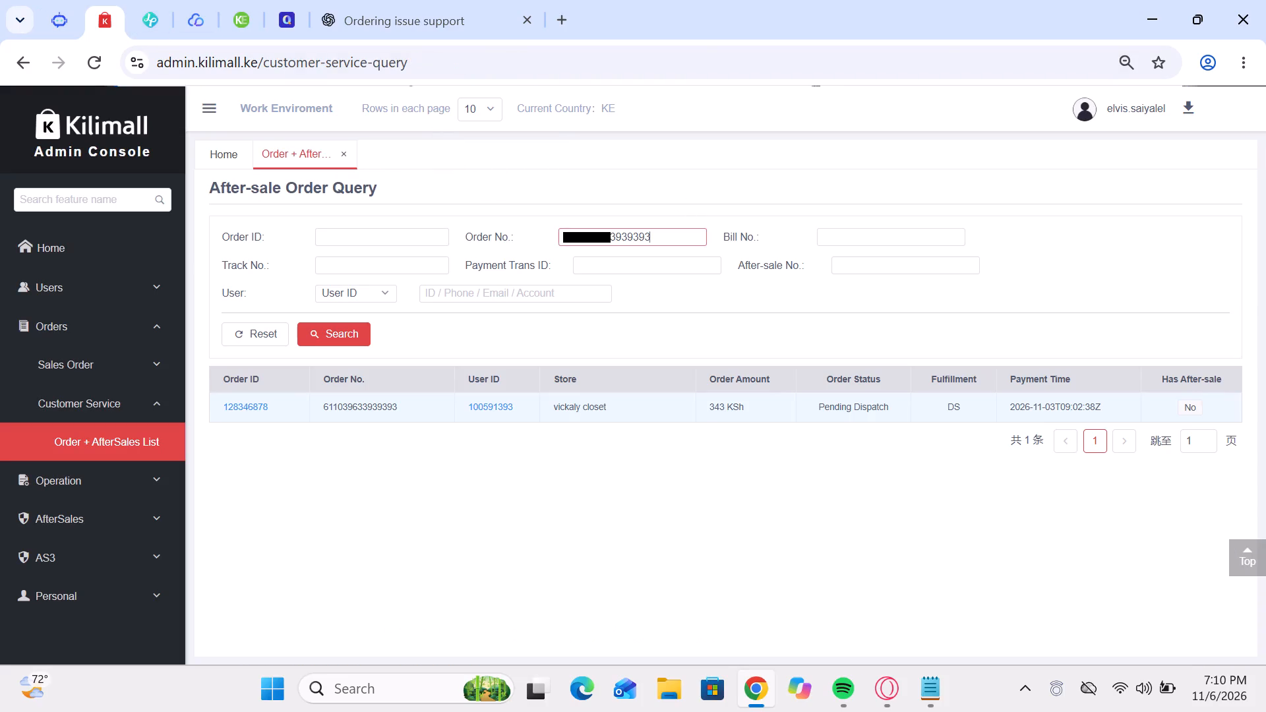
pyautogui.moveTo(661, 235); pyautogui.dragTo(539, 258)
pyautogui.press('BackSpace')
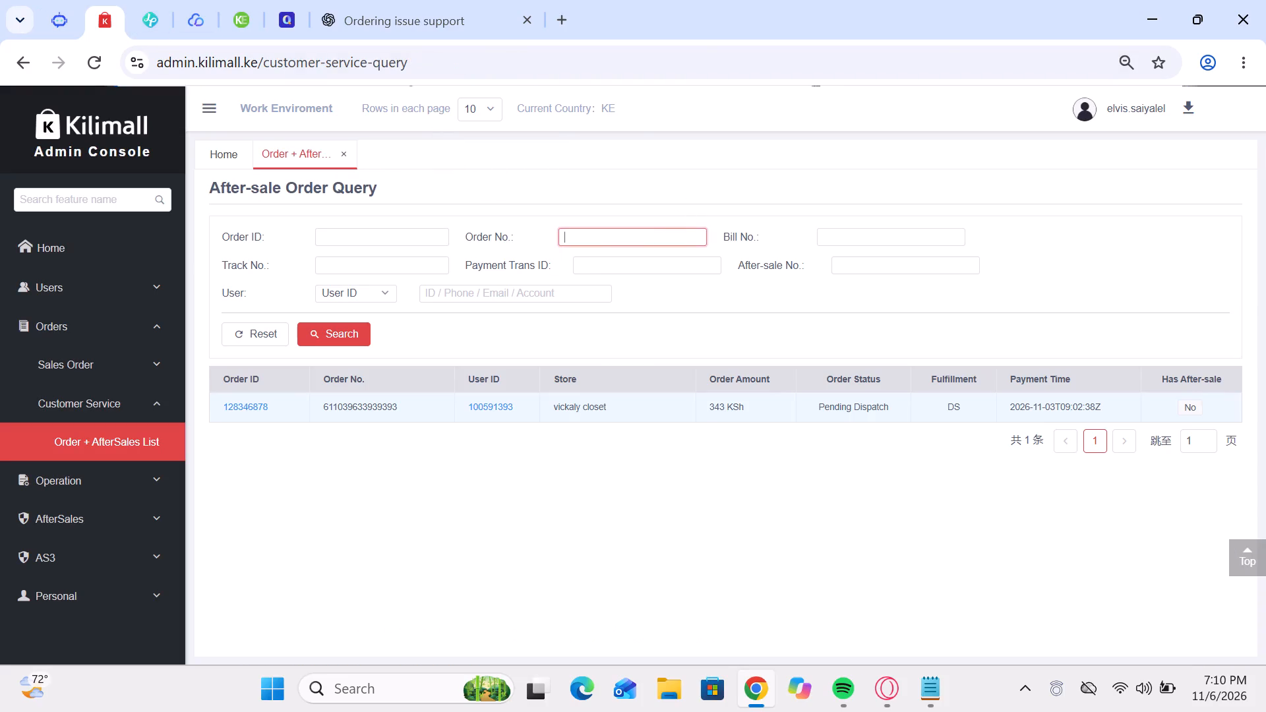
pyautogui.press('v')
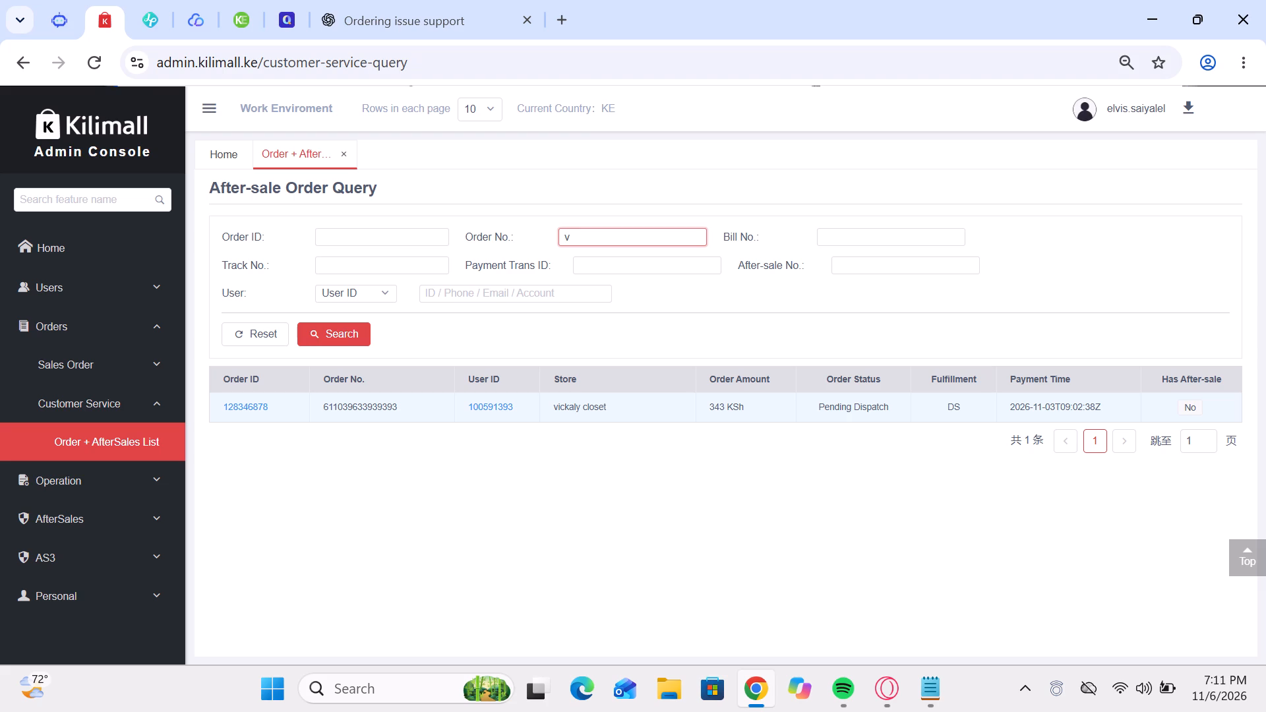
pyautogui.press('BackSpace')
pyautogui.press('BackSpace')
pyautogui.press('BackSpace')
pyautogui.write('vv')
pyautogui.press('BackSpace')
pyautogui.press('BackSpace')
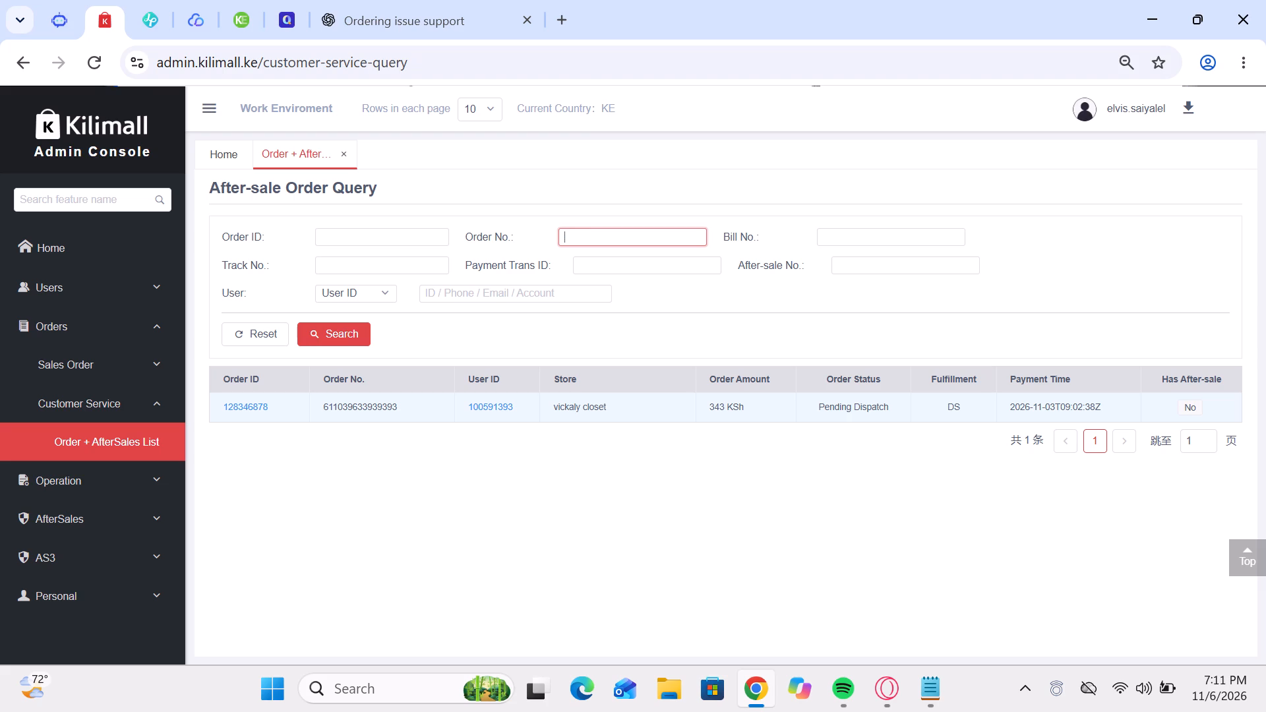
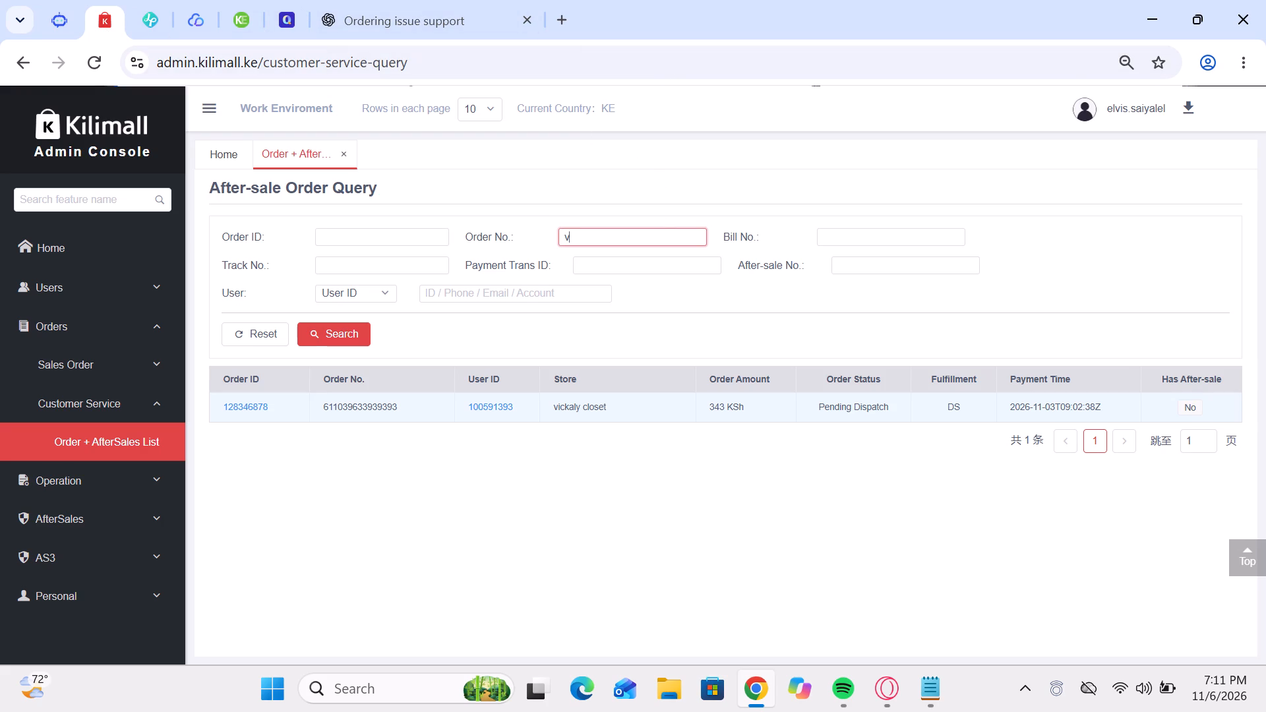
pyautogui.press('BackSpace')
pyautogui.rightClick(692, 235)
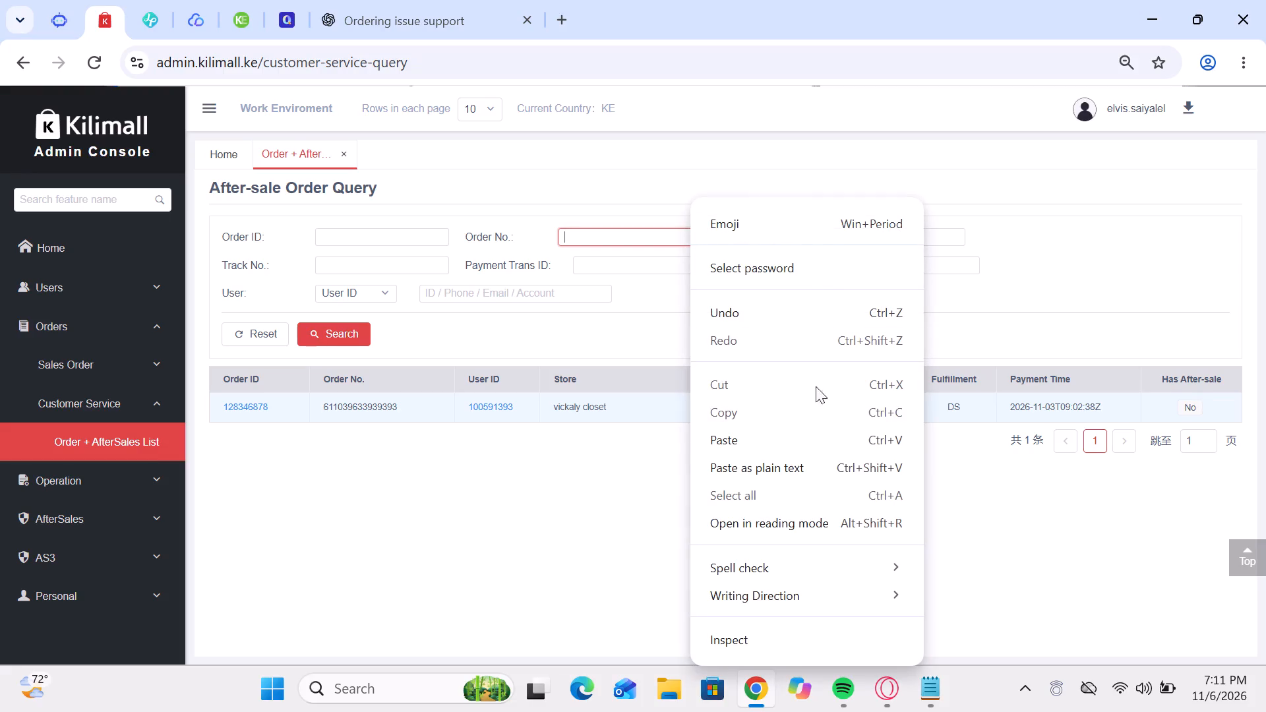
pyautogui.click(820, 447)
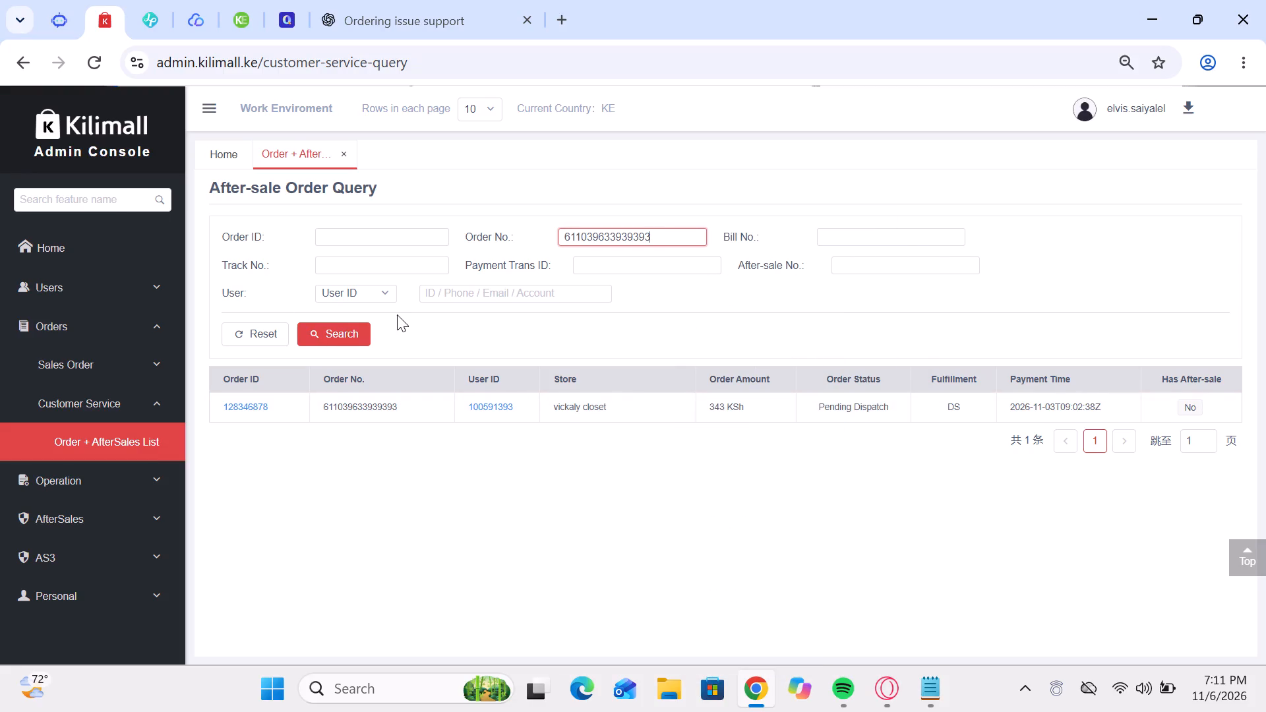
pyautogui.click(359, 330)
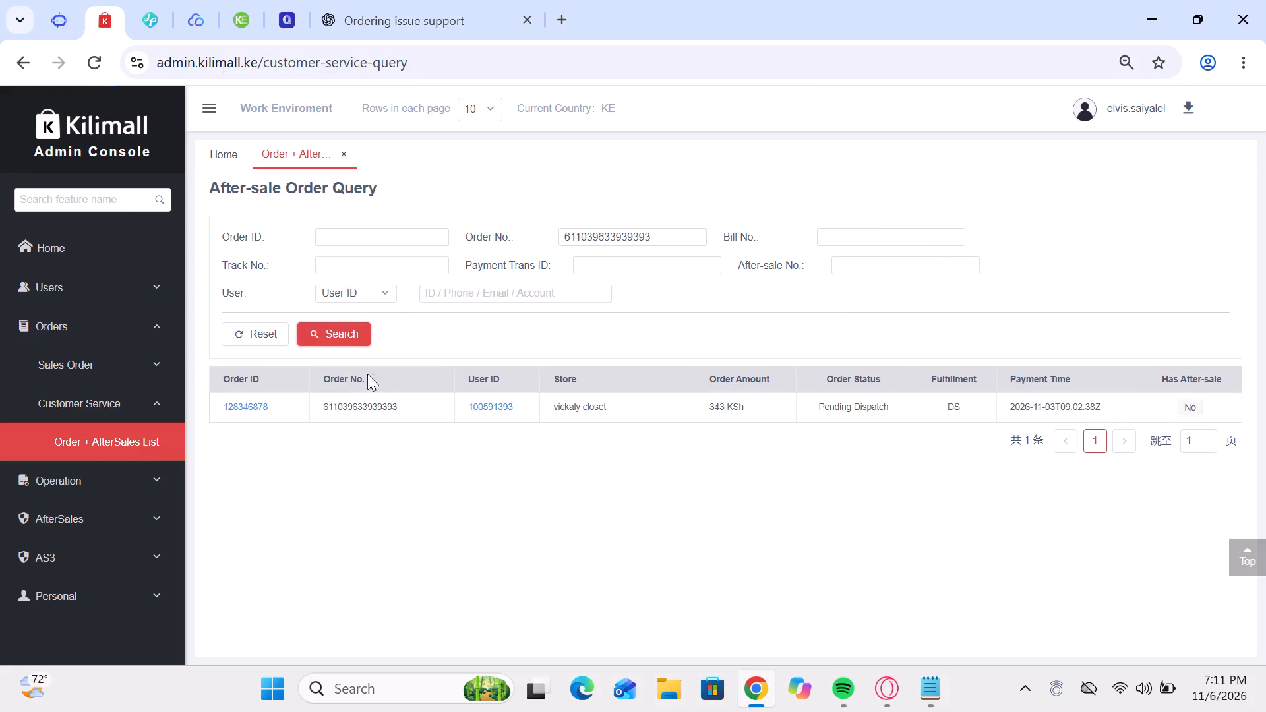
pyautogui.click(260, 410)
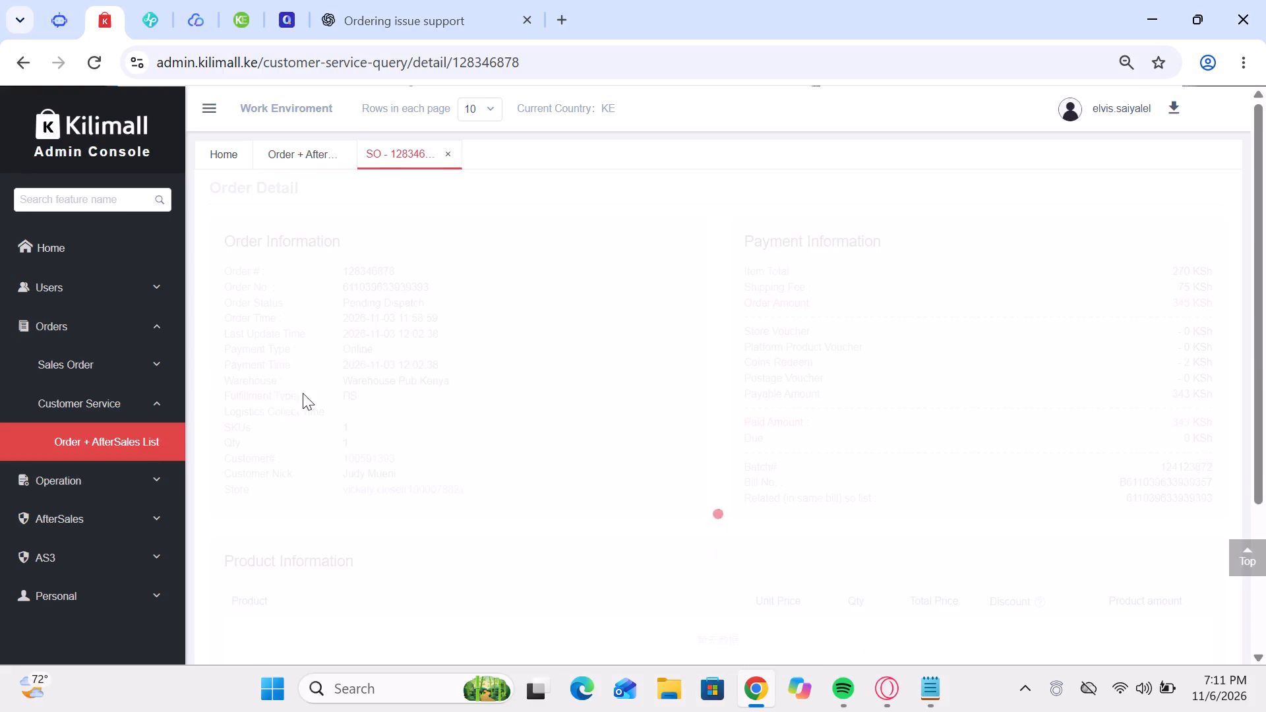
# Expand the order's logistics information, review the parcel tracking alongside the product details, and check today's date in the system calendar.
pyautogui.scroll(-5, 704, 349)
pyautogui.scroll(-4, 907, 361)
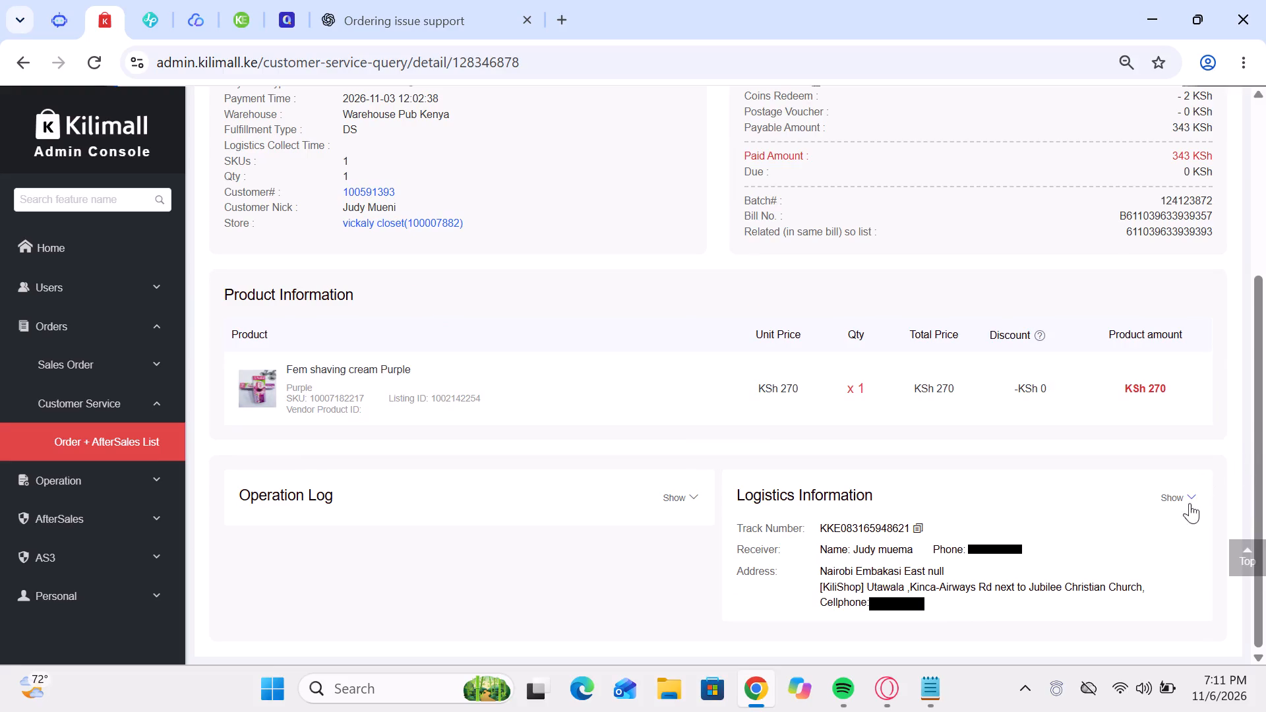
pyautogui.click(1190, 503)
pyautogui.scroll(-4, 1195, 487)
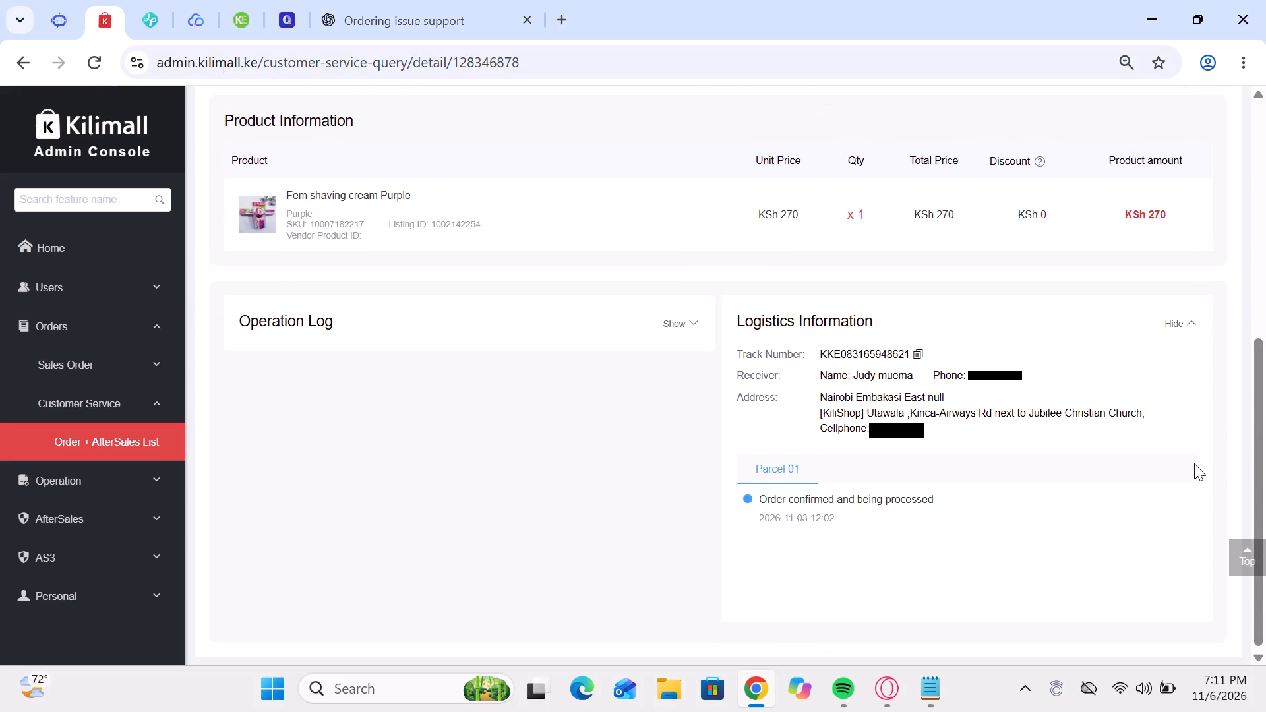
pyautogui.scroll(4, 1194, 463)
pyautogui.scroll(-3, 1193, 459)
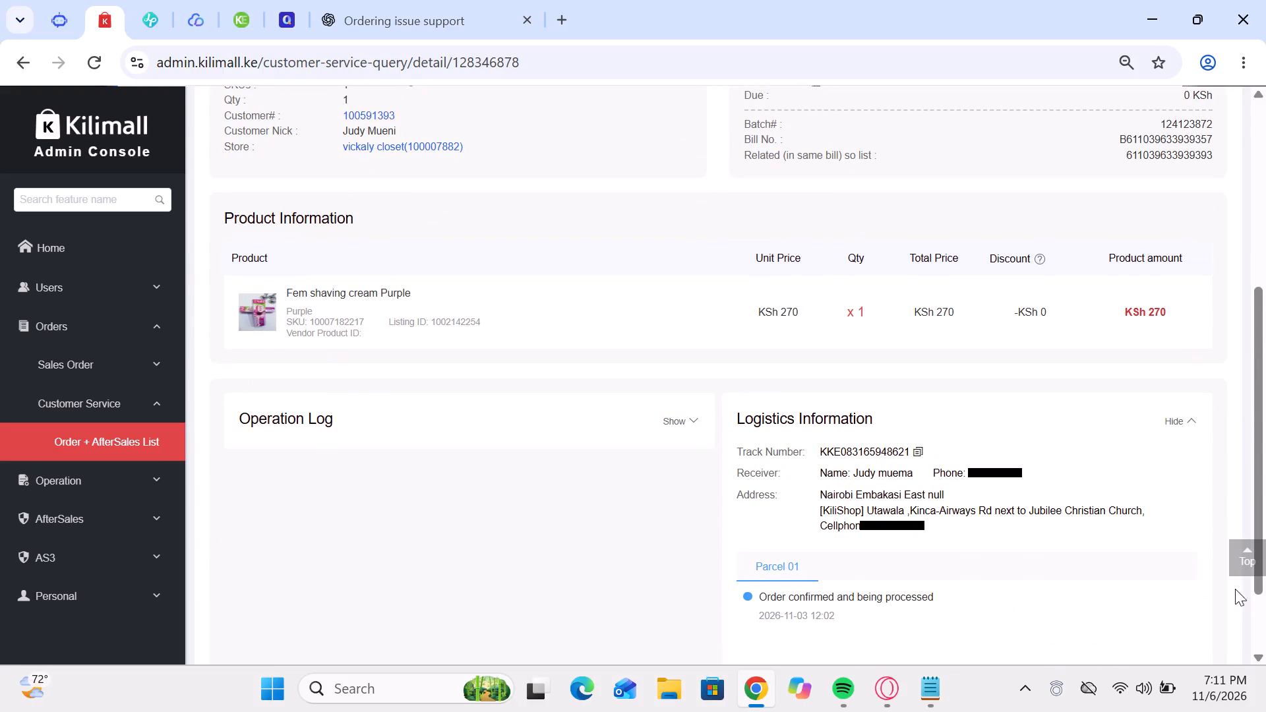
pyautogui.click(1222, 697)
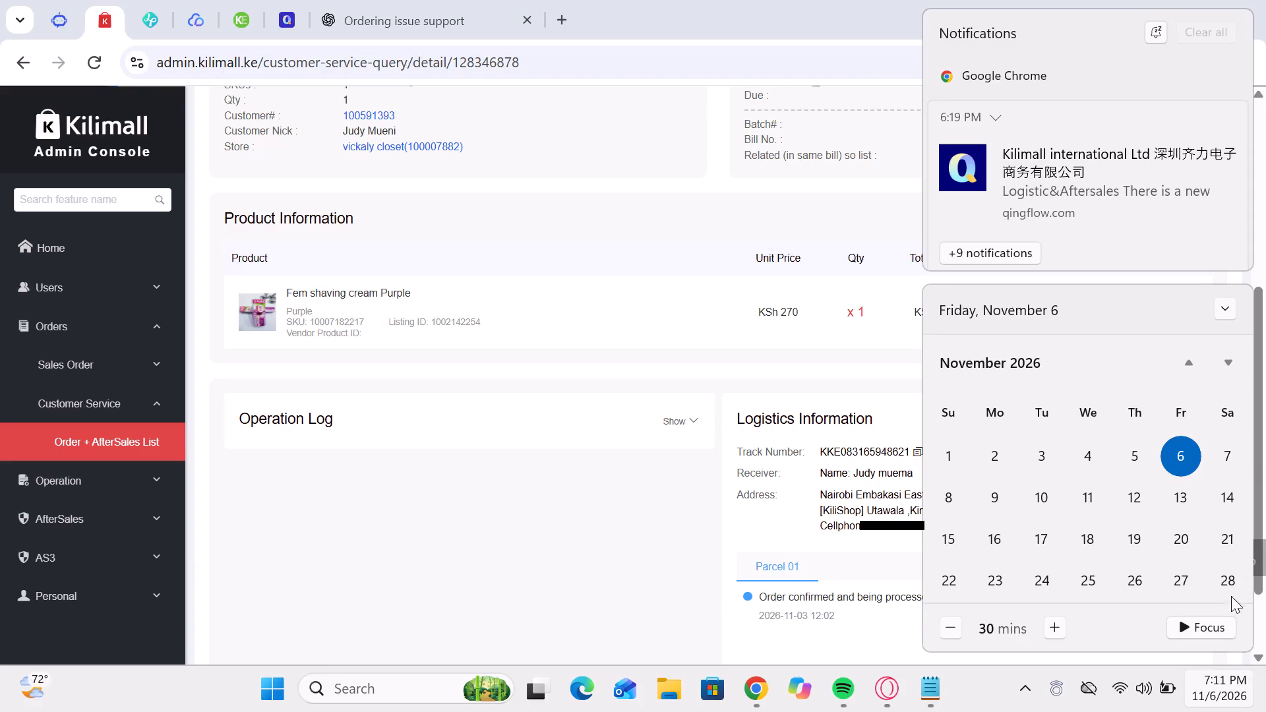
pyautogui.click(640, 518)
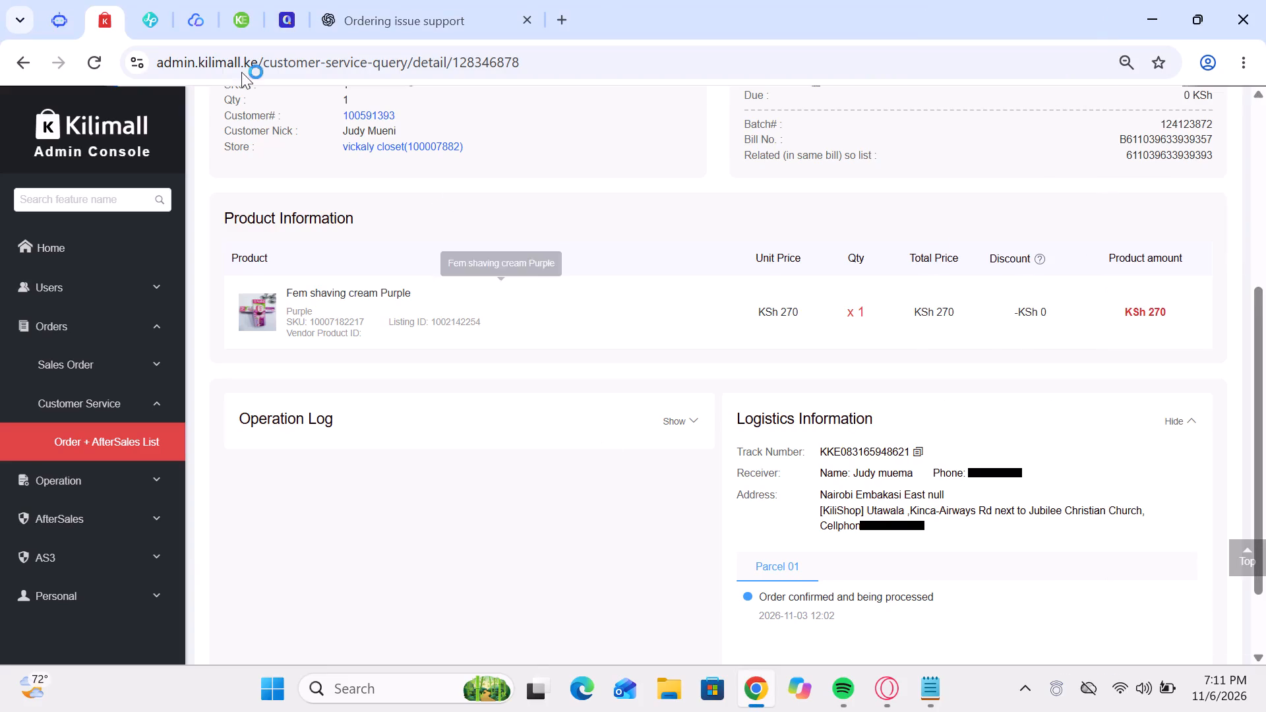
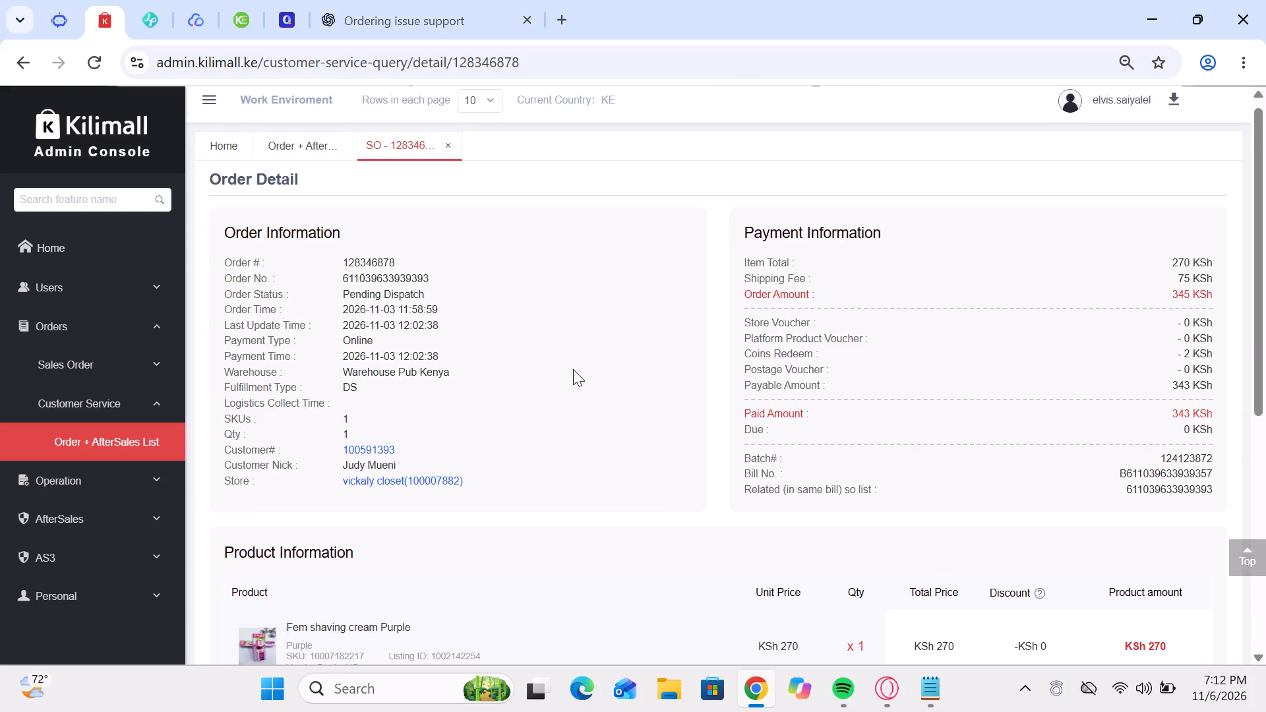
pyautogui.doubleClick(409, 282)
pyautogui.rightClick(409, 282)
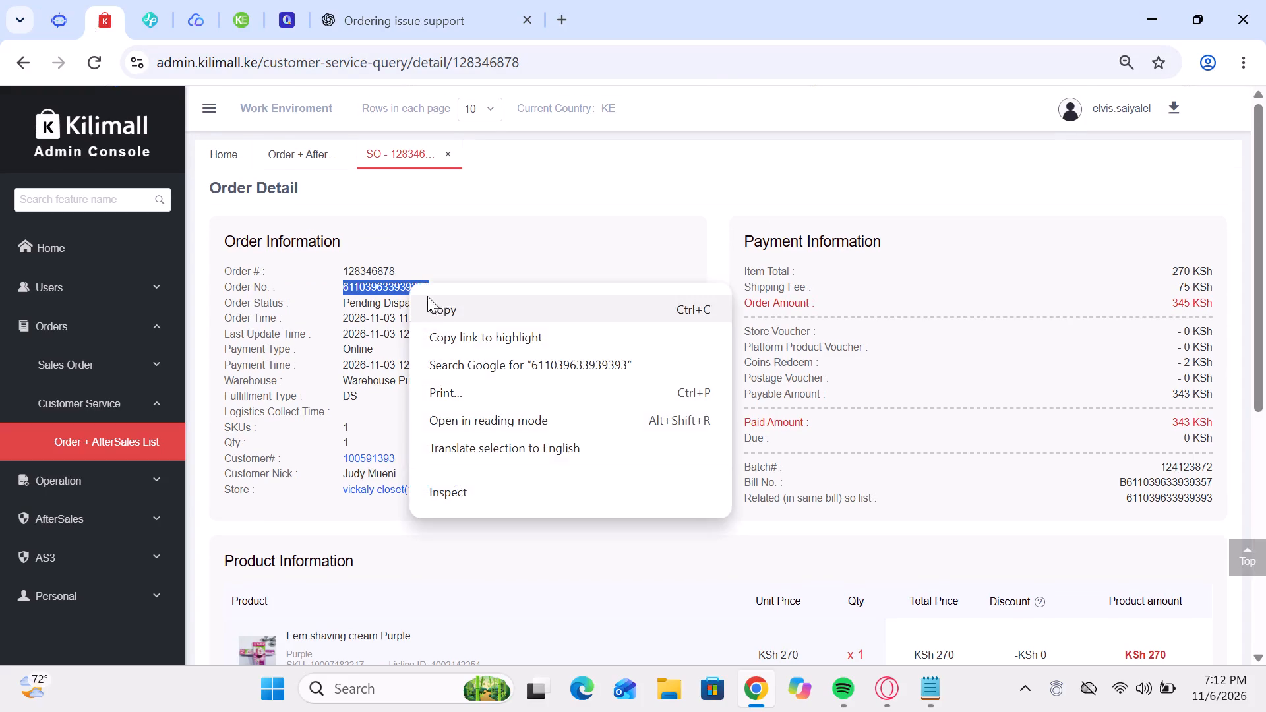
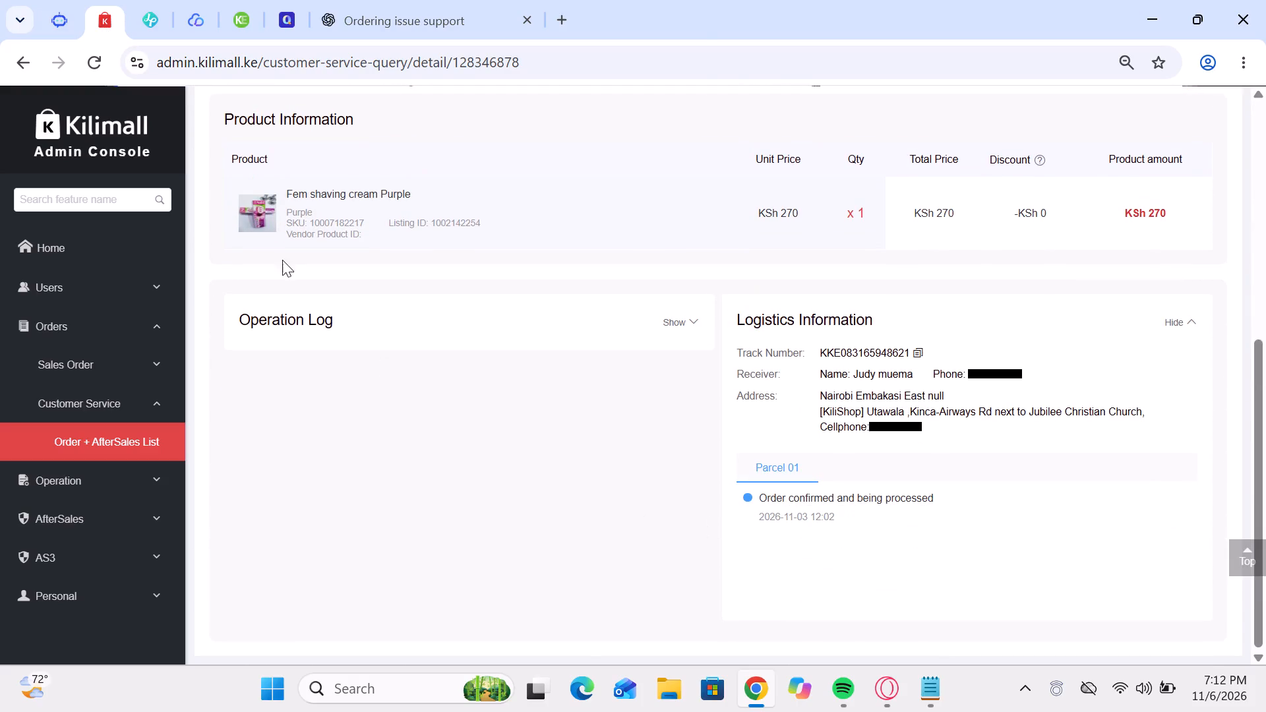
# Switch to Notepad, copy the Drop Shipping order reply with the 7-12 working days delivery and tracking steps from Kilimall quick reps.txt, and return to Chrome.
pyautogui.click(913, 688)
pyautogui.click(851, 597)
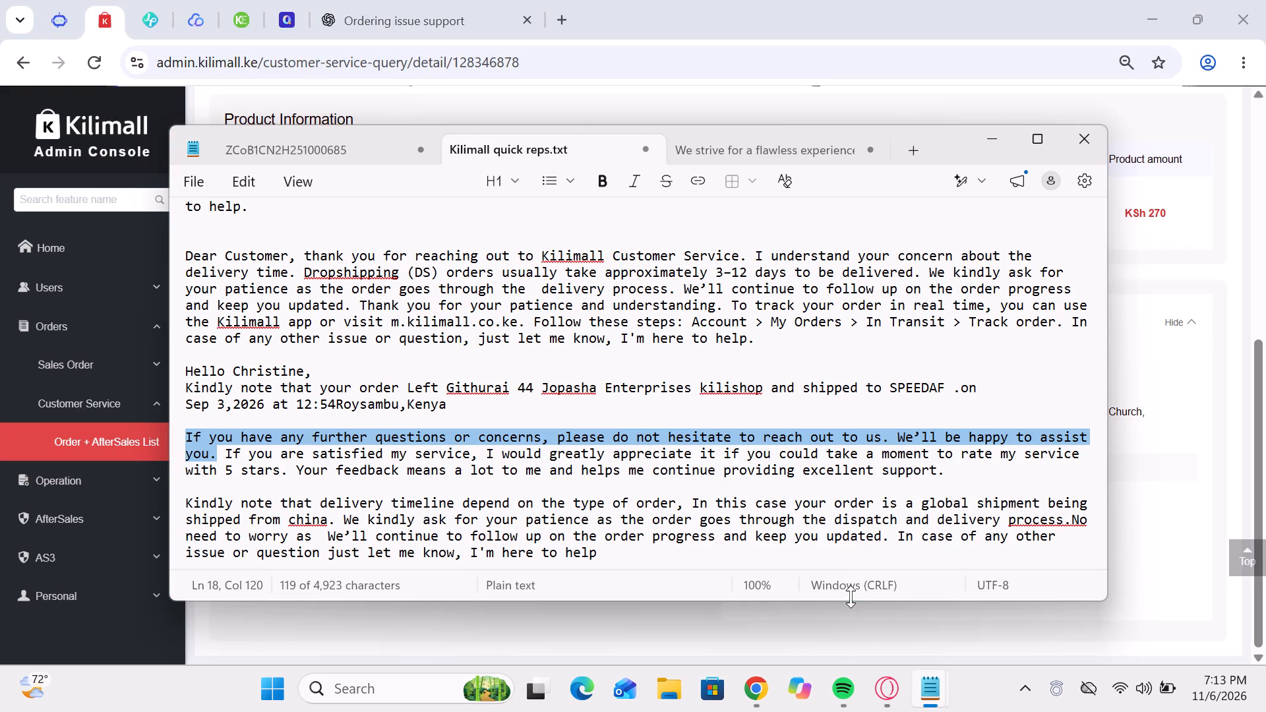
pyautogui.scroll(-17, 644, 470)
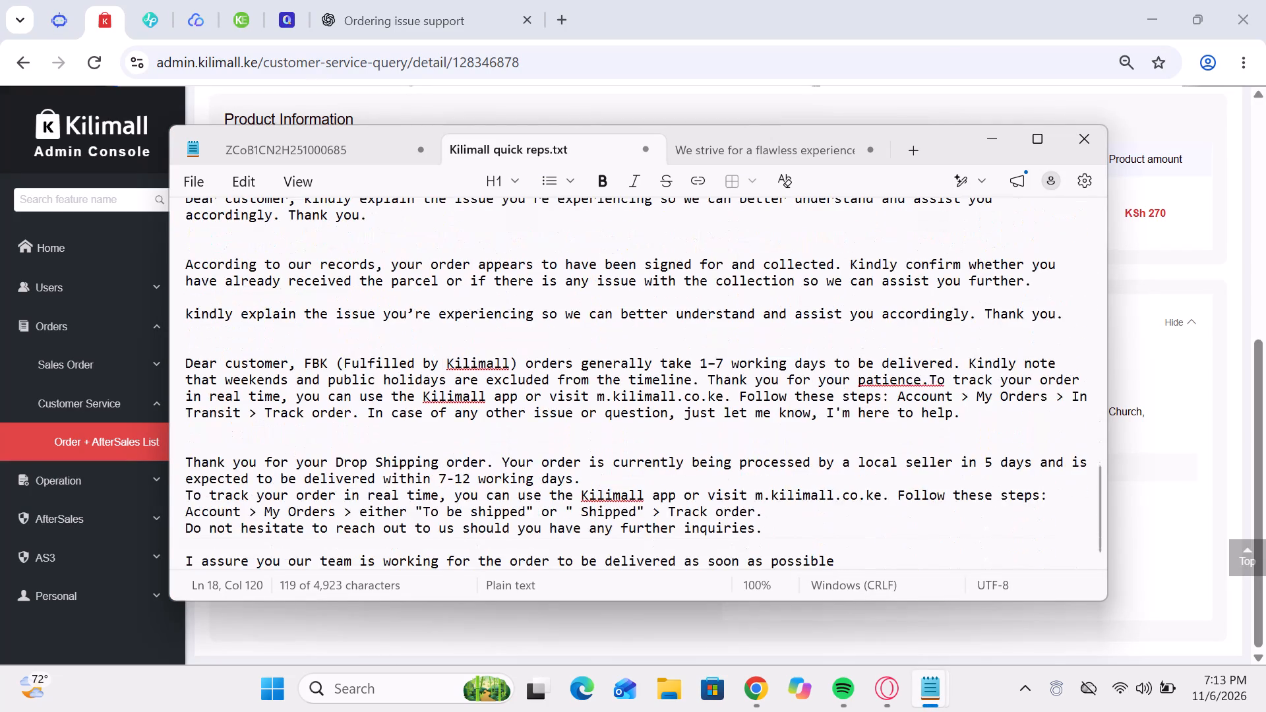
pyautogui.scroll(-5, 653, 470)
pyautogui.moveTo(788, 537); pyautogui.dragTo(76, 469)
pyautogui.rightClick(287, 479)
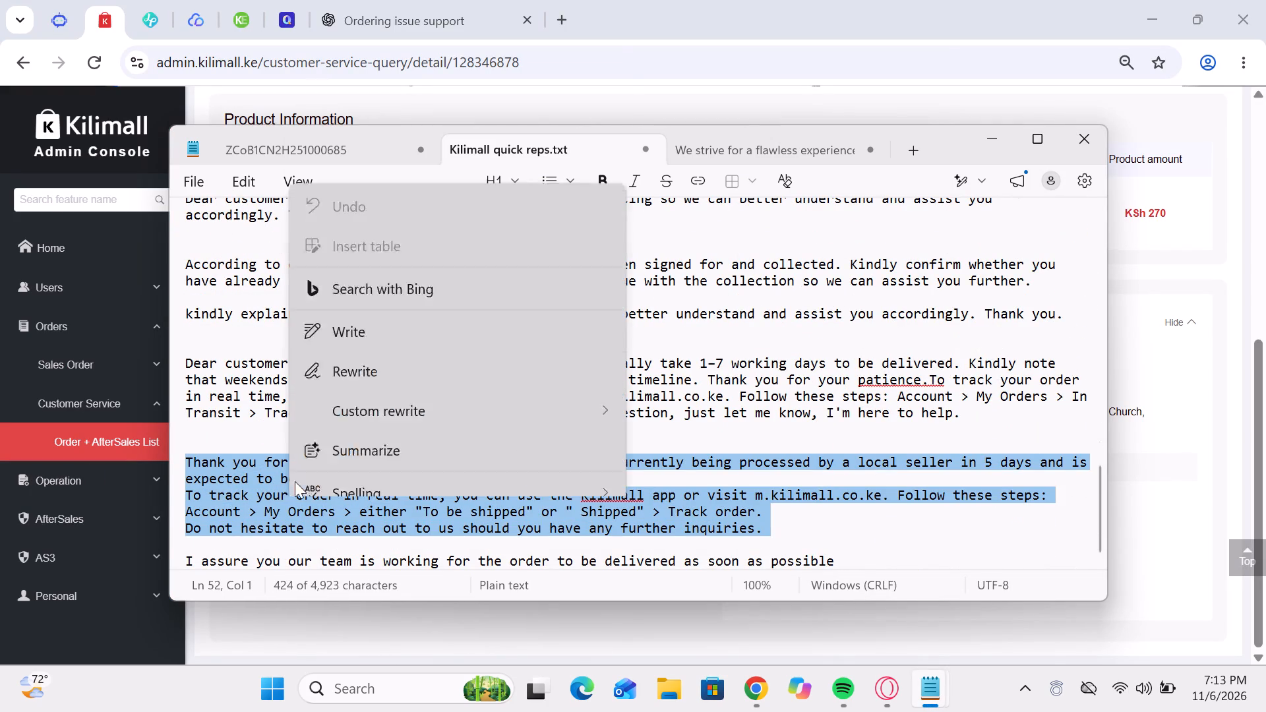
pyautogui.click(386, 429)
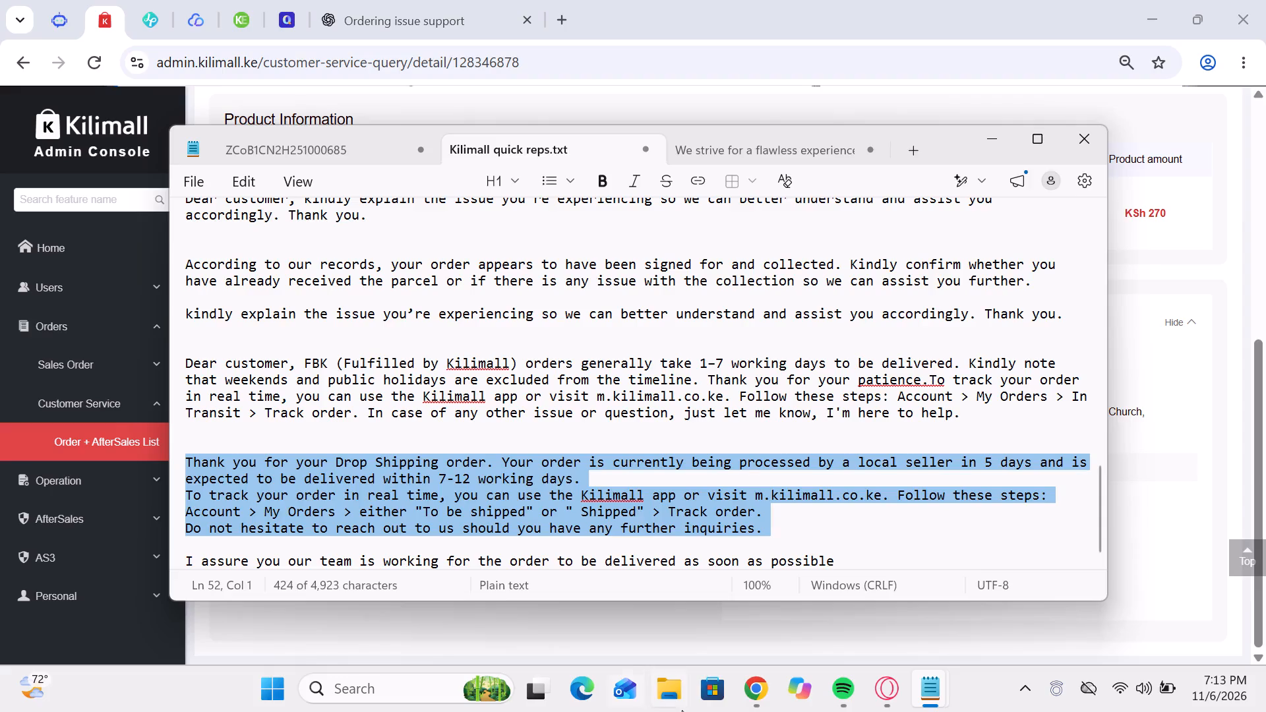
pyautogui.click(750, 696)
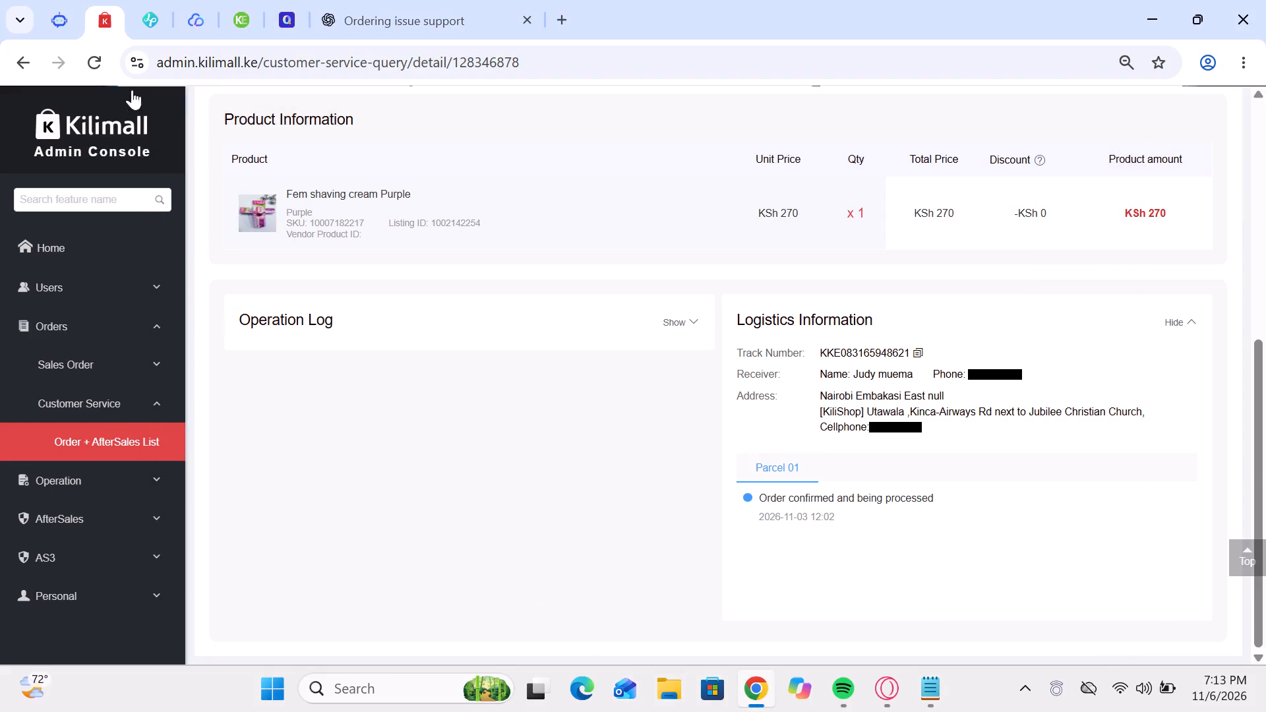
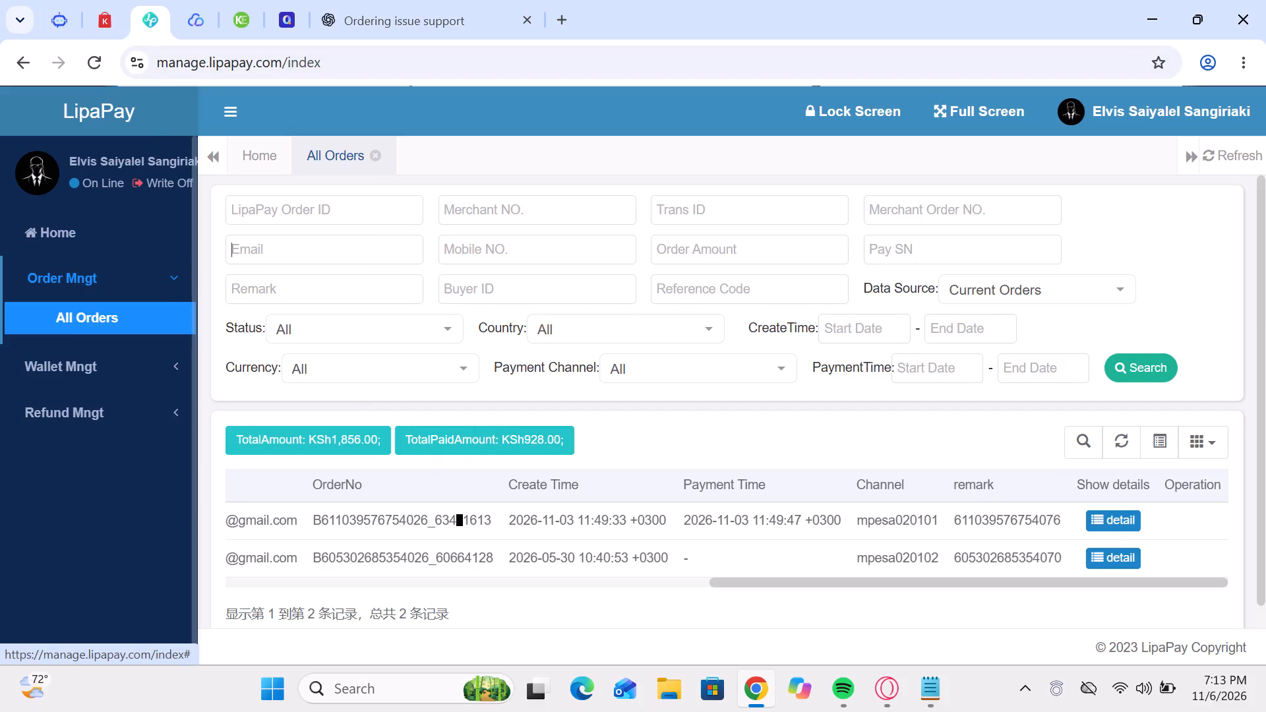
pyautogui.hotkey('ctrl', 'v')
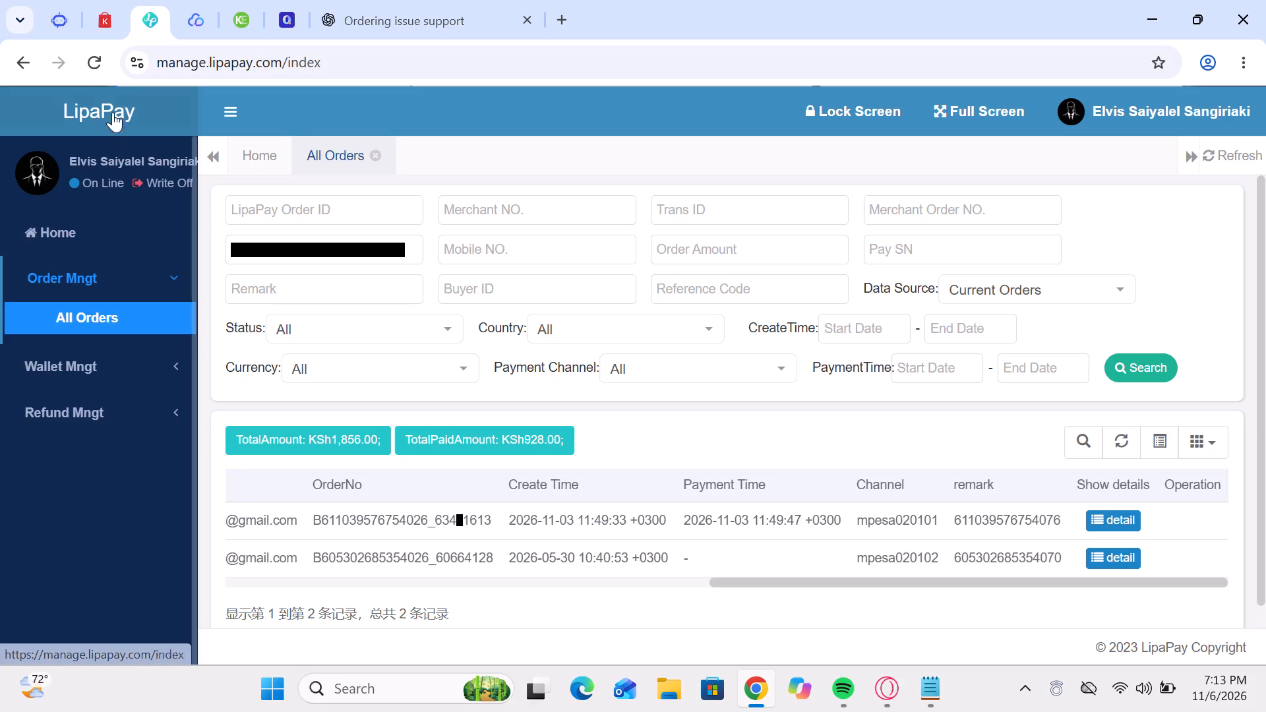
pyautogui.doubleClick(1021, 518)
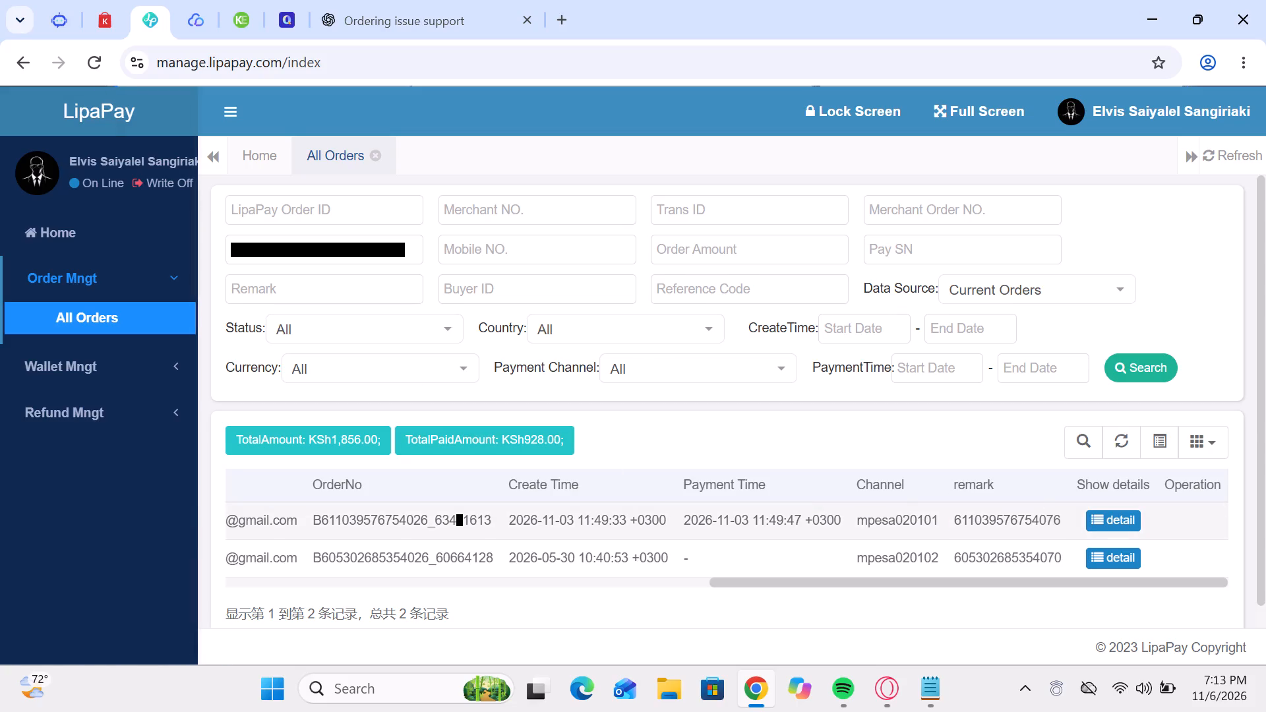
pyautogui.doubleClick(1018, 518)
pyautogui.tripleClick(1014, 521)
pyautogui.rightClick(1008, 520)
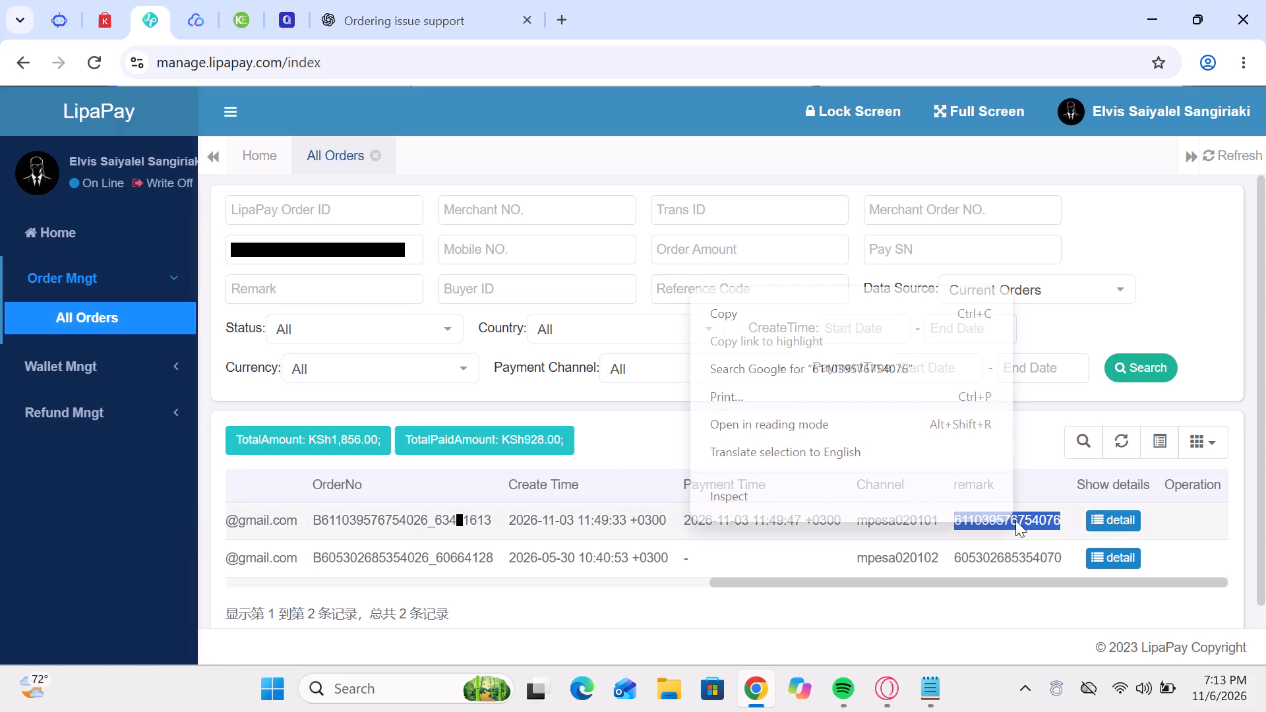
pyautogui.click(735, 316)
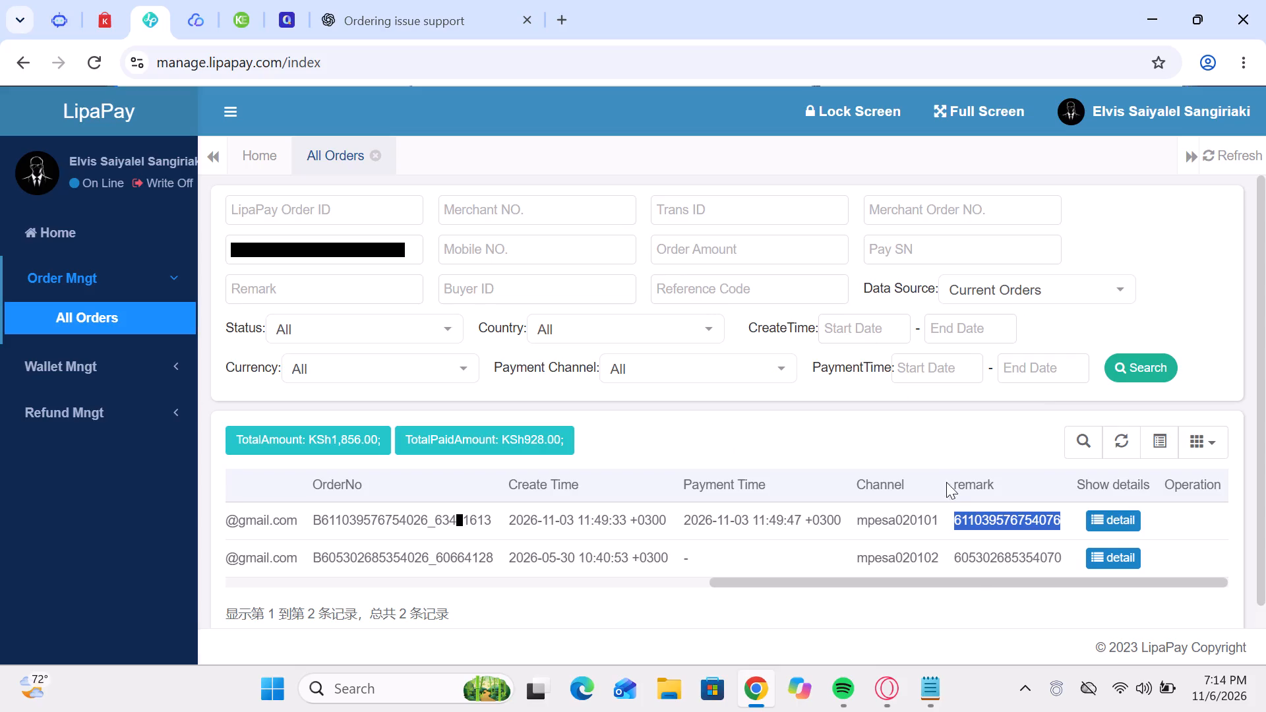
pyautogui.rightClick(987, 519)
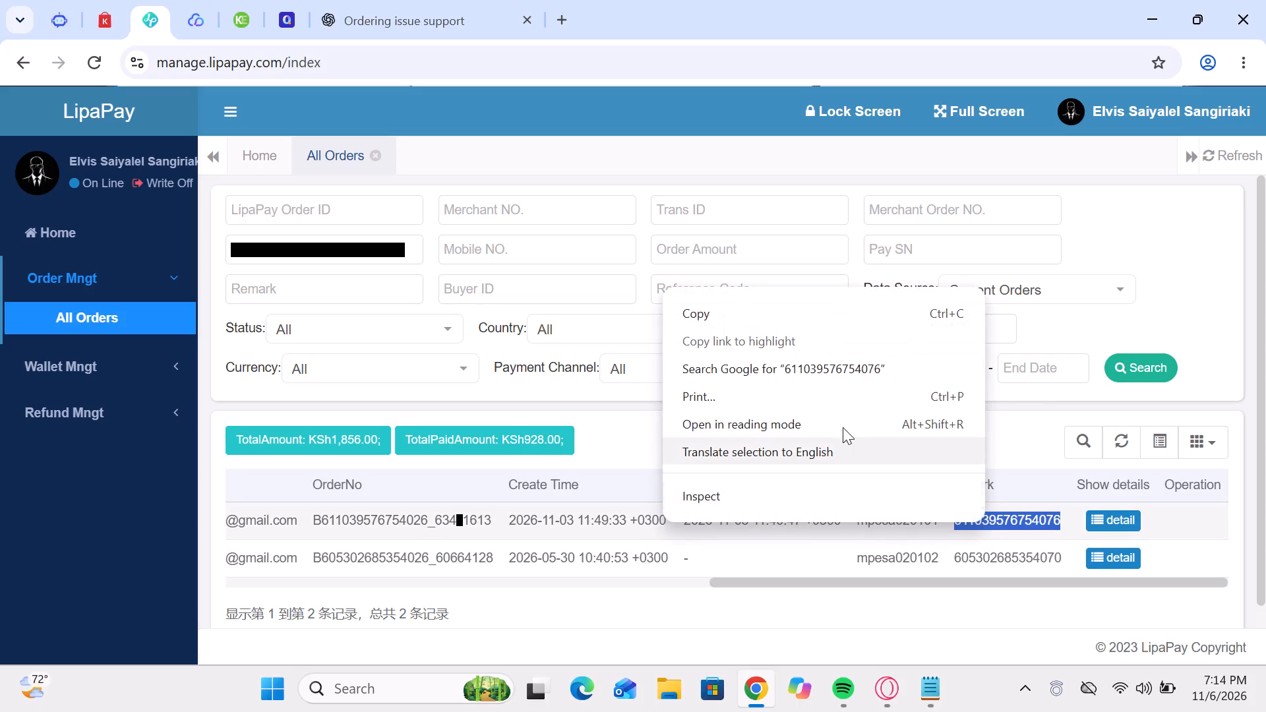
pyautogui.click(792, 322)
pyautogui.click(105, 24)
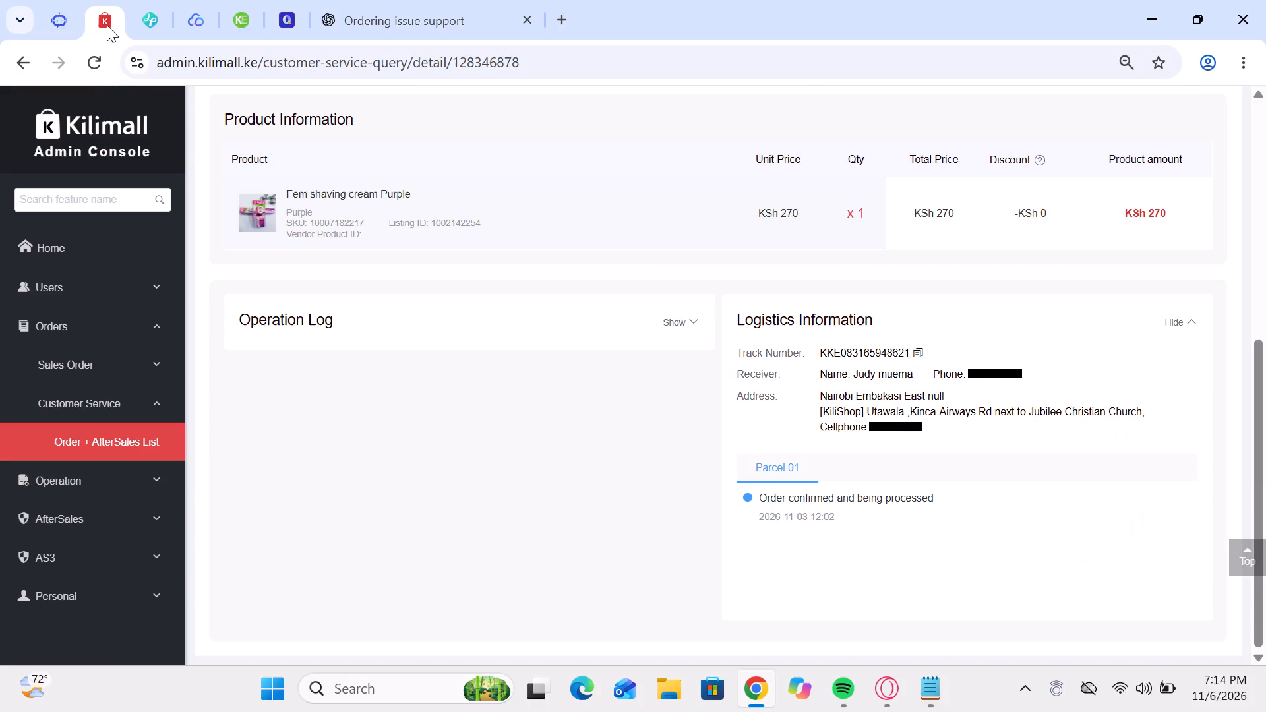
pyautogui.scroll(7, 485, 428)
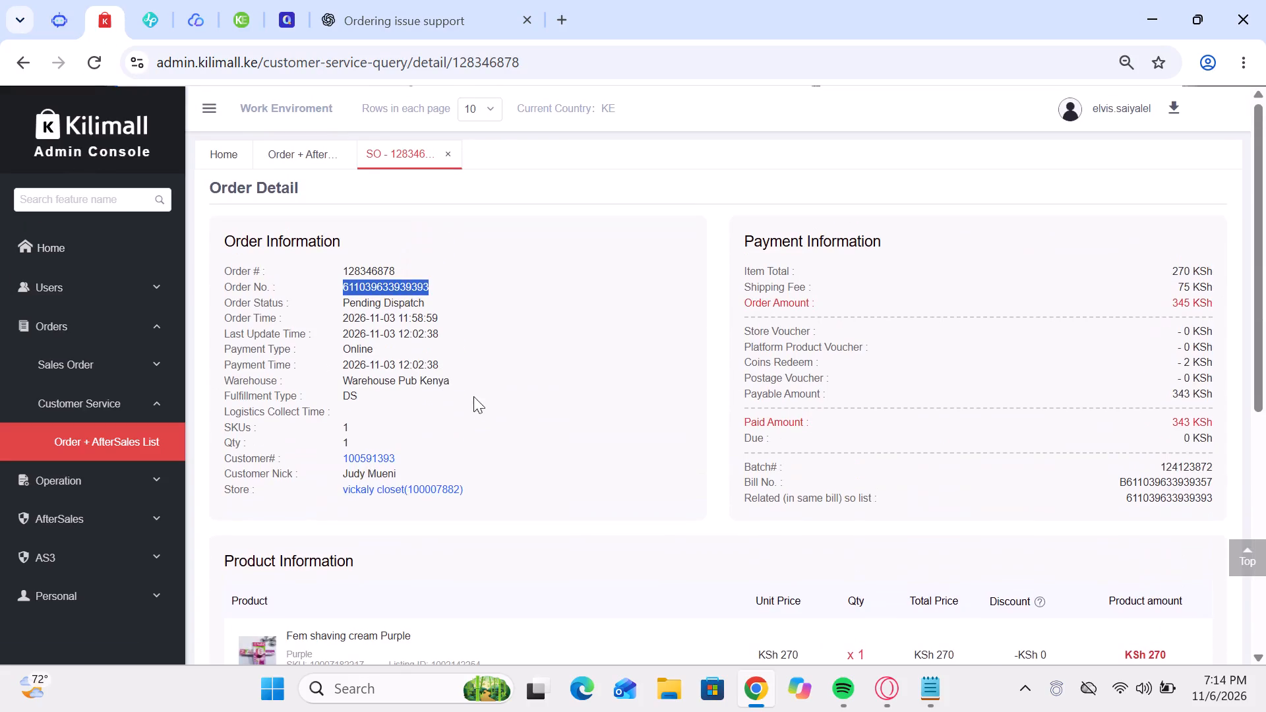
pyautogui.scroll(2, 473, 396)
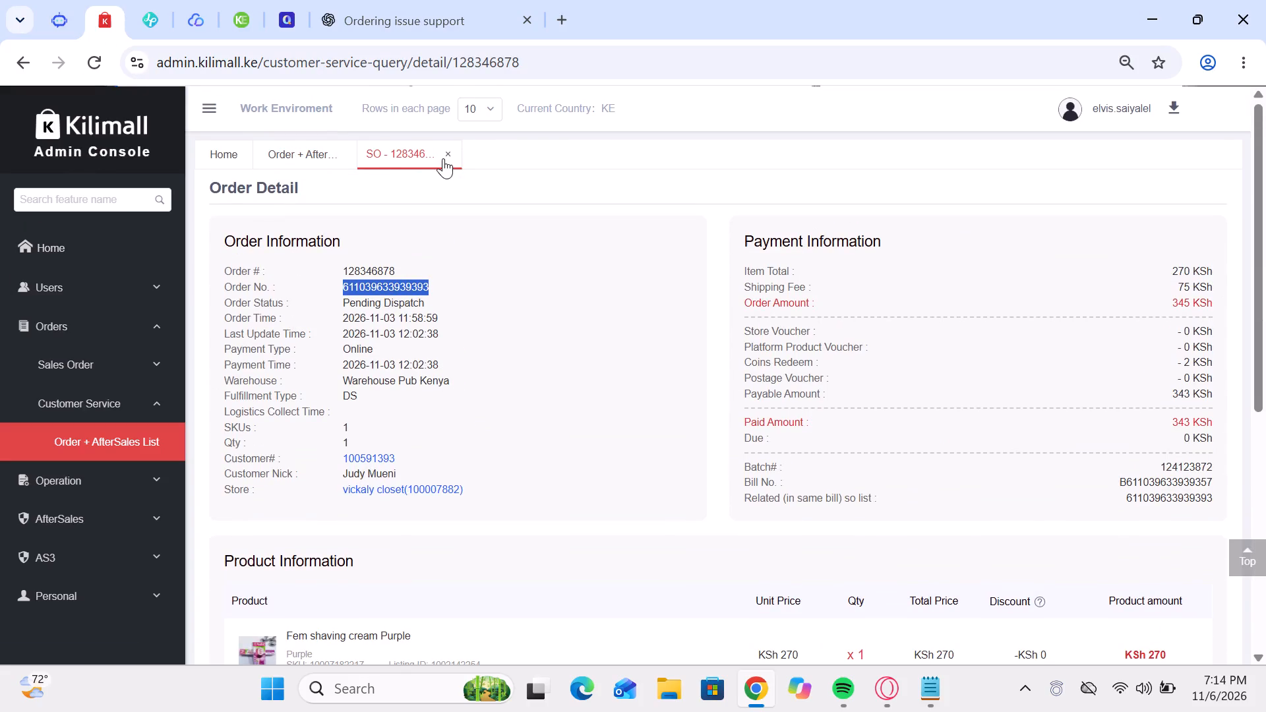
pyautogui.click(445, 152)
pyautogui.moveTo(678, 240); pyautogui.dragTo(675, 240)
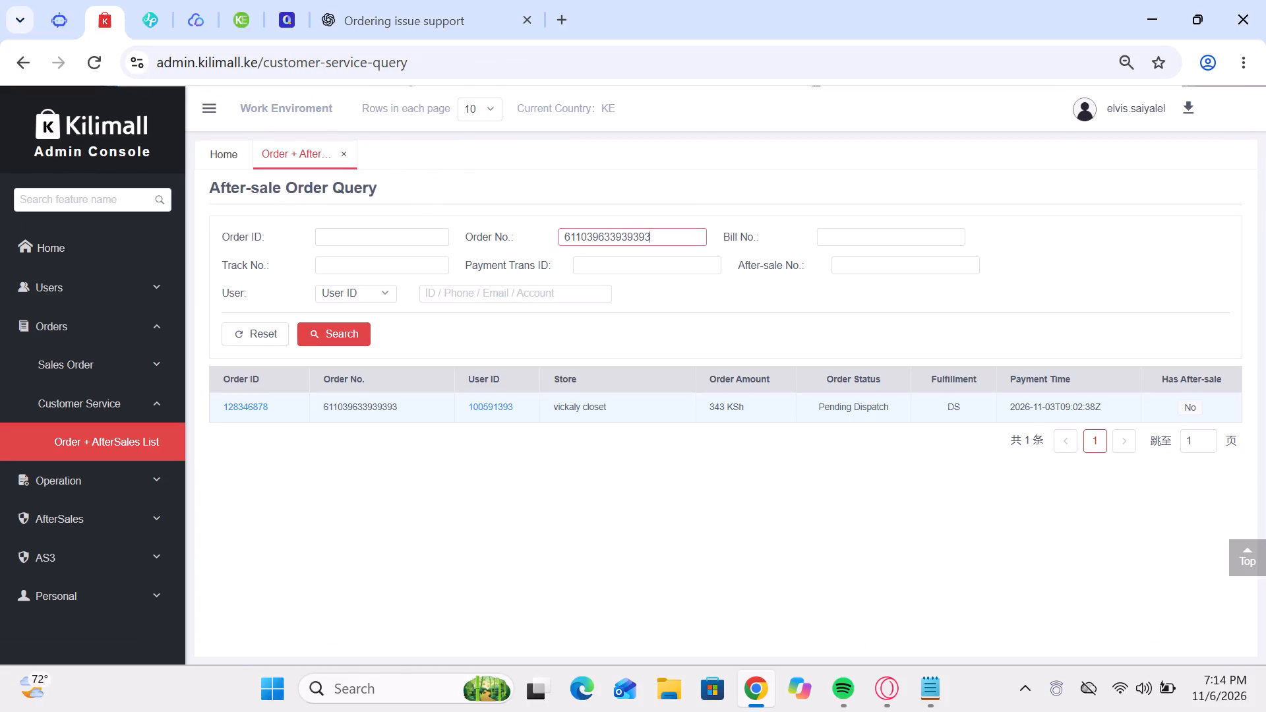
pyautogui.moveTo(675, 240); pyautogui.dragTo(493, 253)
pyautogui.press('BackSpace')
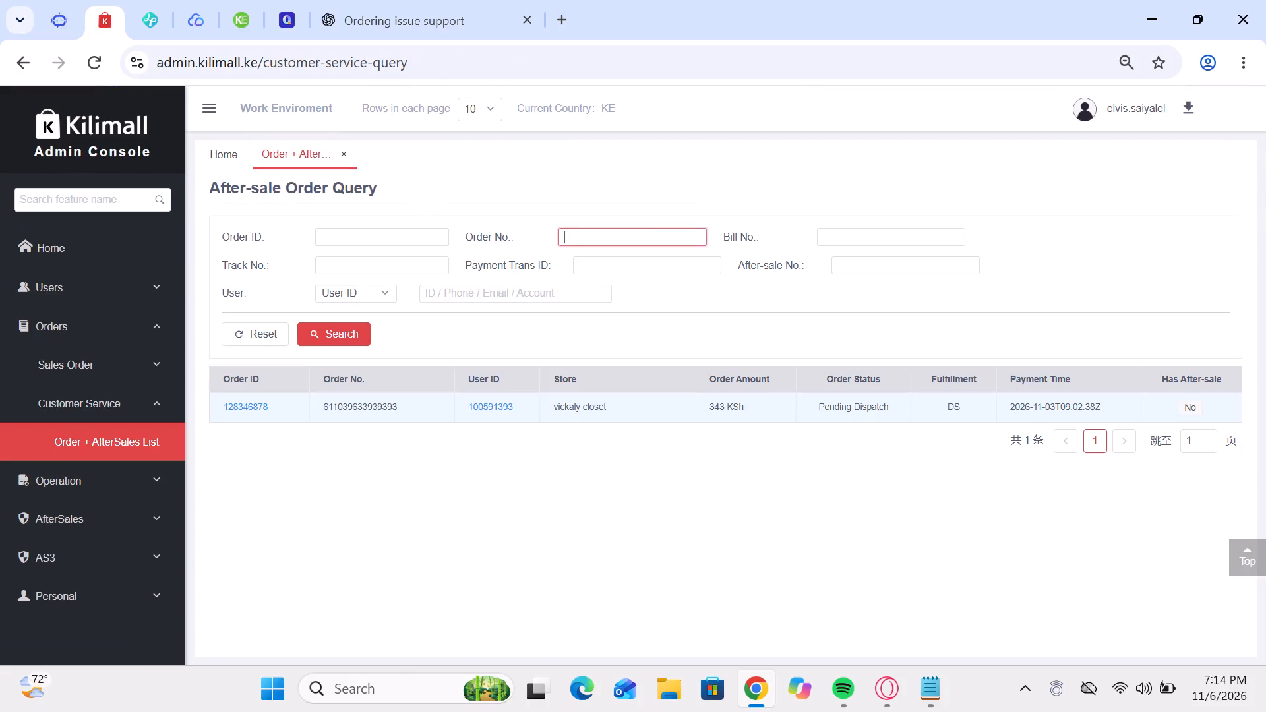
pyautogui.hotkey('ctrl', 'c')
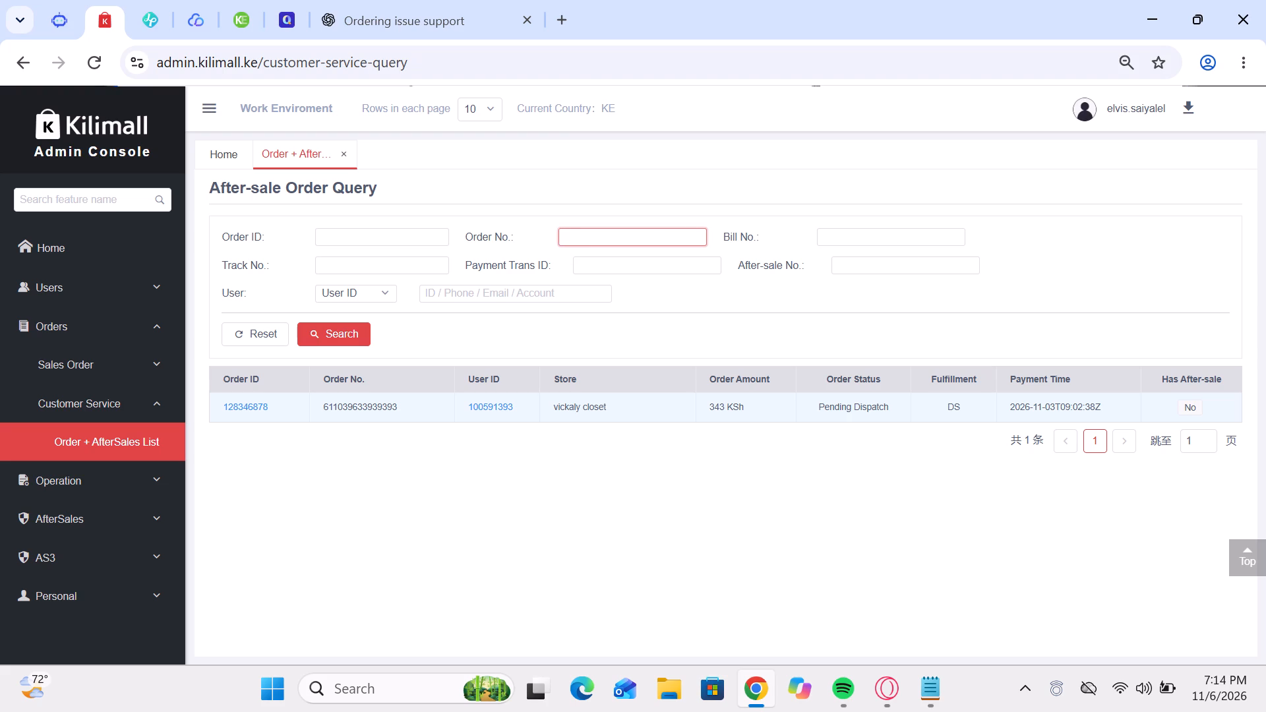
pyautogui.hotkey('ctrl', 'v')
pyautogui.click(322, 338)
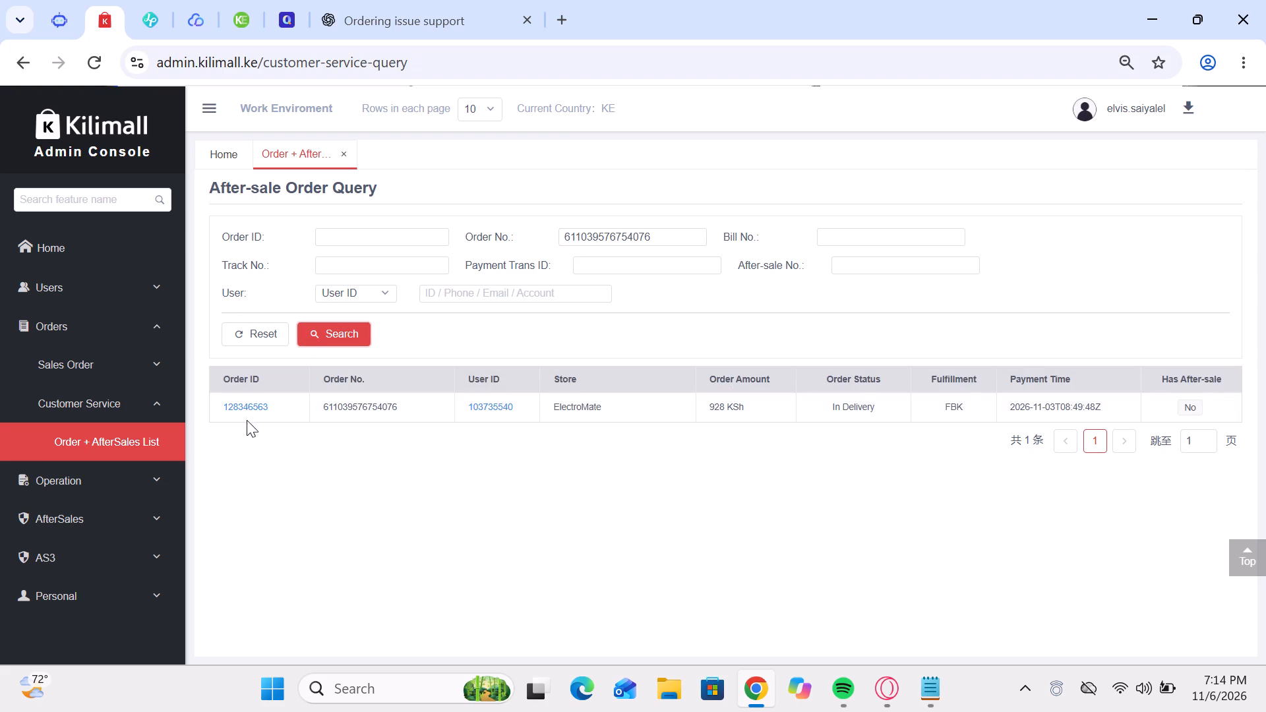
pyautogui.click(240, 408)
pyautogui.scroll(-11, 510, 431)
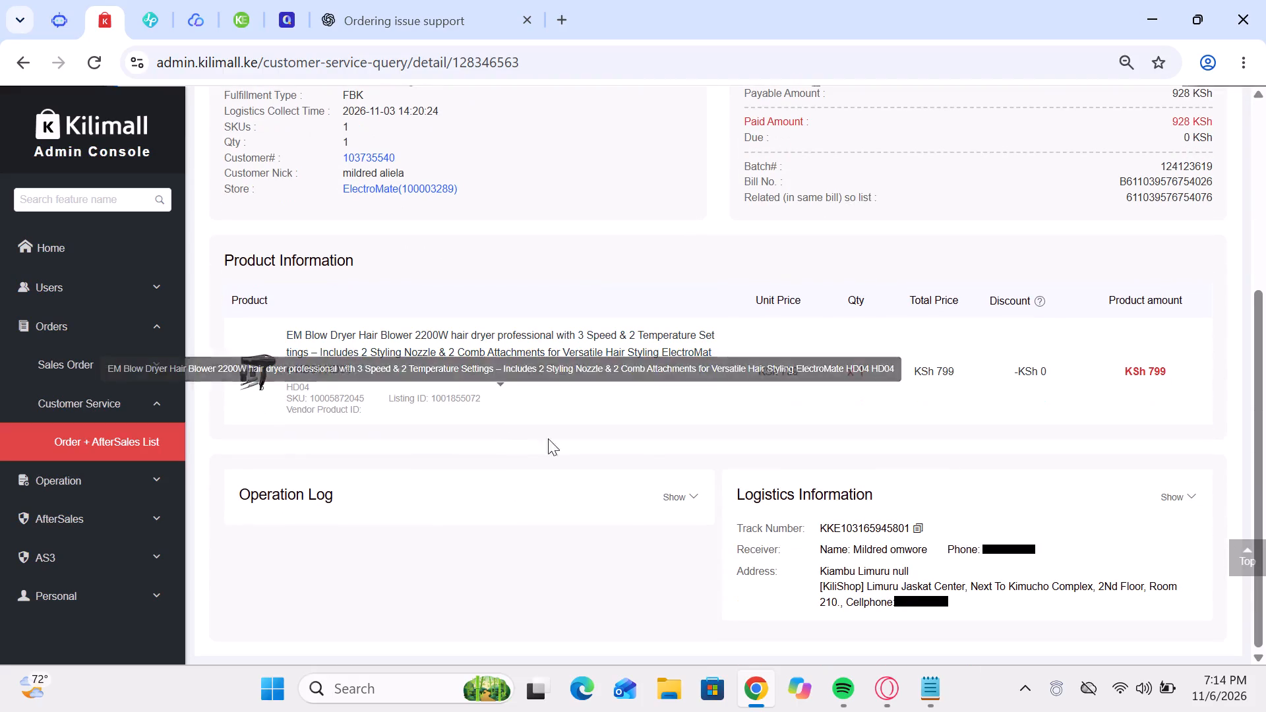
pyautogui.click(1180, 487)
pyautogui.scroll(-3, 987, 508)
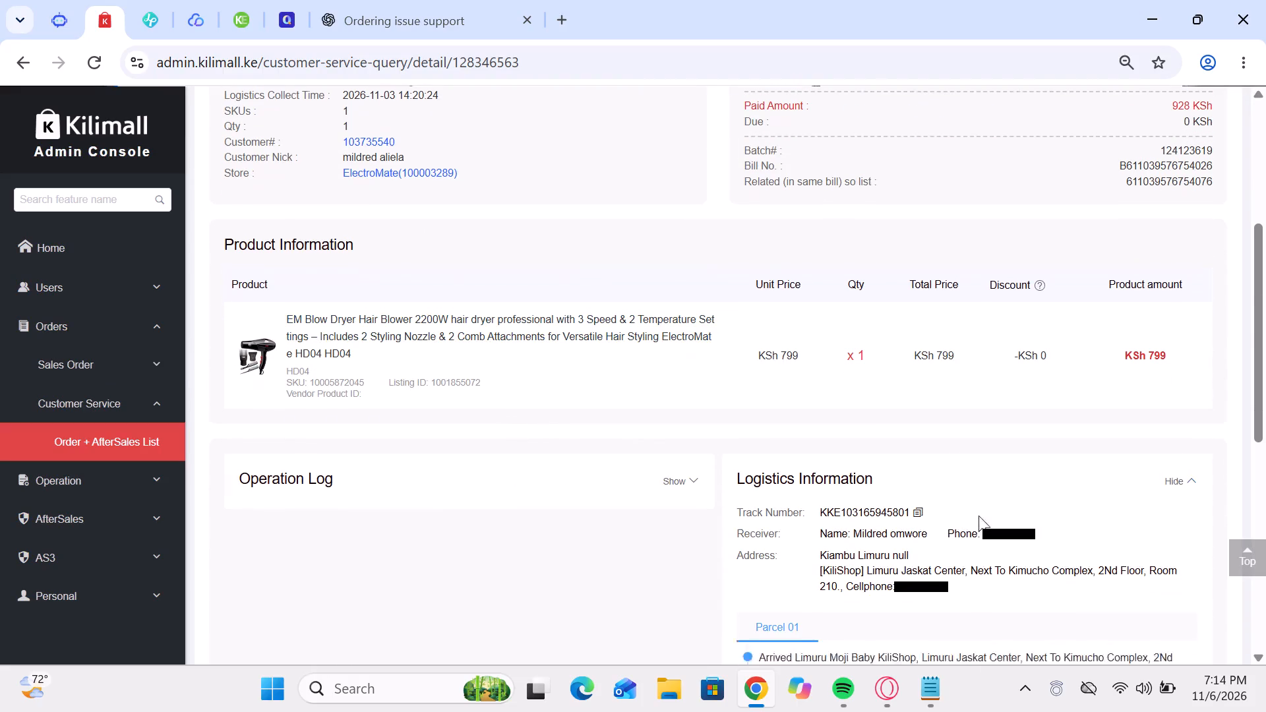
pyautogui.scroll(-2, 979, 516)
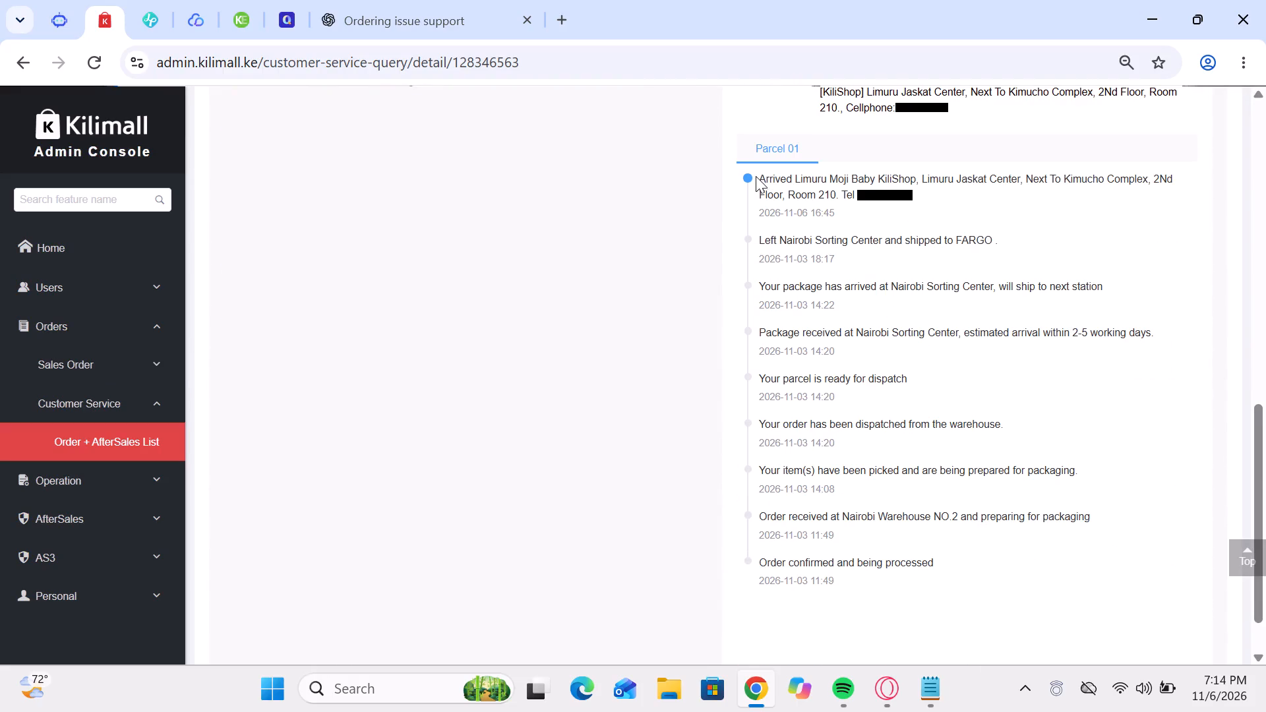
pyautogui.moveTo(754, 177); pyautogui.dragTo(942, 201)
pyautogui.rightClick(845, 189)
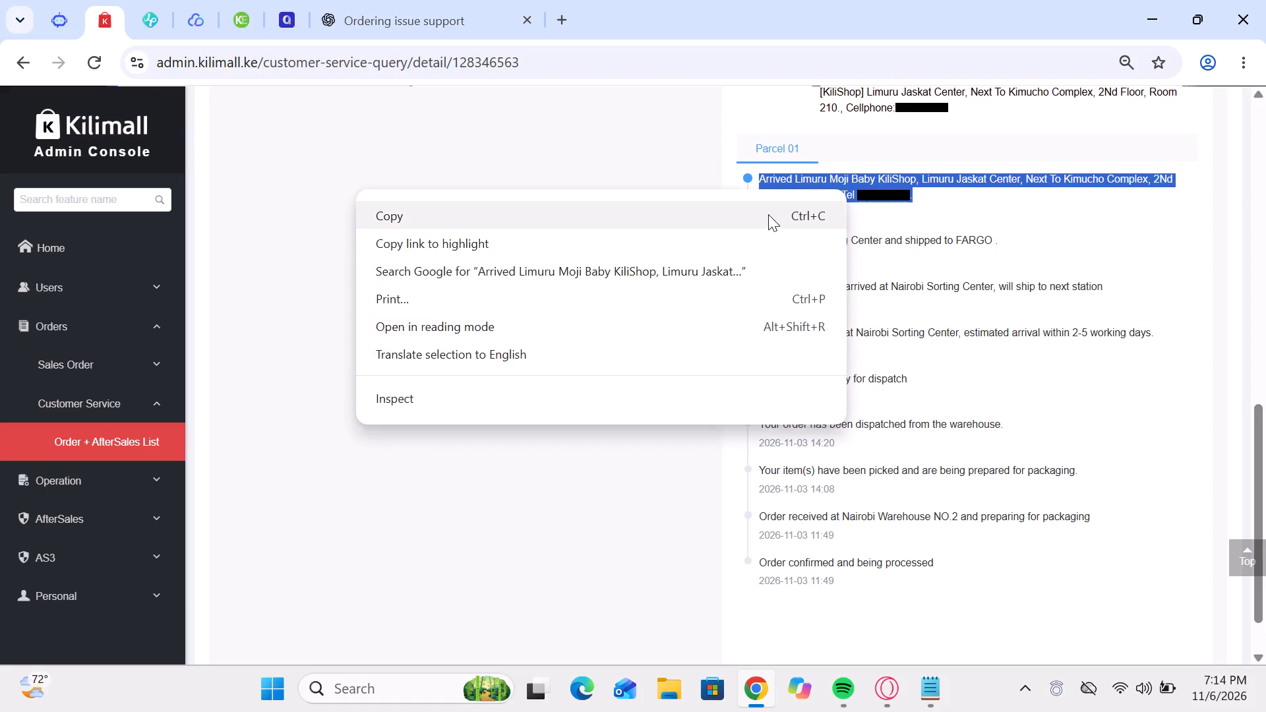
pyautogui.click(768, 214)
pyautogui.scroll(3, 489, 282)
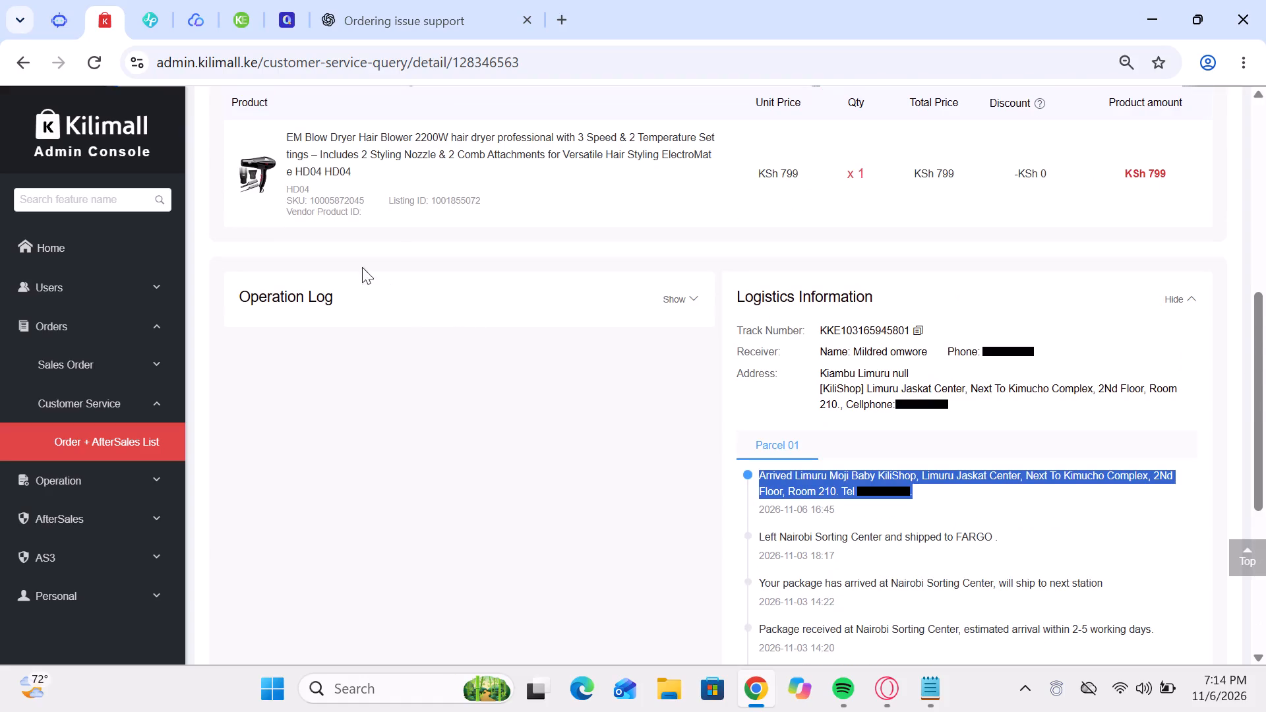
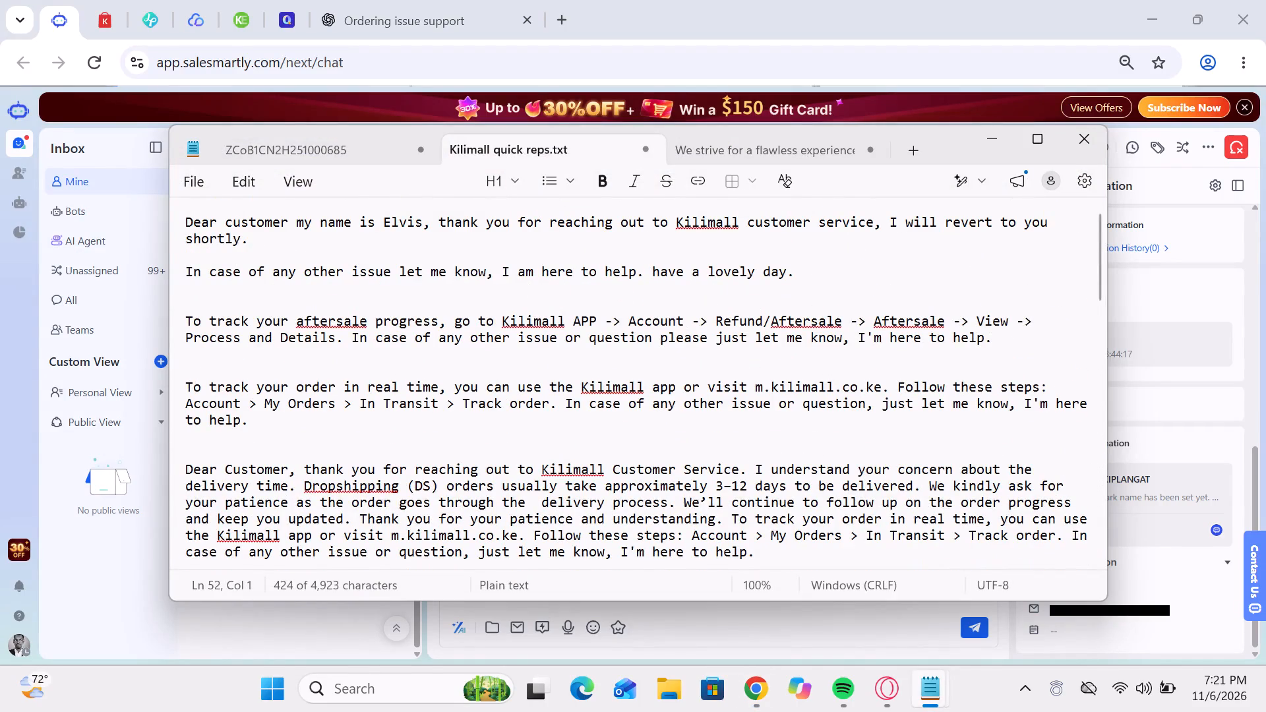
# Copy the "To track your order in real time" quick-reply paragraph from Kilimall quick reps.txt.
pyautogui.scroll(-2, 791, 301)
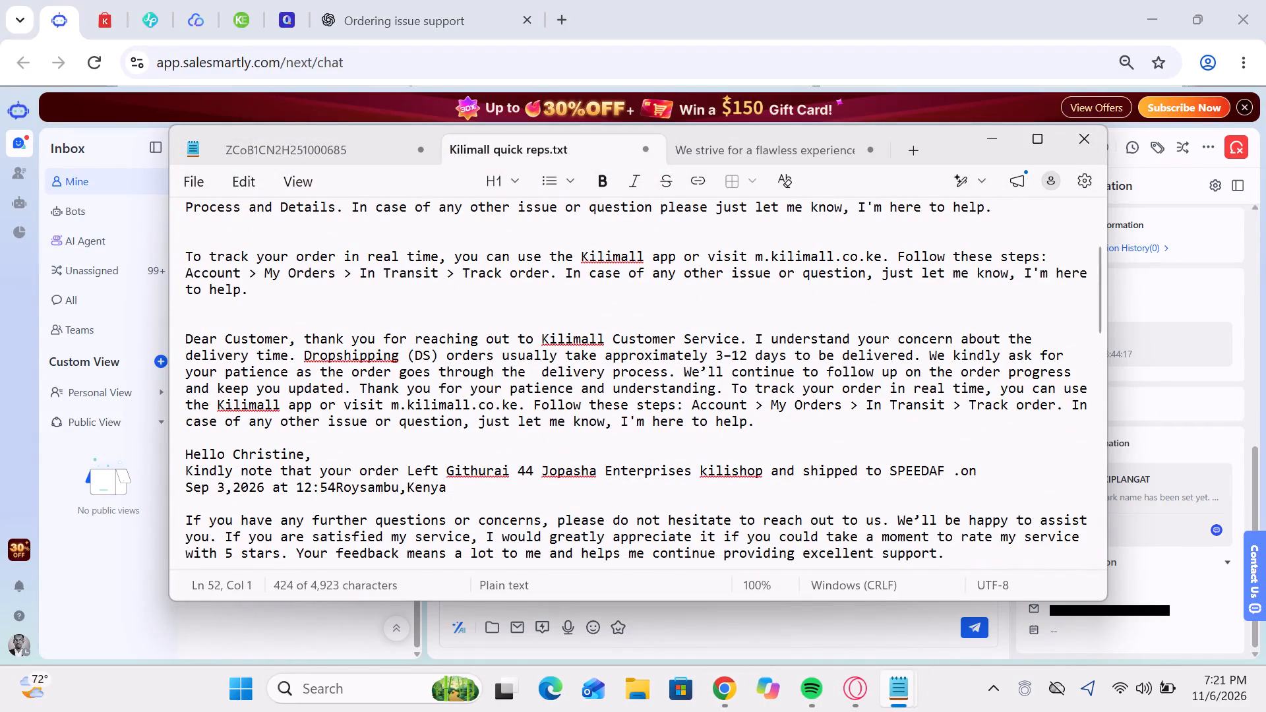
pyautogui.scroll(2, 659, 271)
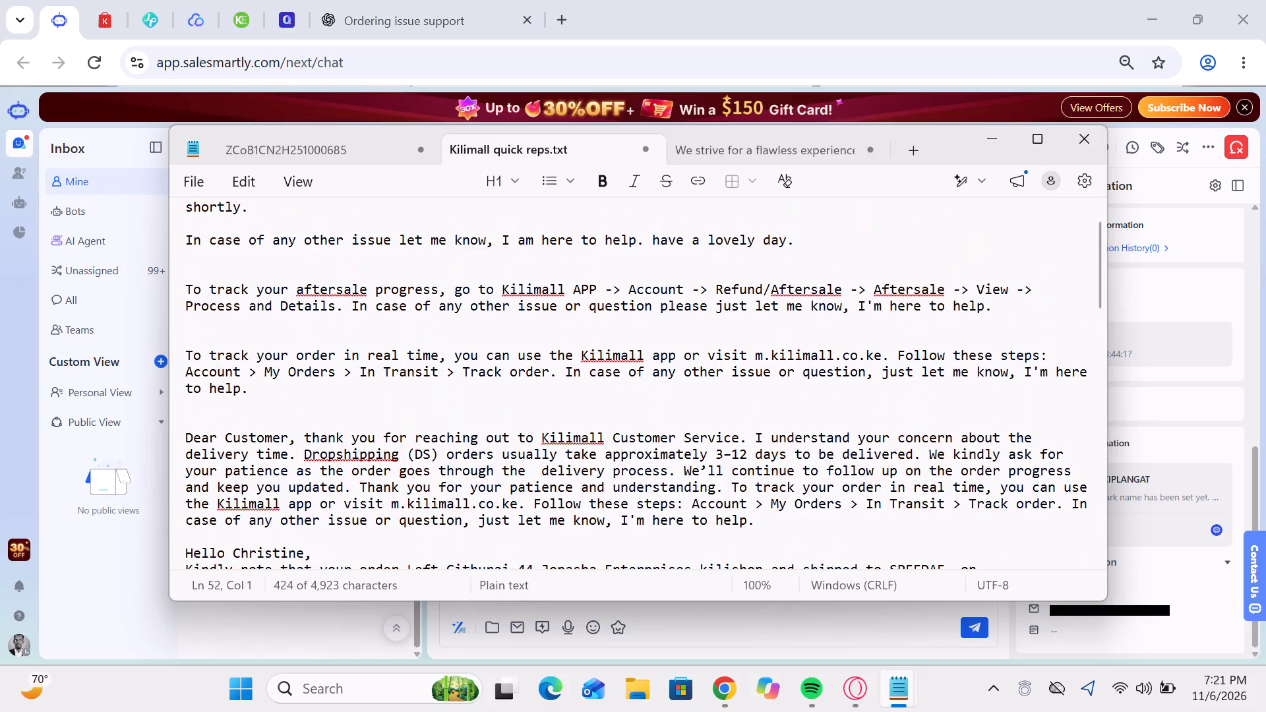
pyautogui.moveTo(251, 393); pyautogui.dragTo(181, 340)
pyautogui.rightClick(202, 347)
pyautogui.click(311, 393)
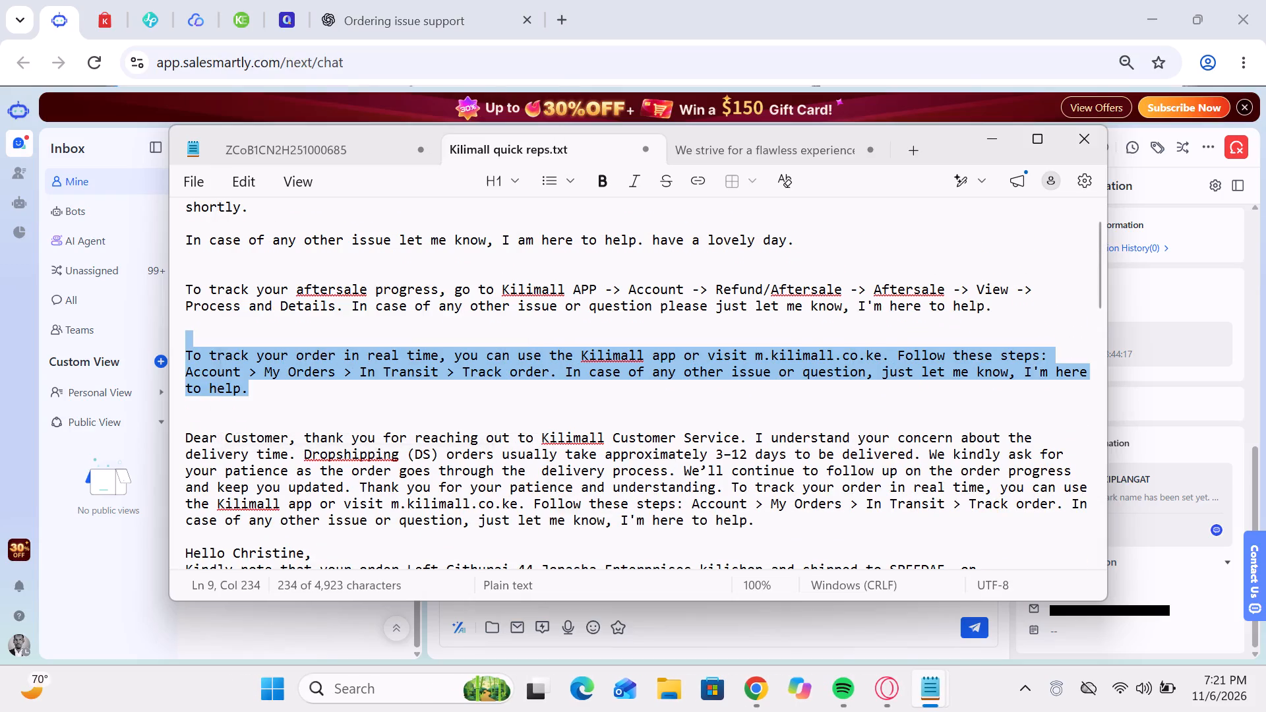
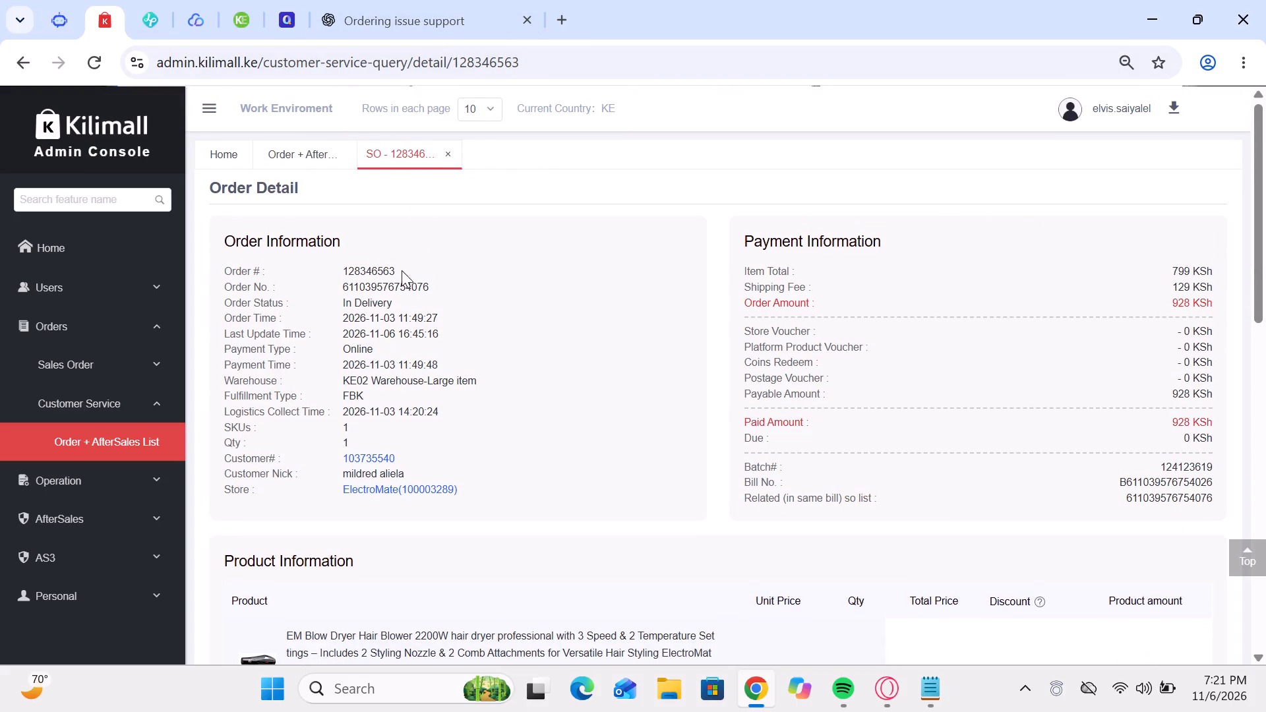
pyautogui.doubleClick(397, 282)
pyautogui.rightClick(397, 282)
pyautogui.click(488, 301)
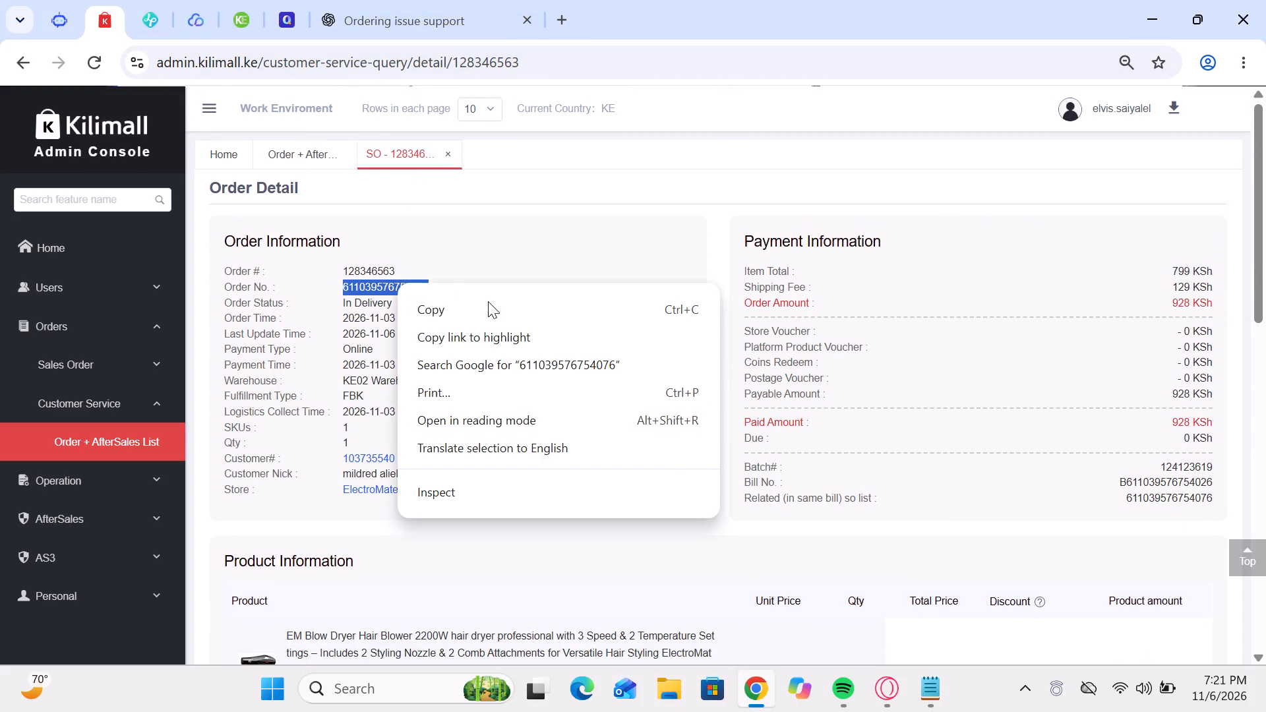
pyautogui.scroll(-6, 646, 219)
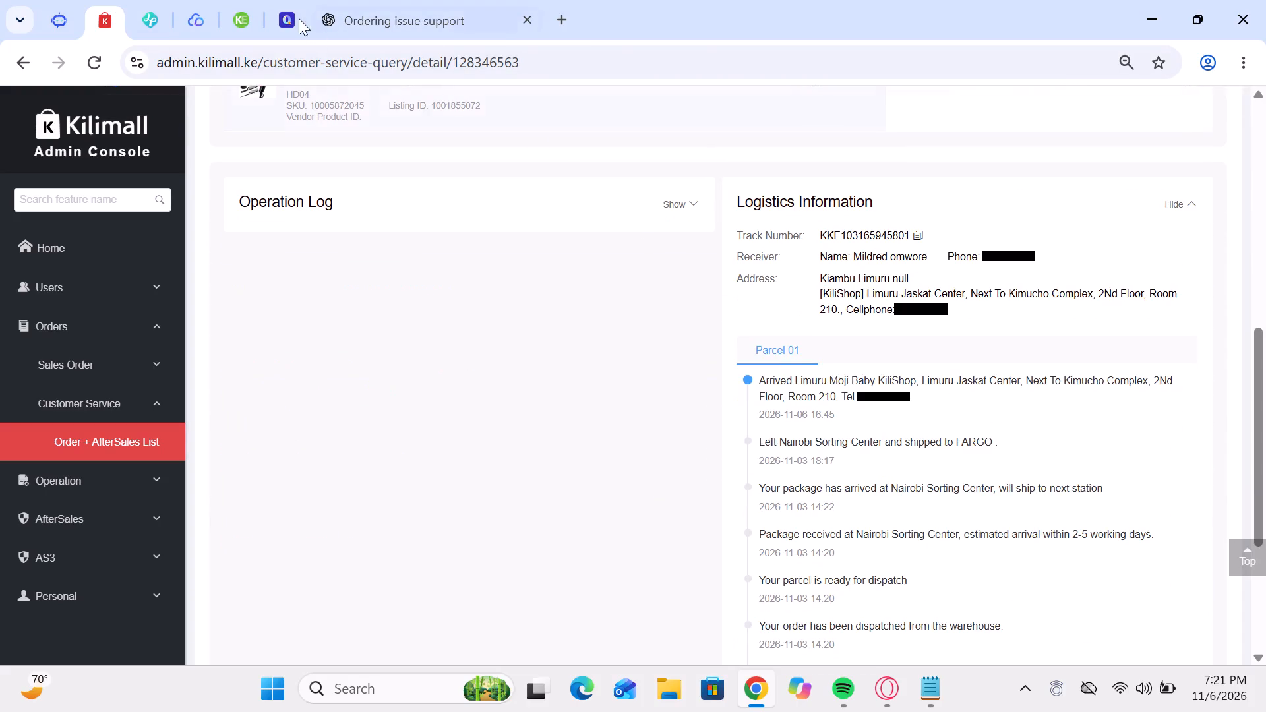
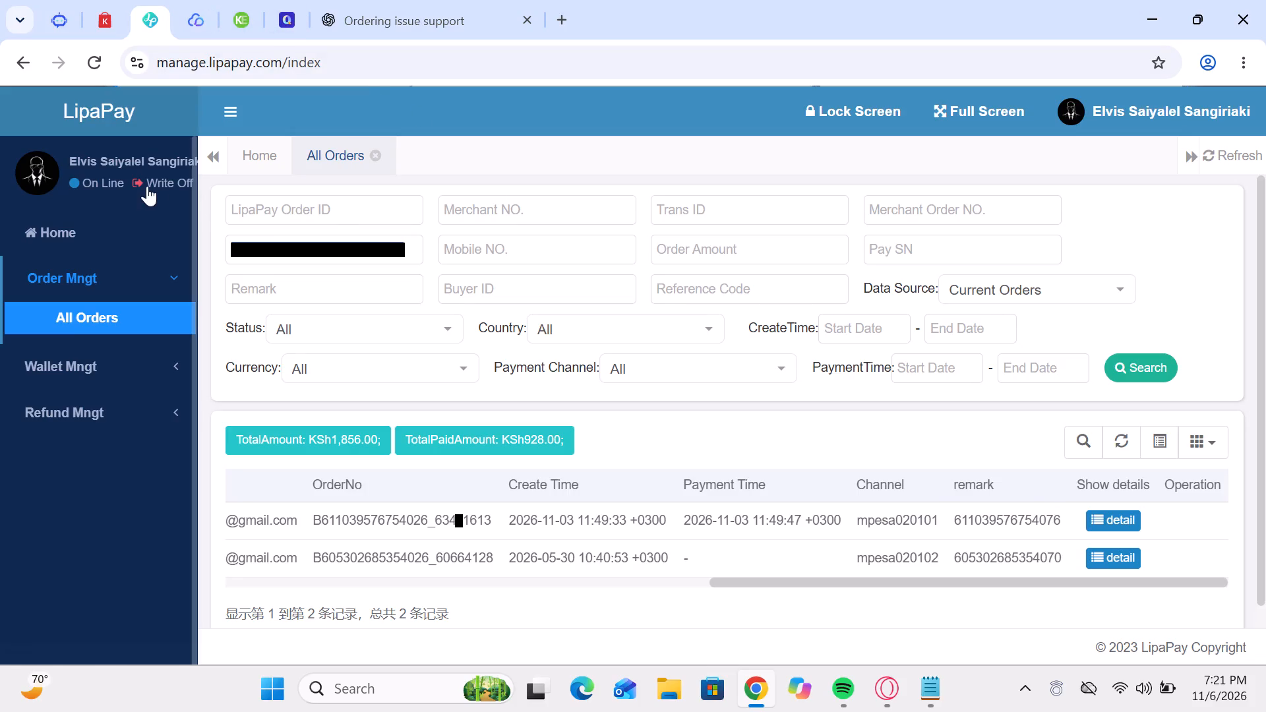
pyautogui.press('BackSpace')
pyautogui.hotkey('ctrl', 'v')
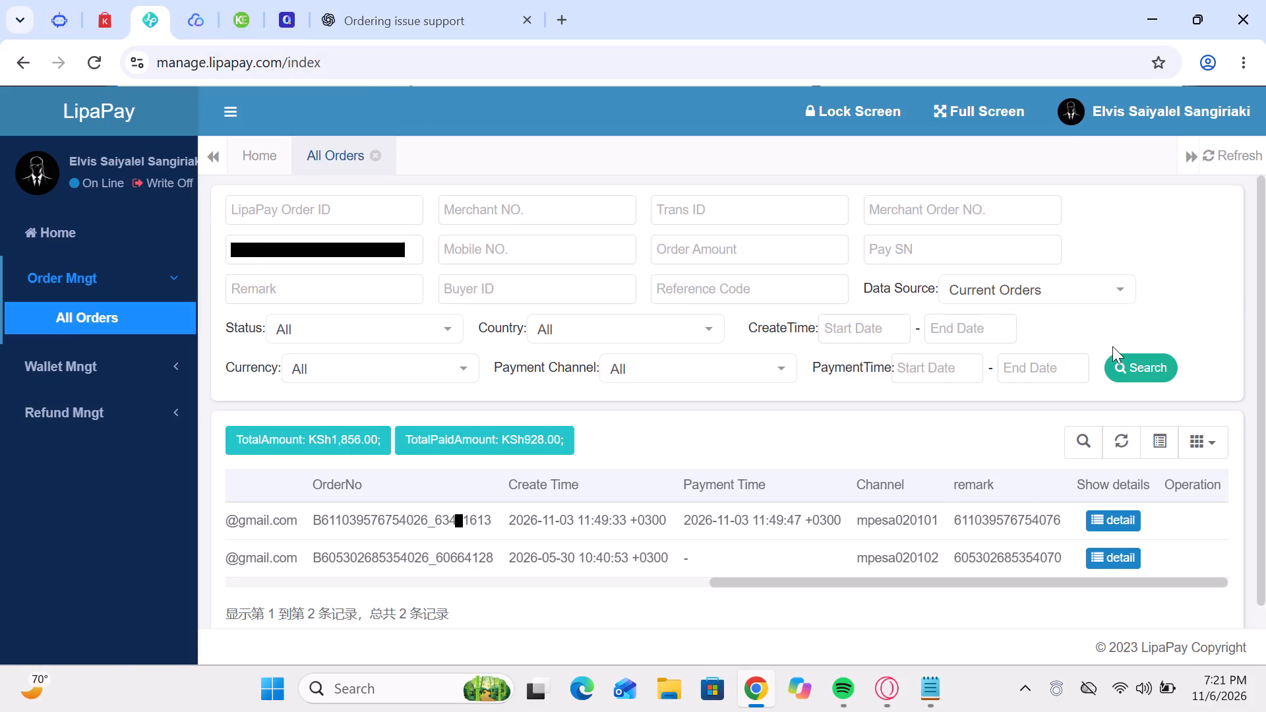
pyautogui.click(1141, 374)
pyautogui.scroll(-2, 917, 462)
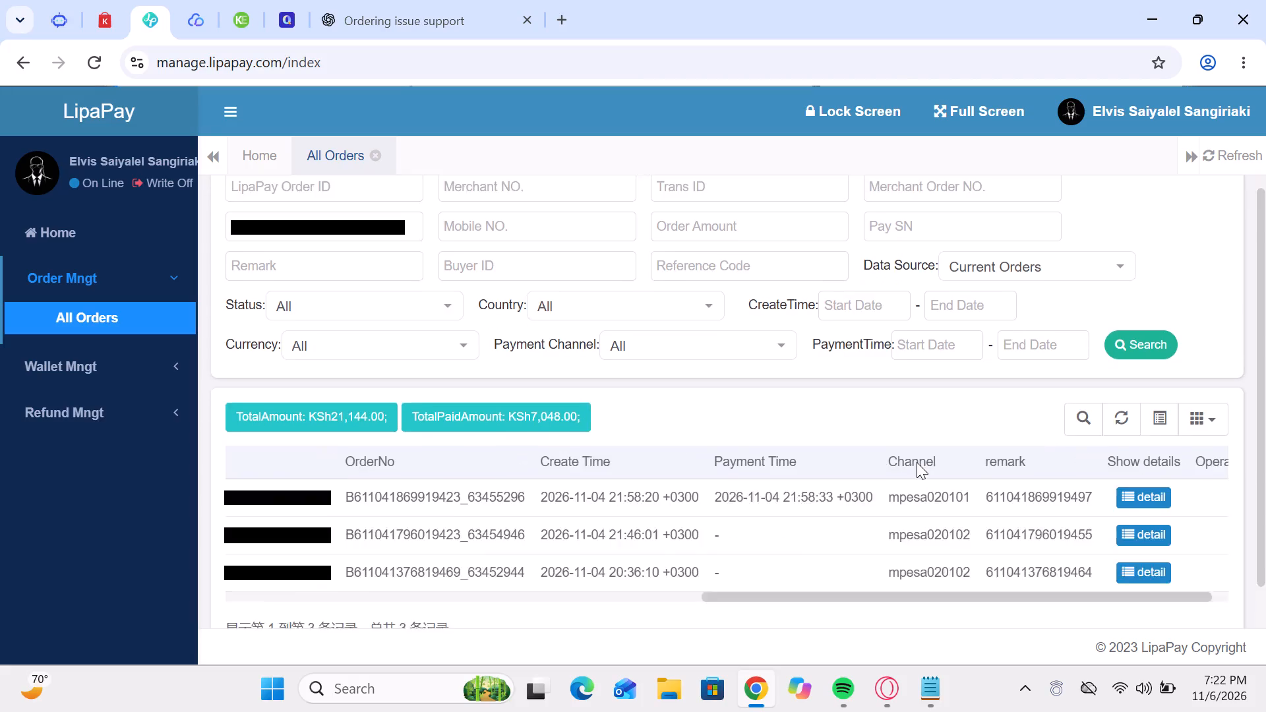
pyautogui.scroll(-2, 917, 462)
pyautogui.doubleClick(1027, 454)
pyautogui.rightClick(1027, 454)
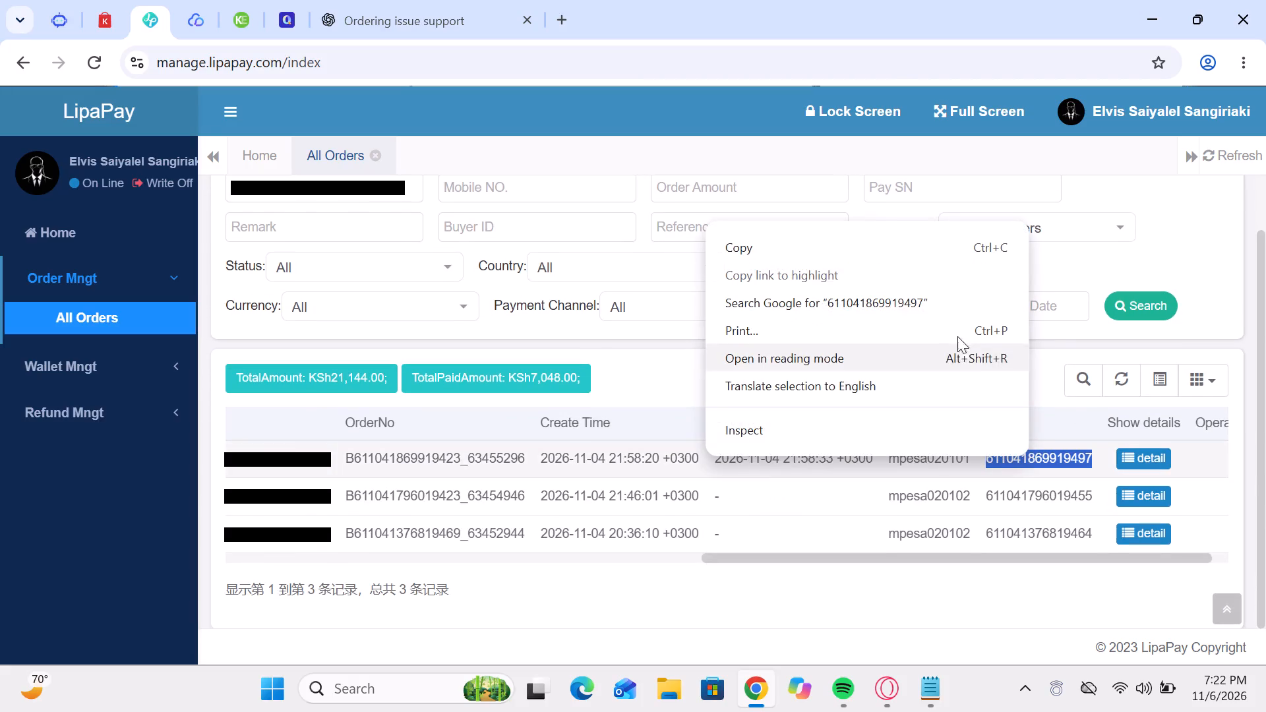
pyautogui.click(870, 251)
pyautogui.click(115, 4)
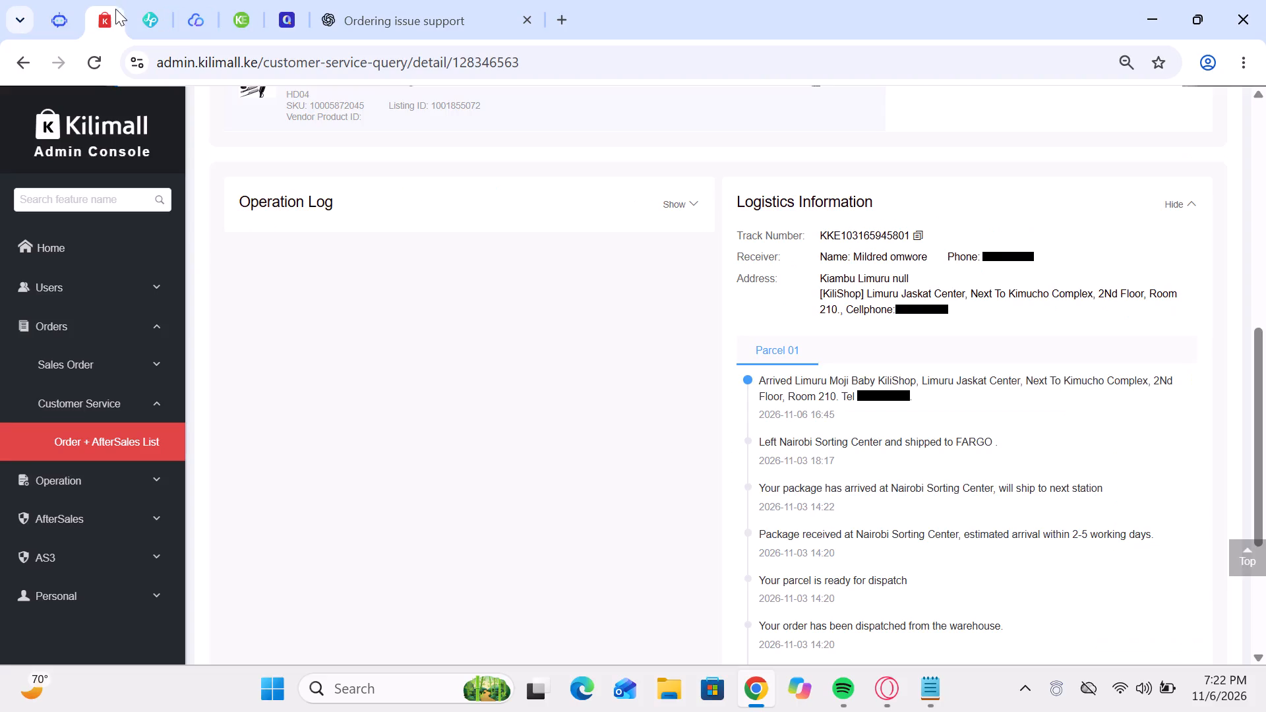
pyautogui.scroll(12, 541, 167)
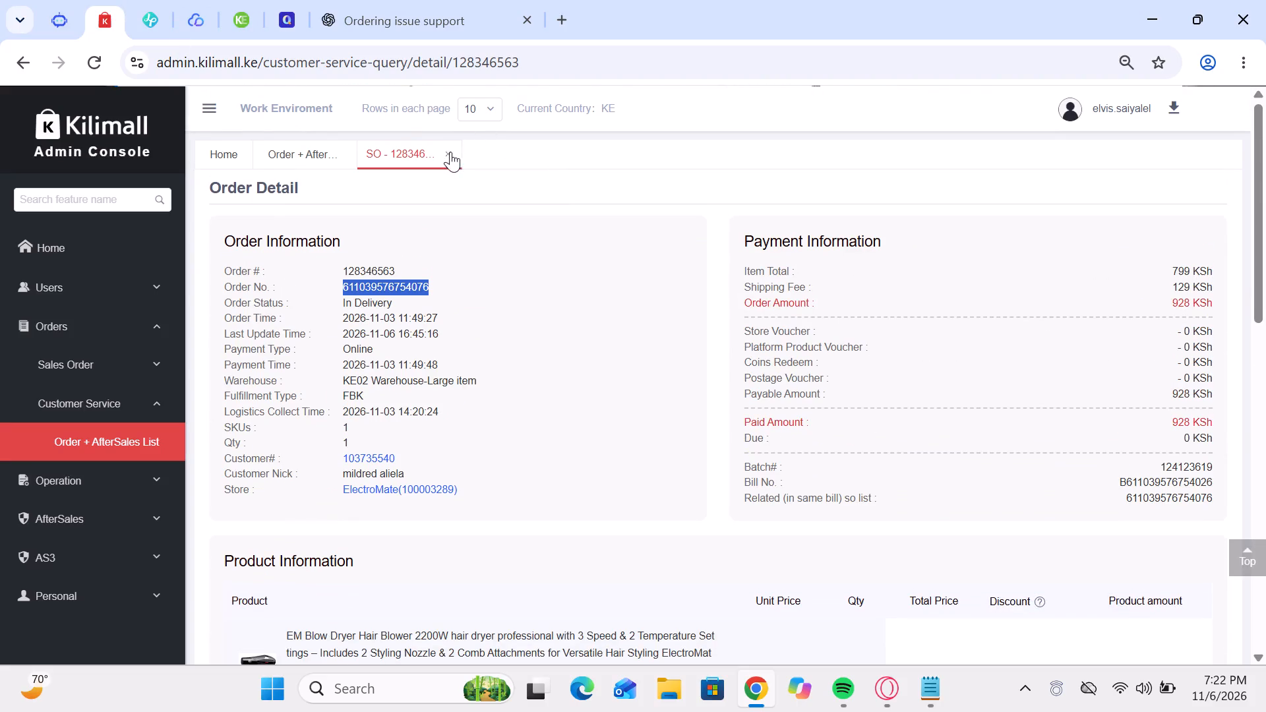
pyautogui.click(446, 153)
pyautogui.moveTo(688, 233); pyautogui.dragTo(518, 232)
pyautogui.press('BackSpace')
pyautogui.press('v')
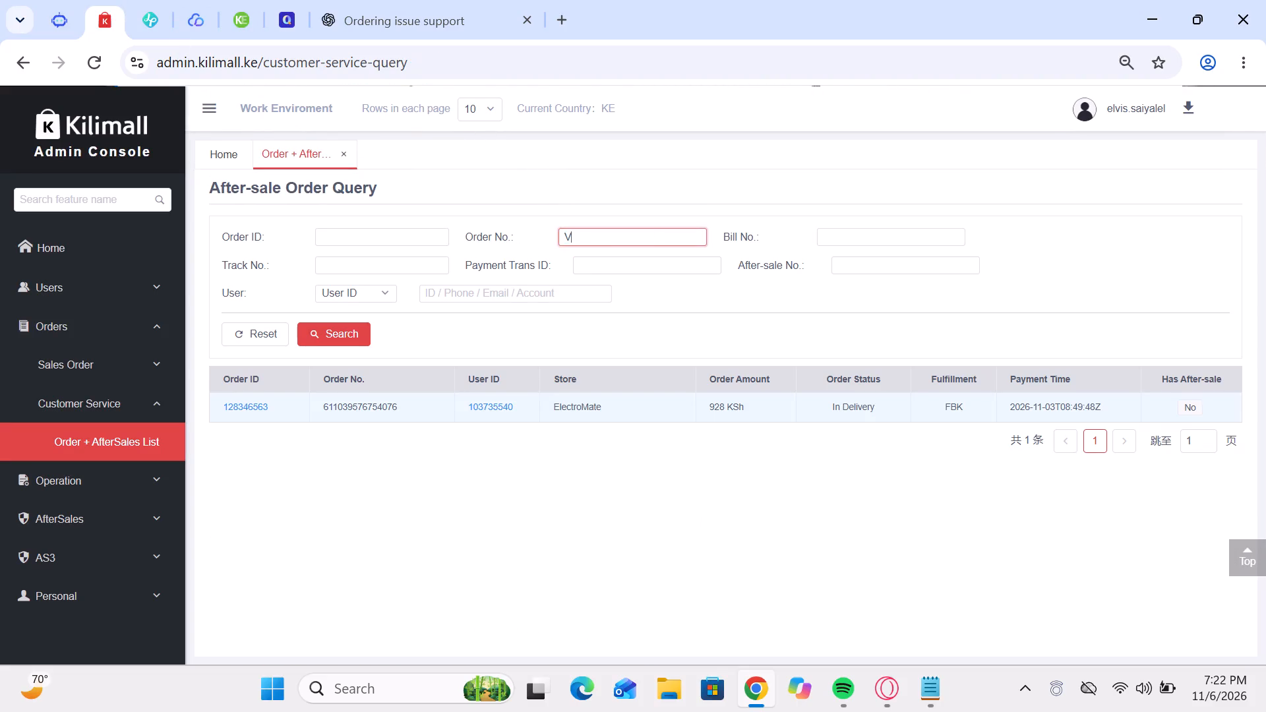
pyautogui.press('BackSpace')
pyautogui.hotkey('ctrl', 'v')
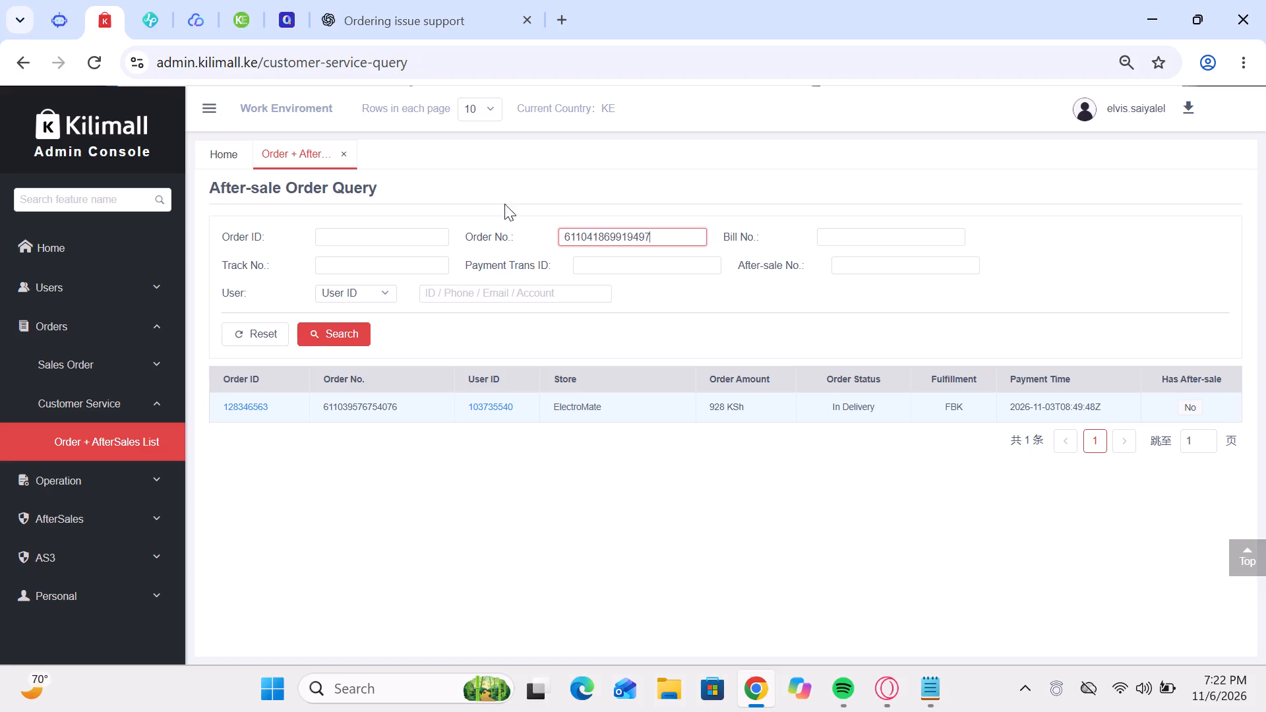
pyautogui.click(365, 326)
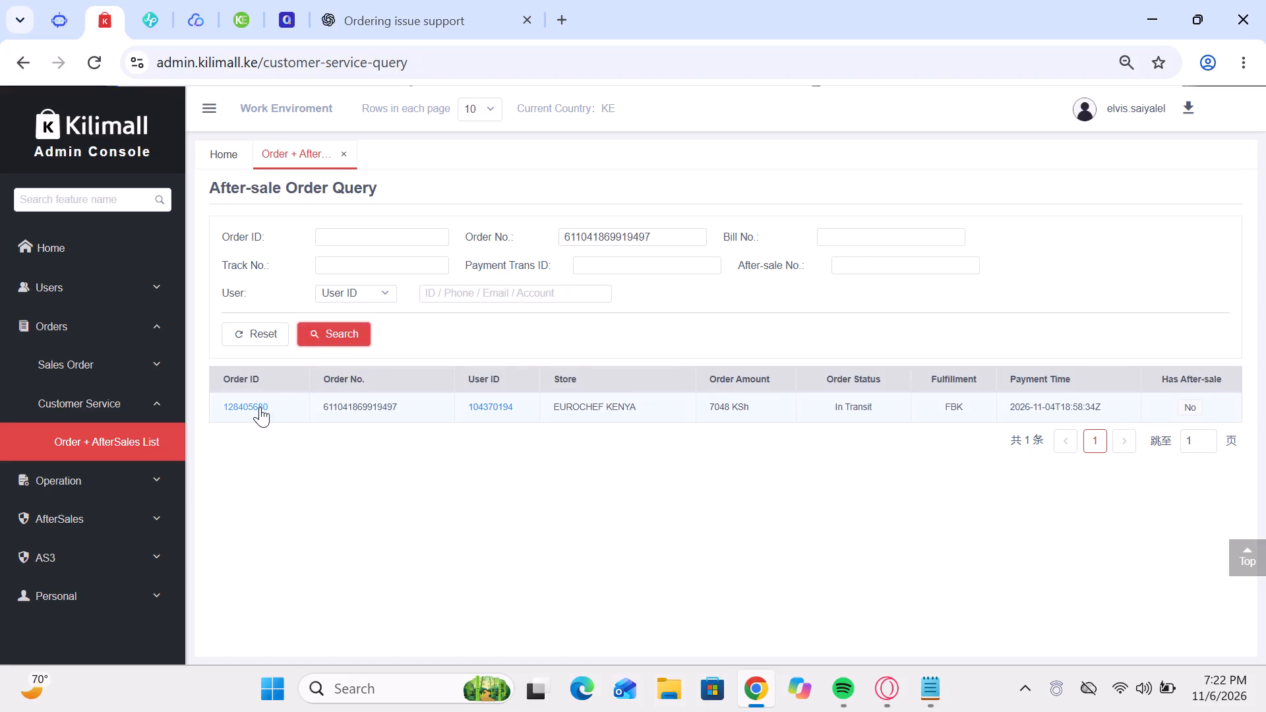
# Open the found EUROCHEF KENYA order's details and expand its Logistics Information to review the parcel's tracking history.
pyautogui.click(260, 407)
pyautogui.scroll(-13, 738, 283)
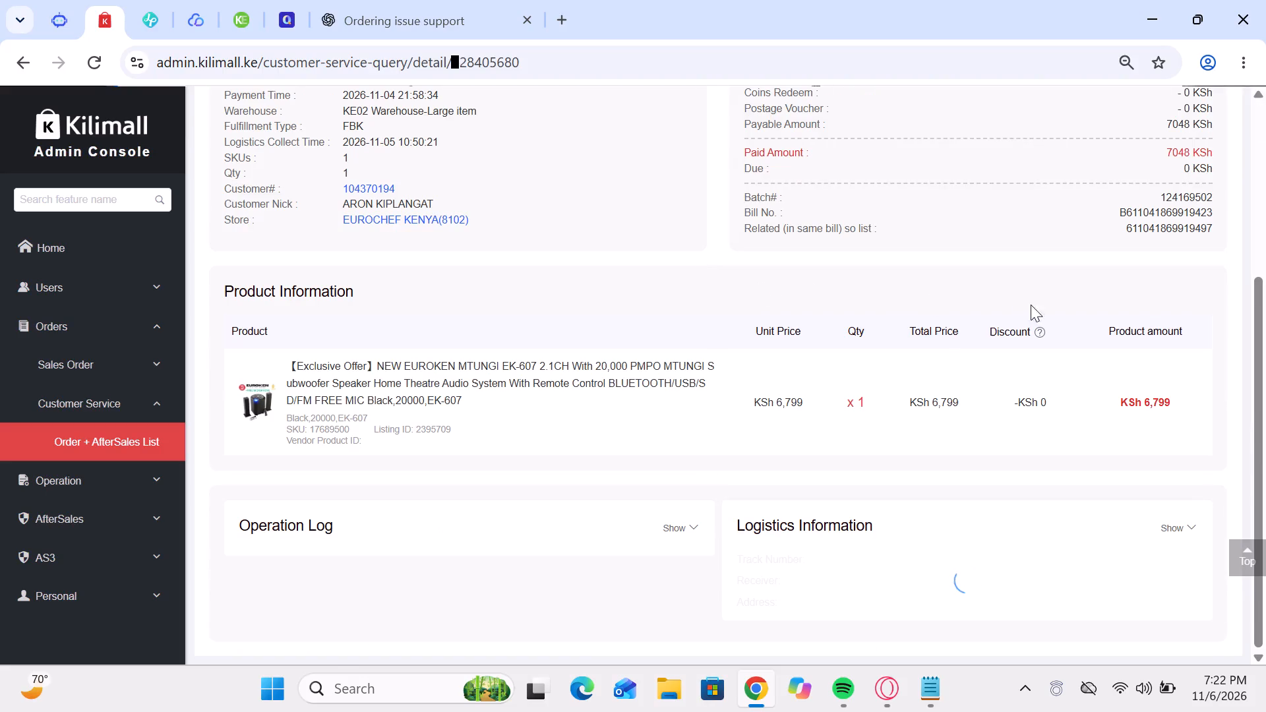
pyautogui.scroll(-2, 1031, 305)
pyautogui.click(1180, 523)
pyautogui.scroll(-2, 1180, 523)
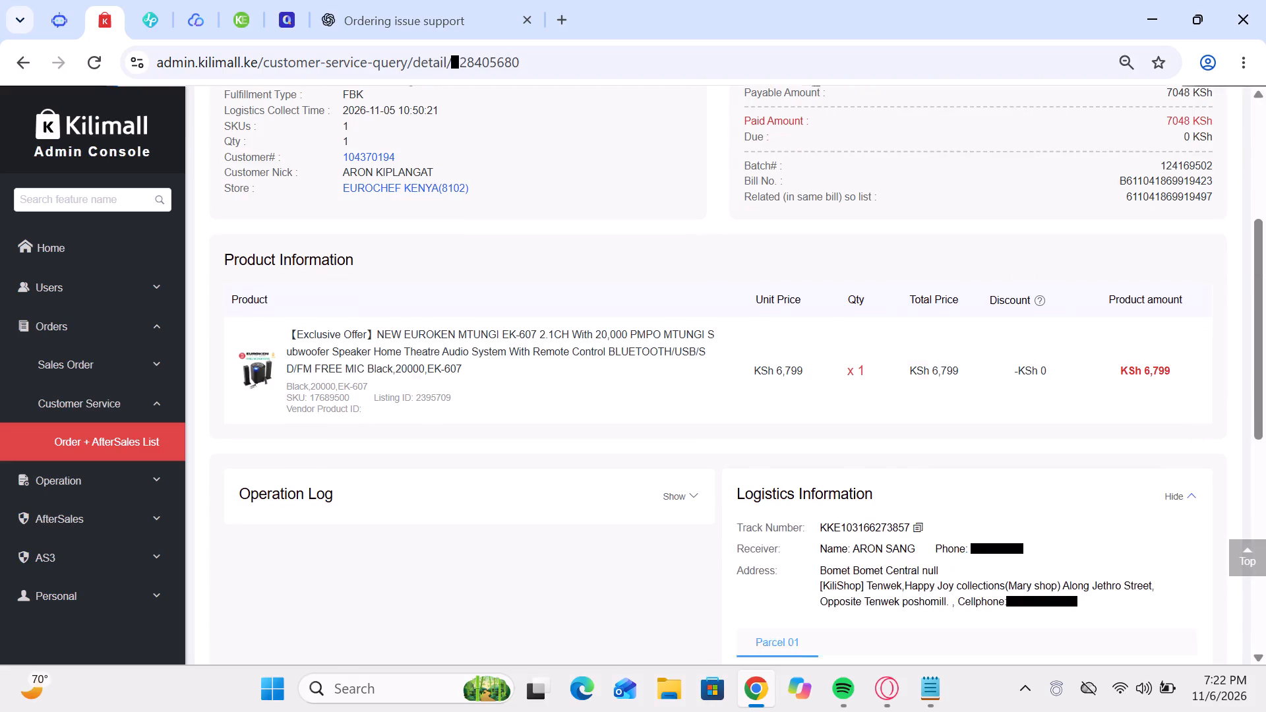
pyautogui.scroll(-3, 1180, 523)
pyautogui.scroll(3, 1165, 473)
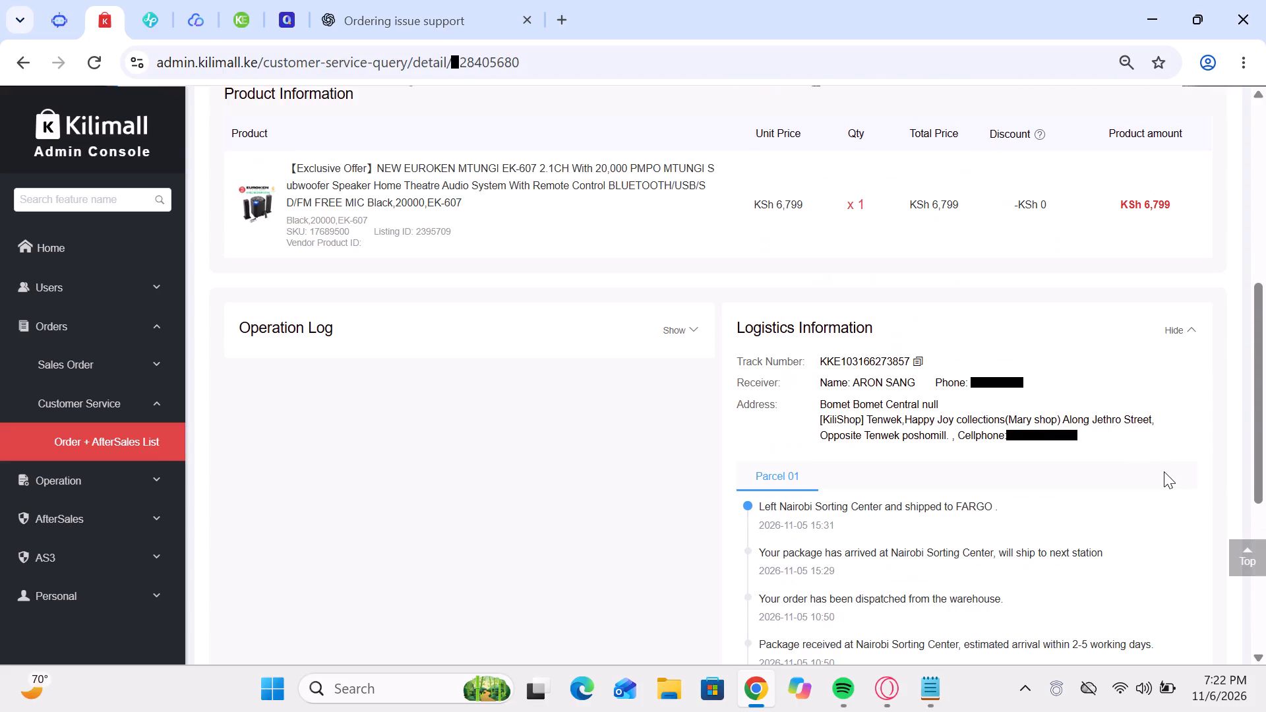
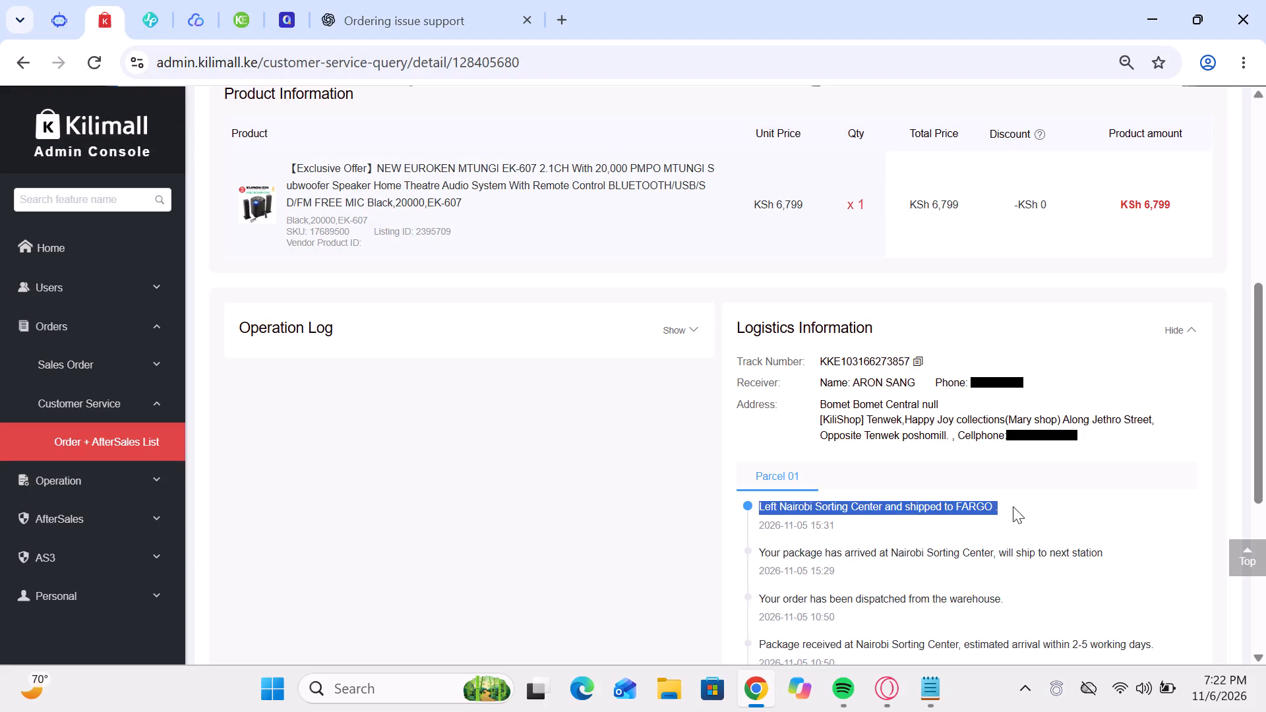
# Copy the selected latest tracking update, "Left Nairobi Sorting Center and shipped to FARGO", from the order's Logistics Information.
pyautogui.rightClick(988, 504)
pyautogui.click(872, 300)
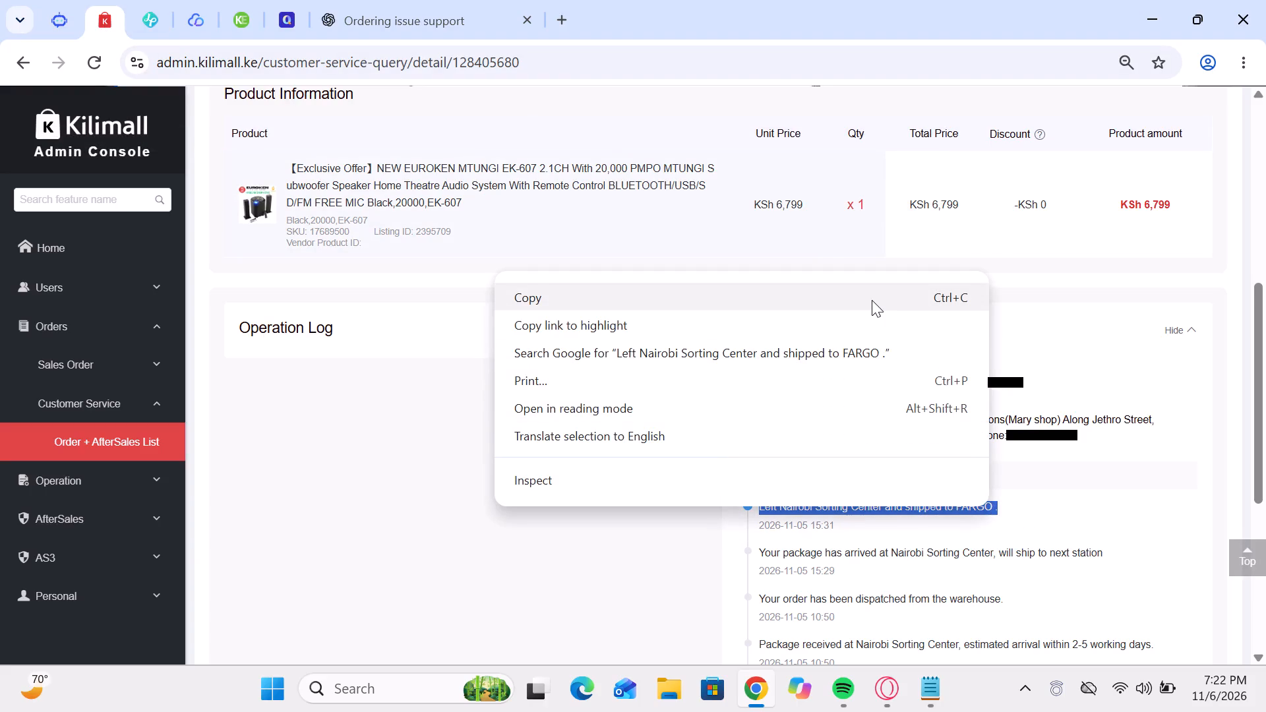
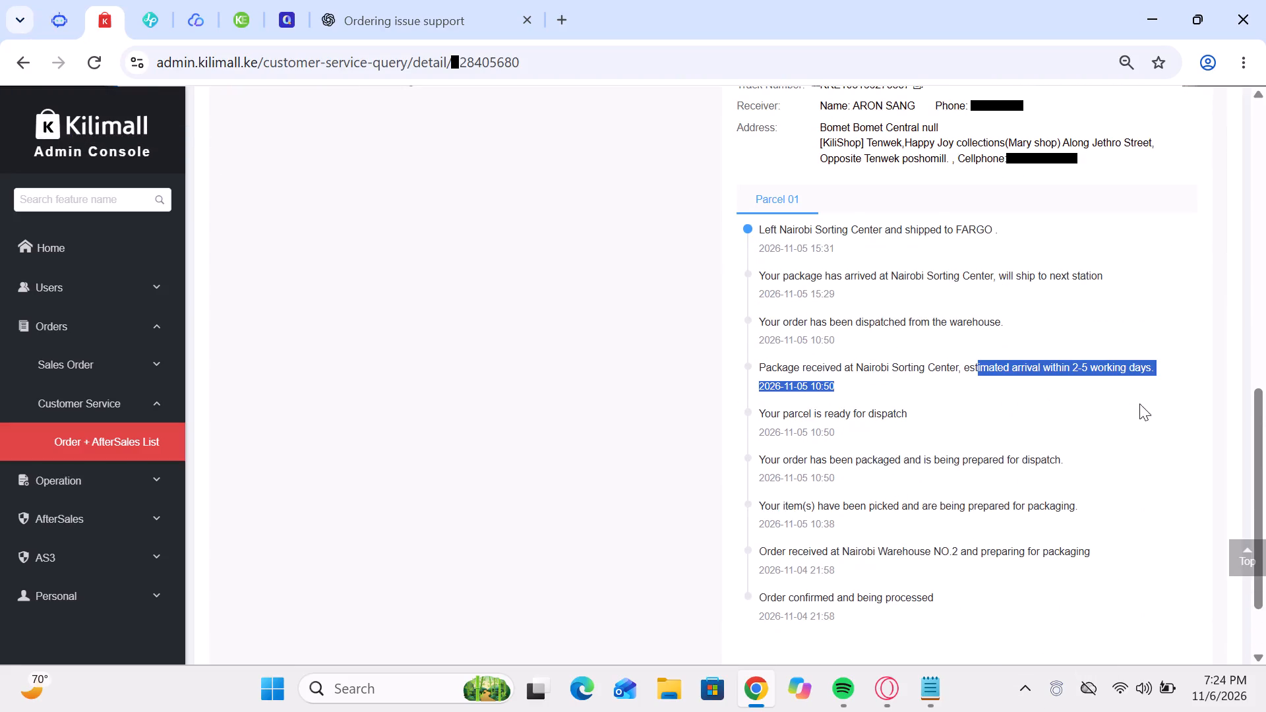
# Copy the estimated arrival wording, "within 2-5 working days", from the Nairobi Sorting Center package-received entry in the Parcel 01 tracking history.
pyautogui.moveTo(1139, 403); pyautogui.dragTo(1174, 369)
pyautogui.rightClick(1120, 372)
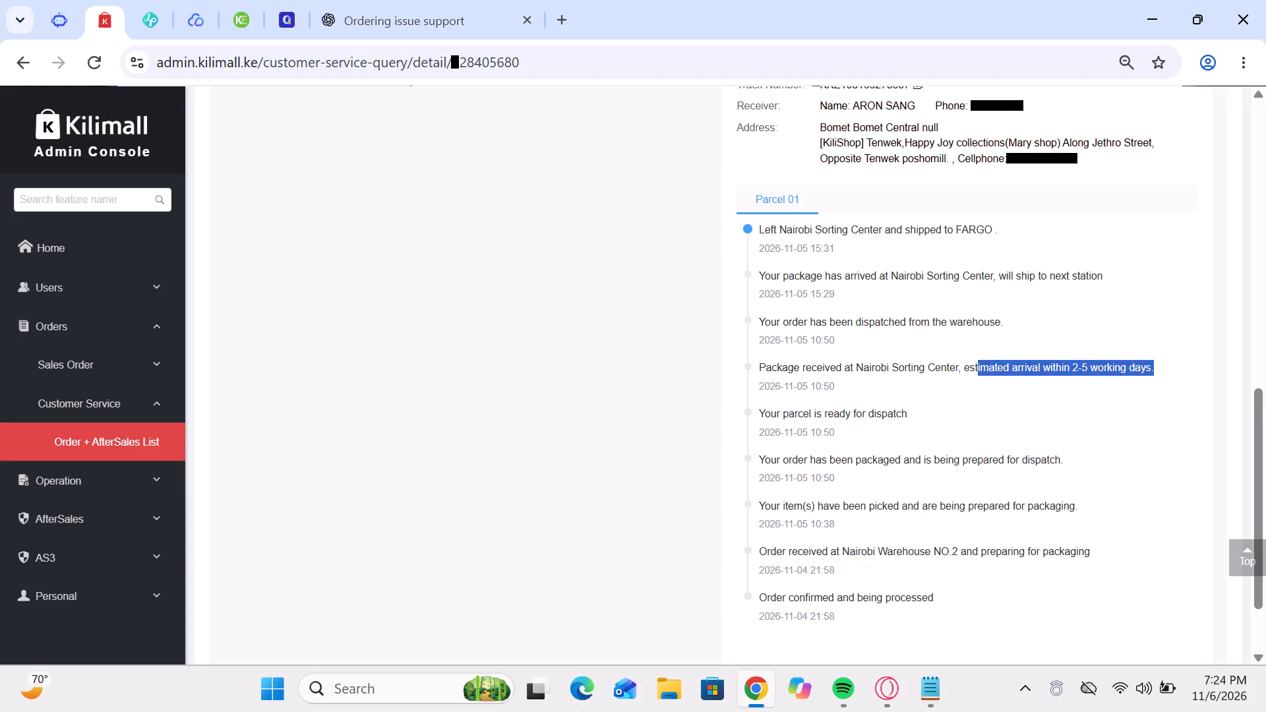
pyautogui.click(1061, 409)
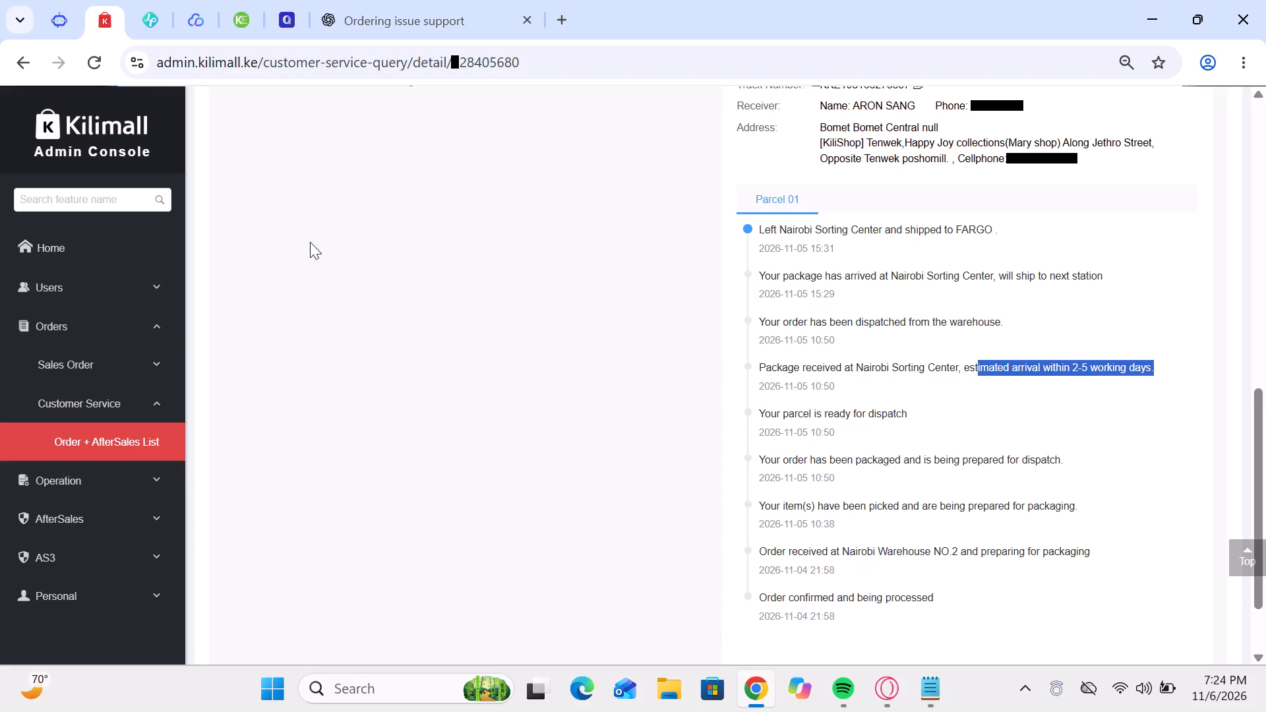
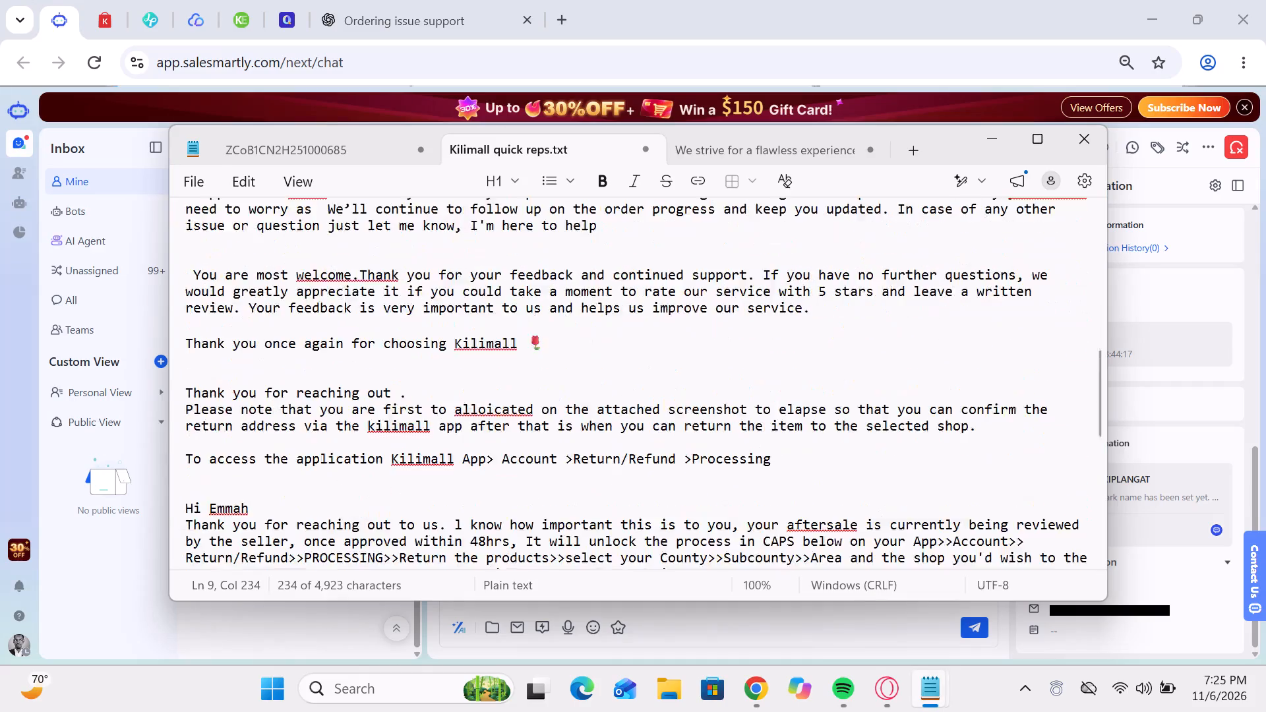
# In the Kilimall quick replies, select the dropshipping reply's text from "We kindly ask for your patience" through "I'm here to help.".
pyautogui.scroll(5, 816, 349)
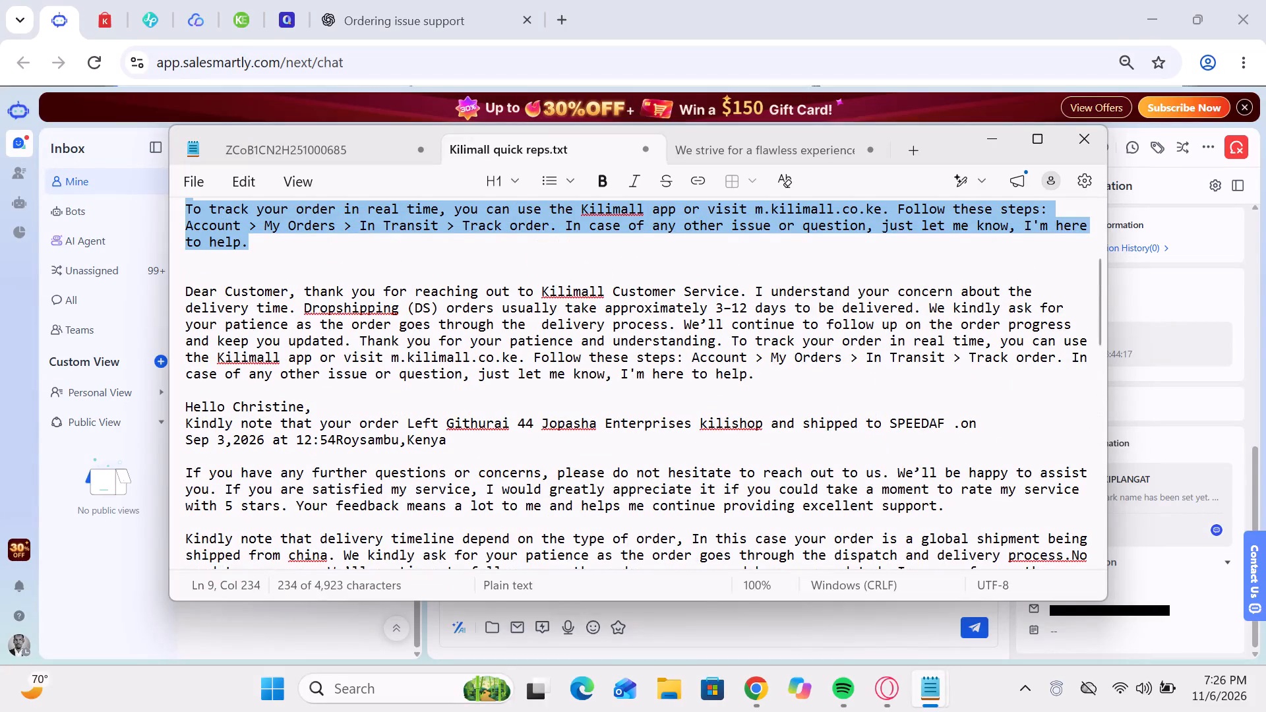
pyautogui.moveTo(917, 299); pyautogui.dragTo(925, 372)
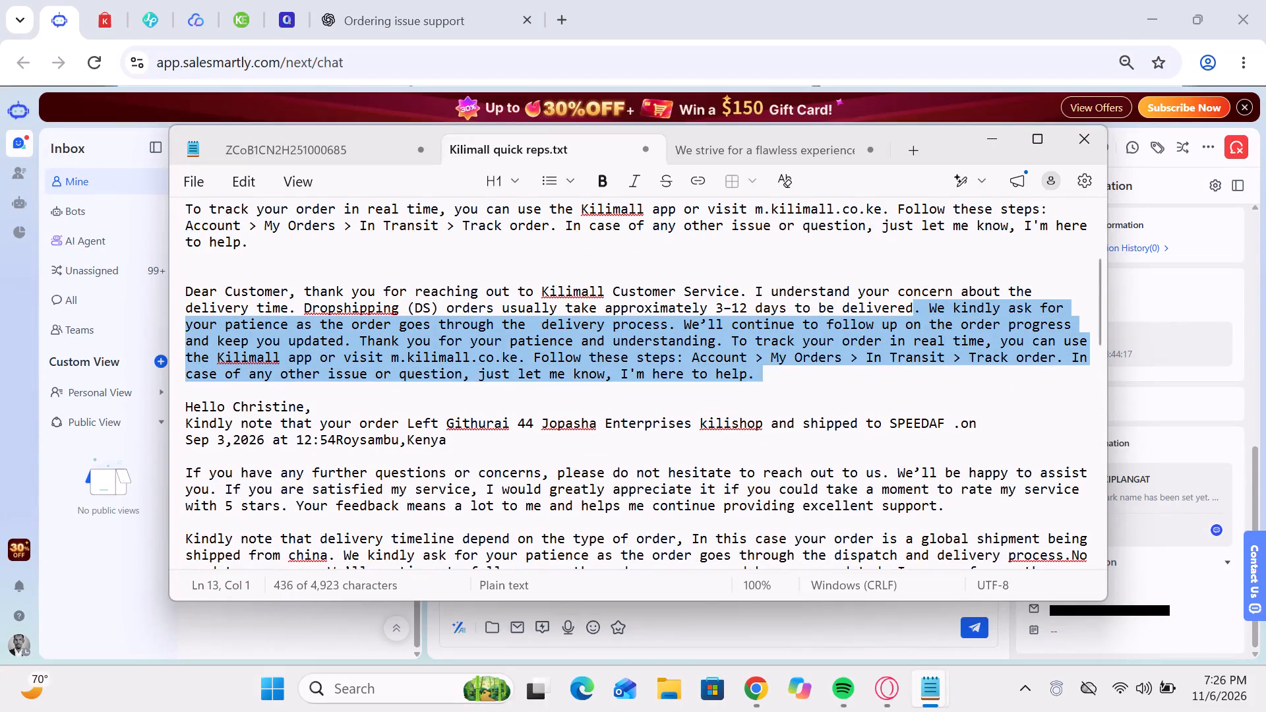
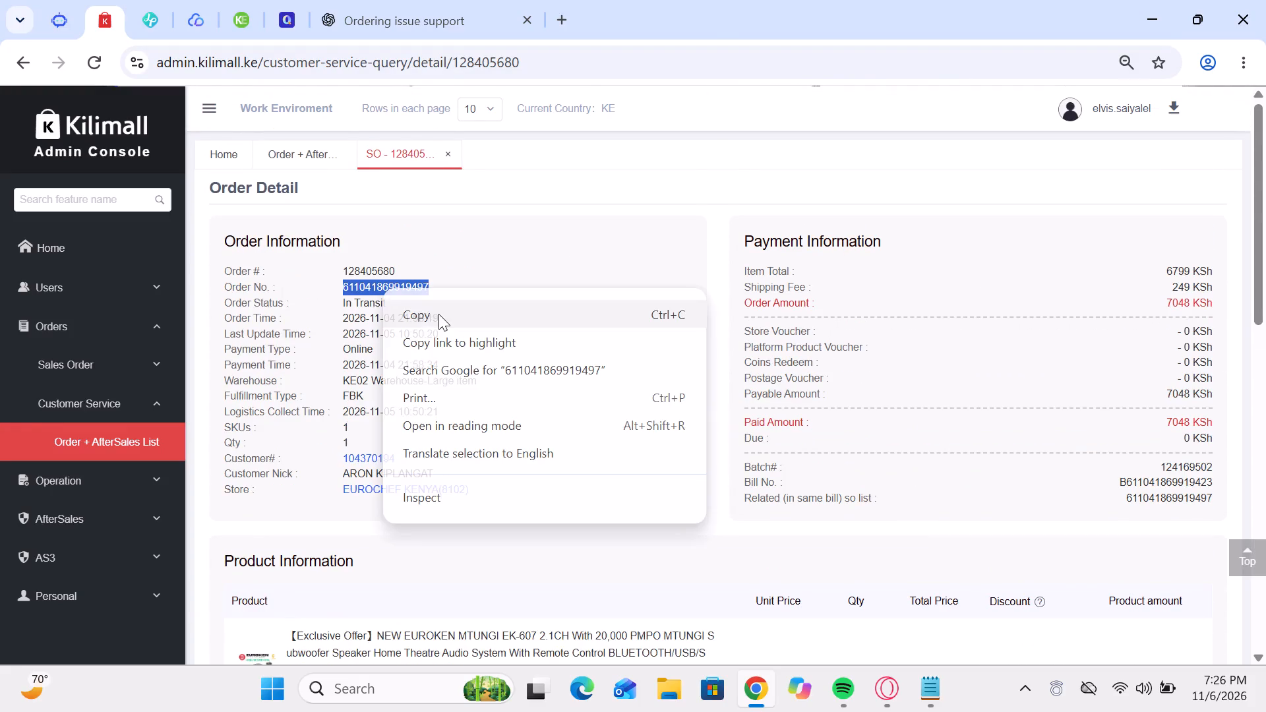
# Examine the logistics information and Parcel 01 tracking history in the EUROKEN MTUNGI EK-607 speaker order's details.
pyautogui.scroll(-6, 716, 325)
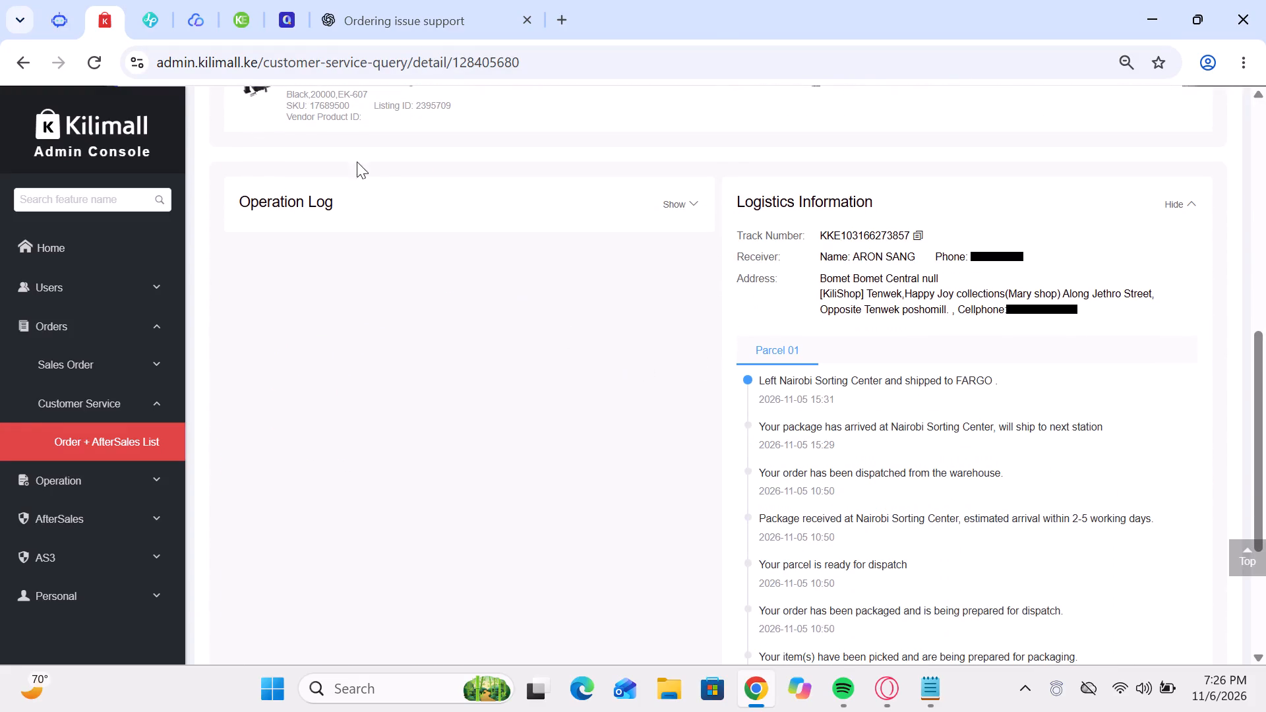
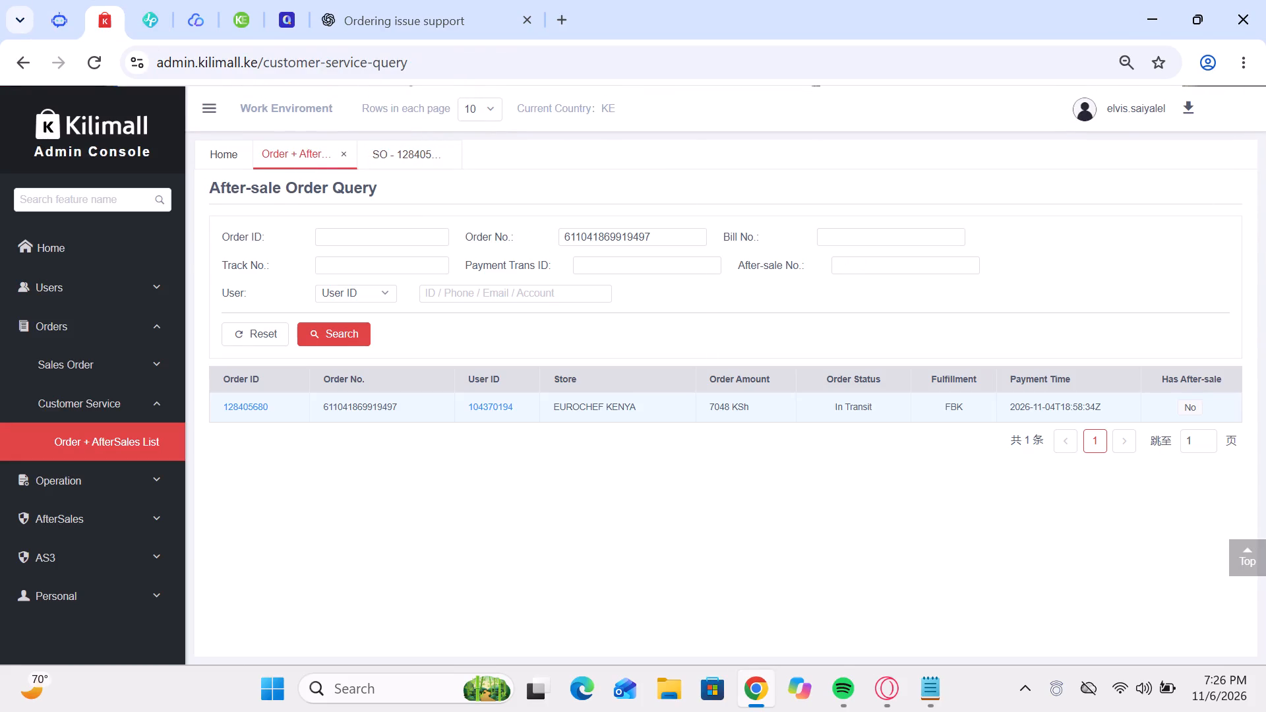
# Replace the order number in the After-sale Order Query with the copied customer identifier.
pyautogui.moveTo(672, 231); pyautogui.dragTo(441, 254)
pyautogui.press('BackSpace')
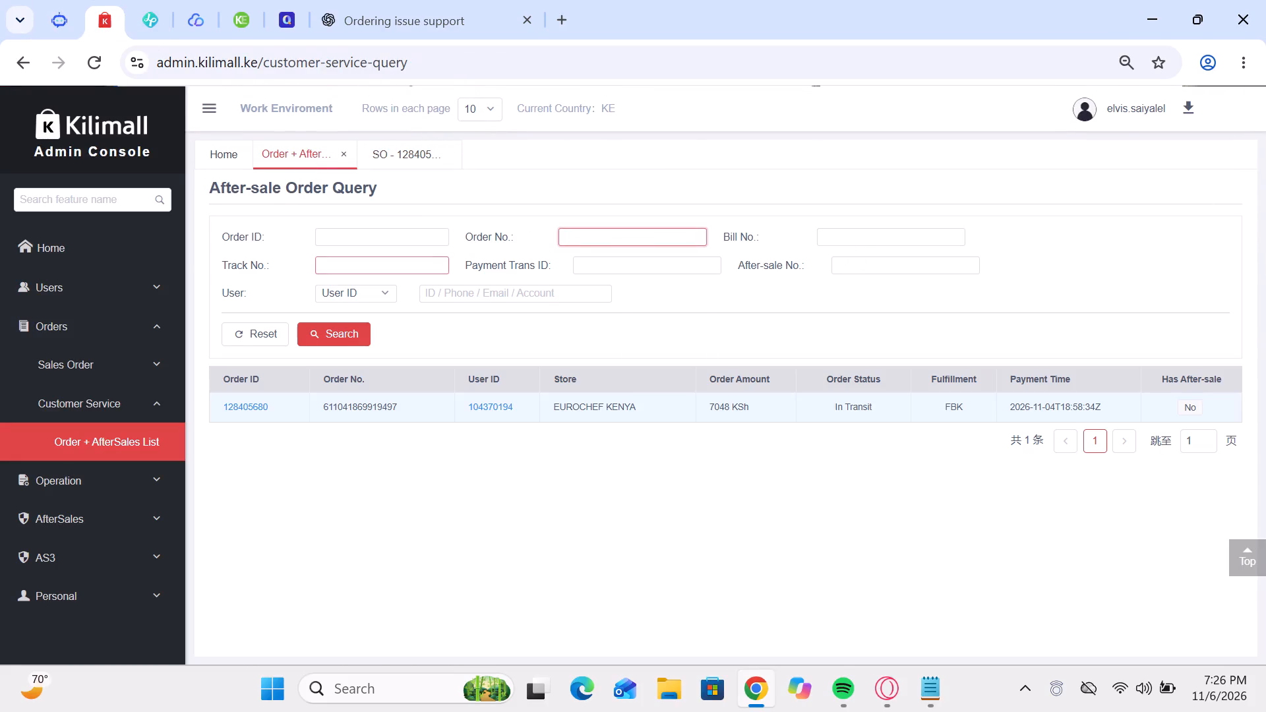
pyautogui.hotkey('ctrl', 'v')
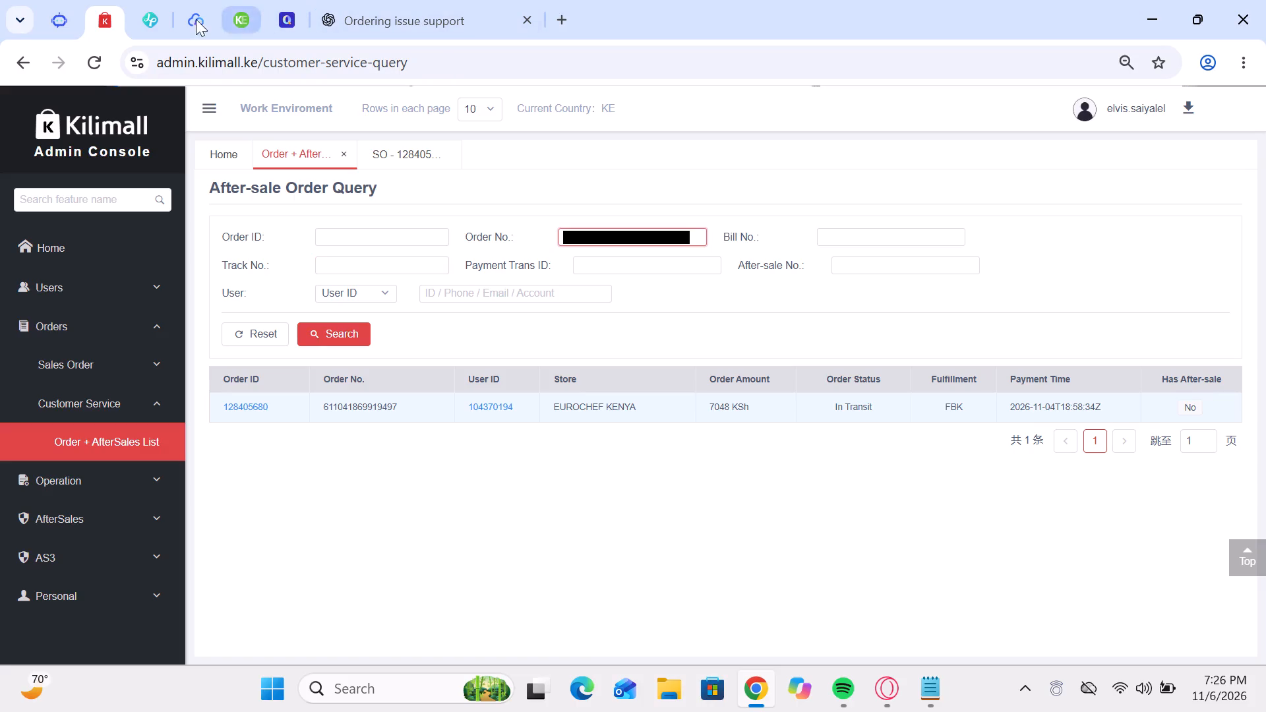
# Switch to LipaPay and search all orders by the copied customer email in place of the previous customer's.
pyautogui.click(142, 16)
pyautogui.scroll(6, 333, 247)
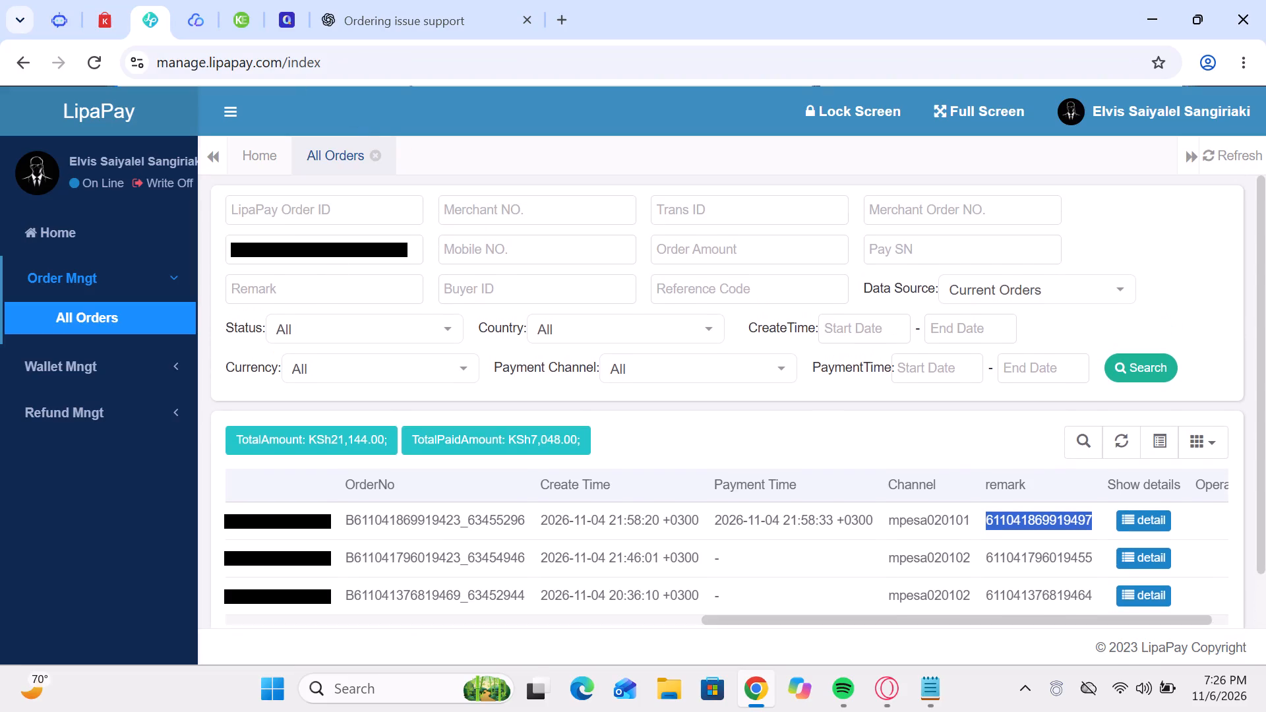
pyautogui.moveTo(412, 243); pyautogui.dragTo(198, 284)
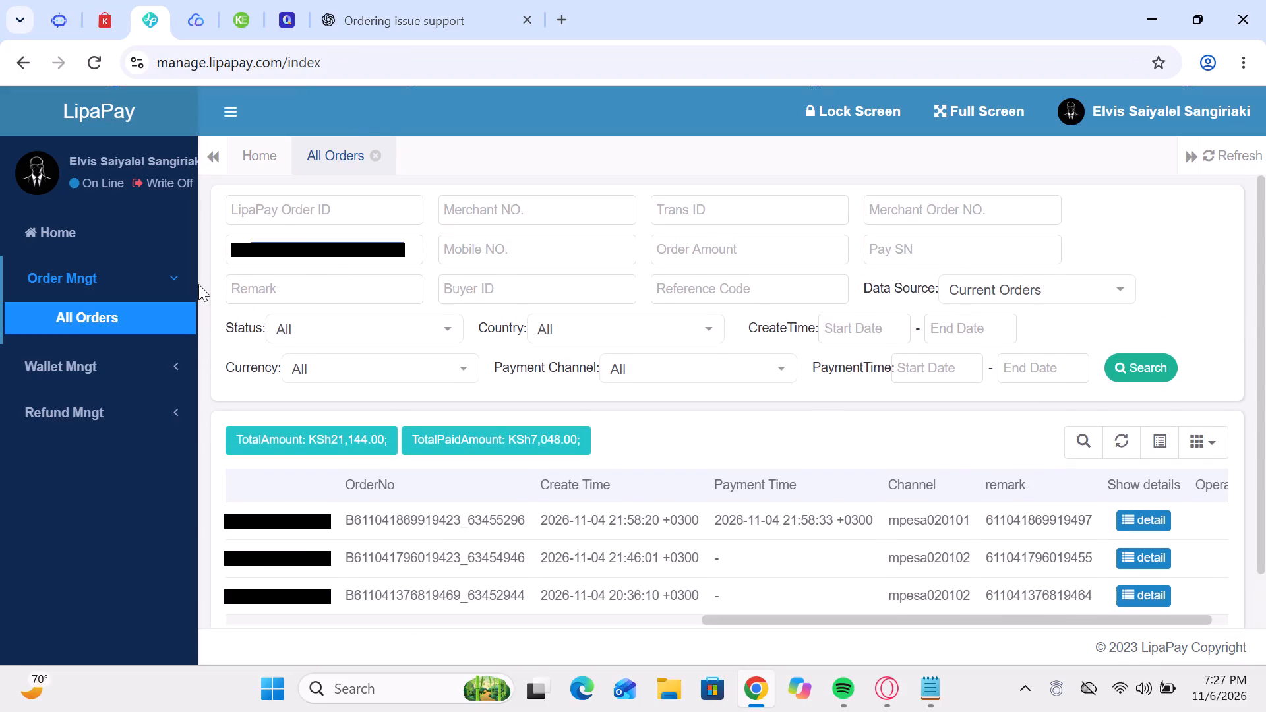
pyautogui.moveTo(198, 284); pyautogui.dragTo(195, 284)
pyautogui.press('BackSpace')
pyautogui.hotkey('ctrl', 'v')
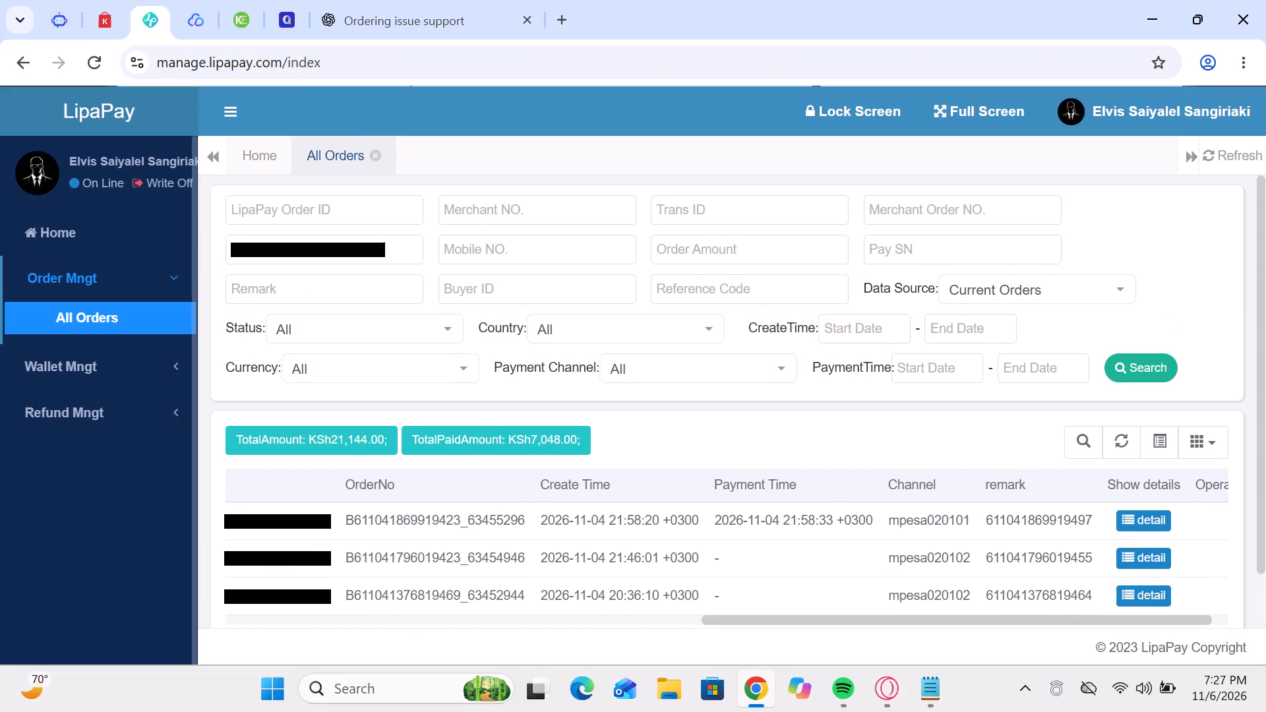
pyautogui.click(1158, 369)
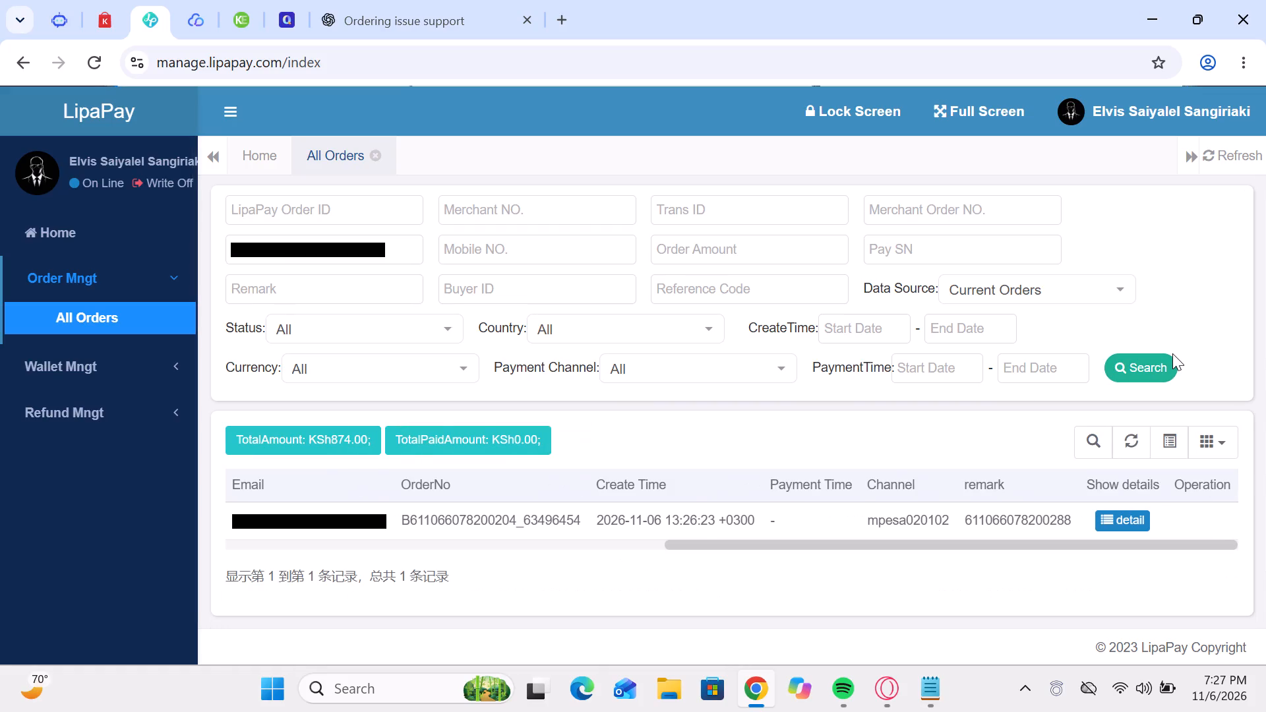
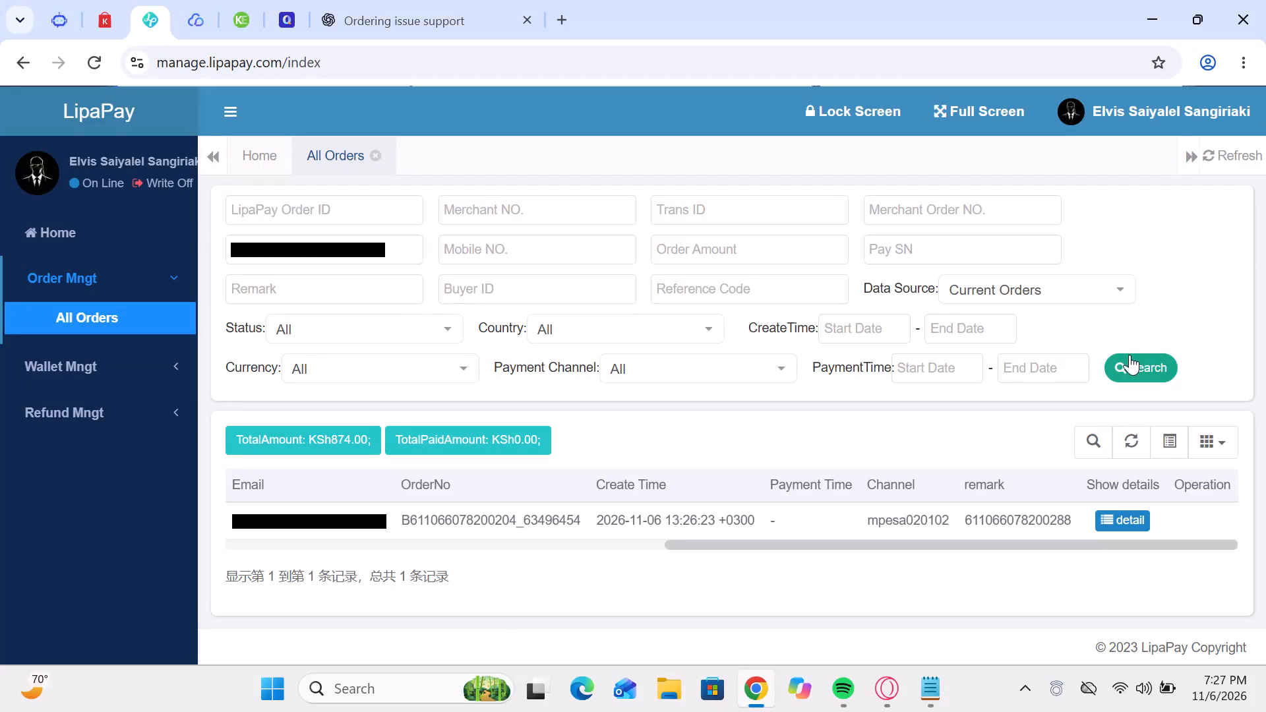
pyautogui.click(1130, 360)
pyautogui.click(1000, 521)
pyautogui.click(1000, 521)
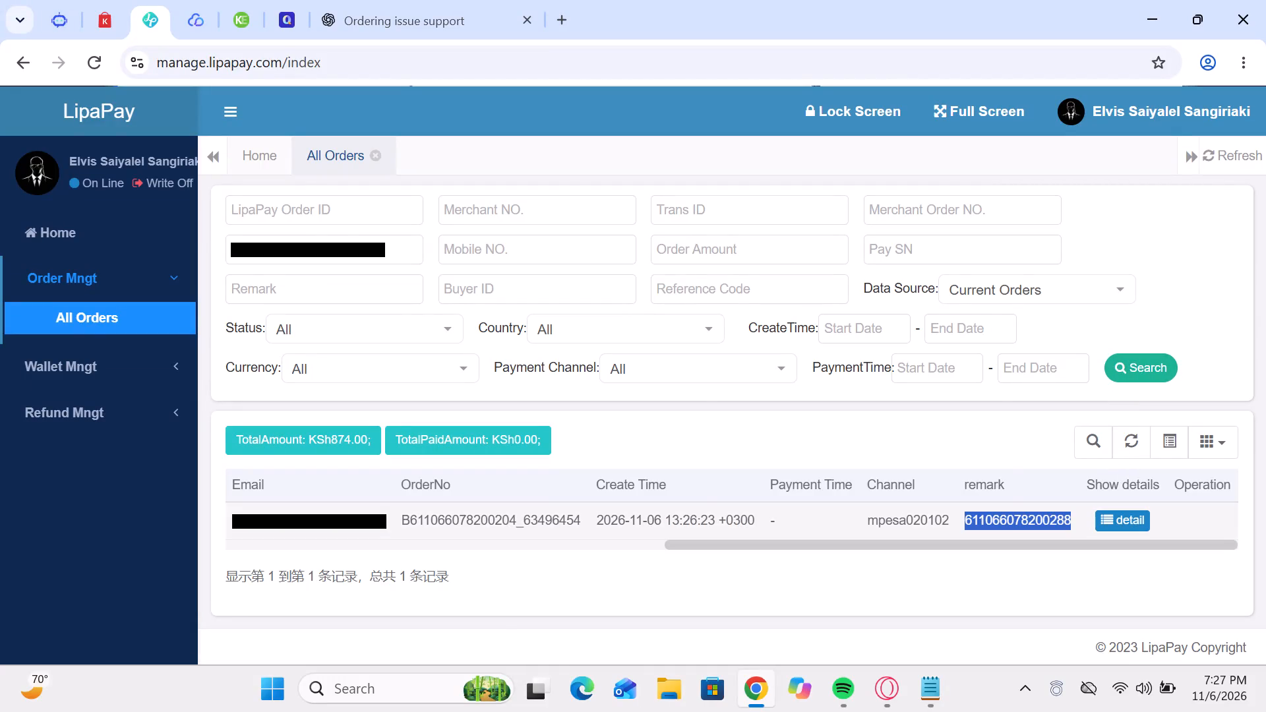
pyautogui.rightClick(1000, 521)
pyautogui.click(961, 312)
# Switch to the Kilimall Admin Console and clear the Order No. entry in the After-sale Order Query.
pyautogui.click(114, 17)
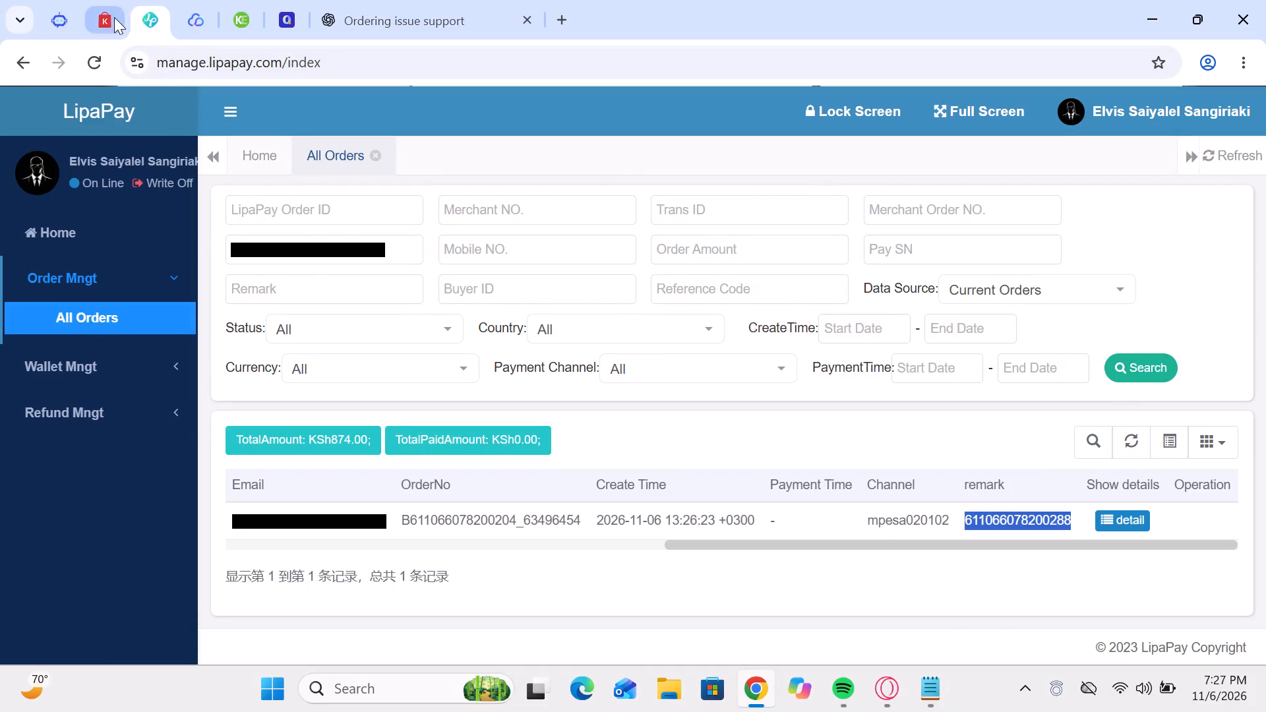
pyautogui.moveTo(699, 231); pyautogui.dragTo(432, 213)
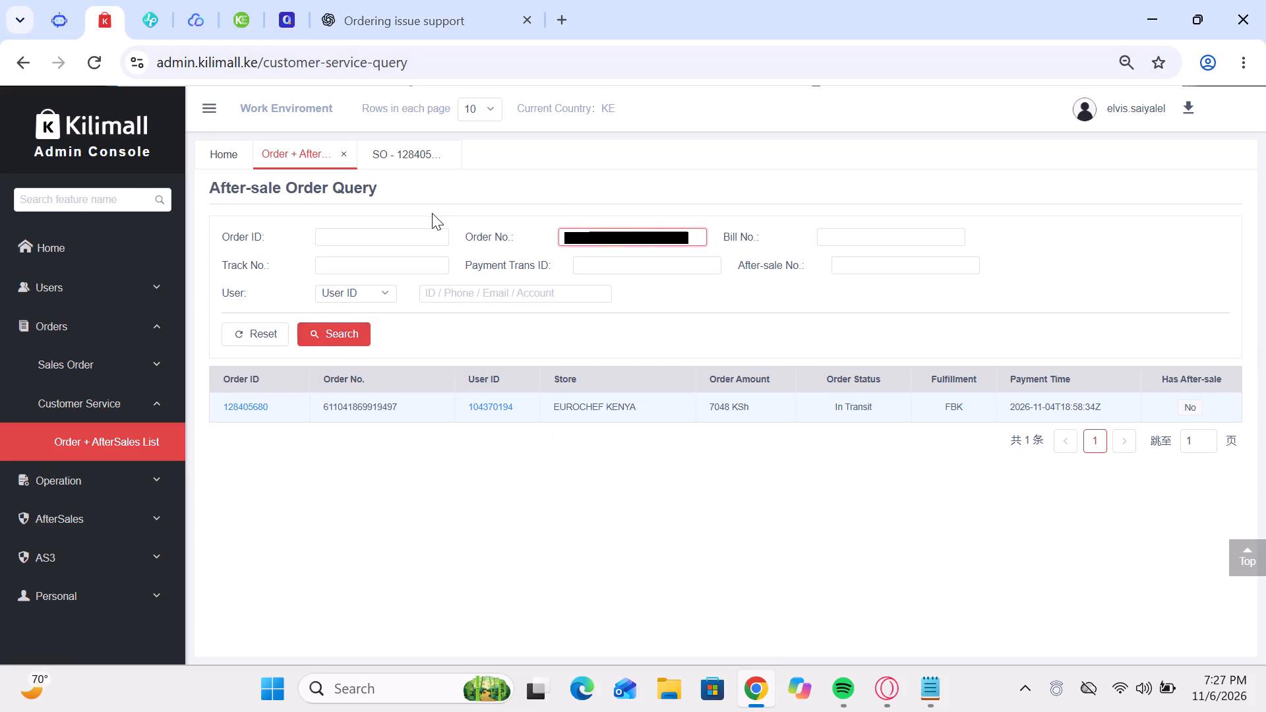
pyautogui.moveTo(432, 213); pyautogui.dragTo(431, 212)
pyautogui.press('BackSpace')
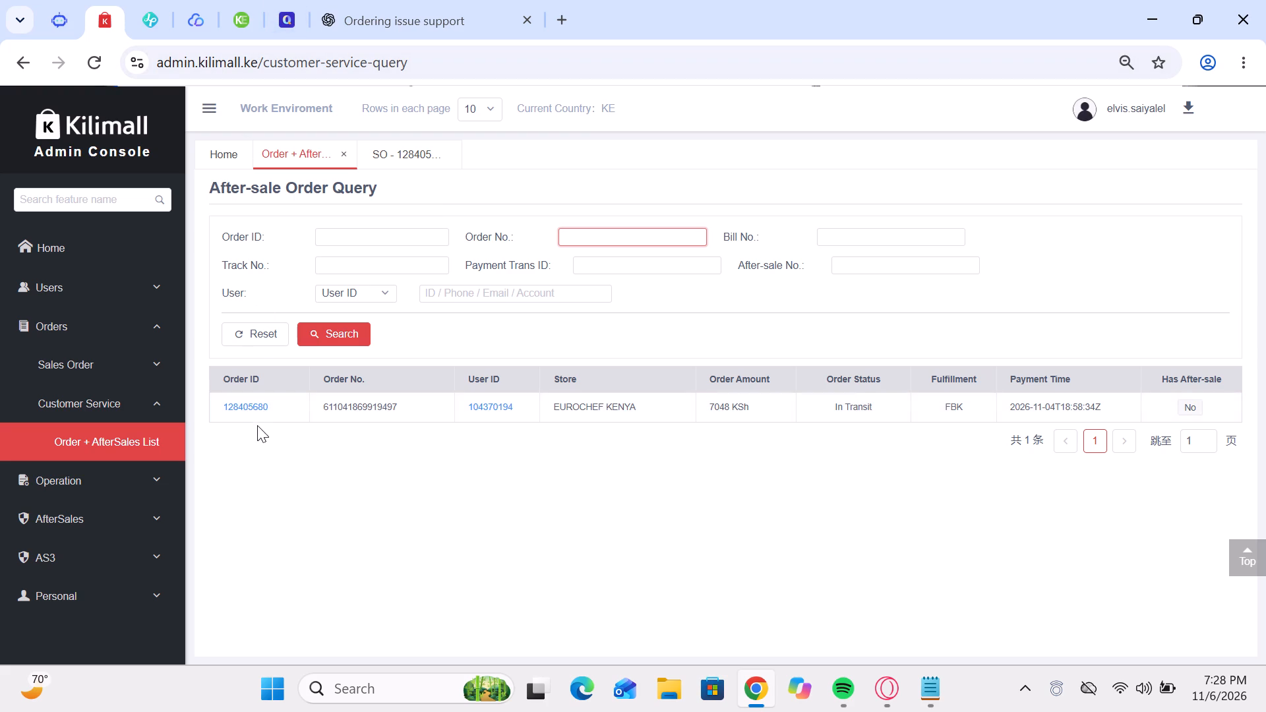
pyautogui.click(256, 408)
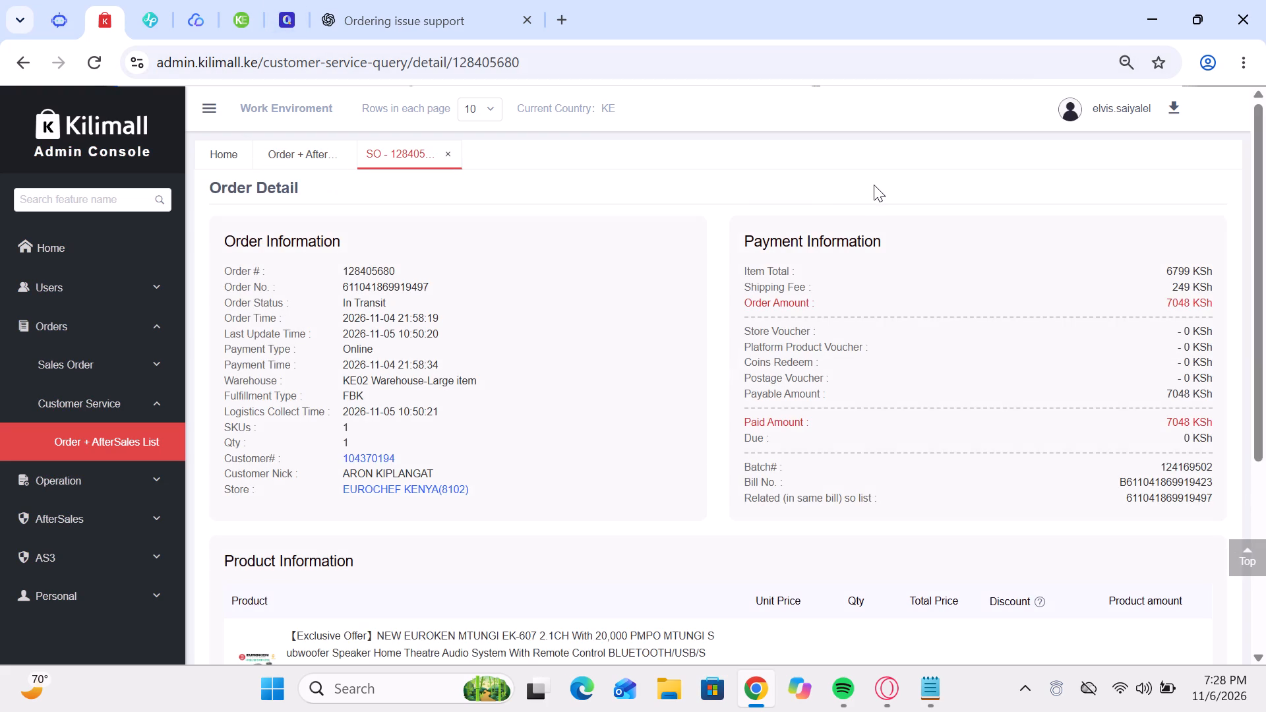
pyautogui.scroll(-9, 944, 346)
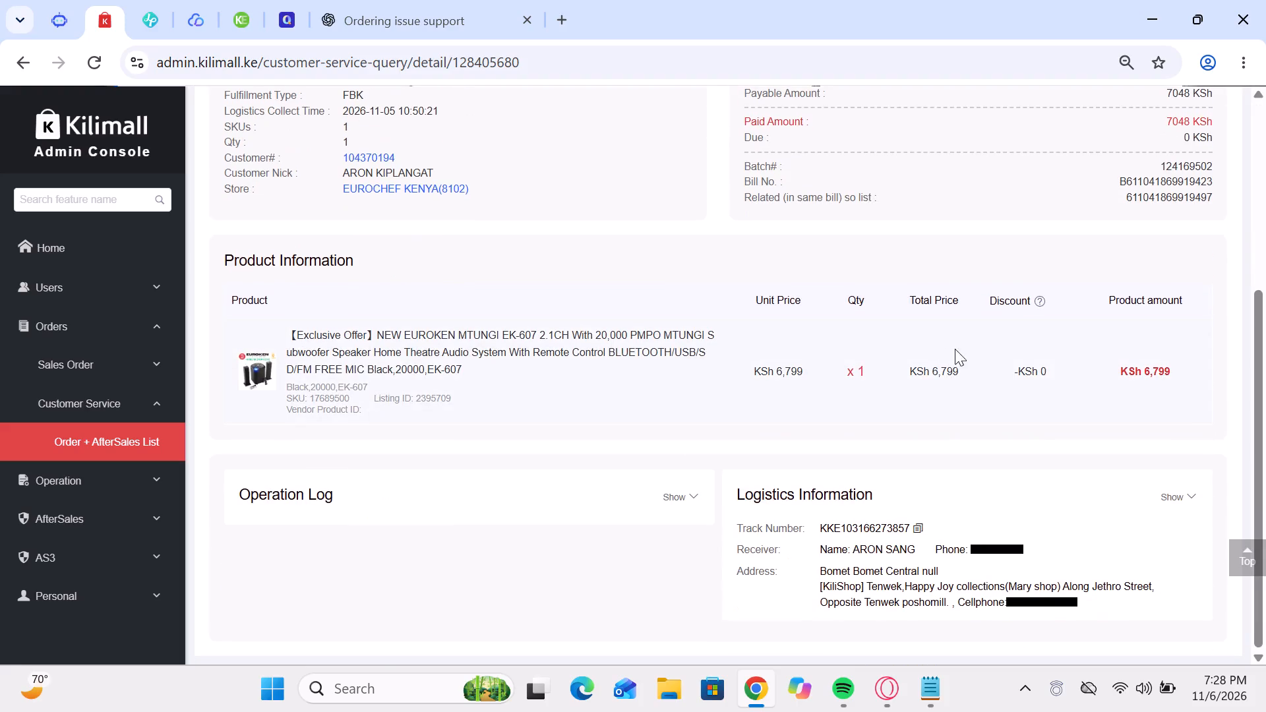
pyautogui.click(1170, 495)
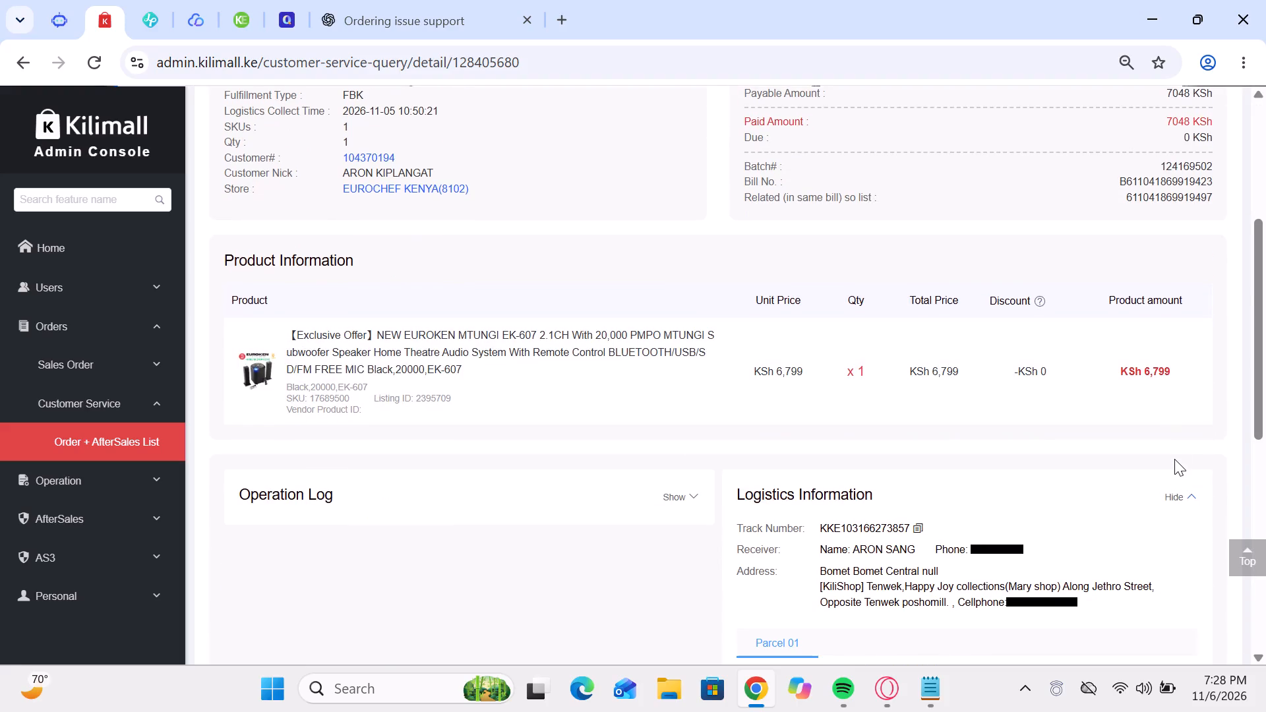
pyautogui.scroll(-3, 1174, 454)
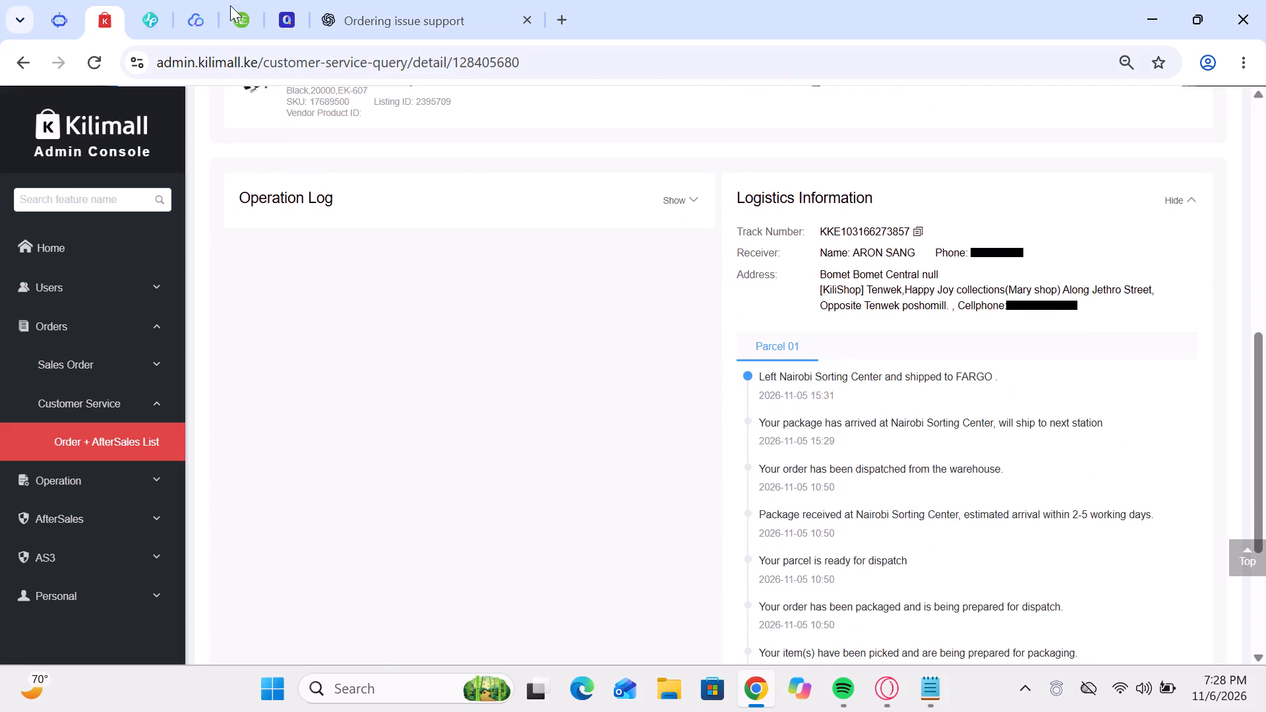
pyautogui.scroll(4, 493, 71)
pyautogui.scroll(11, 545, 213)
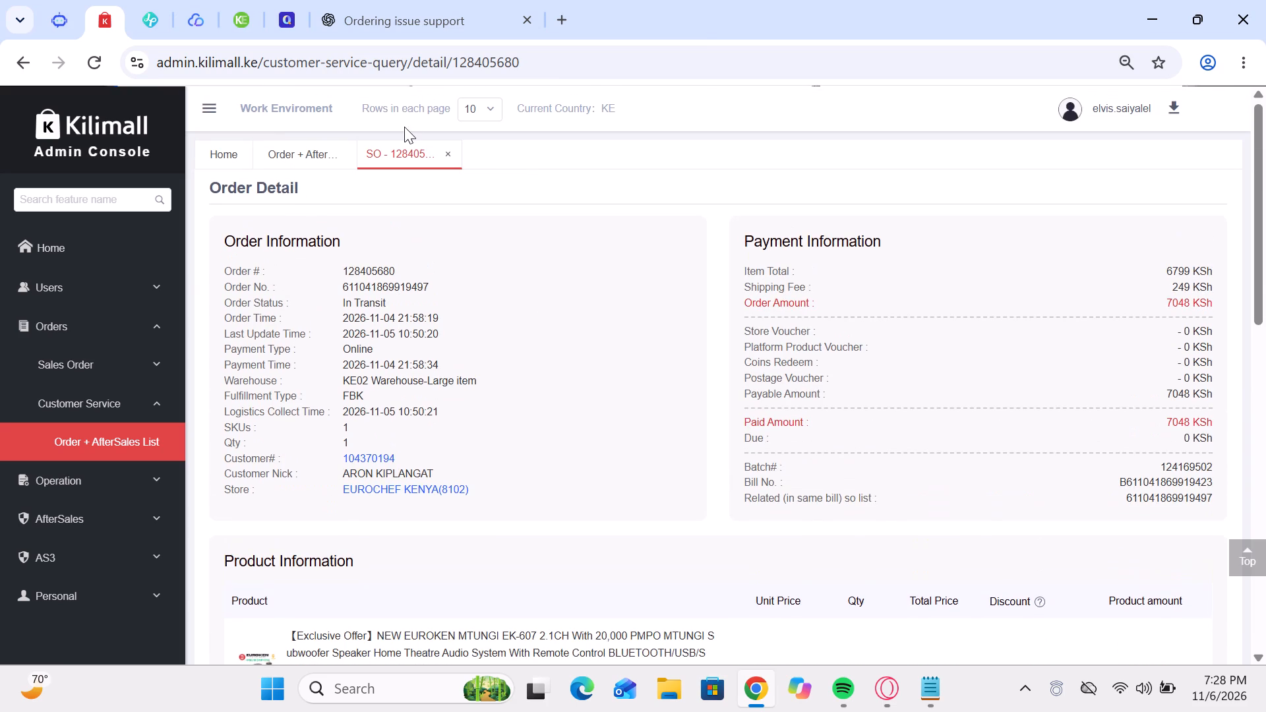
pyautogui.click(326, 155)
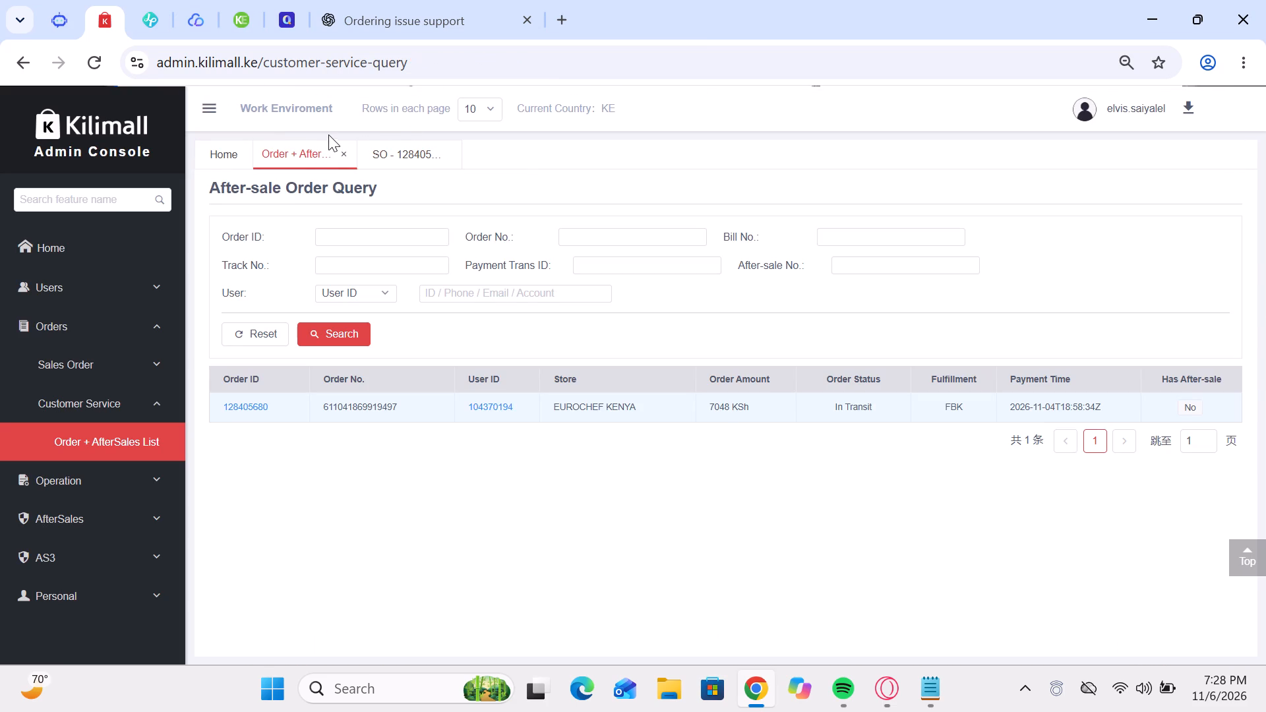
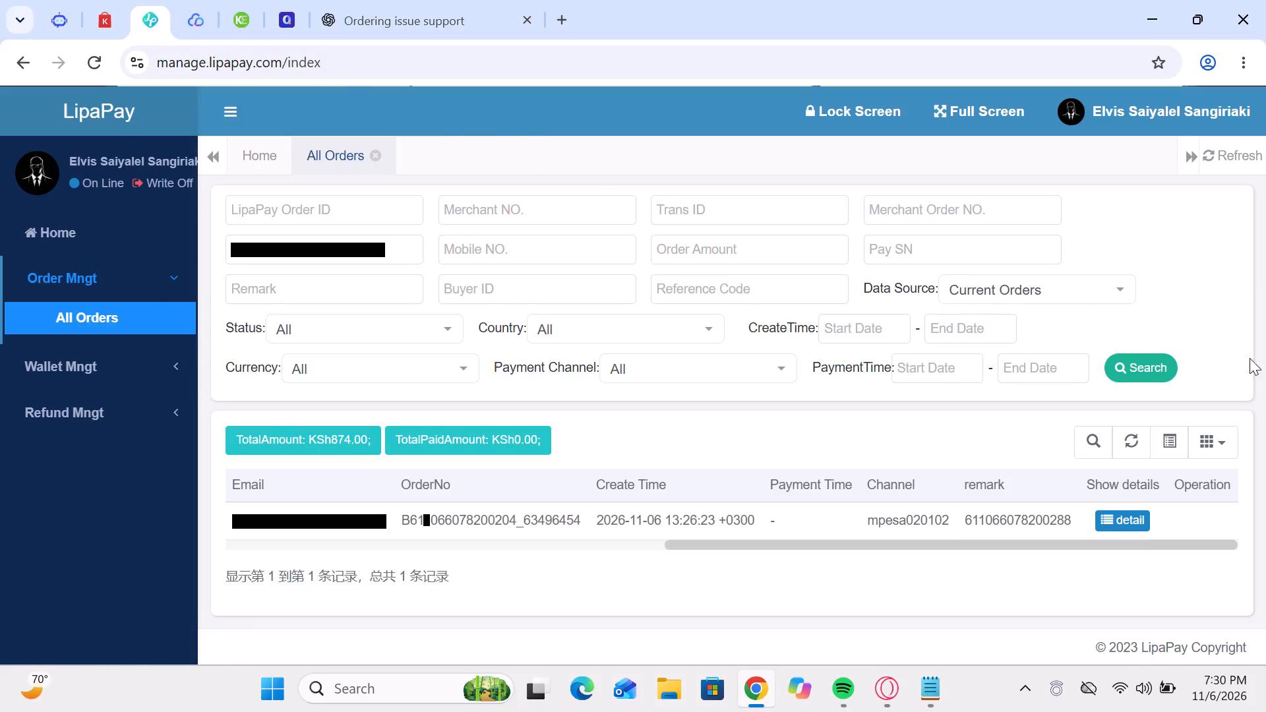
pyautogui.click(1156, 361)
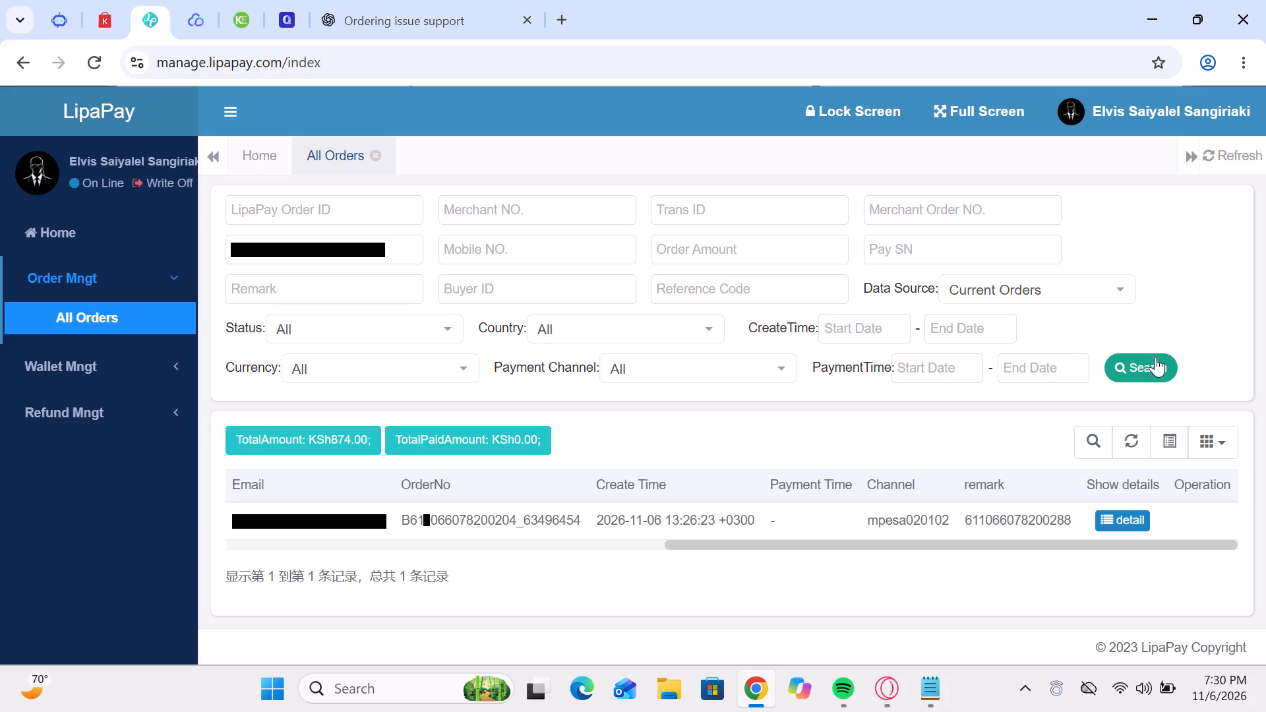
pyautogui.doubleClick(1023, 520)
pyautogui.rightClick(1017, 516)
pyautogui.click(922, 300)
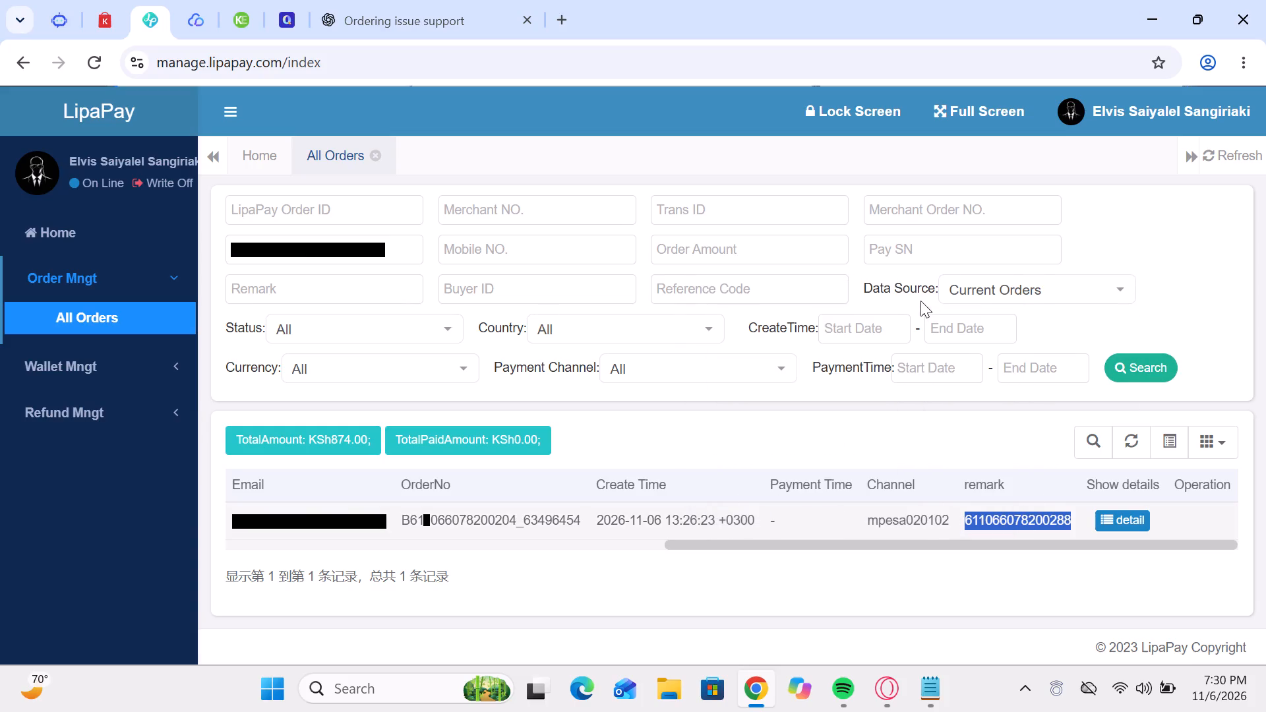
pyautogui.click(107, 13)
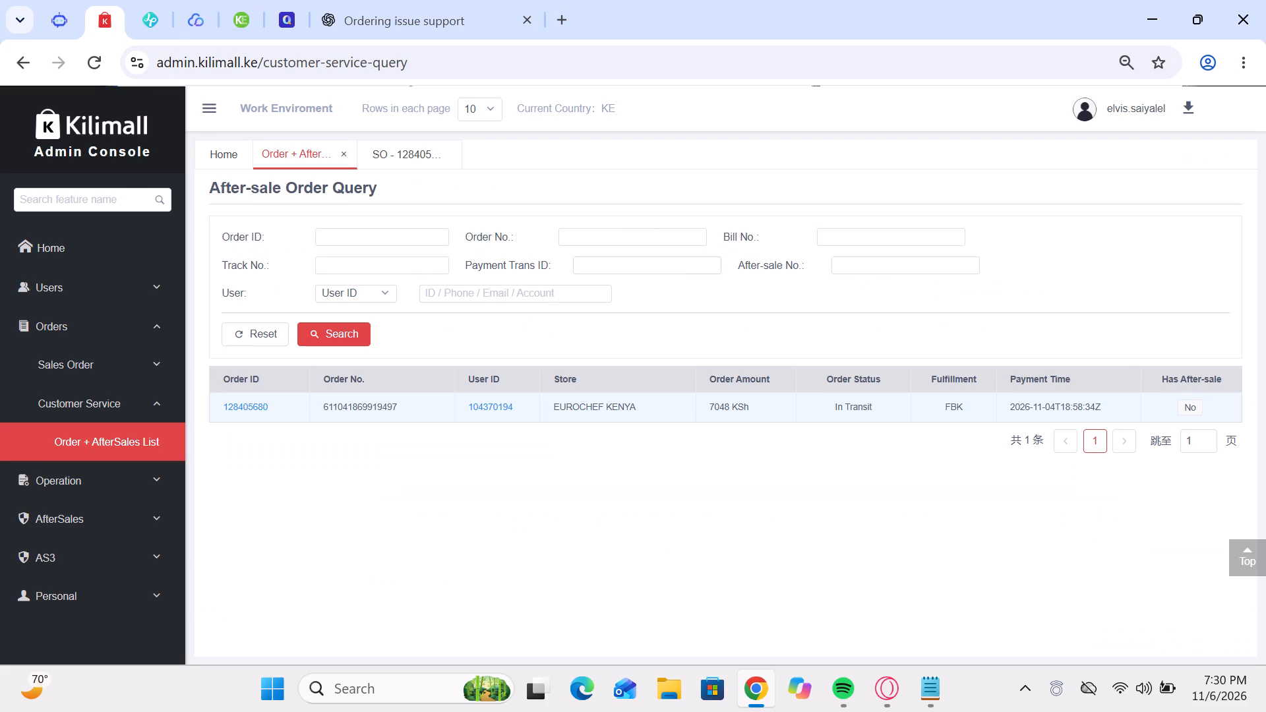
pyautogui.click(647, 229)
pyautogui.rightClick(647, 229)
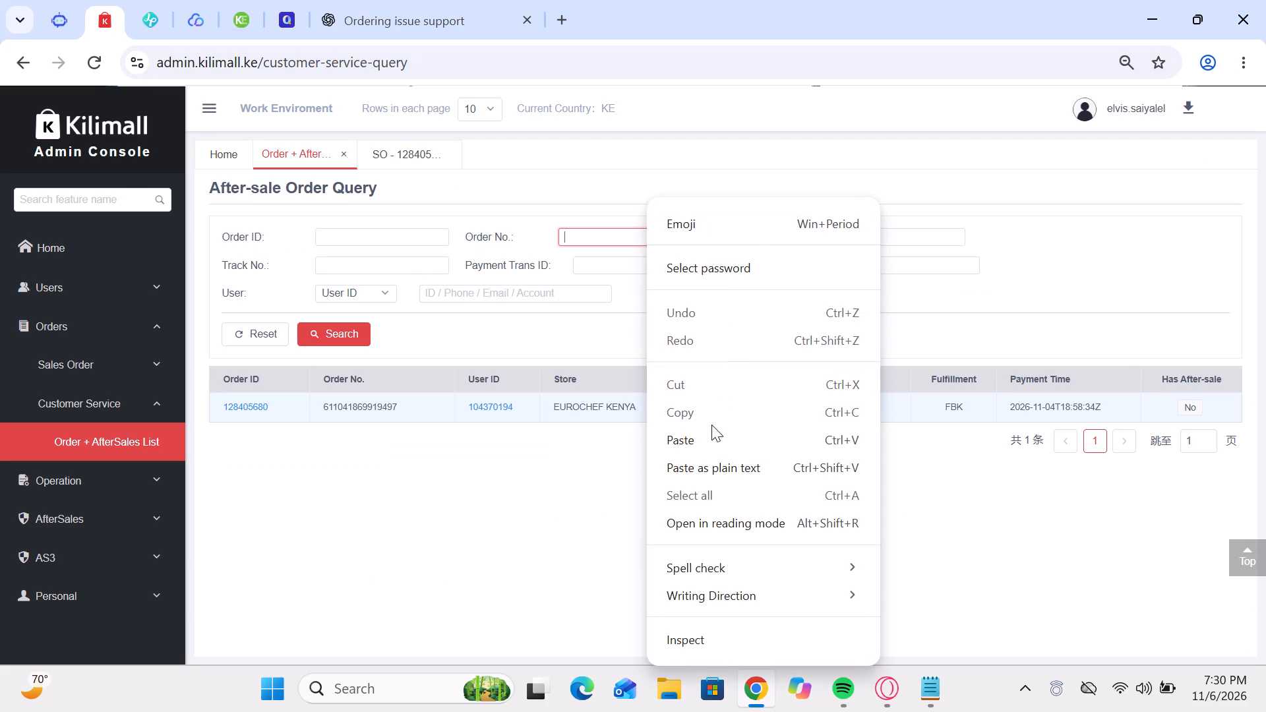
pyautogui.click(710, 453)
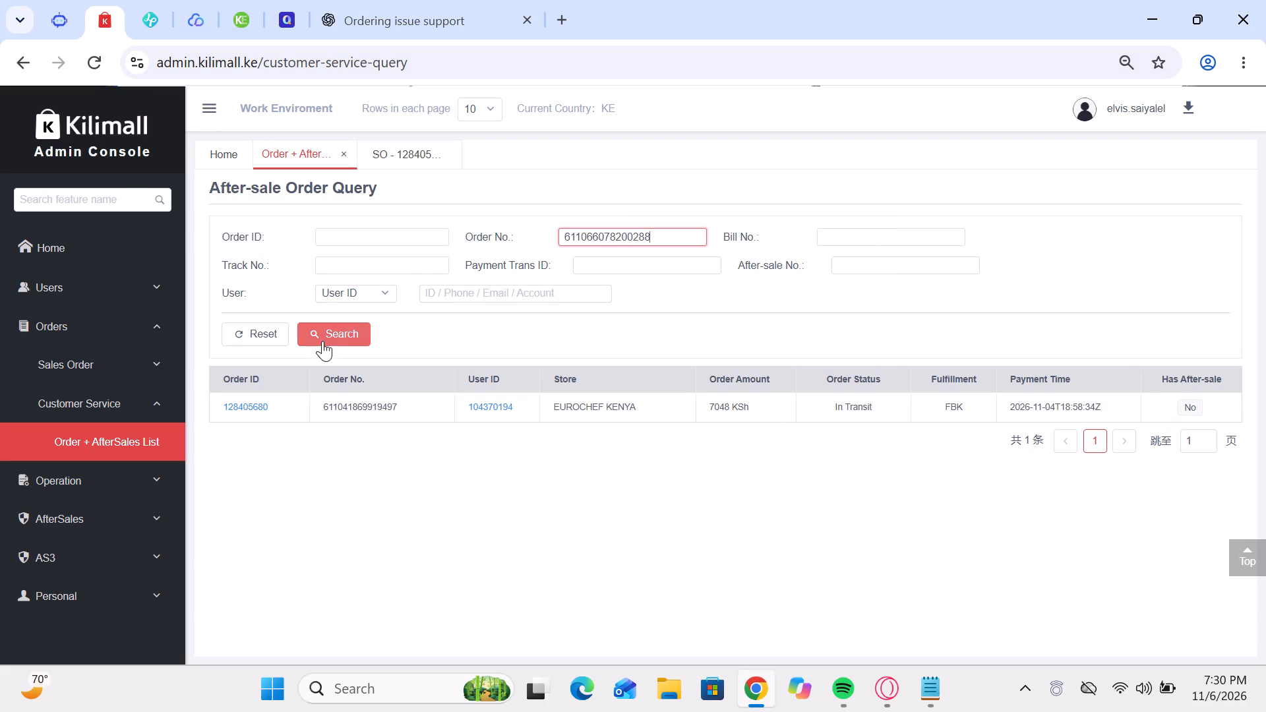
pyautogui.click(322, 341)
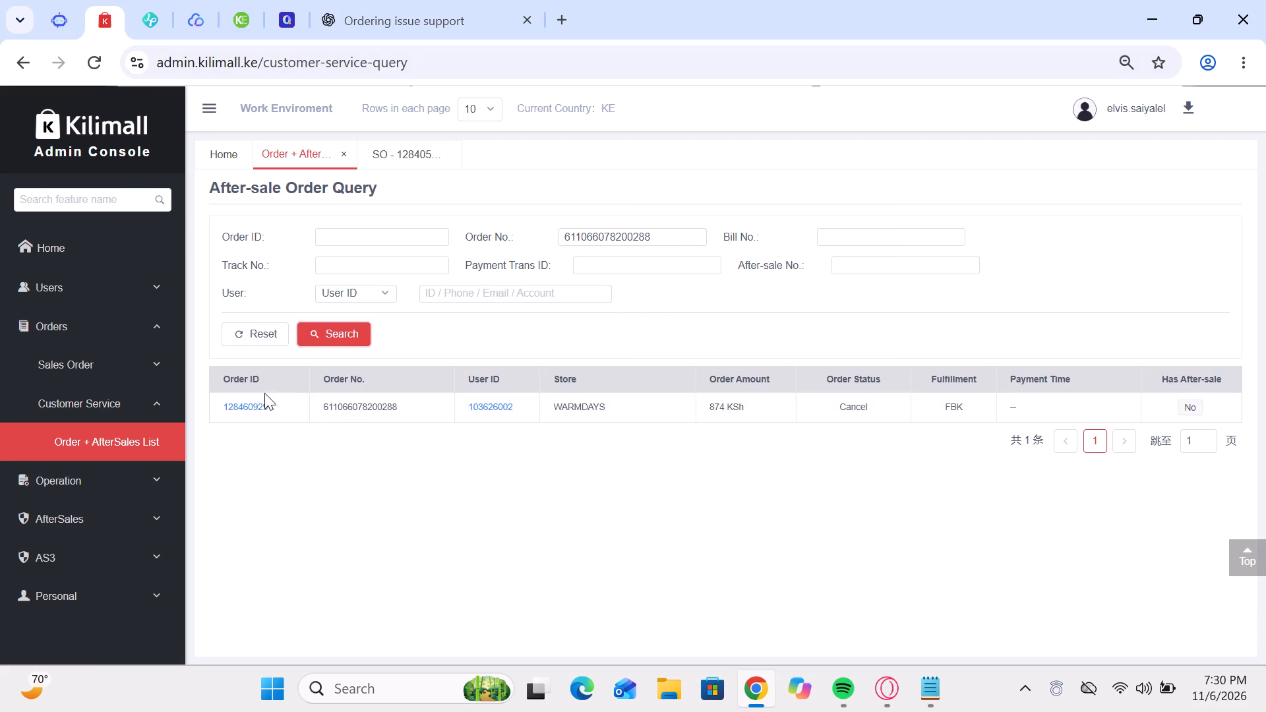
pyautogui.click(255, 407)
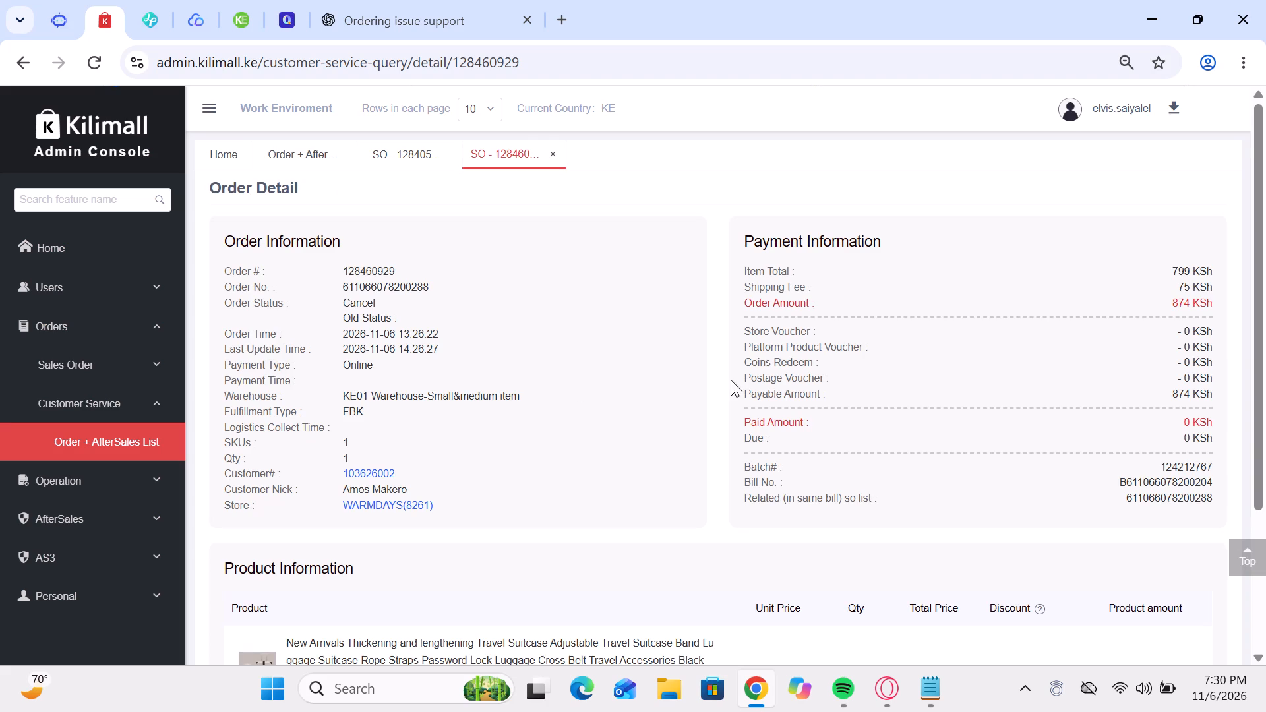
pyautogui.scroll(-8, 833, 359)
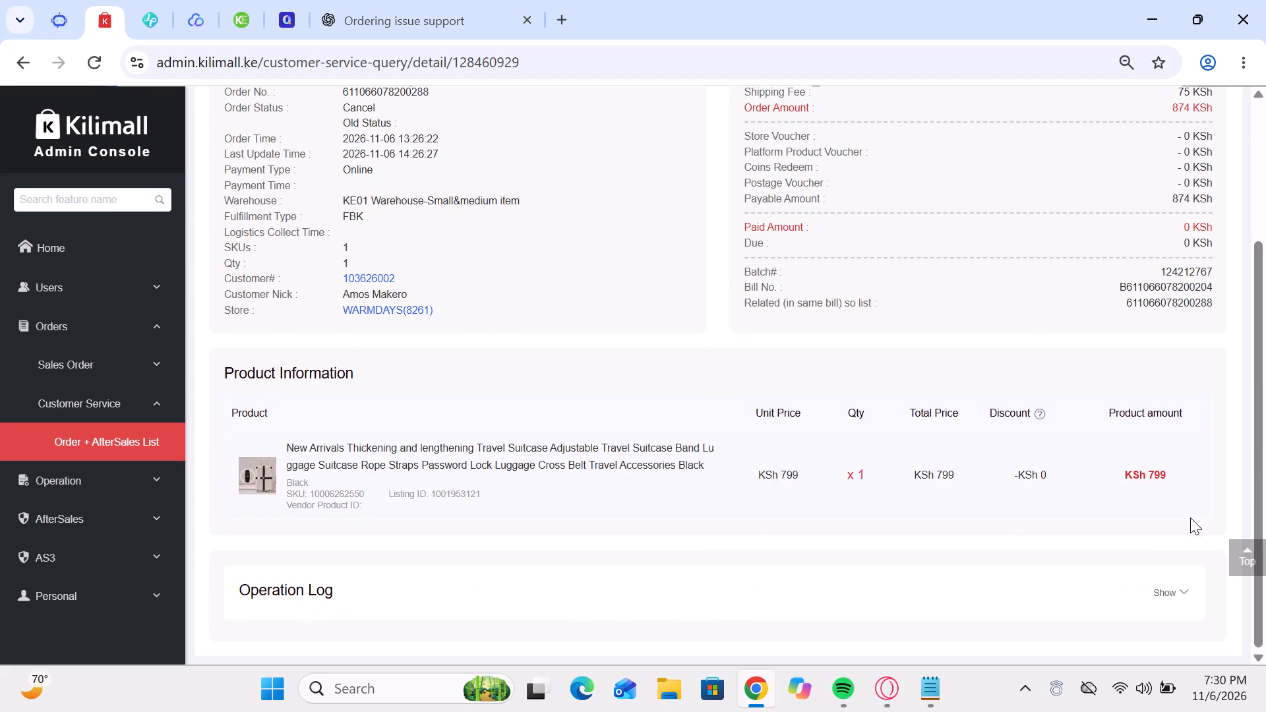
pyautogui.click(1175, 585)
pyautogui.scroll(-2, 1201, 454)
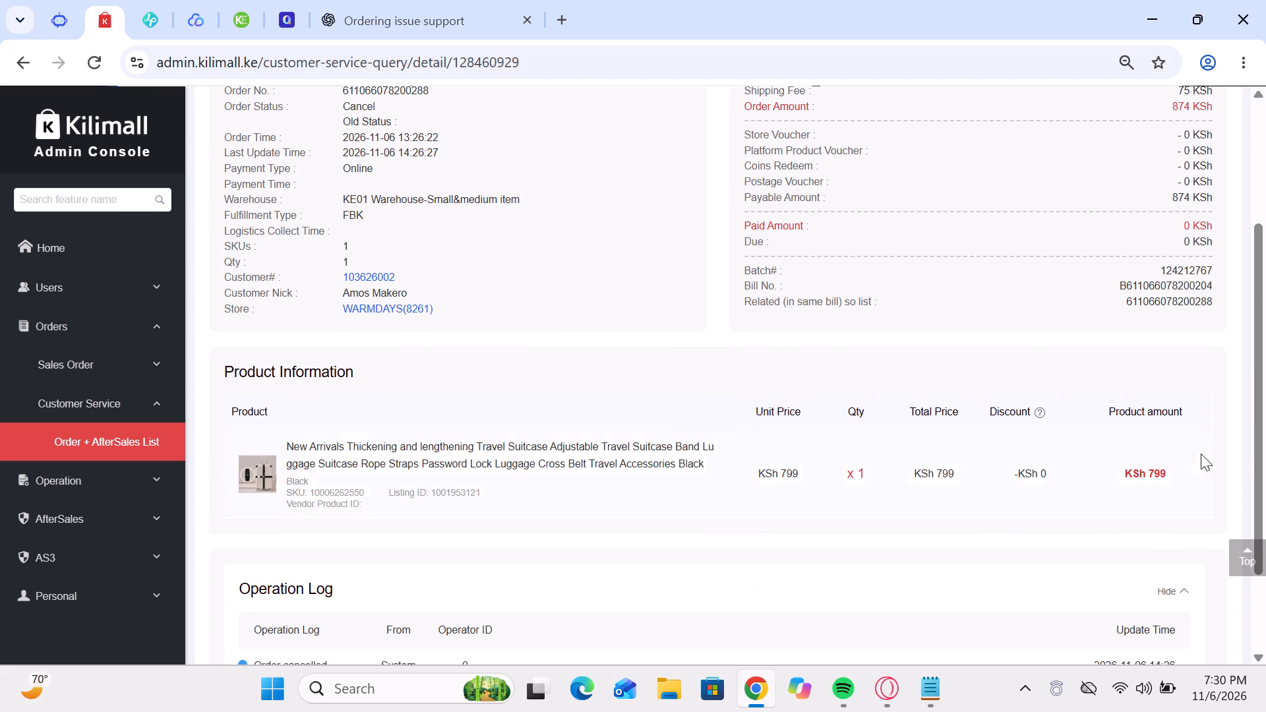
pyautogui.scroll(-8, 1201, 454)
pyautogui.scroll(4, 1187, 435)
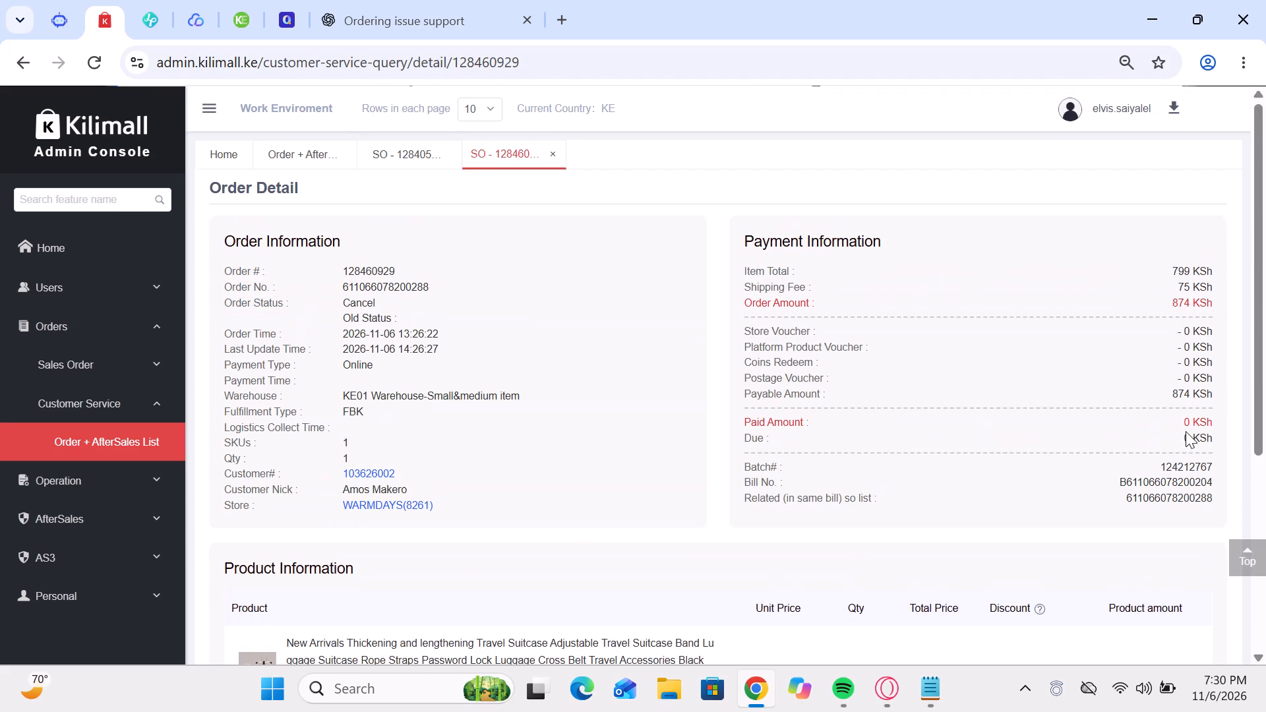
pyautogui.scroll(-4, 875, 279)
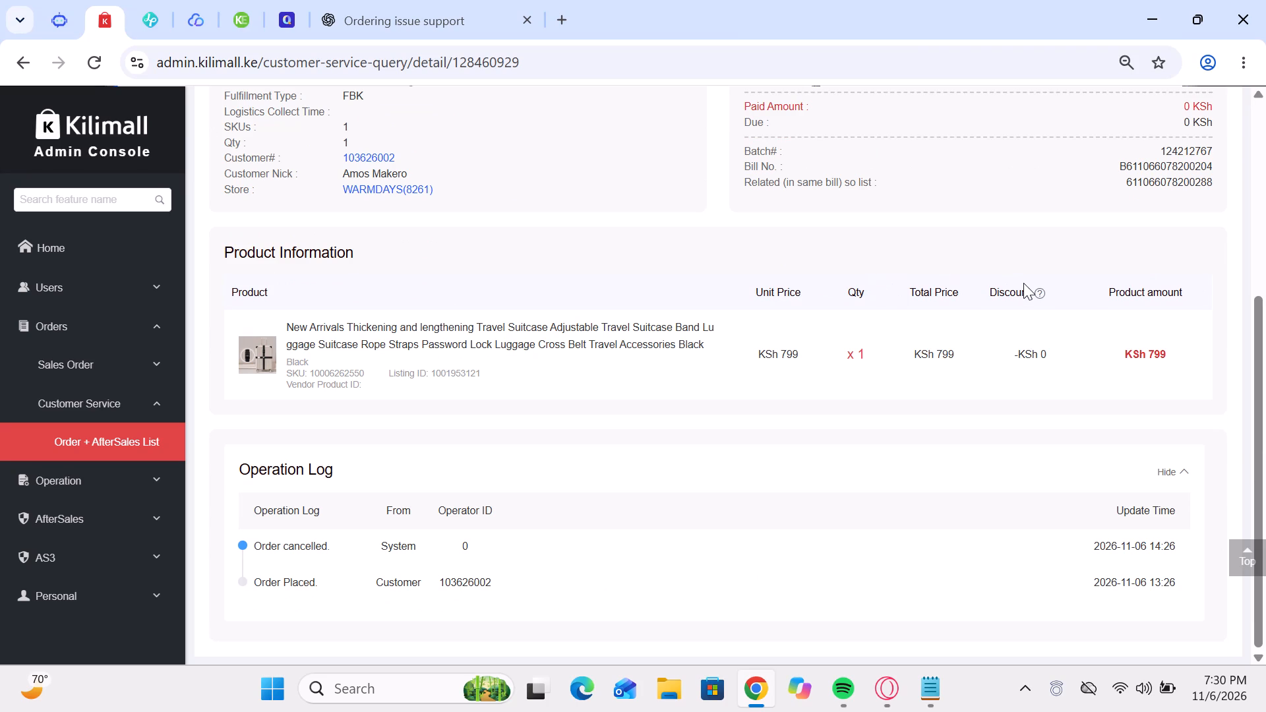
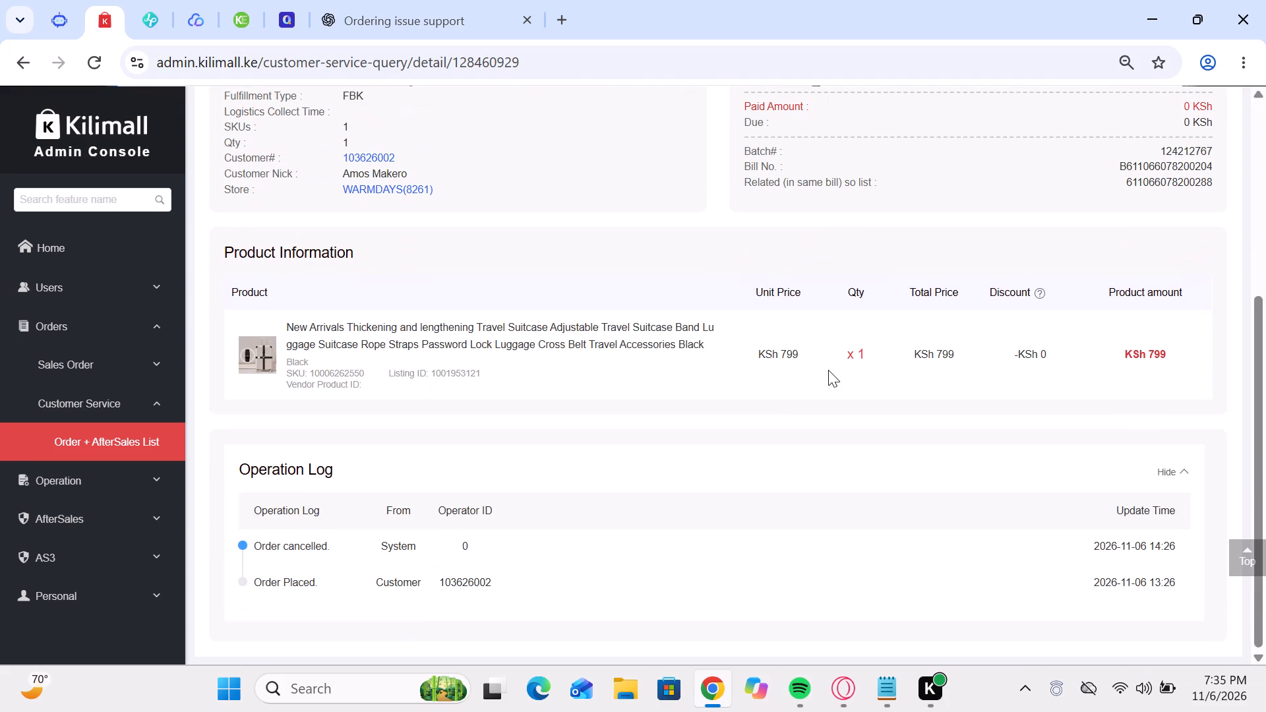
pyautogui.scroll(-4, 828, 370)
pyautogui.click(1183, 483)
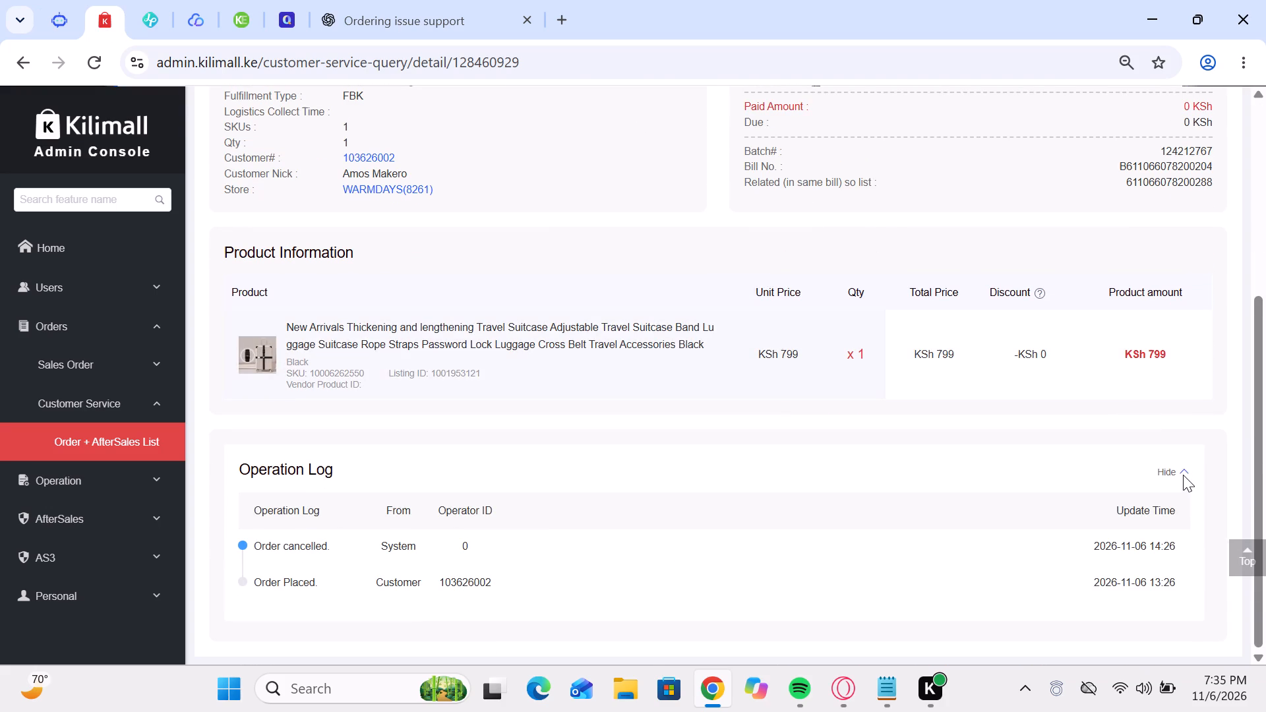
pyautogui.click(1183, 458)
pyautogui.scroll(1, 998, 355)
pyautogui.scroll(-9, 979, 347)
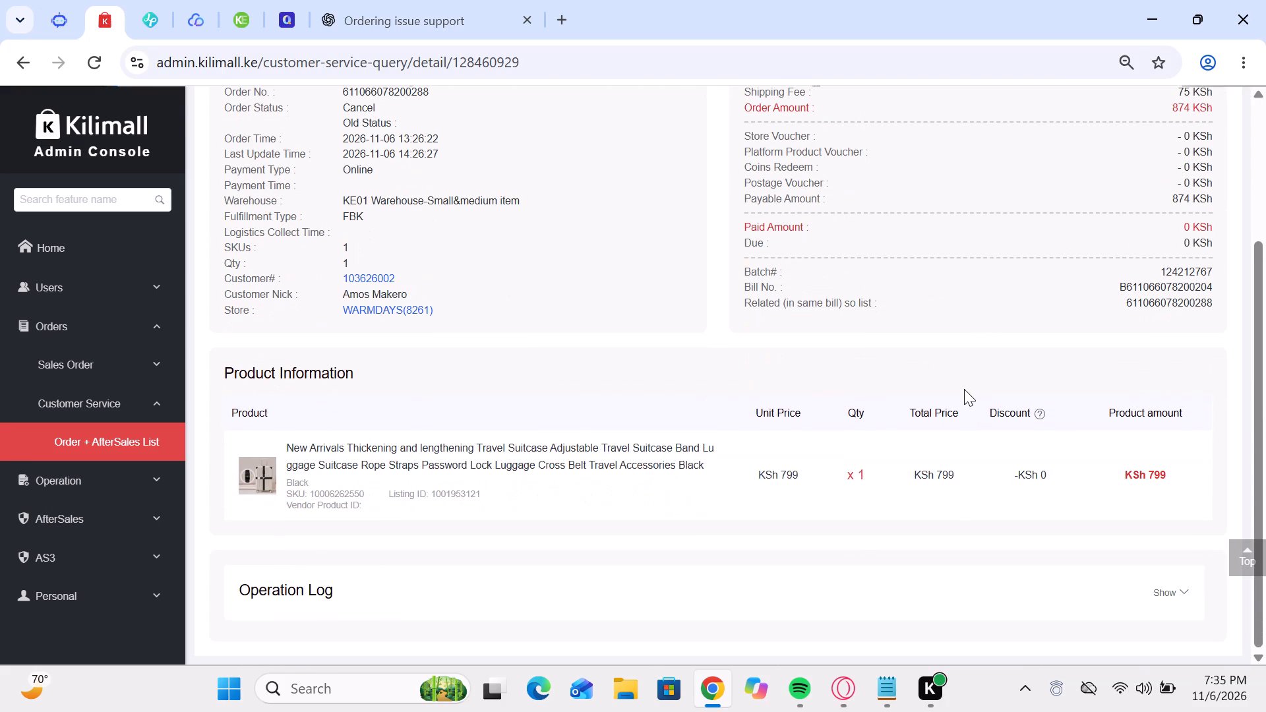
pyautogui.scroll(10, 864, 333)
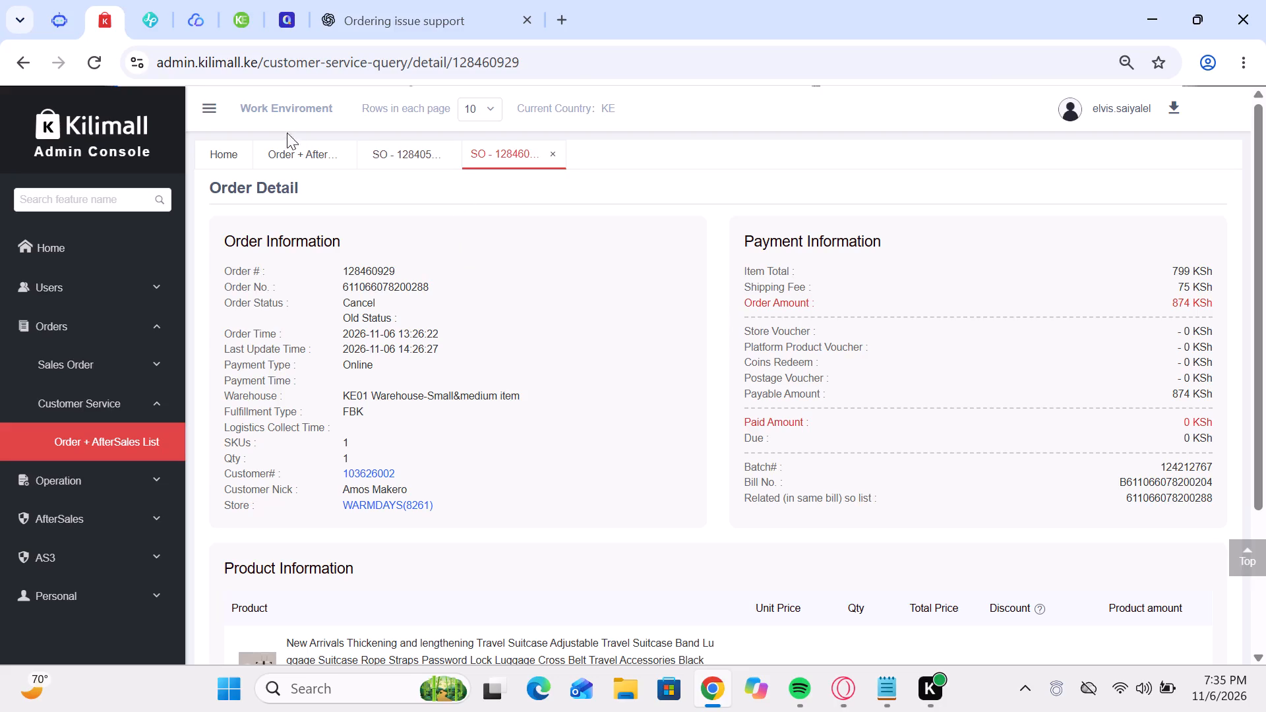
pyautogui.click(422, 152)
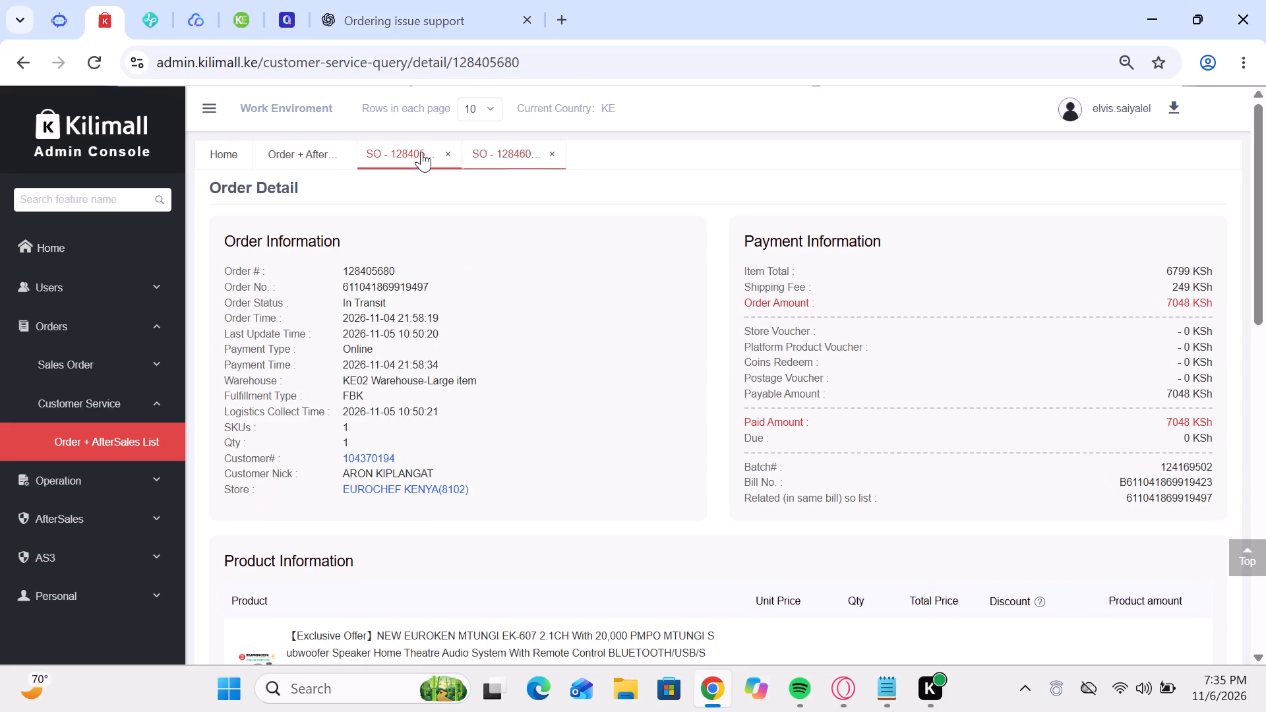
pyautogui.scroll(-5, 522, 350)
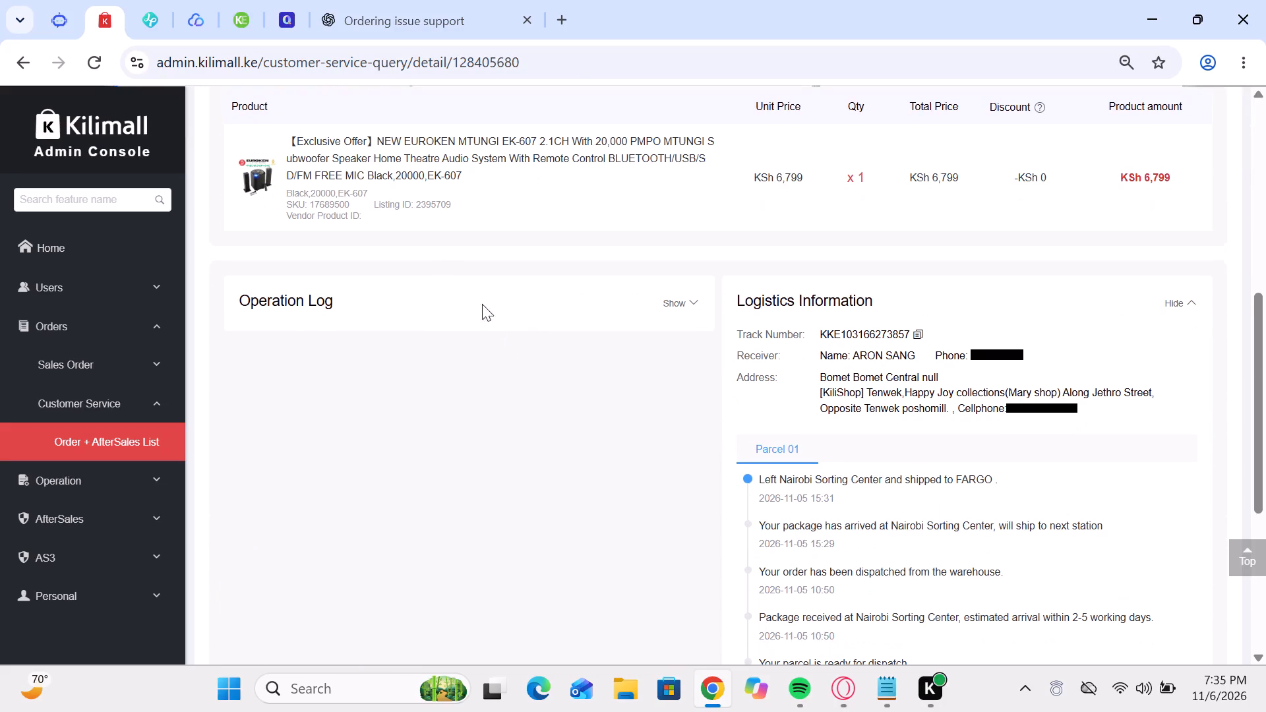
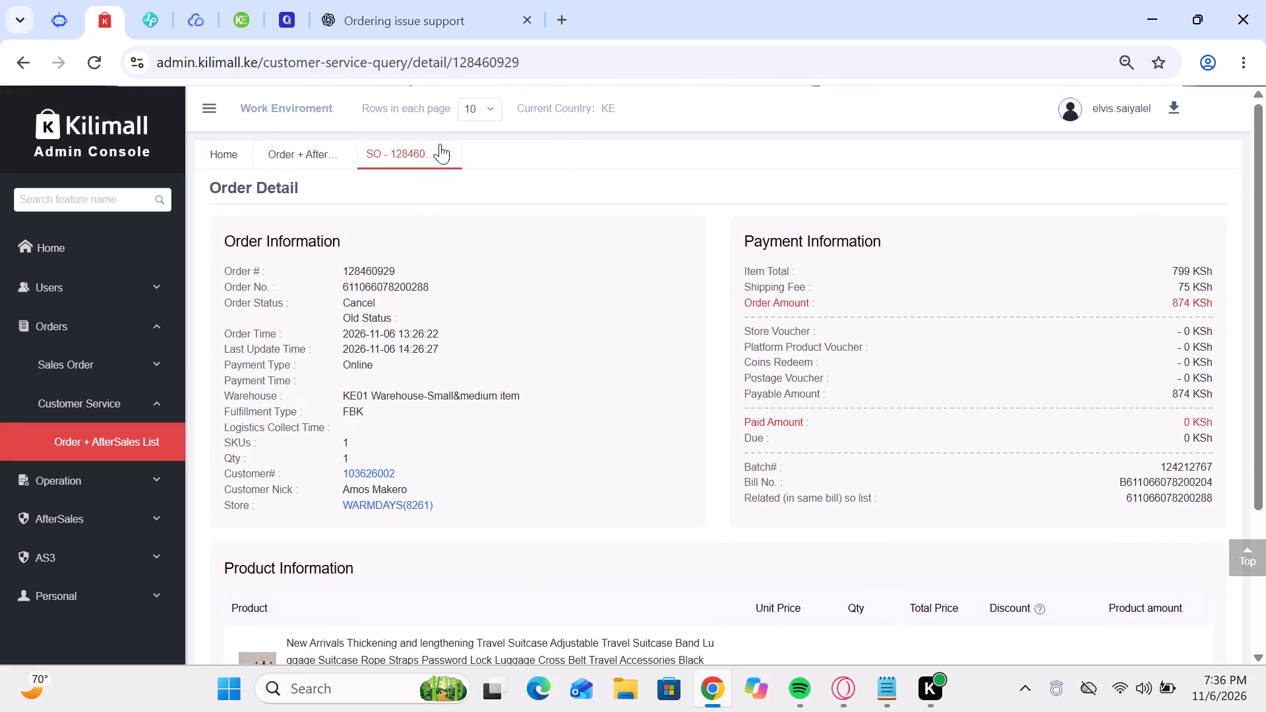
# Close the sales order detail and search the after-sale orders using the copied customer value as the Order No.
pyautogui.click(446, 147)
pyautogui.click(447, 153)
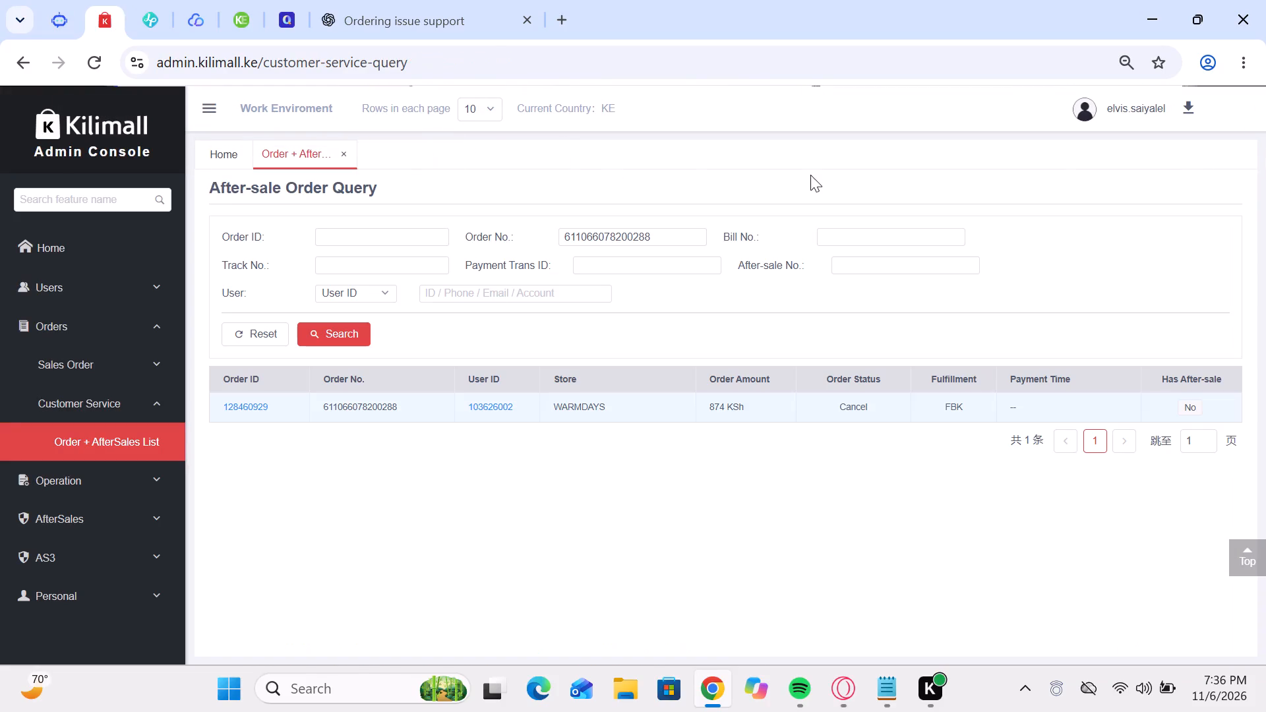
pyautogui.moveTo(681, 225); pyautogui.dragTo(664, 233)
pyautogui.moveTo(648, 241); pyautogui.dragTo(510, 206)
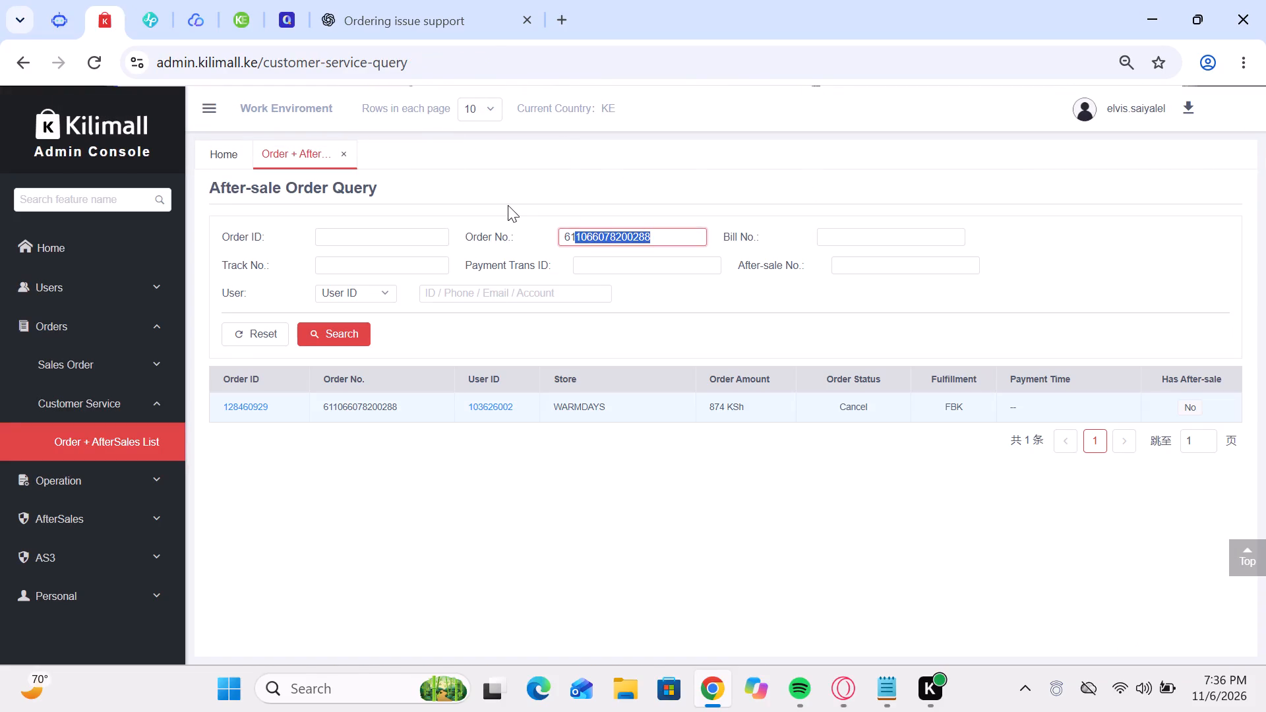
pyautogui.press('BackSpace')
pyautogui.hotkey('ctrl', 'v')
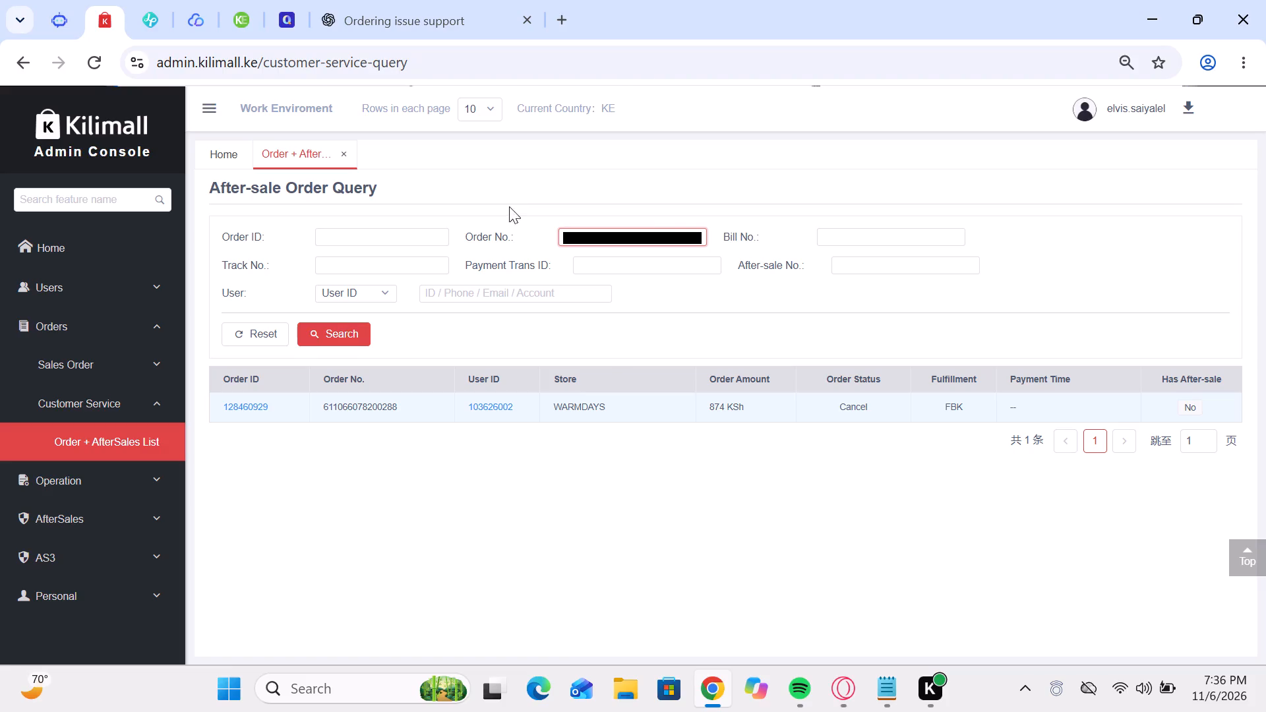
pyautogui.click(320, 321)
pyautogui.click(320, 338)
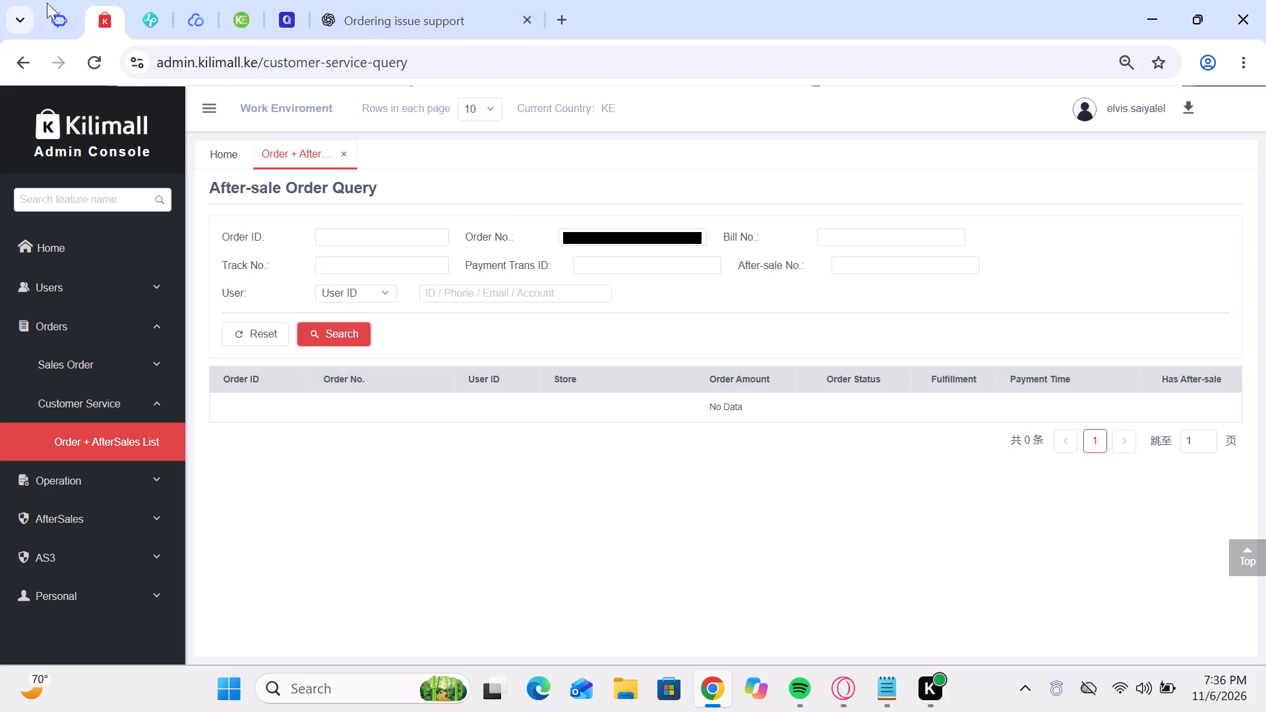
# Switch to LipaPay, search all orders by the copied customer email, and examine the result's order and payment columns.
pyautogui.click(140, 11)
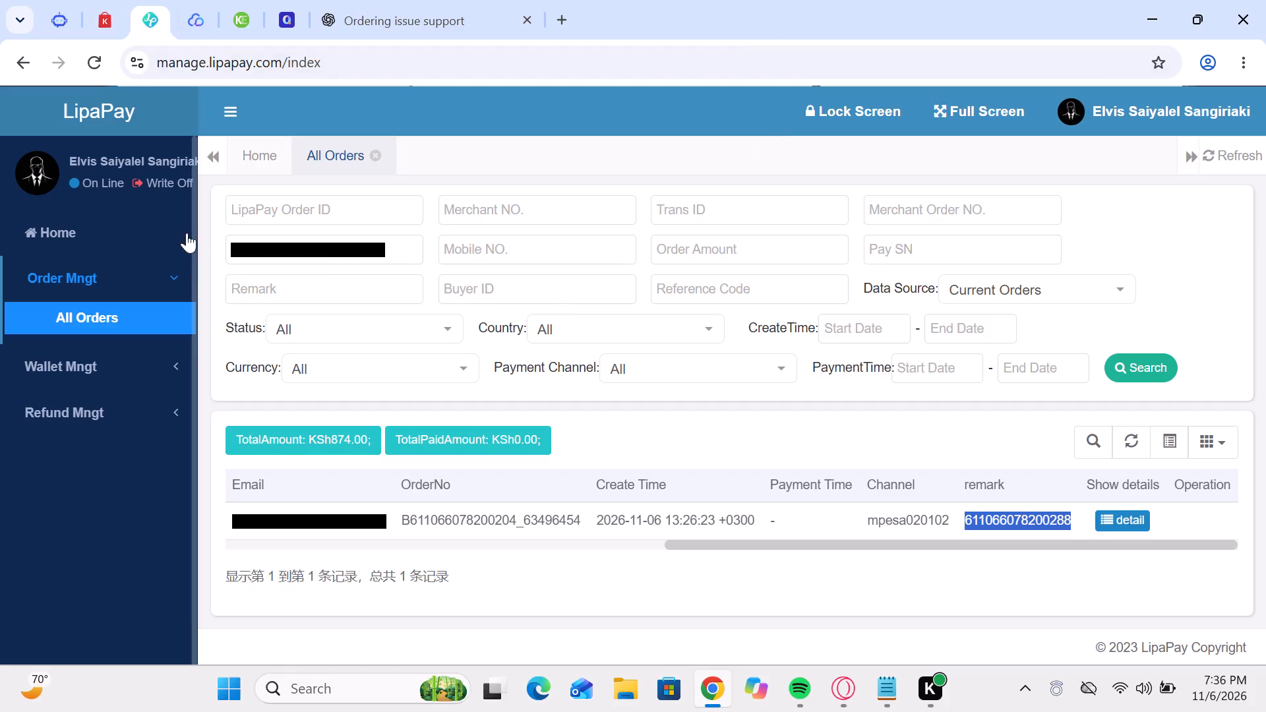
pyautogui.moveTo(405, 251); pyautogui.dragTo(20, 266)
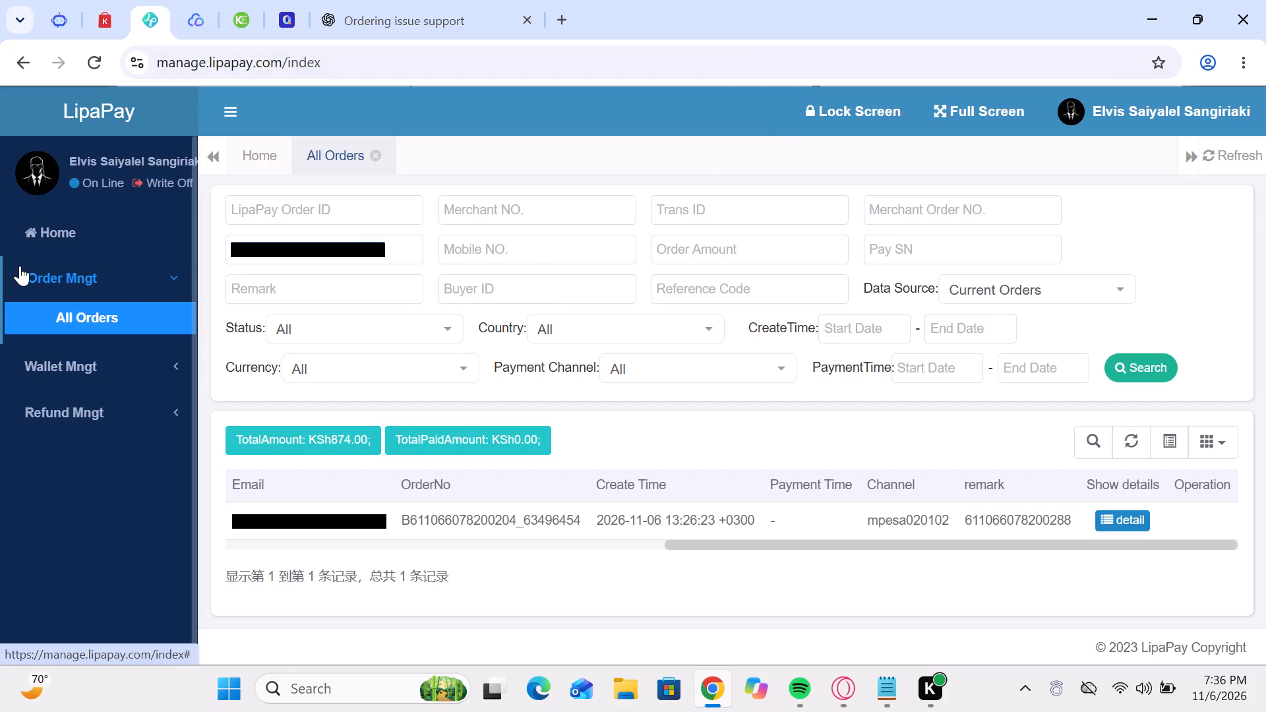
pyautogui.press('BackSpace')
pyautogui.hotkey('ctrl', 'v')
pyautogui.press('Return')
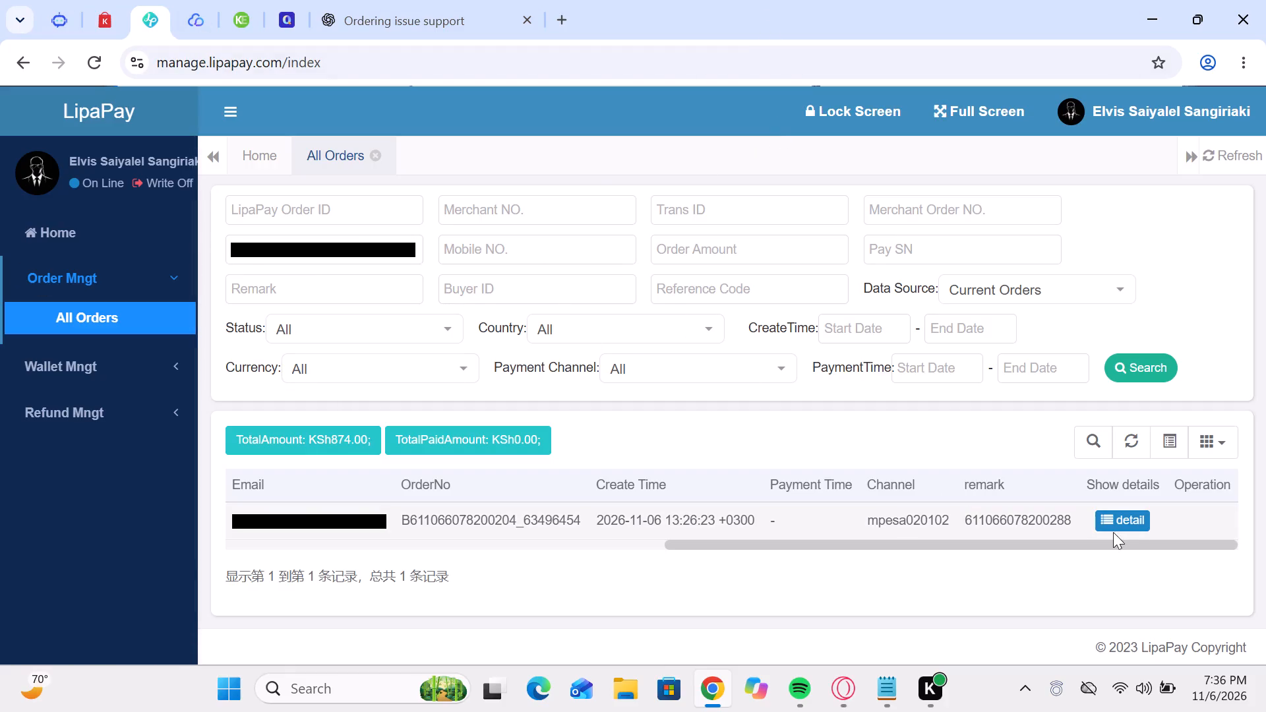
pyautogui.moveTo(1008, 542); pyautogui.dragTo(698, 540)
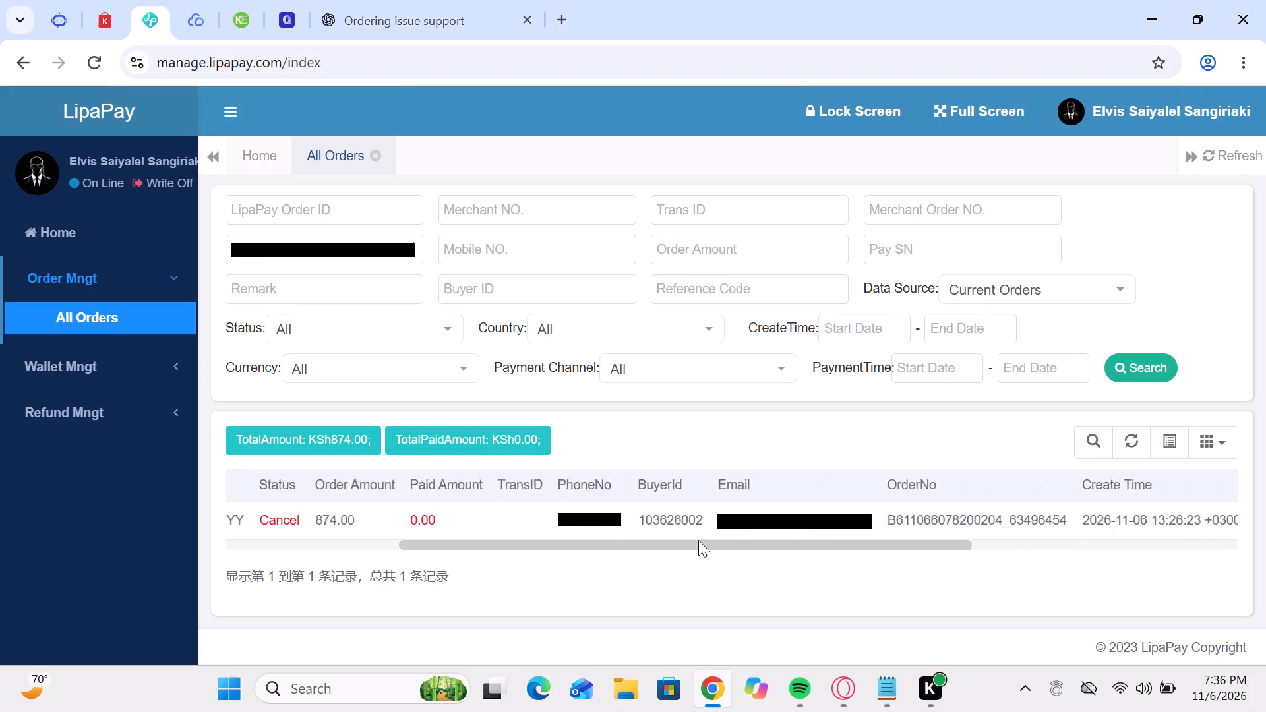
pyautogui.moveTo(698, 540); pyautogui.dragTo(254, 383)
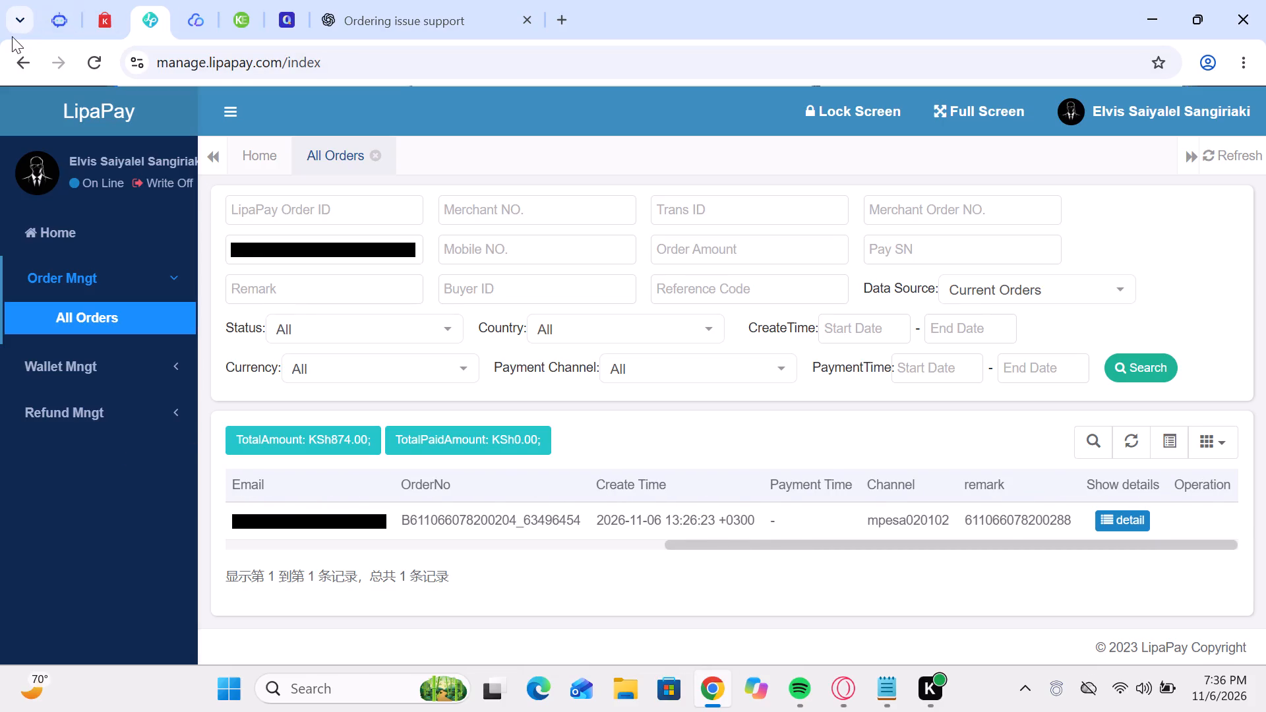
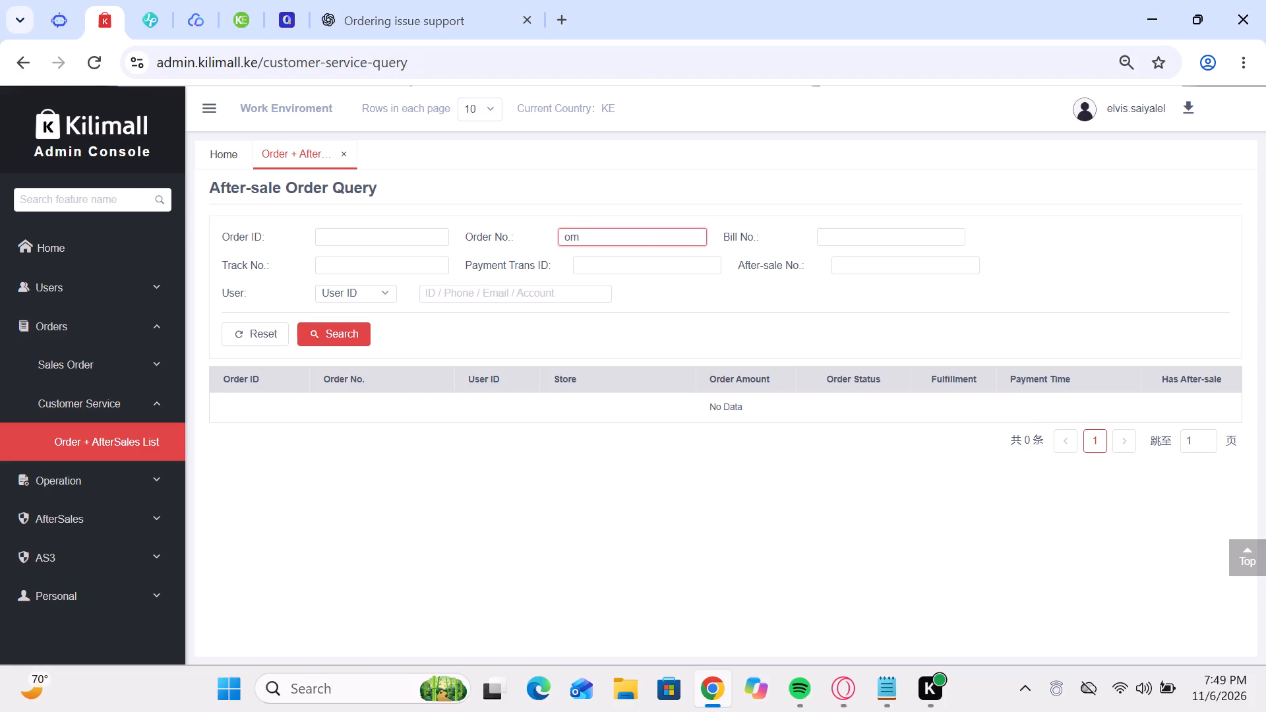
# Replace the leftover Order No. text with the copied customer value and search the after-sale orders.
pyautogui.press('BackSpace')
pyautogui.press('BackSpace')
pyautogui.press('BackSpace')
pyautogui.hotkey('ctrl', 'v')
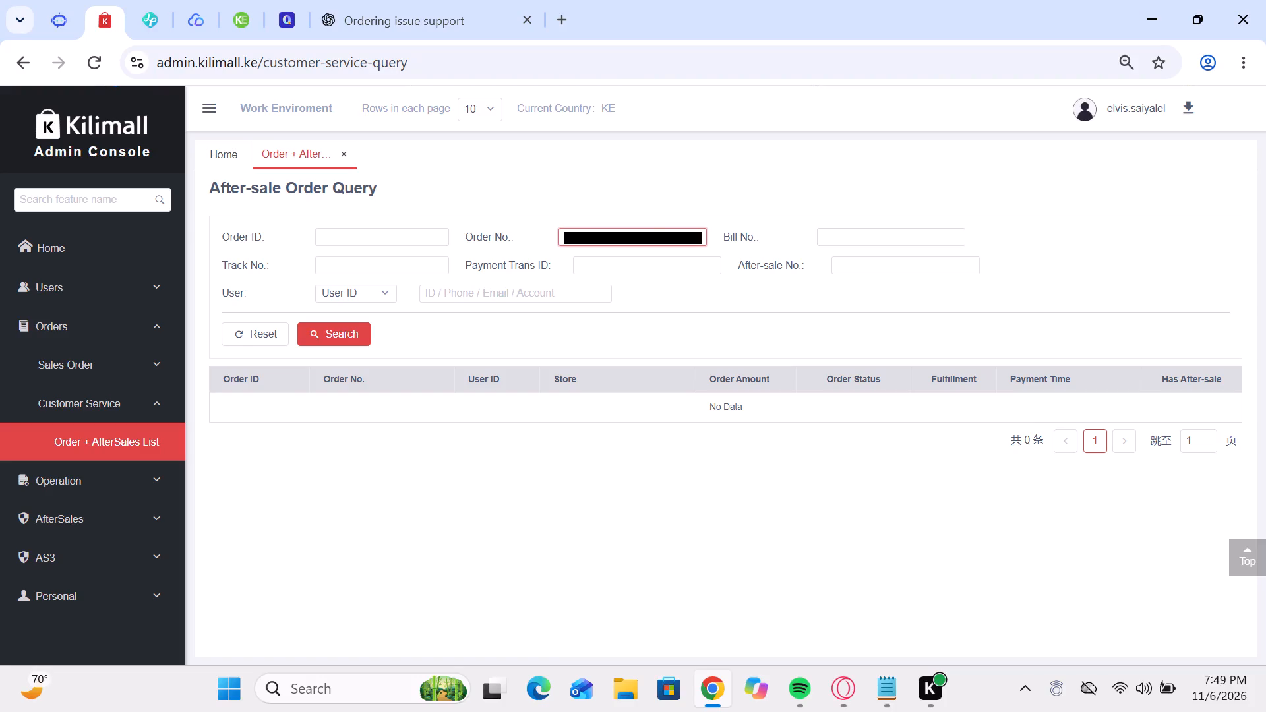
pyautogui.click(345, 329)
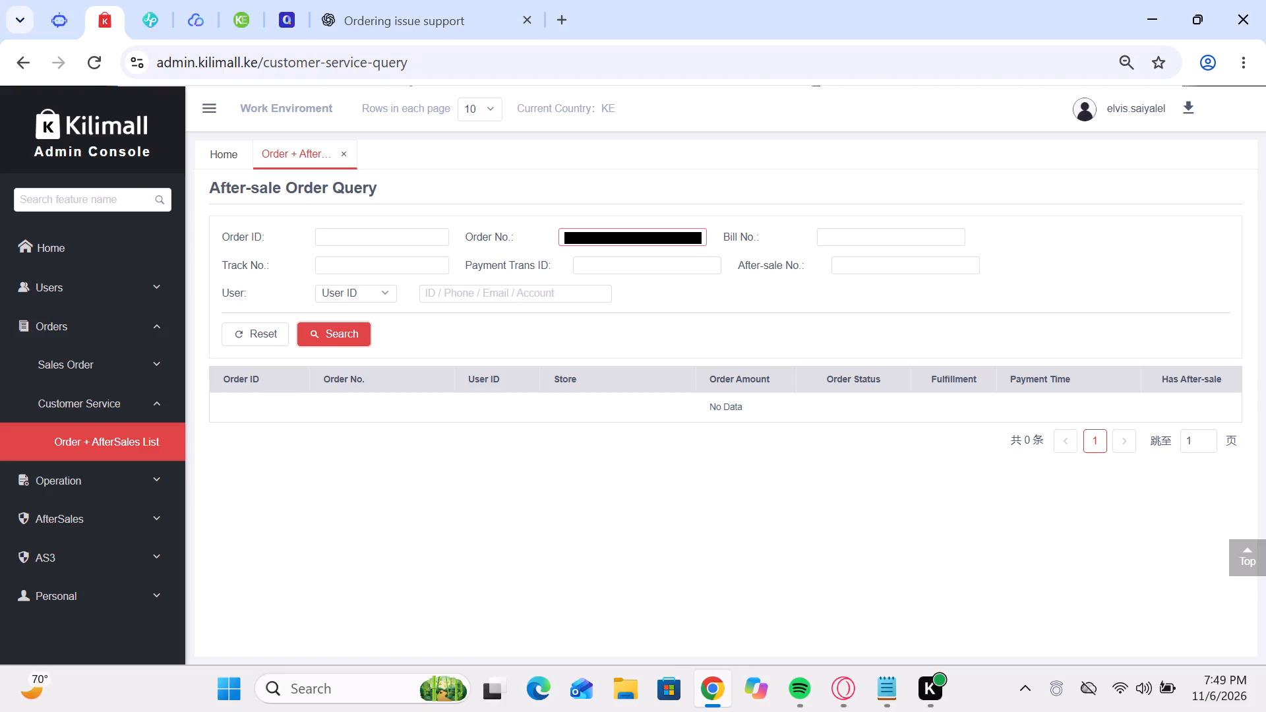
# Re-enter the copied customer value as the Order No. and run the after-sale order search again.
pyautogui.moveTo(563, 231); pyautogui.dragTo(849, 276)
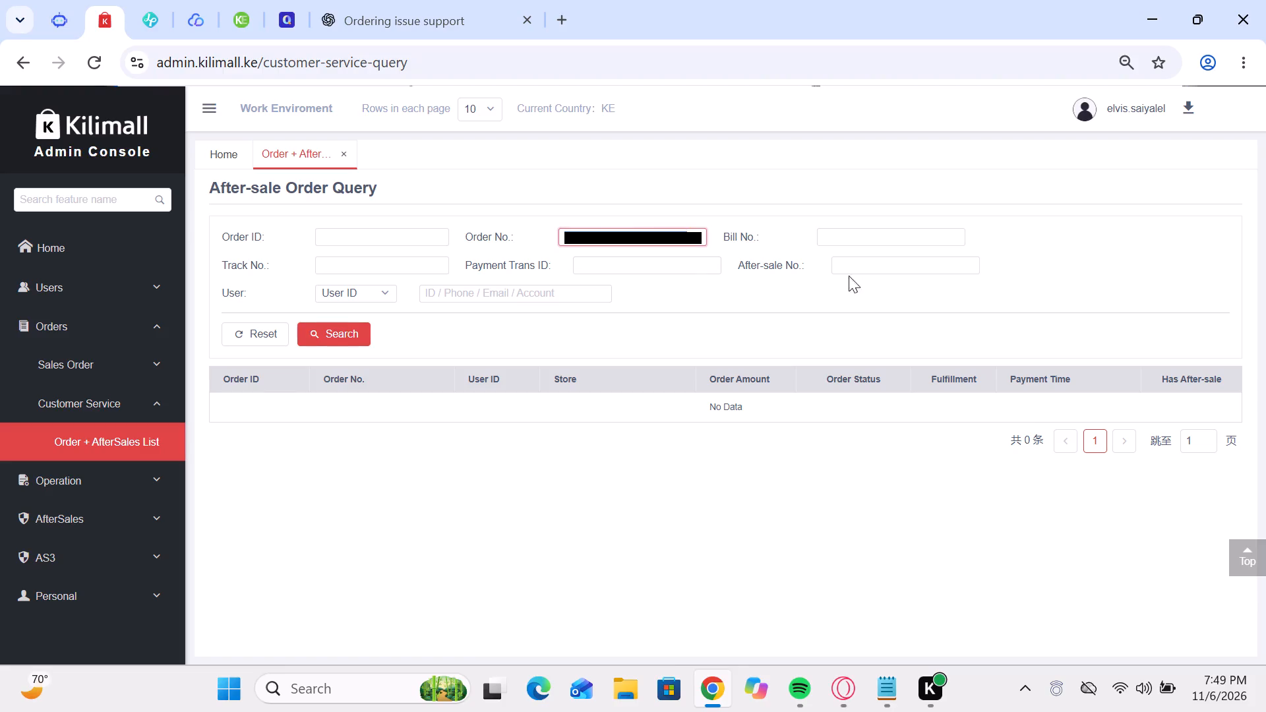
pyautogui.moveTo(849, 276); pyautogui.dragTo(932, 272)
pyautogui.hotkey('ctrl', 'v')
pyautogui.press('Return')
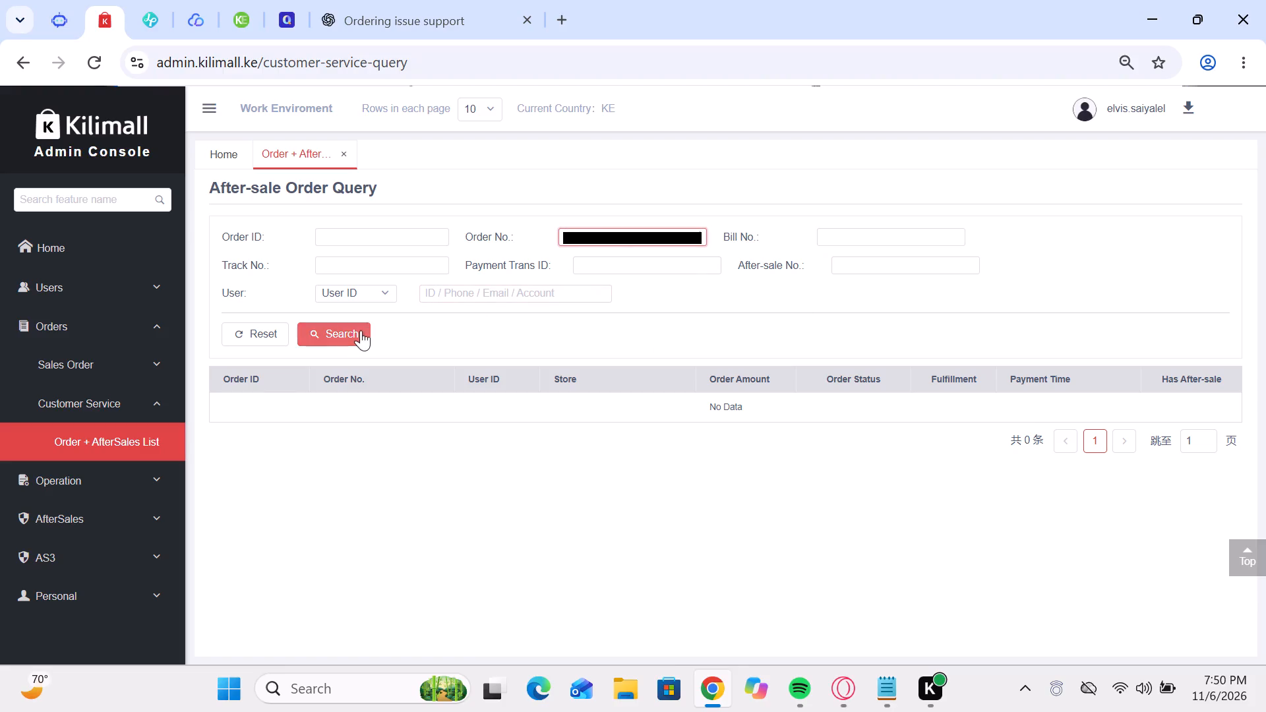
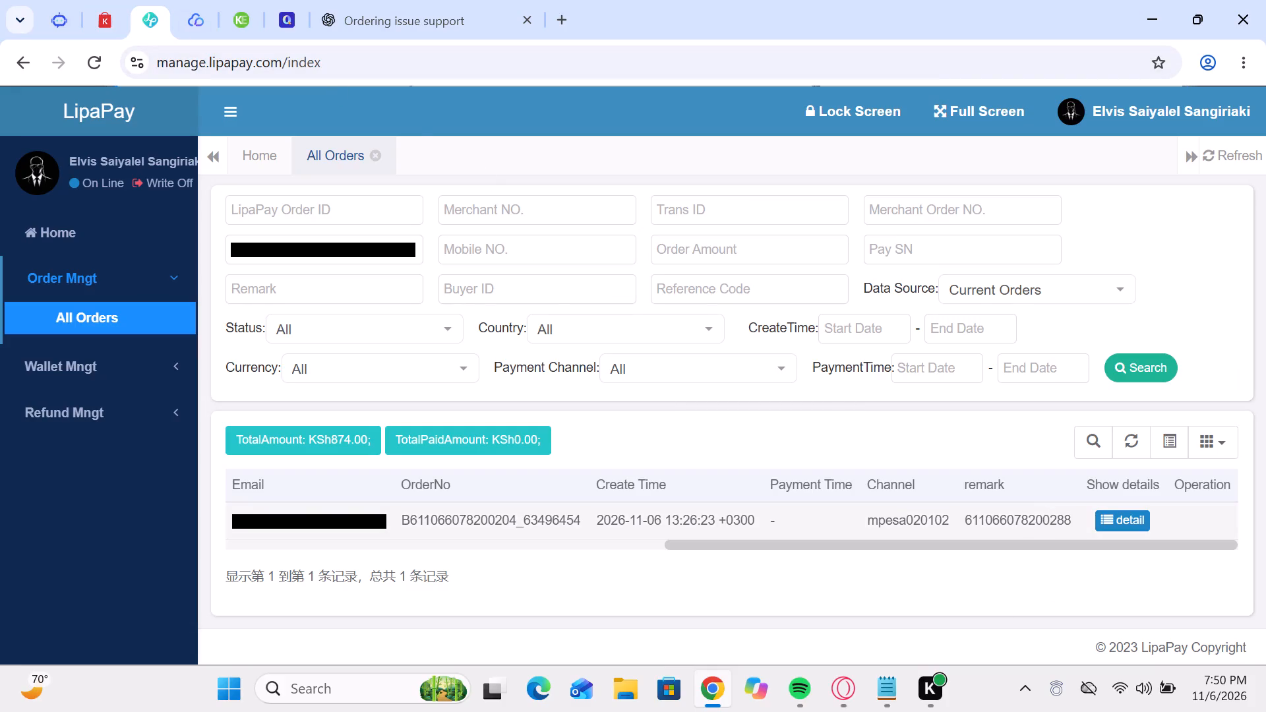
pyautogui.tripleClick(1033, 517)
pyautogui.rightClick(1033, 516)
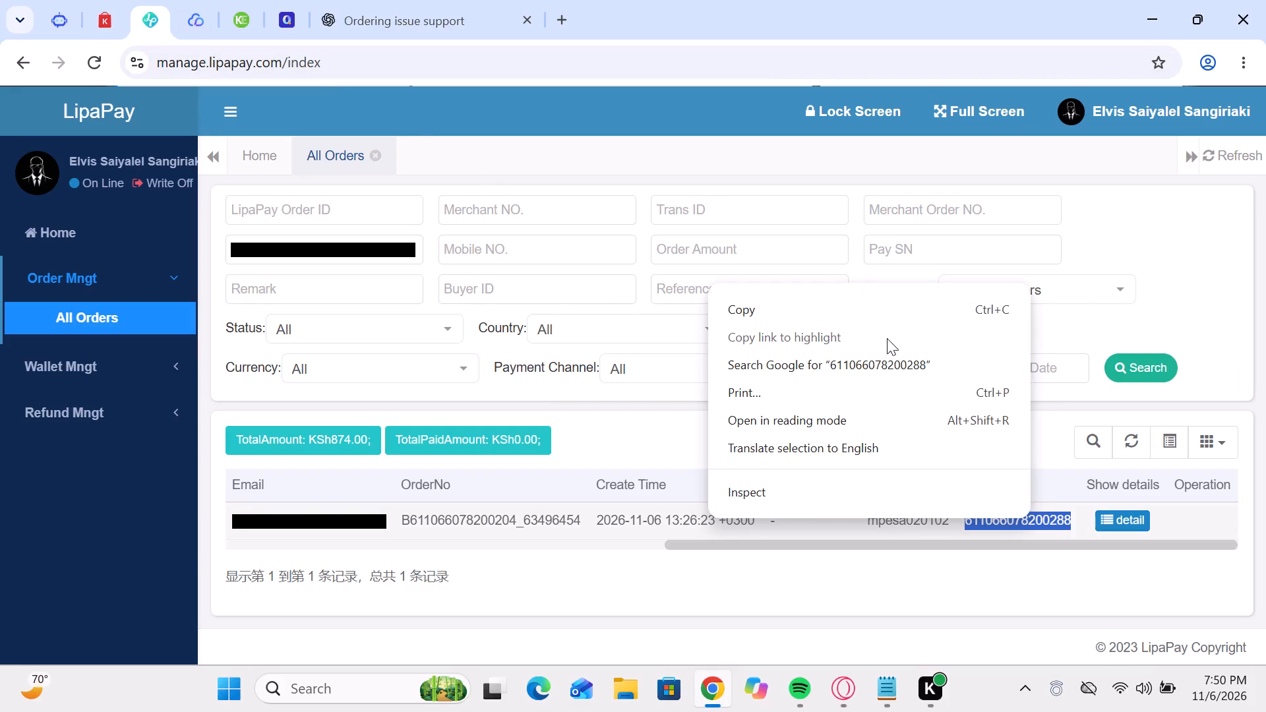
pyautogui.click(860, 311)
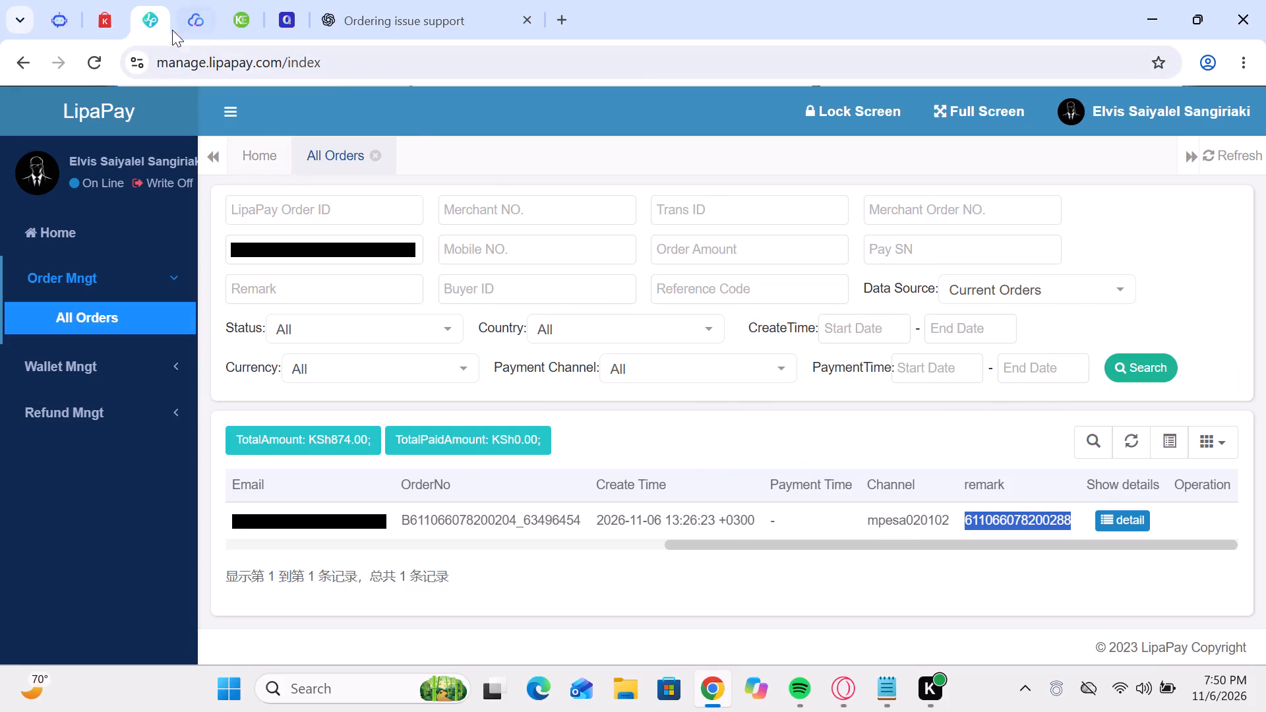
pyautogui.click(95, 15)
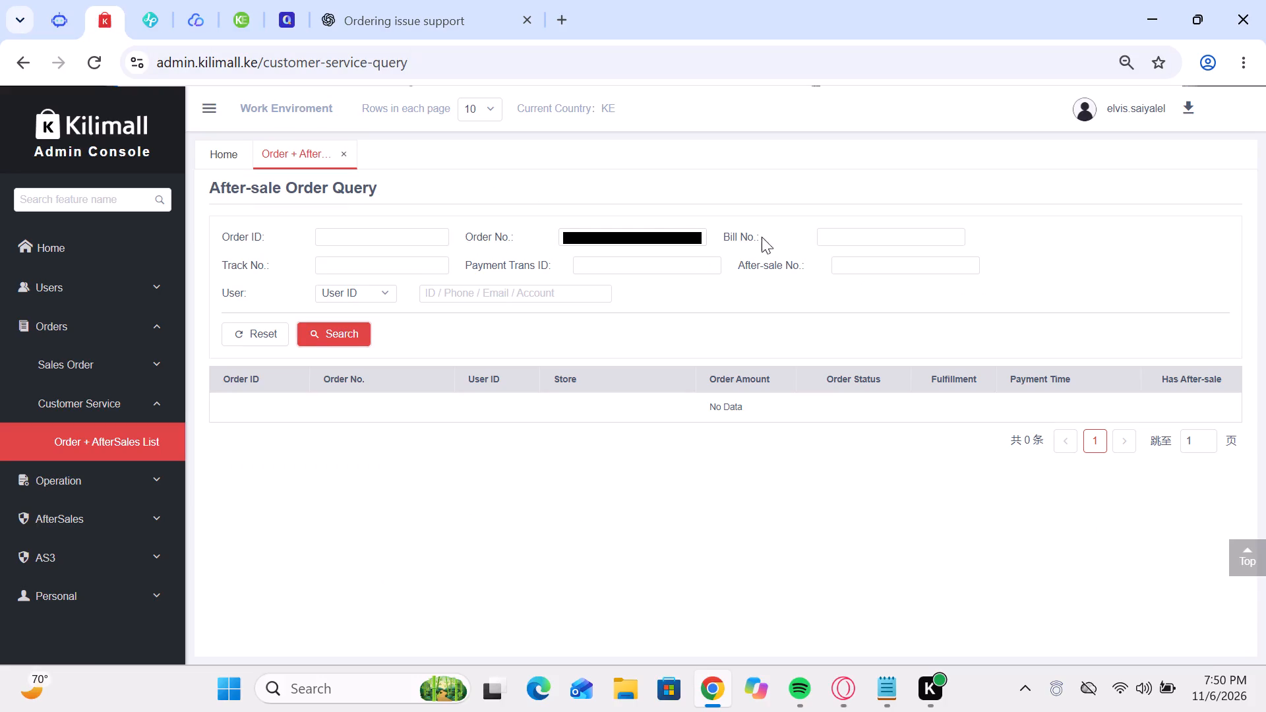
pyautogui.moveTo(563, 233); pyautogui.dragTo(895, 249)
pyautogui.press('BackSpace')
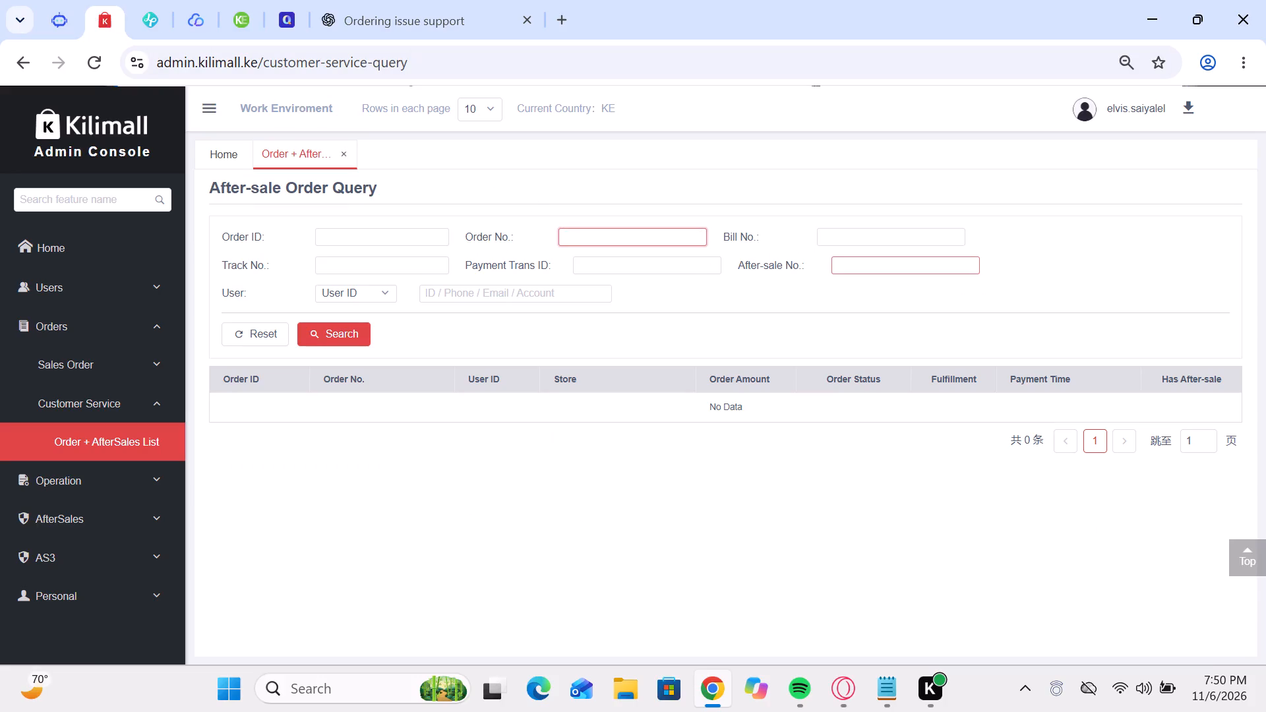
pyautogui.hotkey('ctrl', 'v')
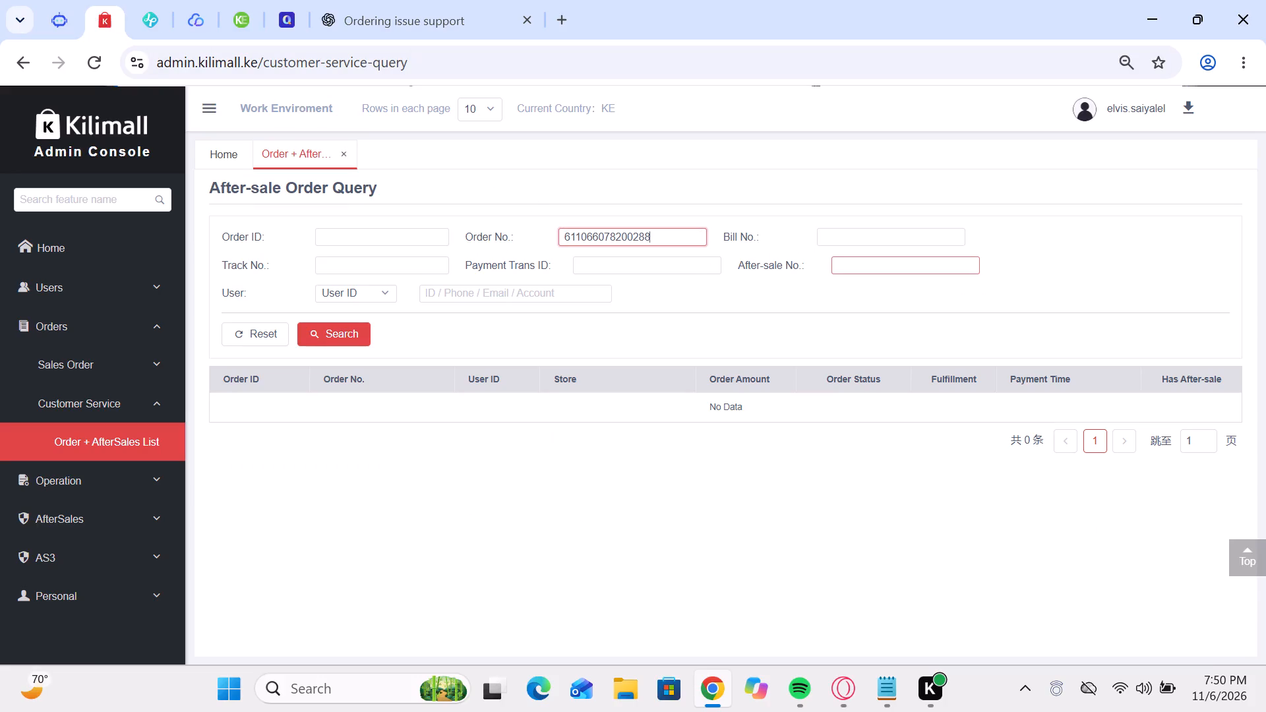
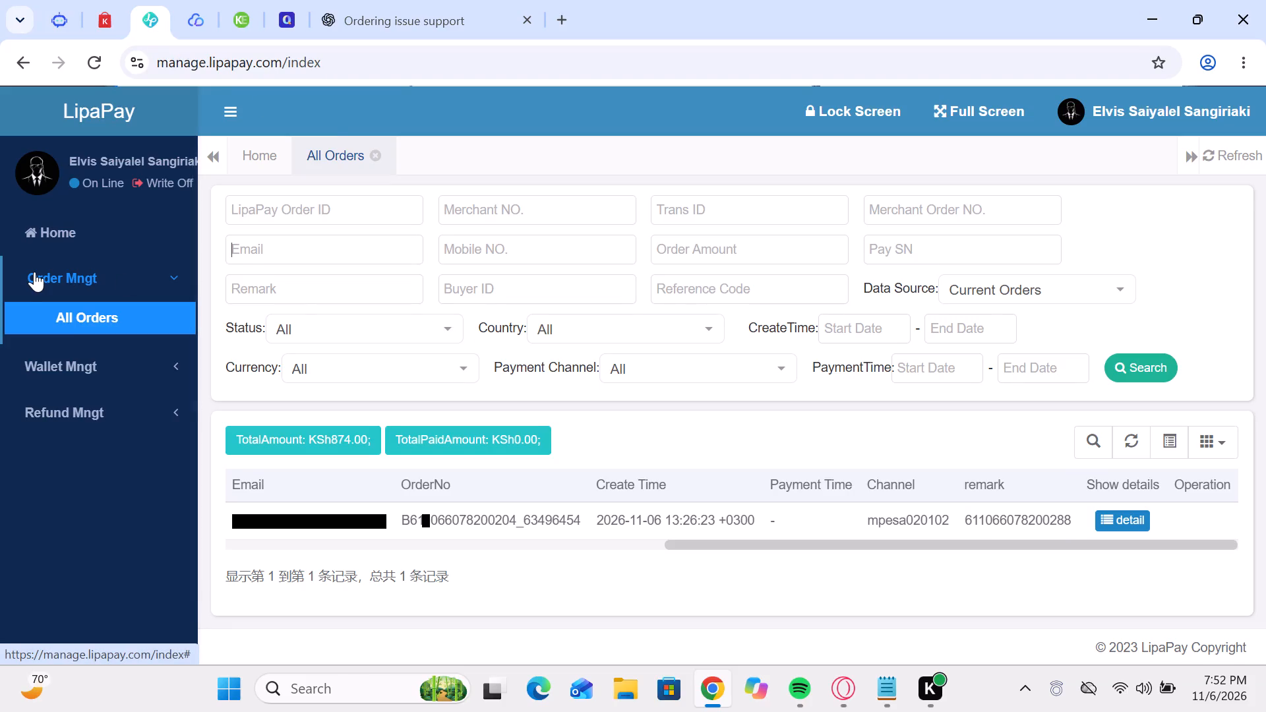
# Search all LipaPay orders by the customer's mobile number with the 254 country code, leaving the Email filter empty.
pyautogui.hotkey('ctrl', 'v')
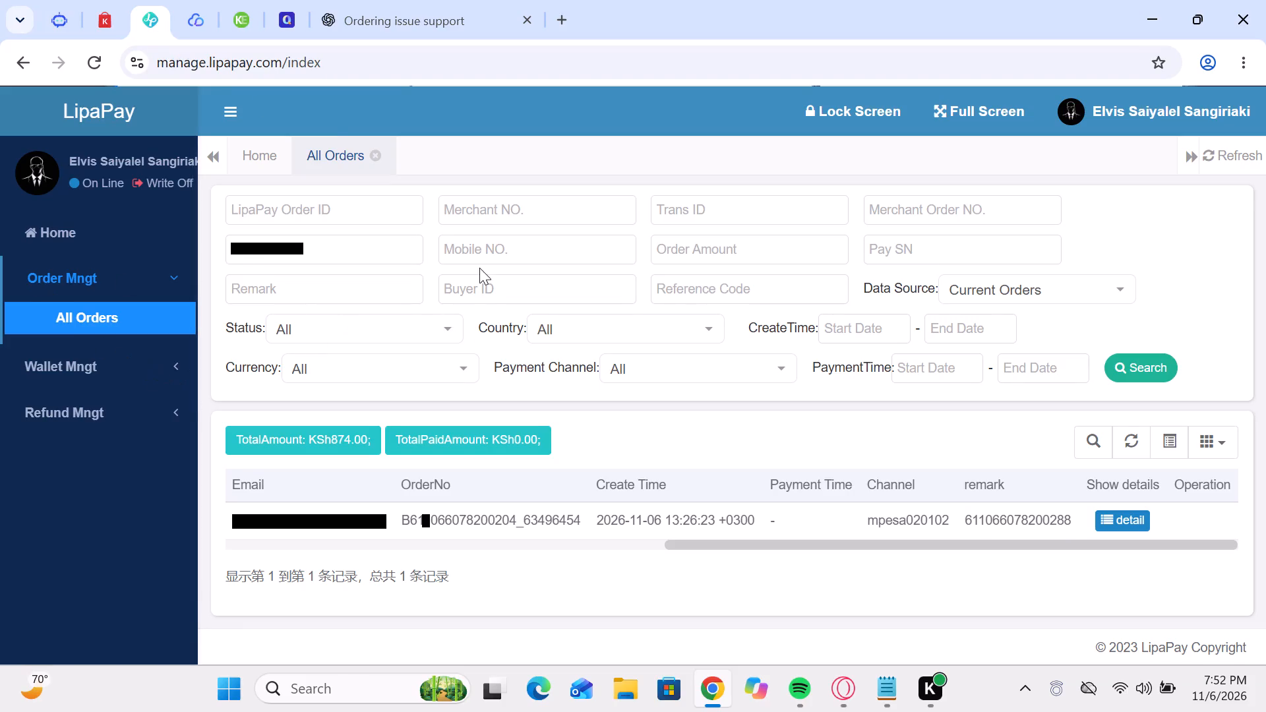
pyautogui.click(479, 268)
pyautogui.click(479, 250)
pyautogui.hotkey('ctrl', 'v')
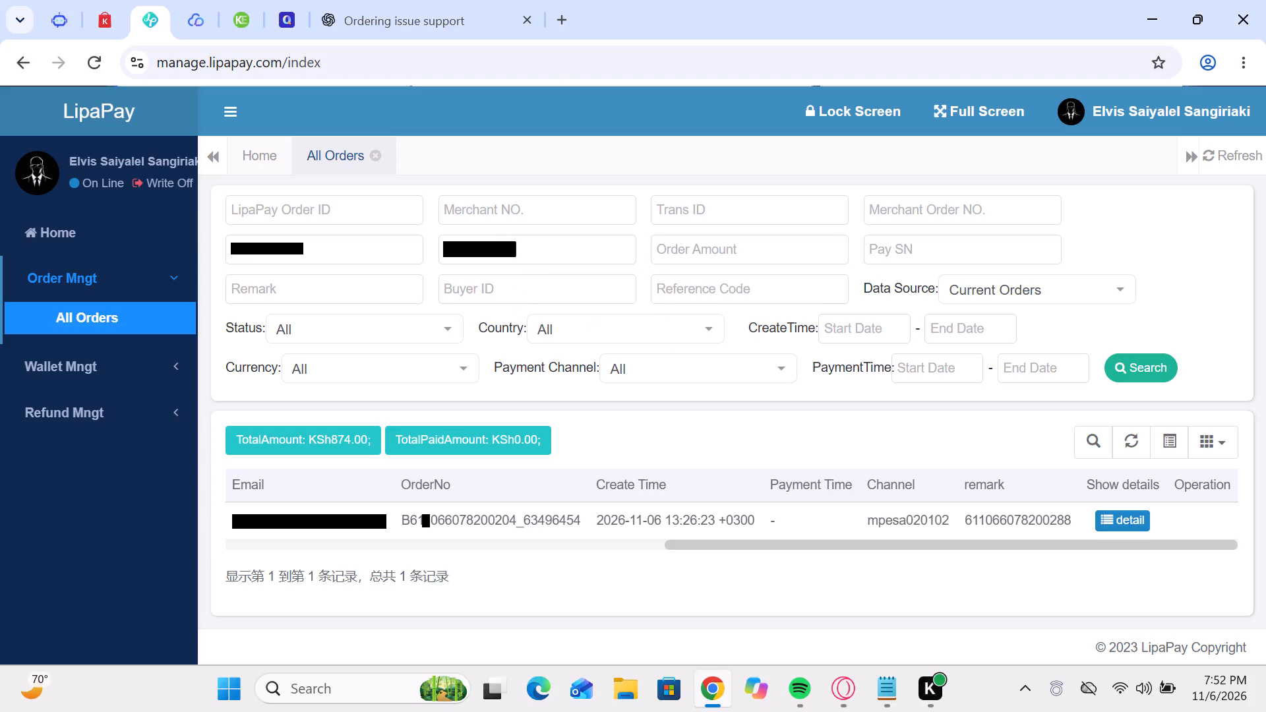
pyautogui.press('Return')
pyautogui.moveTo(331, 242); pyautogui.dragTo(36, 266)
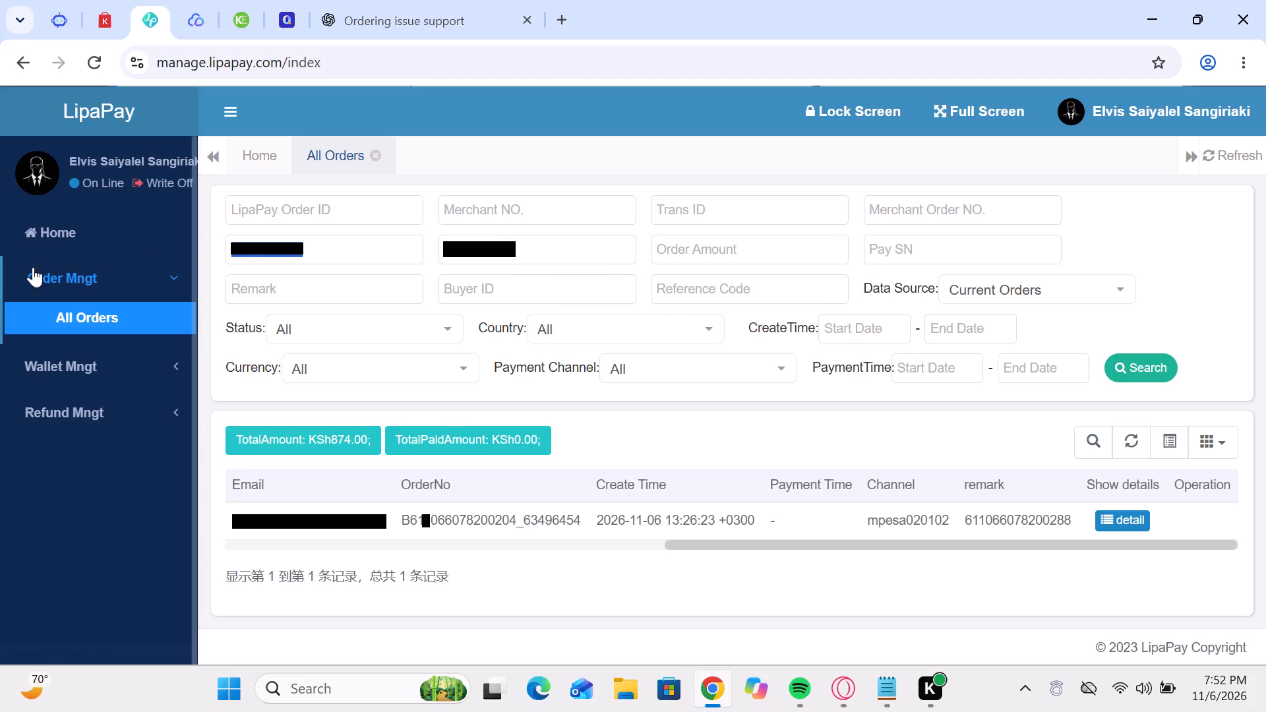
pyautogui.press('BackSpace')
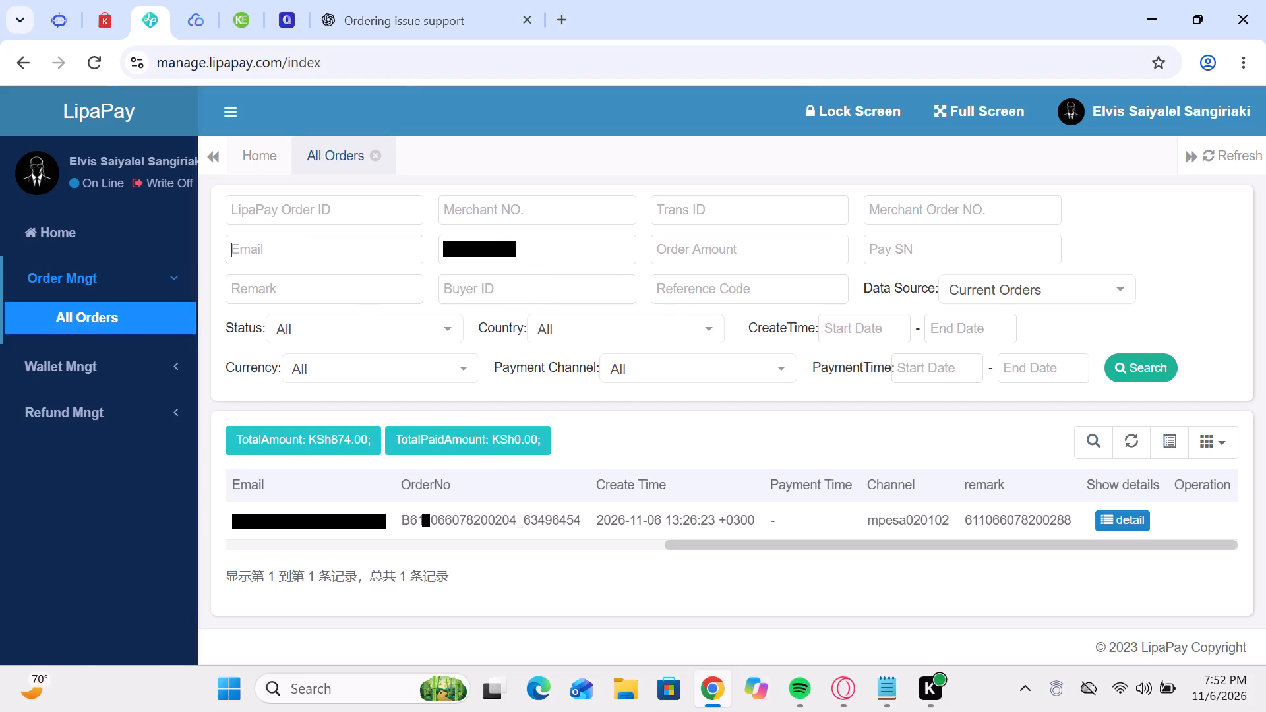
pyautogui.click(451, 250)
pyautogui.press('BackSpace')
pyautogui.write('254')
pyautogui.click(1122, 382)
pyautogui.click(1129, 374)
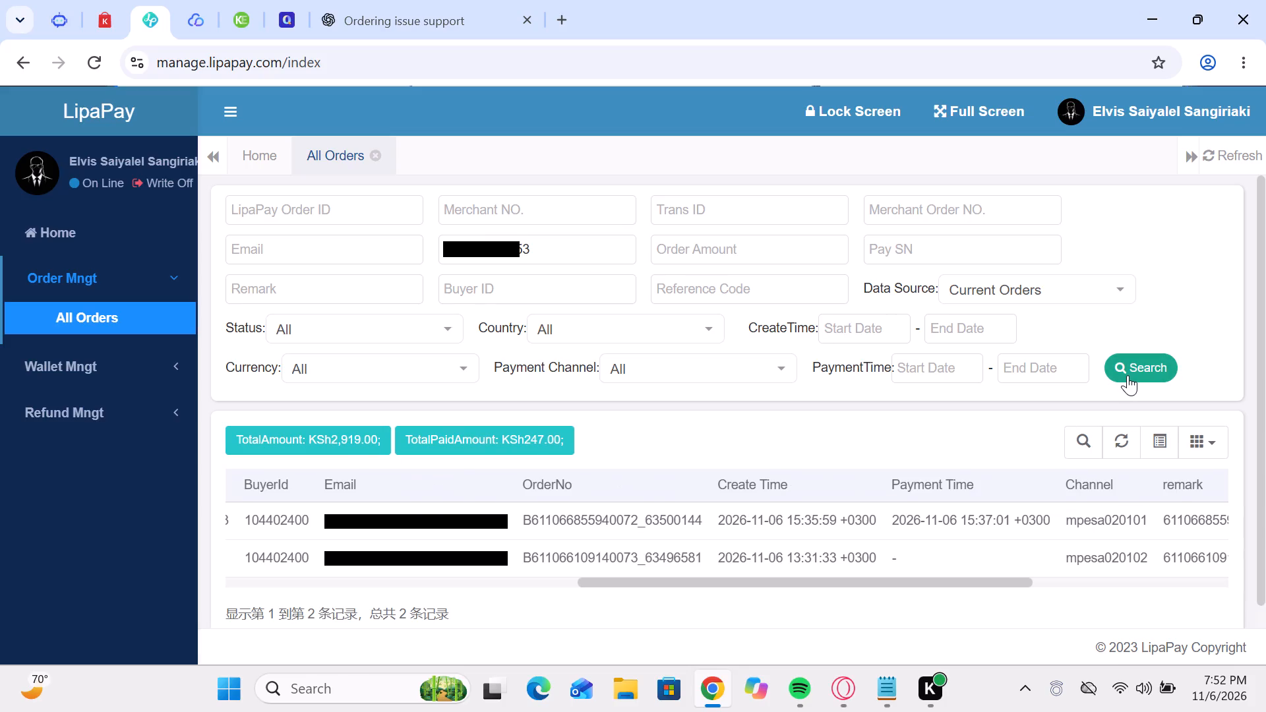
pyautogui.click(1135, 366)
pyautogui.moveTo(865, 585); pyautogui.dragTo(1099, 579)
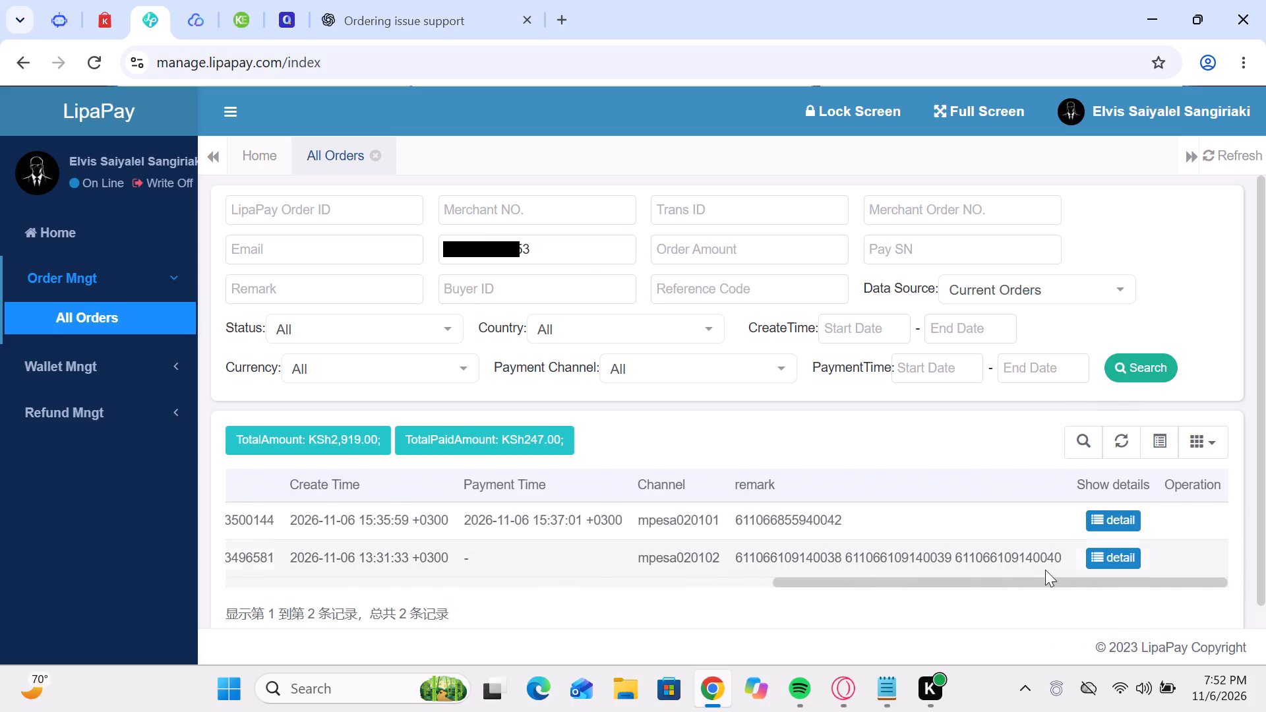
pyautogui.doubleClick(804, 526)
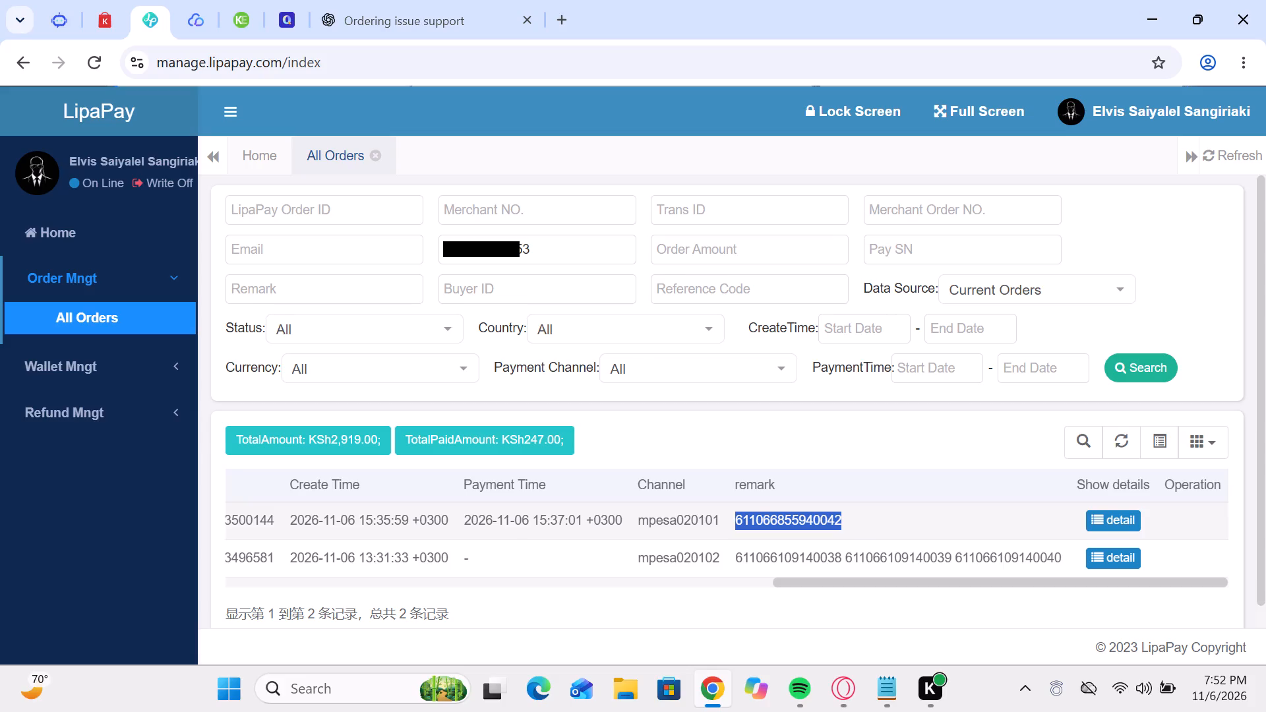
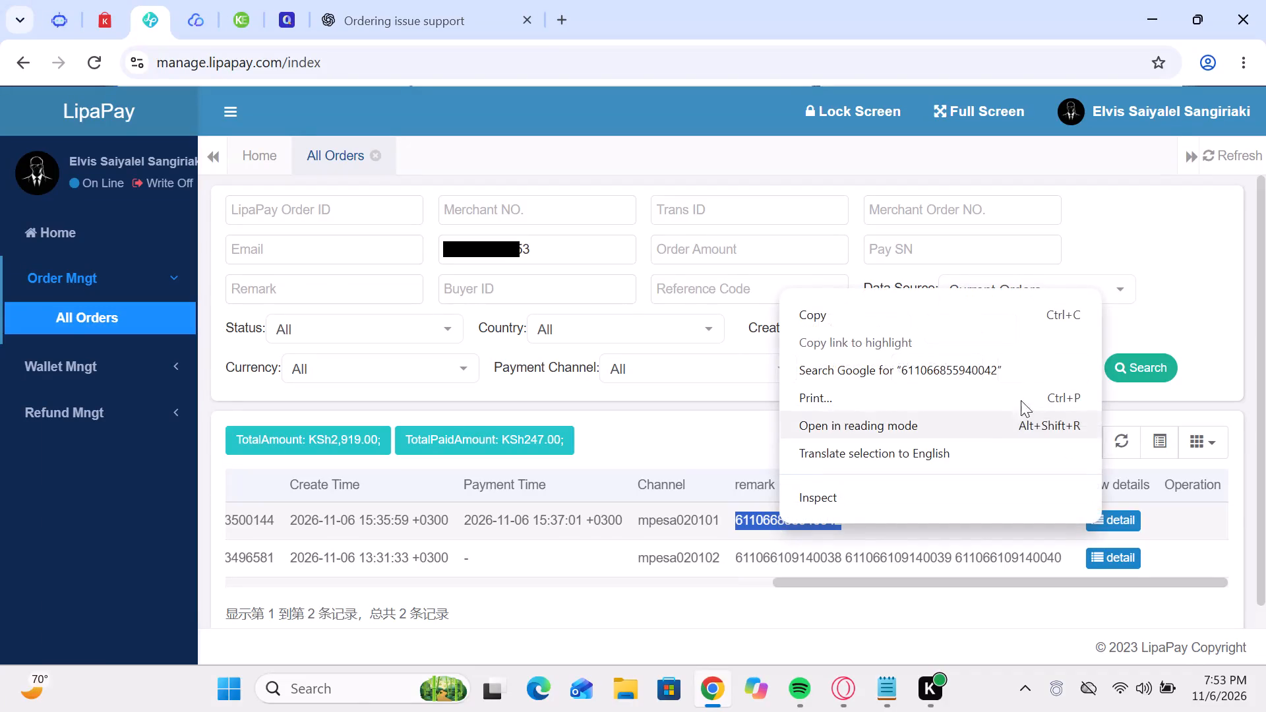
pyautogui.click(971, 315)
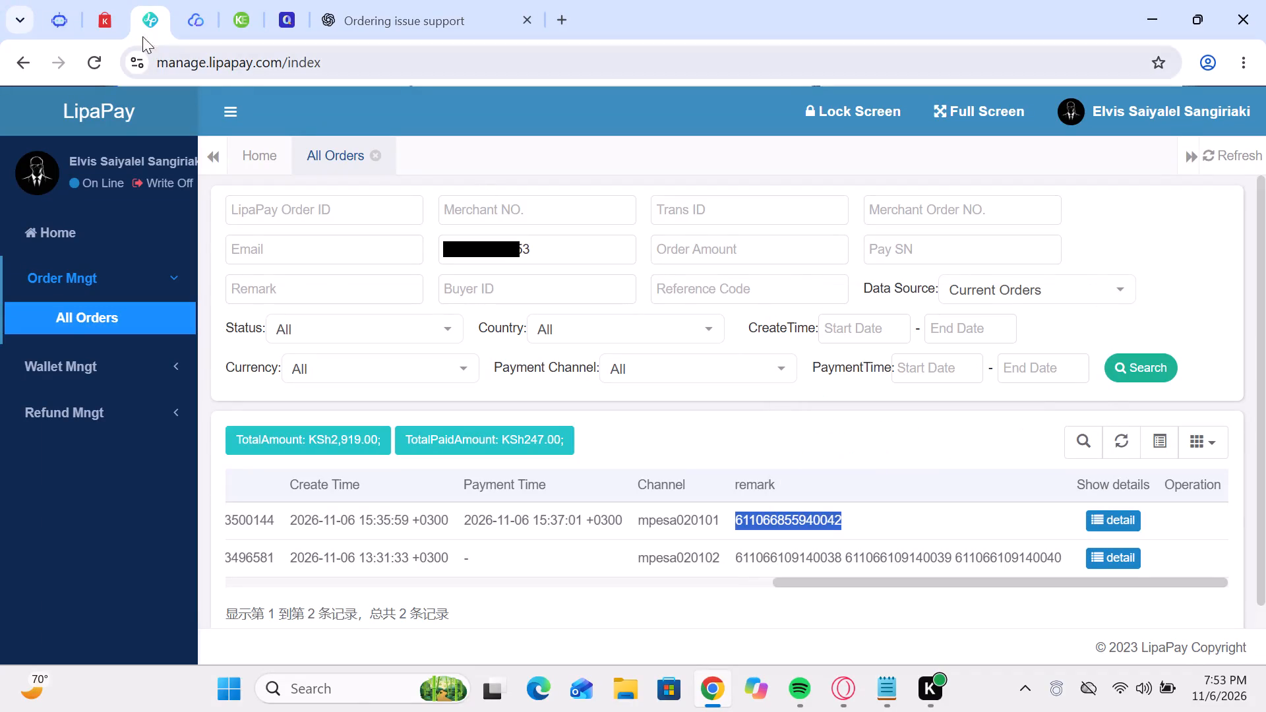
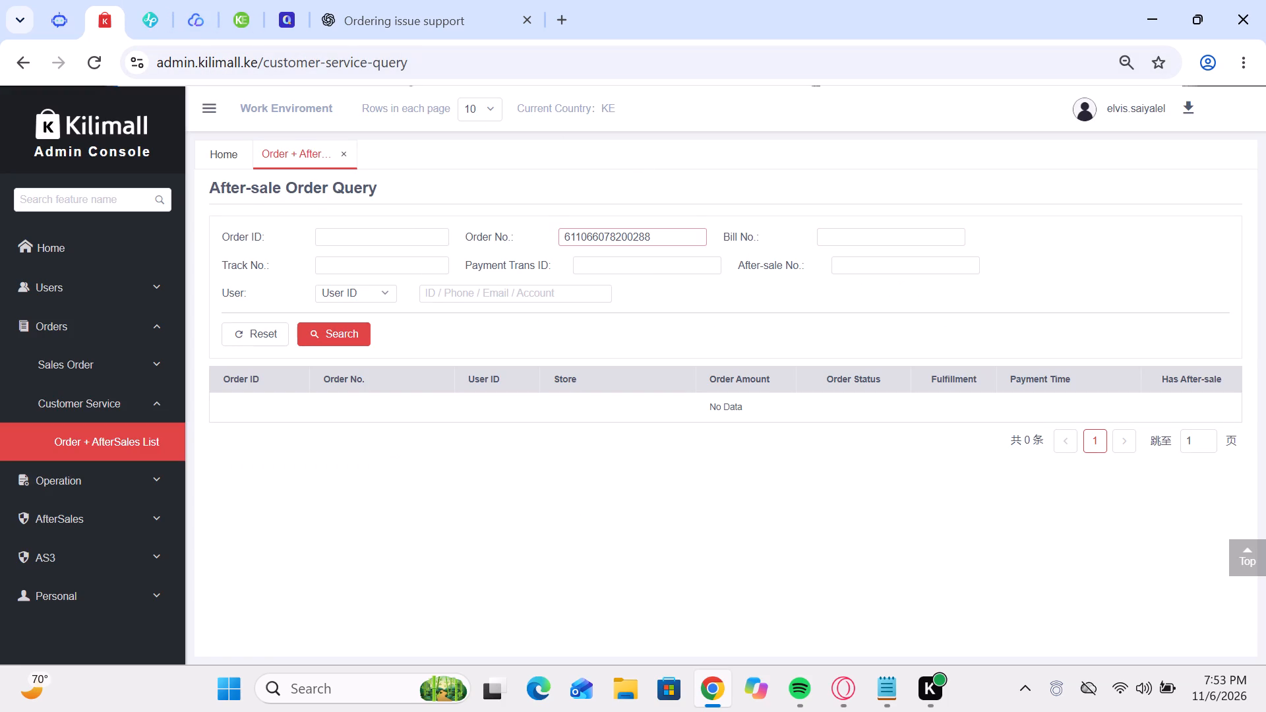
pyautogui.moveTo(665, 242); pyautogui.dragTo(443, 211)
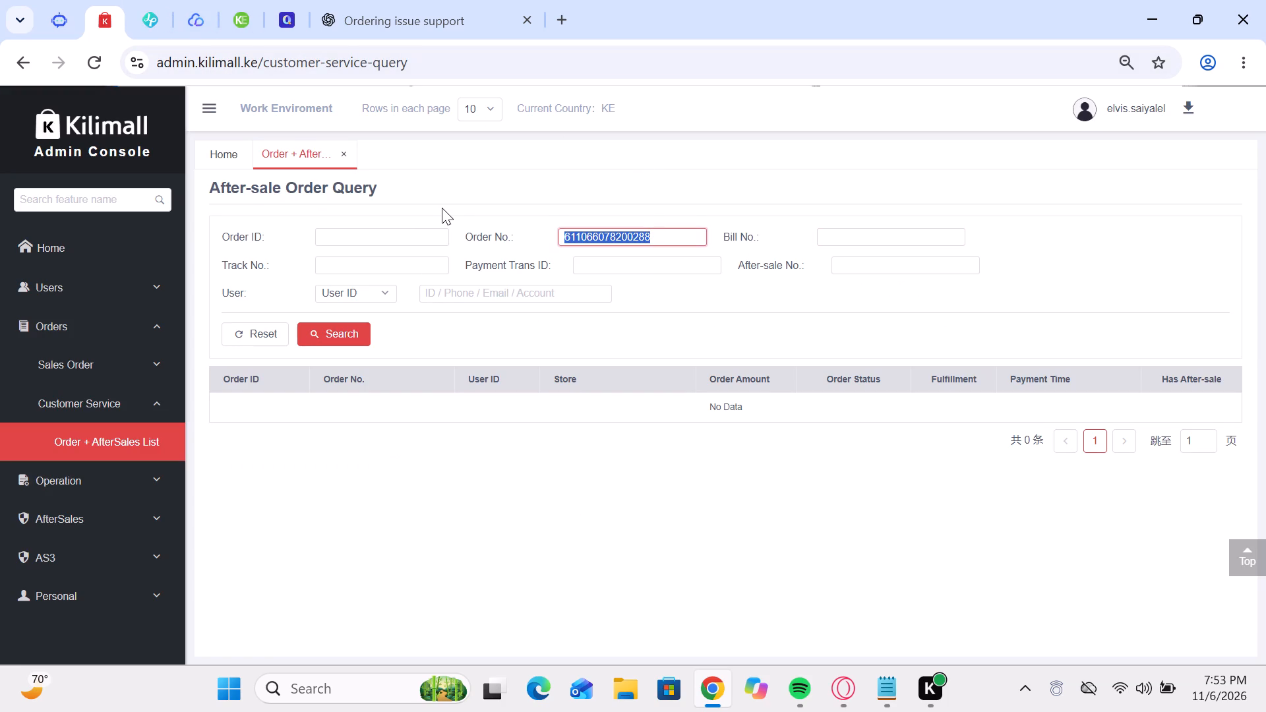
pyautogui.press('BackSpace')
pyautogui.hotkey('ctrl', 'v')
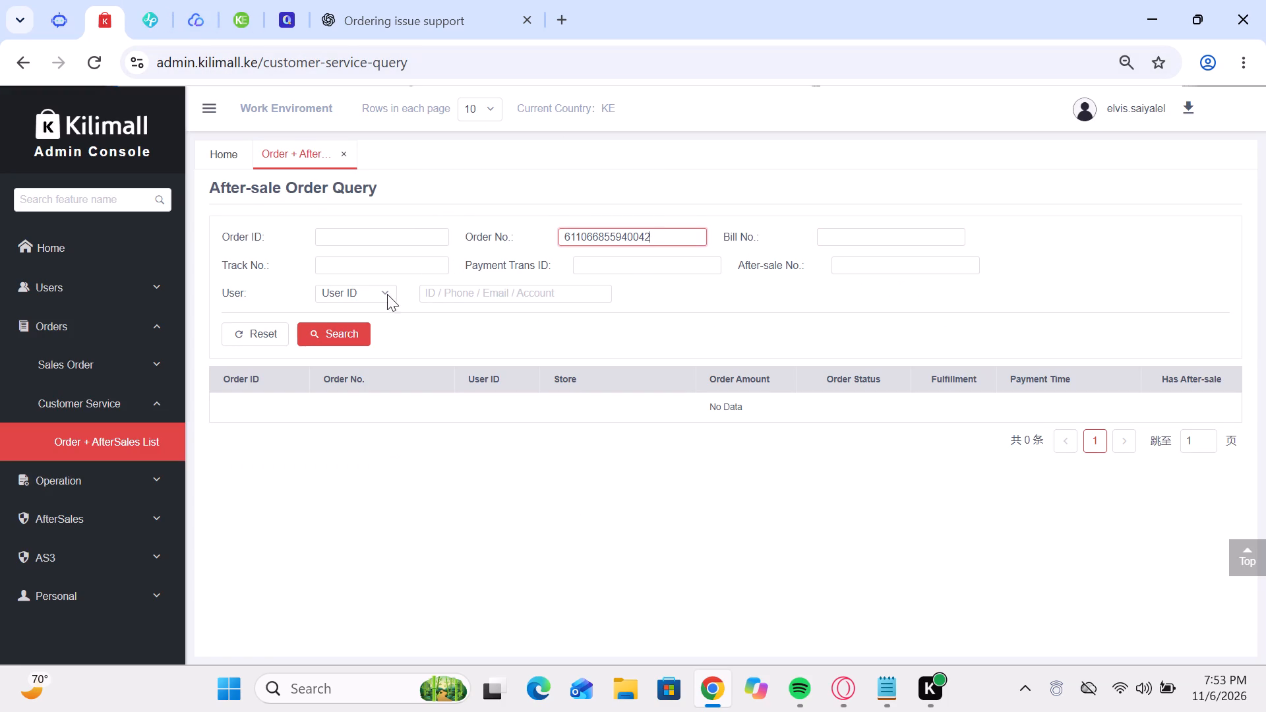
pyautogui.click(331, 326)
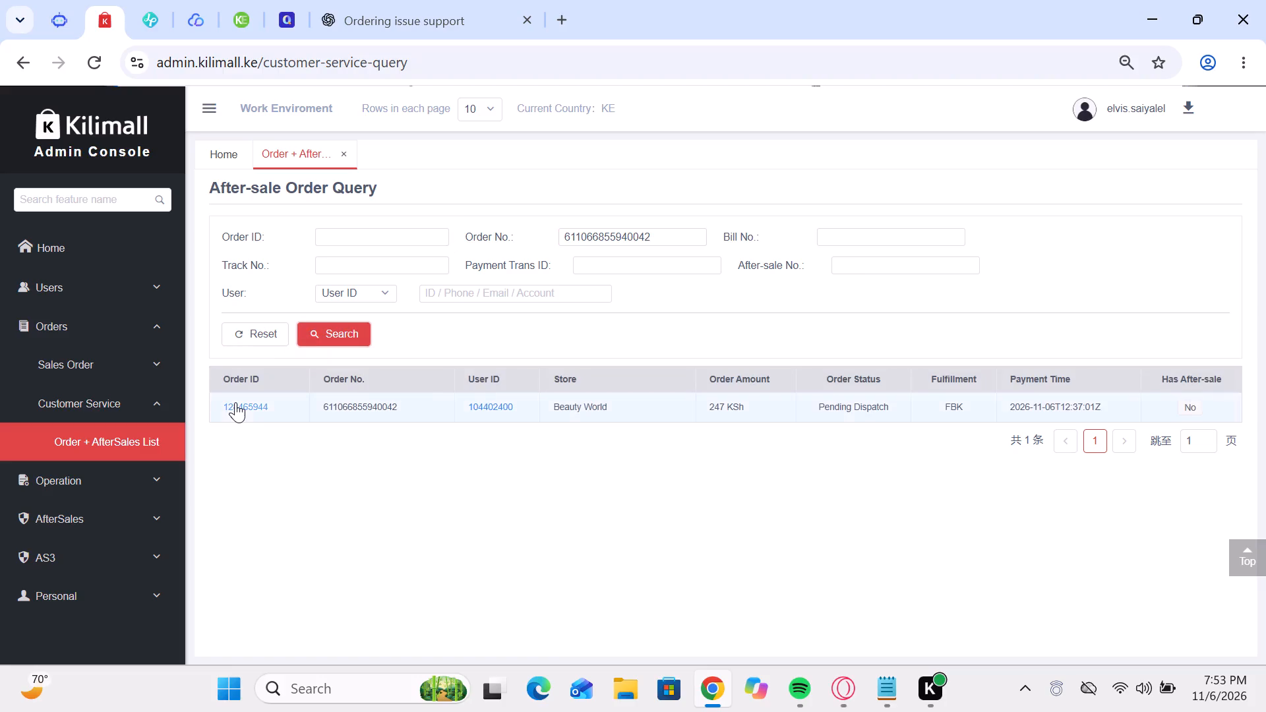
# Open the details of the found Beauty World order and expand its logistics information to check the parcel's tracking progress.
pyautogui.click(235, 402)
pyautogui.scroll(-12, 768, 383)
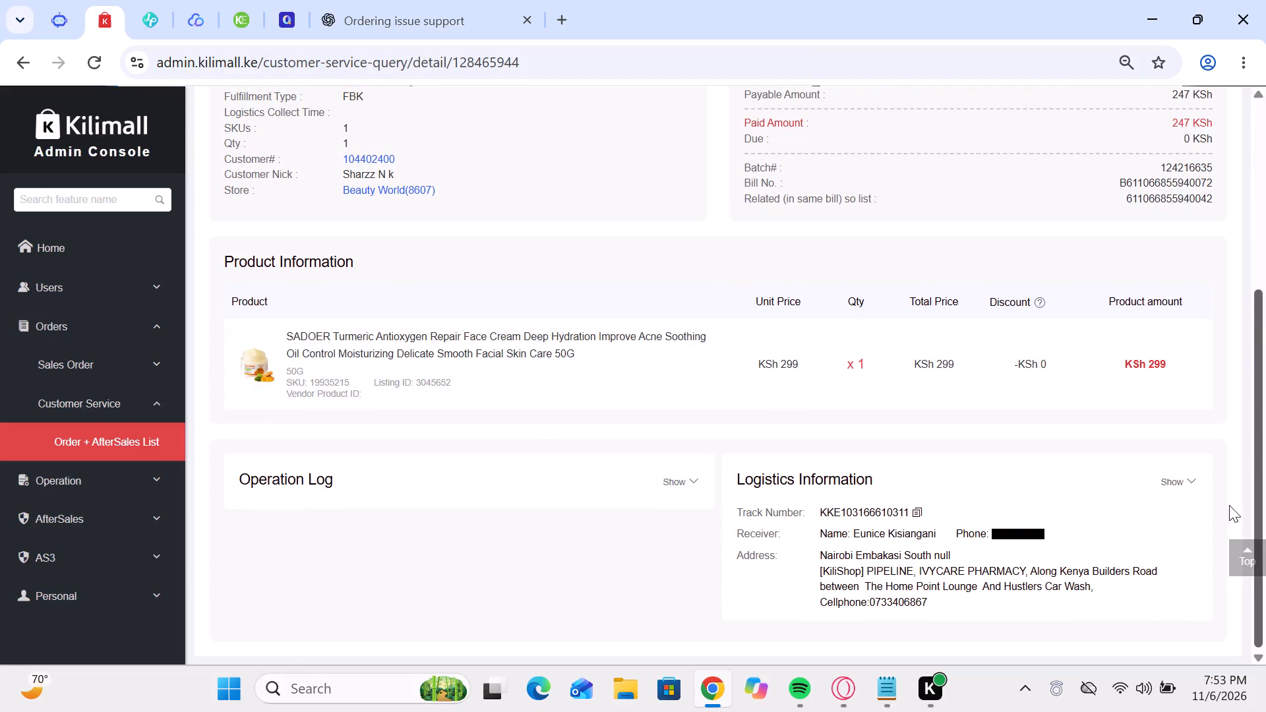
pyautogui.click(1173, 481)
pyautogui.scroll(-3, 1110, 477)
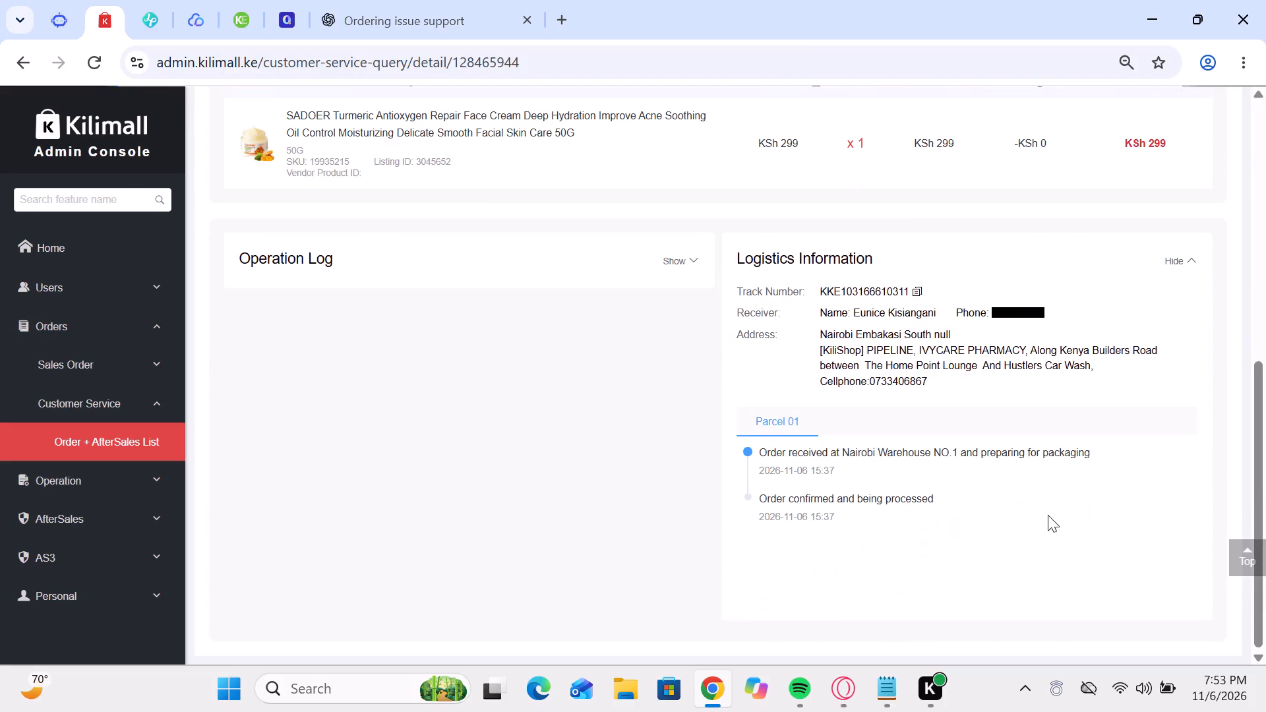
pyautogui.scroll(-1, 1025, 502)
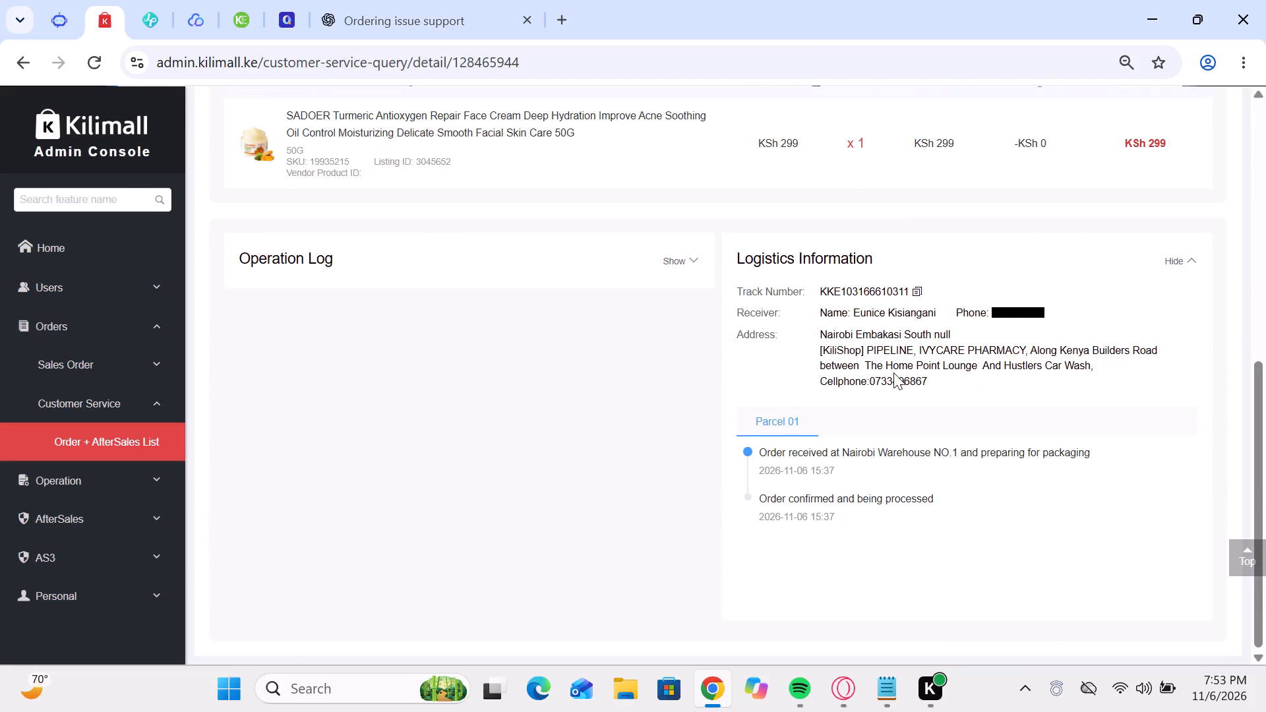
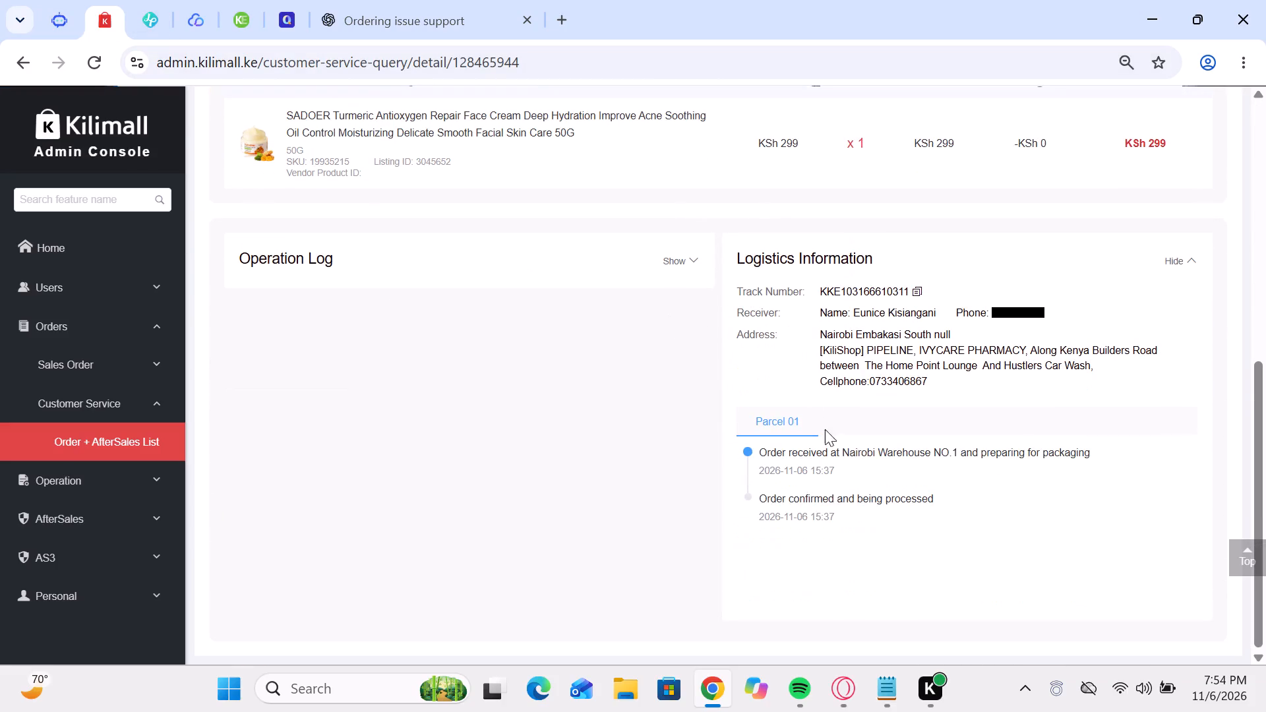
# Copy the Parcel 01 tracking status "Order received at Nairobi Warehouse NO.1 and preparing for packaging" from the logistics information.
pyautogui.moveTo(758, 446); pyautogui.dragTo(1120, 440)
pyautogui.rightClick(1066, 448)
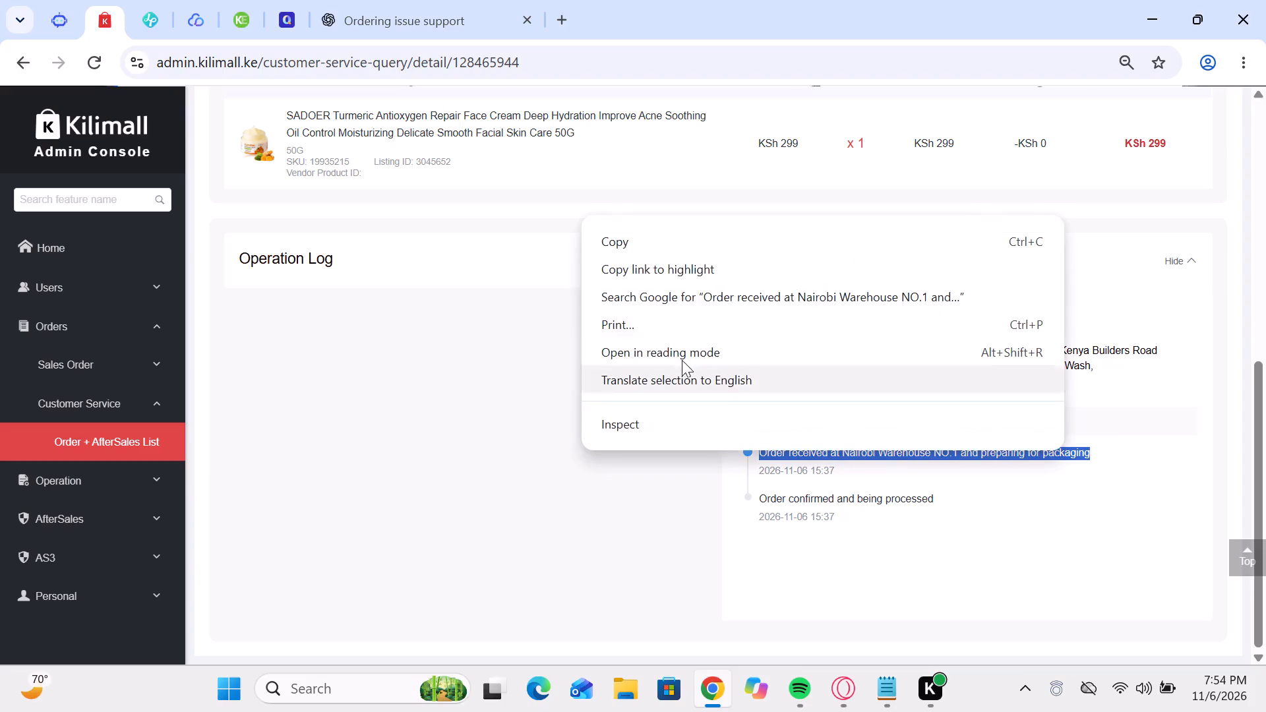
pyautogui.click(626, 235)
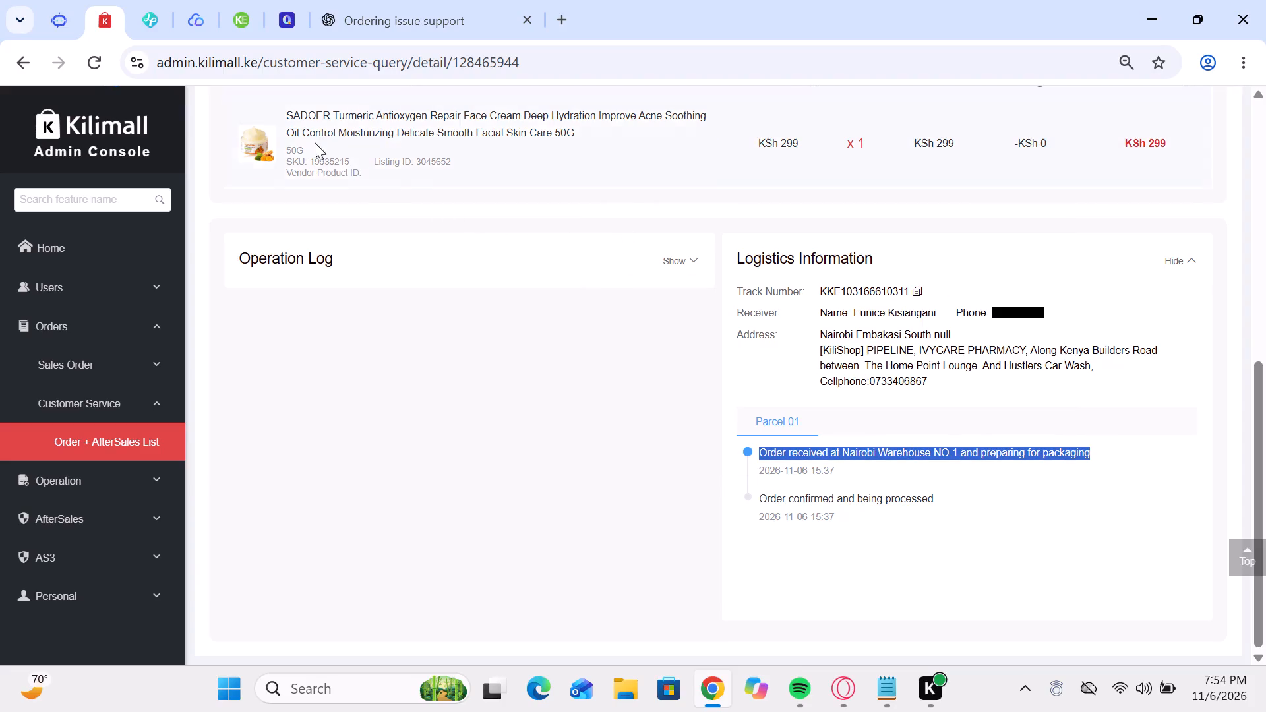
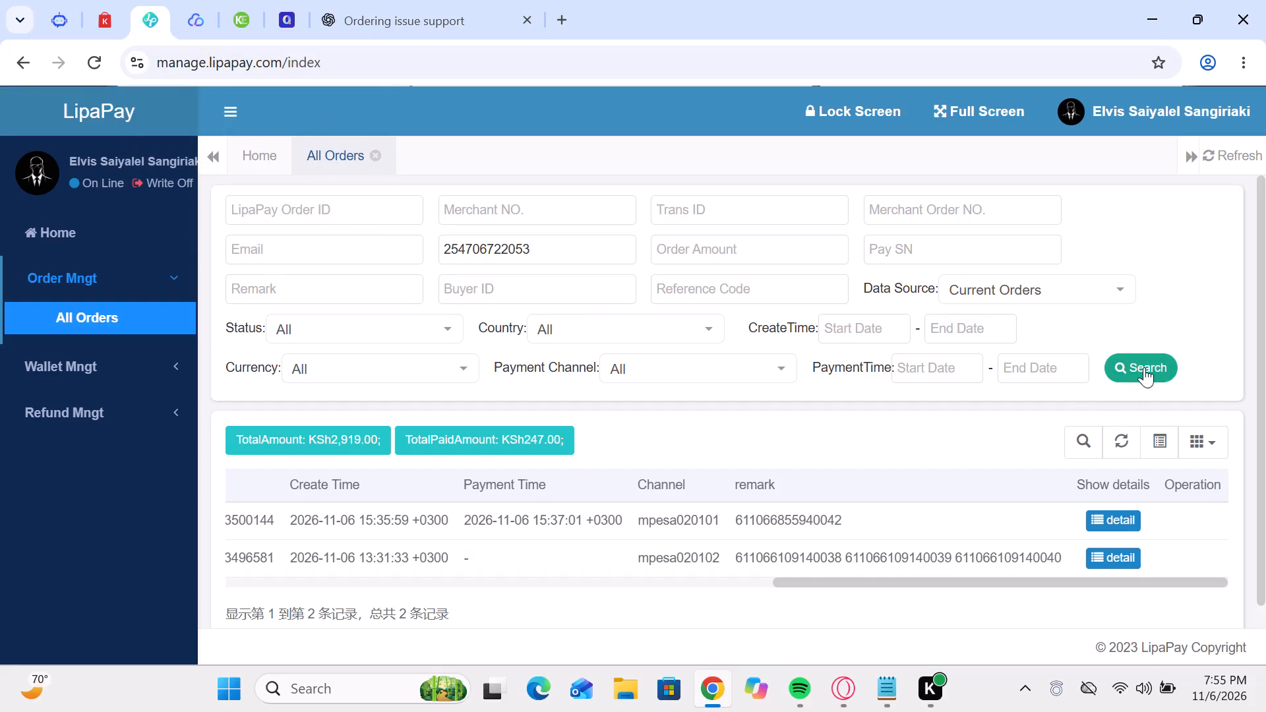
# Rerun the LipaPay search of current orders for the customer's phone number.
pyautogui.click(1144, 367)
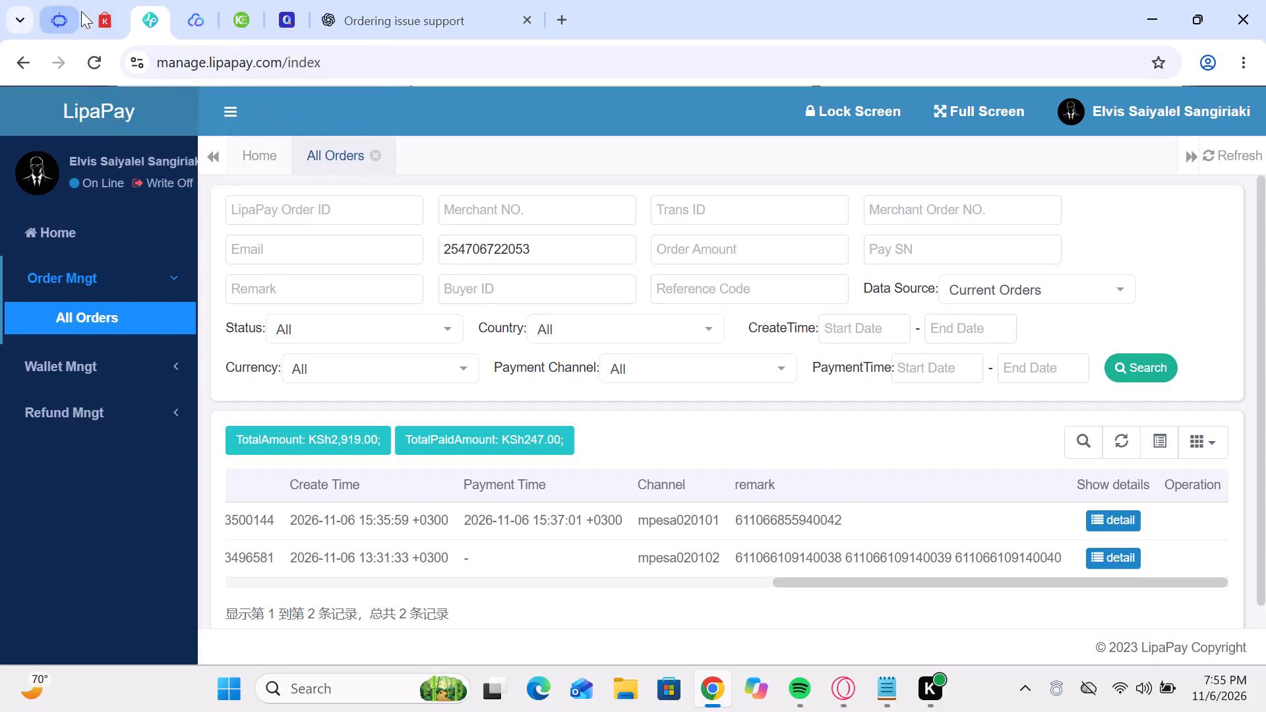
# Return to the order detail in the Kilimall Admin Console and examine the Parcel 01 tracking status in the logistics information.
pyautogui.click(89, 14)
pyautogui.scroll(7, 344, 131)
pyautogui.scroll(-2, 342, 145)
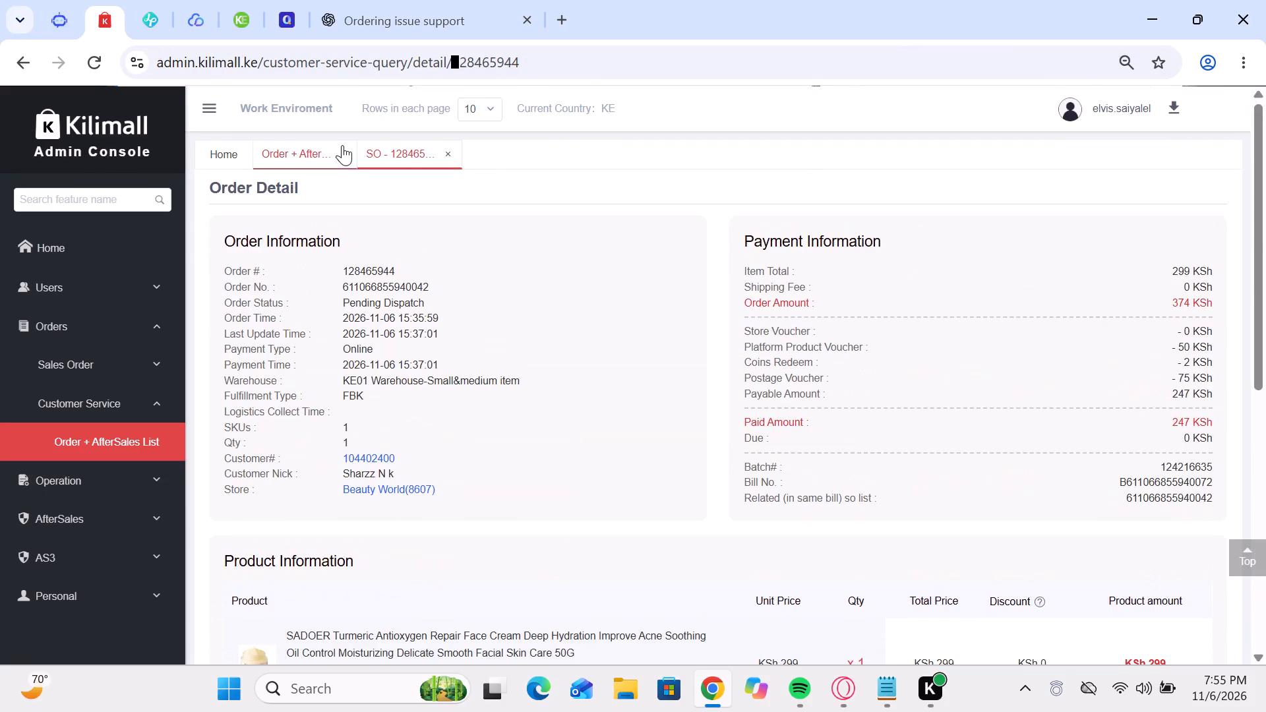
pyautogui.scroll(-7, 342, 145)
pyautogui.scroll(-9, 798, 401)
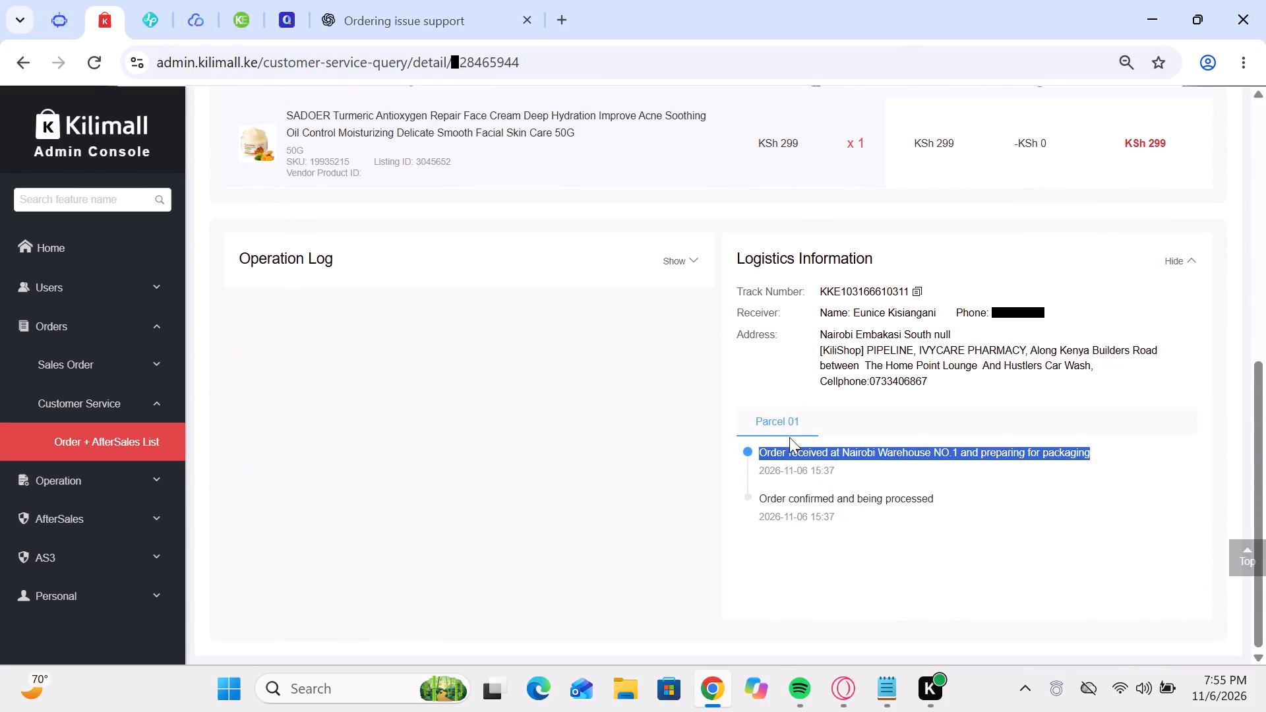
pyautogui.rightClick(797, 455)
pyautogui.click(617, 245)
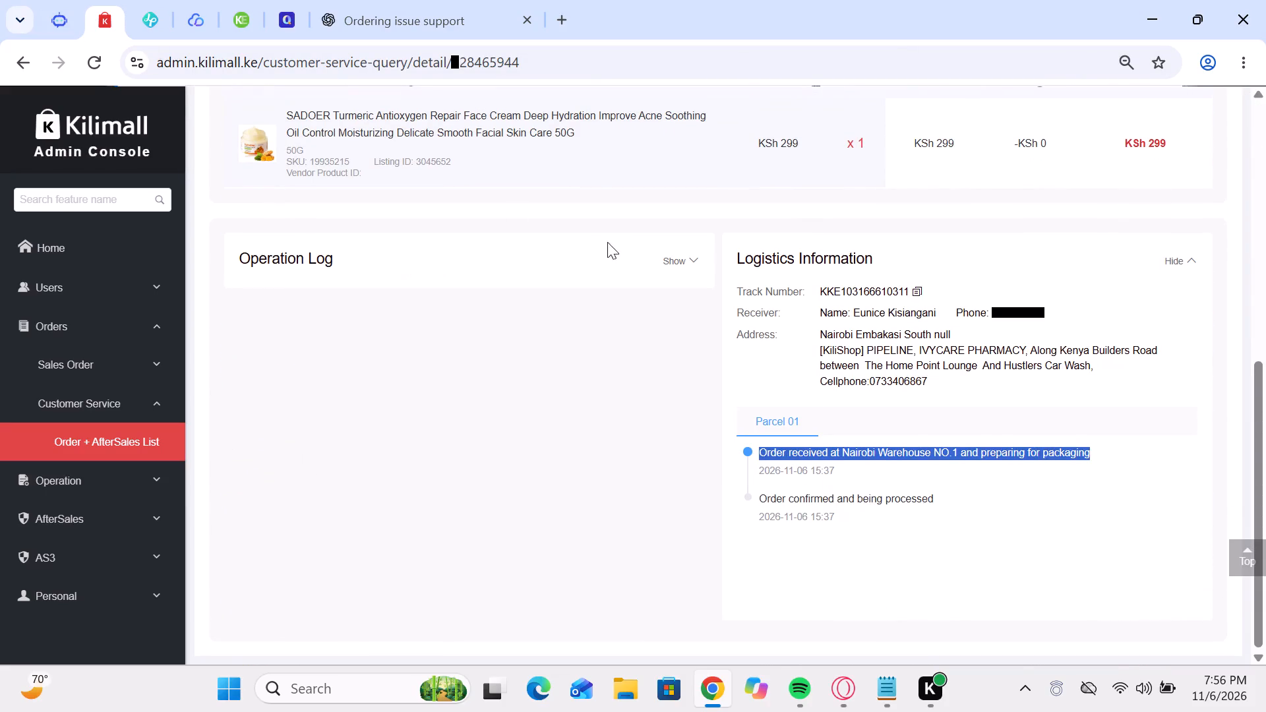
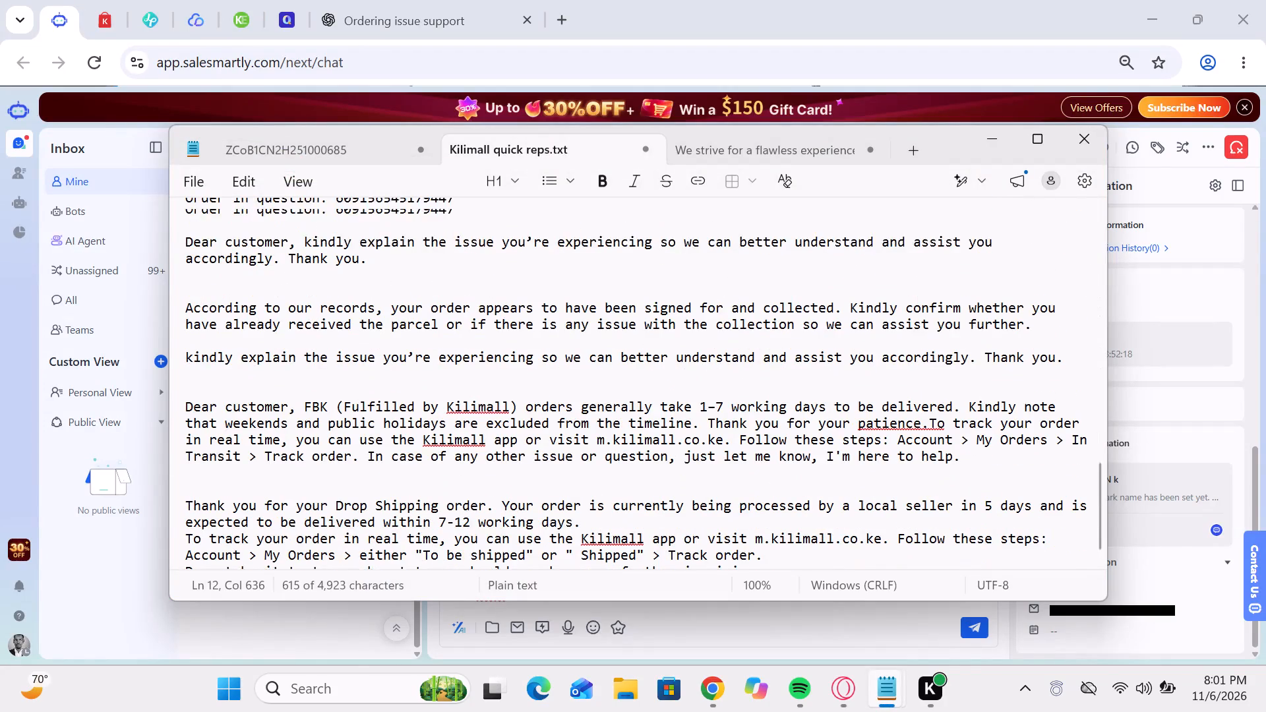
# Copy the saved FBK (Fulfilled by Kilimall) delivery time and order tracking reply, without its "Dear customer," greeting, from the Kilimall quick reps notes.
pyautogui.moveTo(977, 522); pyautogui.dragTo(291, 467)
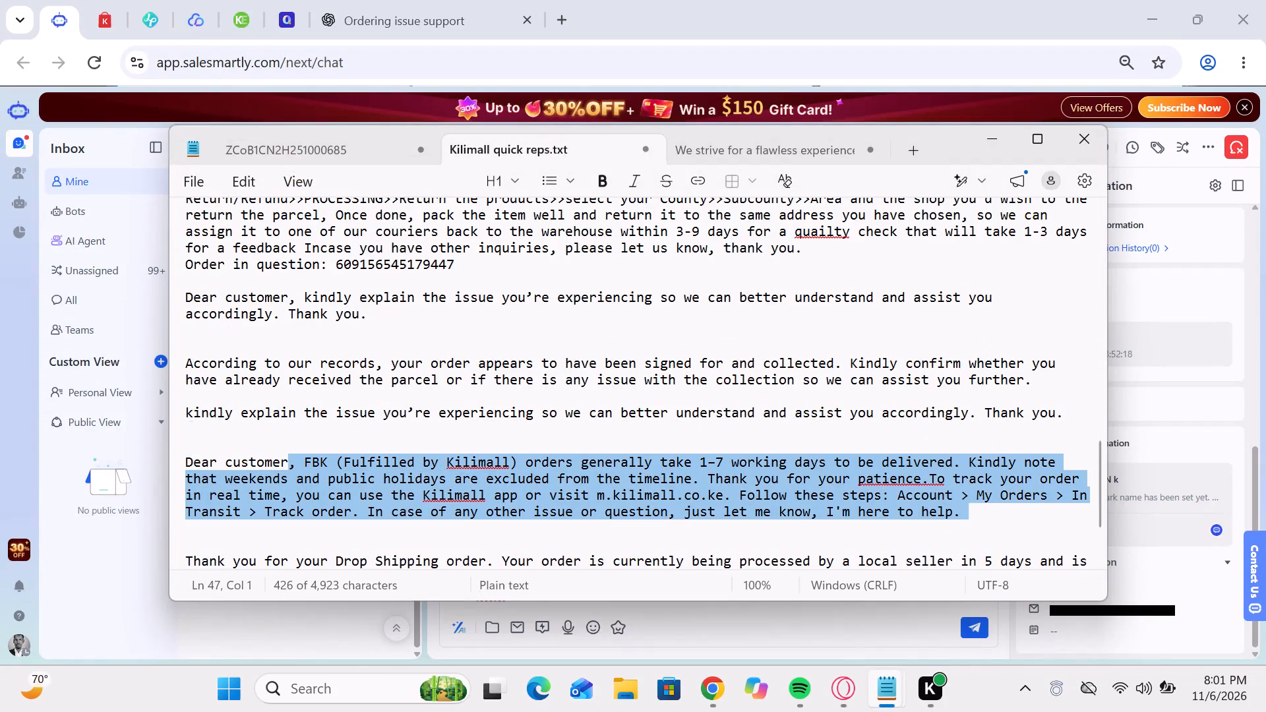
pyautogui.moveTo(291, 467); pyautogui.dragTo(299, 467)
pyautogui.rightClick(334, 479)
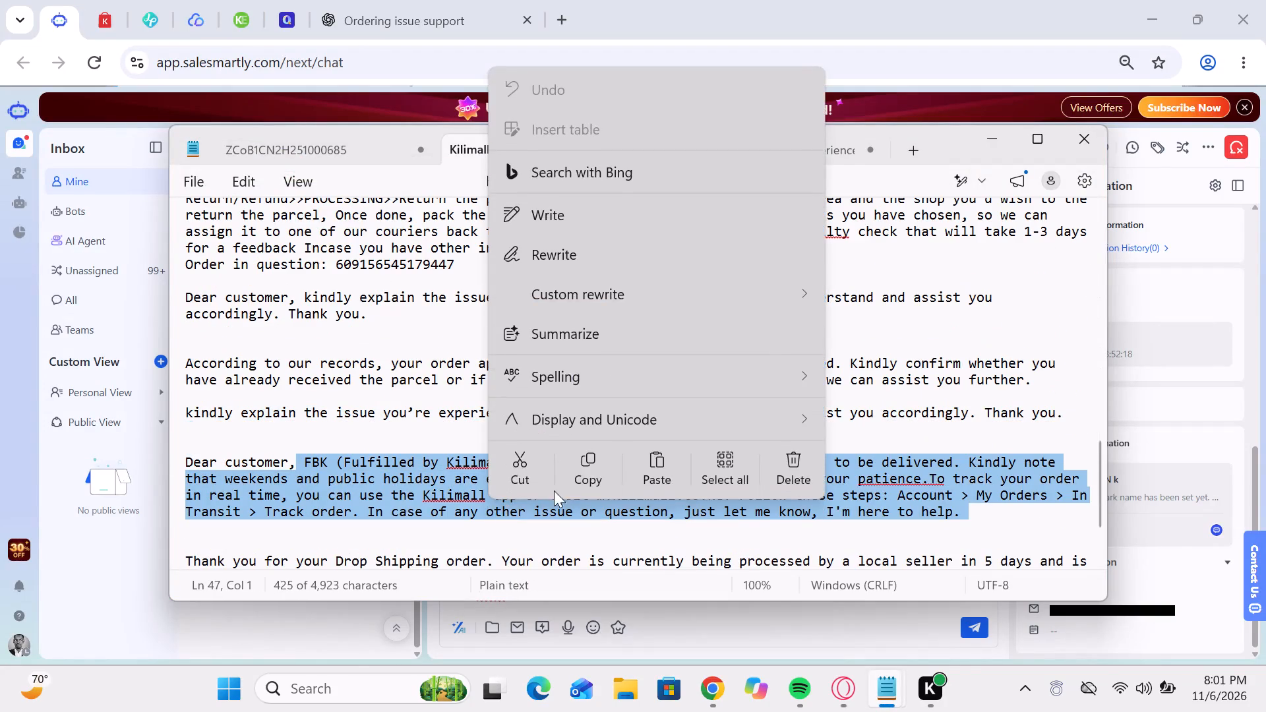
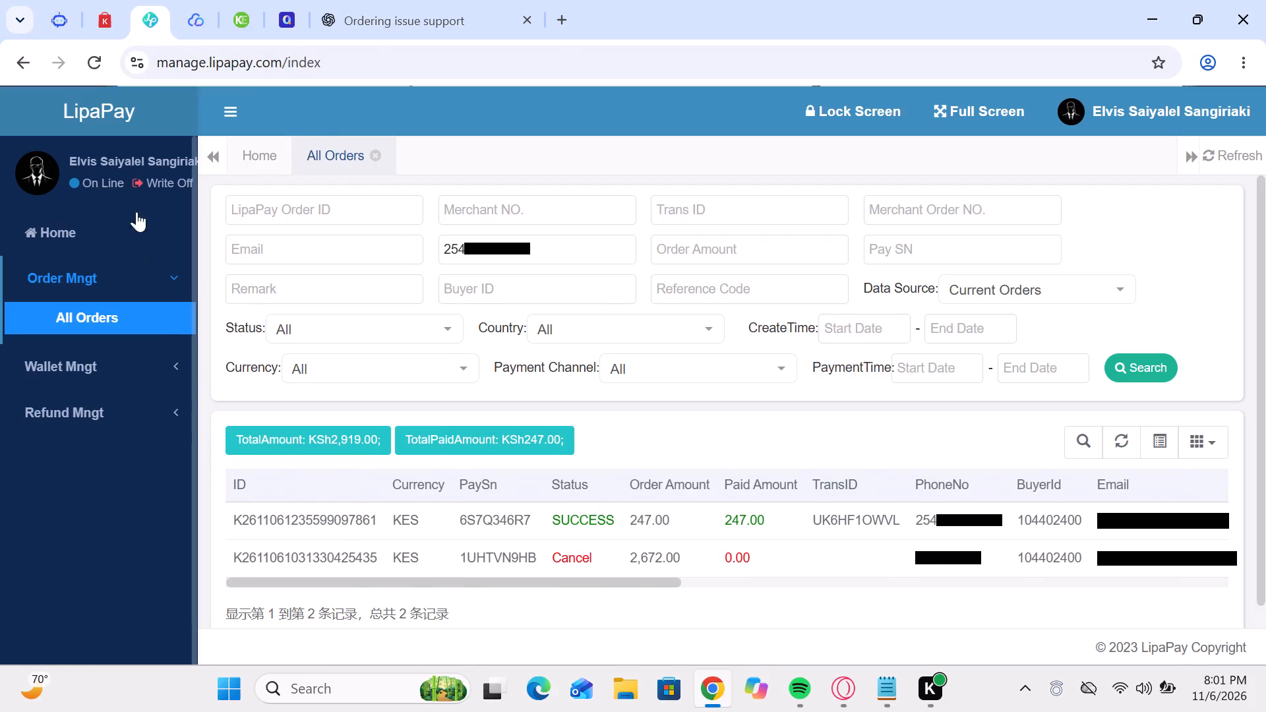
# Switch to the Kilimall Admin Console to view the customer's order details for the SADOER turmeric face cream.
pyautogui.click(102, 29)
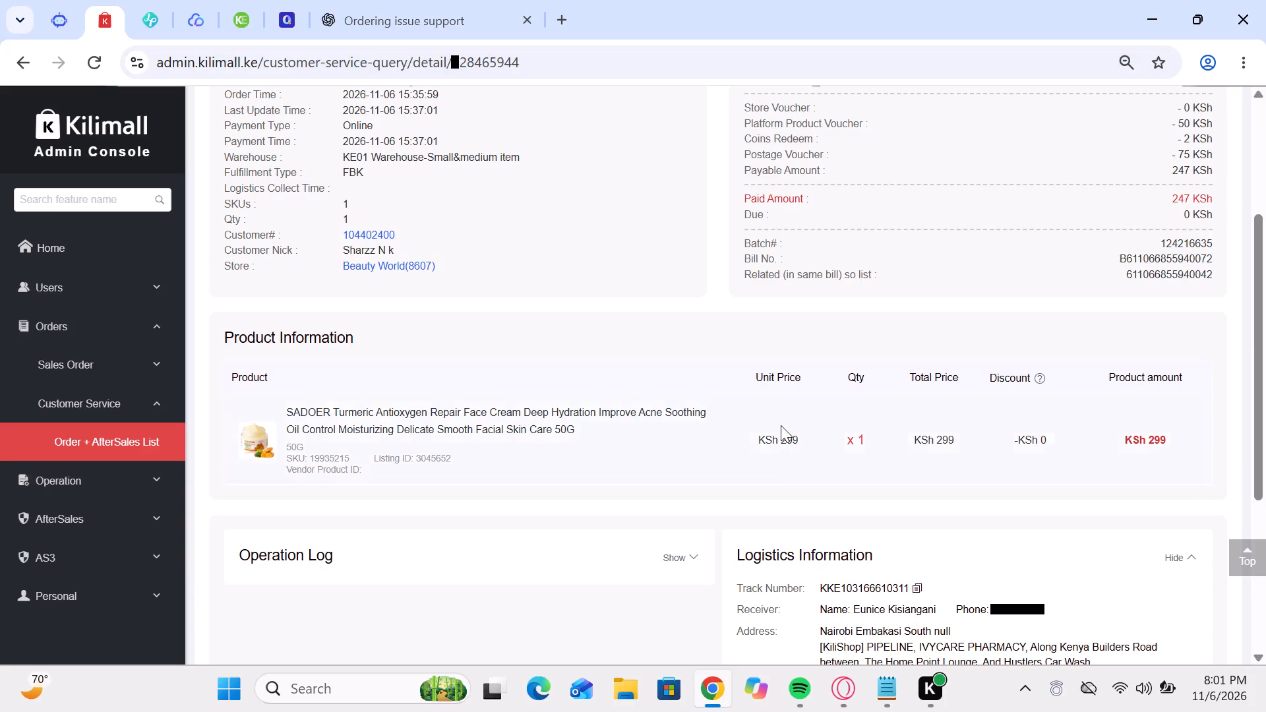
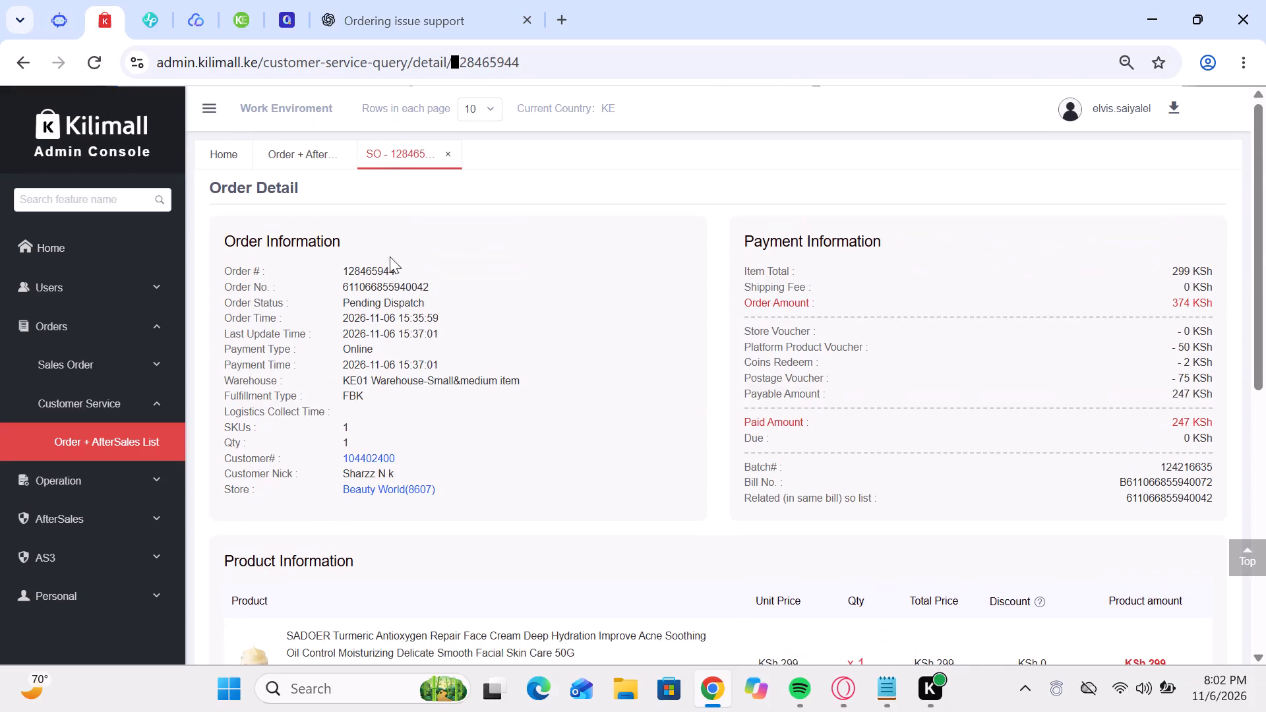
# Copy the Order No. value from the Order Information section of the SADOER turmeric face cream order.
pyautogui.doubleClick(382, 288)
pyautogui.rightClick(382, 288)
pyautogui.click(496, 316)
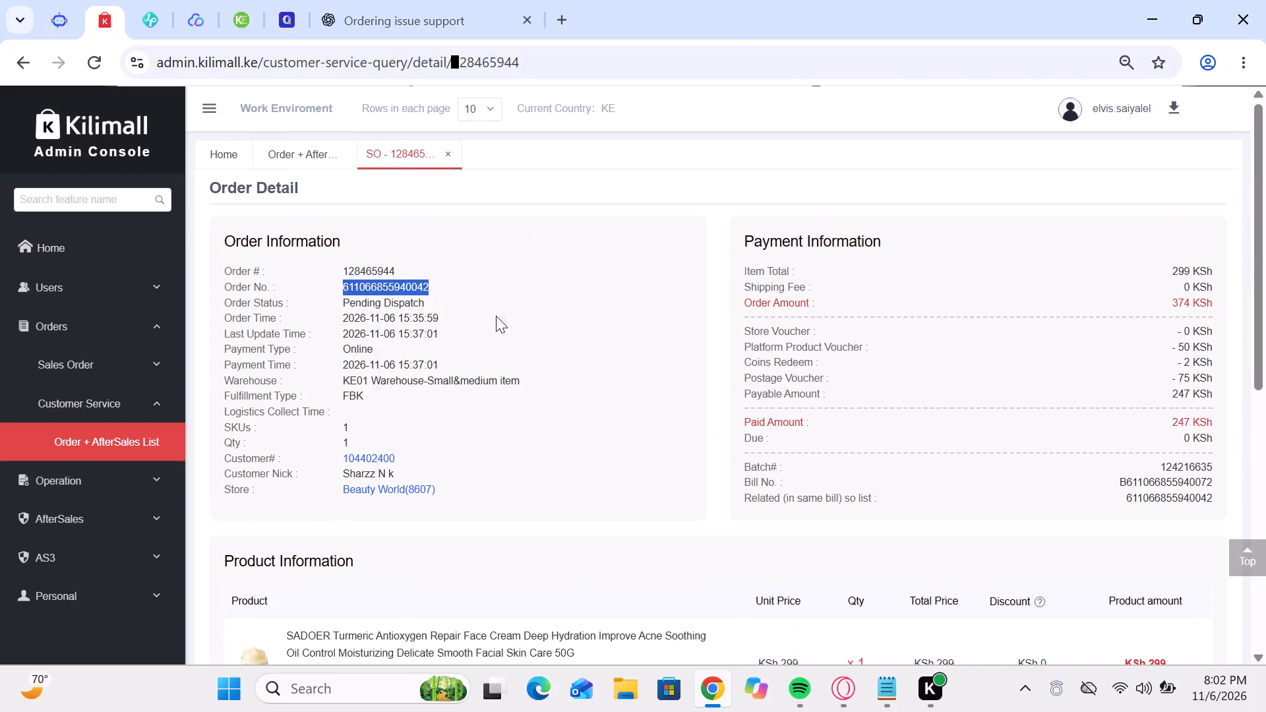
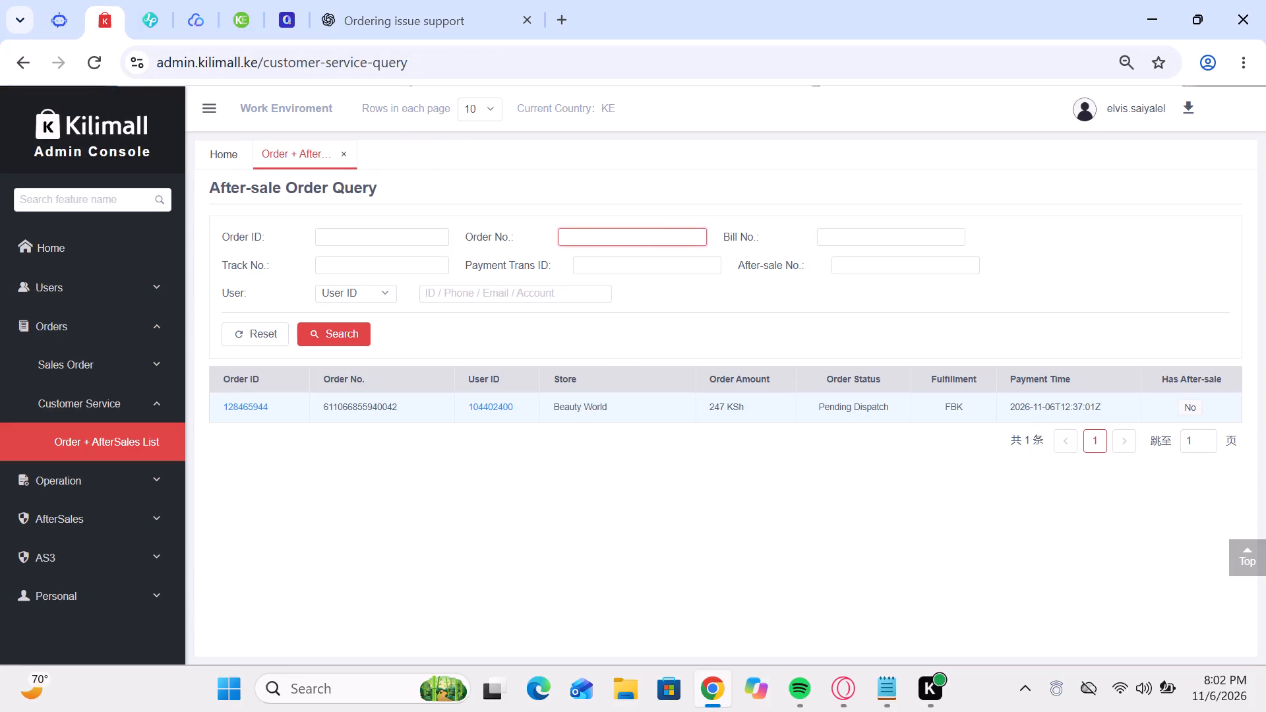
pyautogui.hotkey('ctrl', 'v')
pyautogui.click(336, 324)
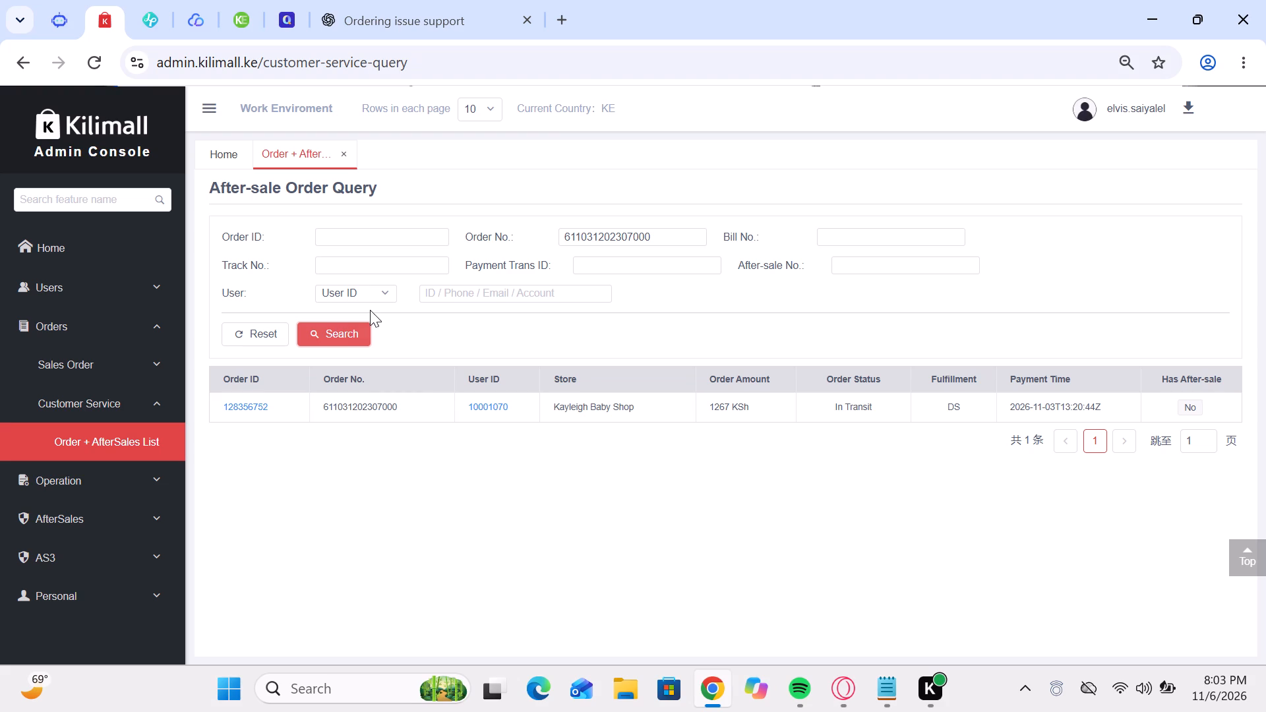
# Open the found Kayleigh Baby Shop order and expand its Logistics Information to review the parcel's tracking history.
pyautogui.click(250, 403)
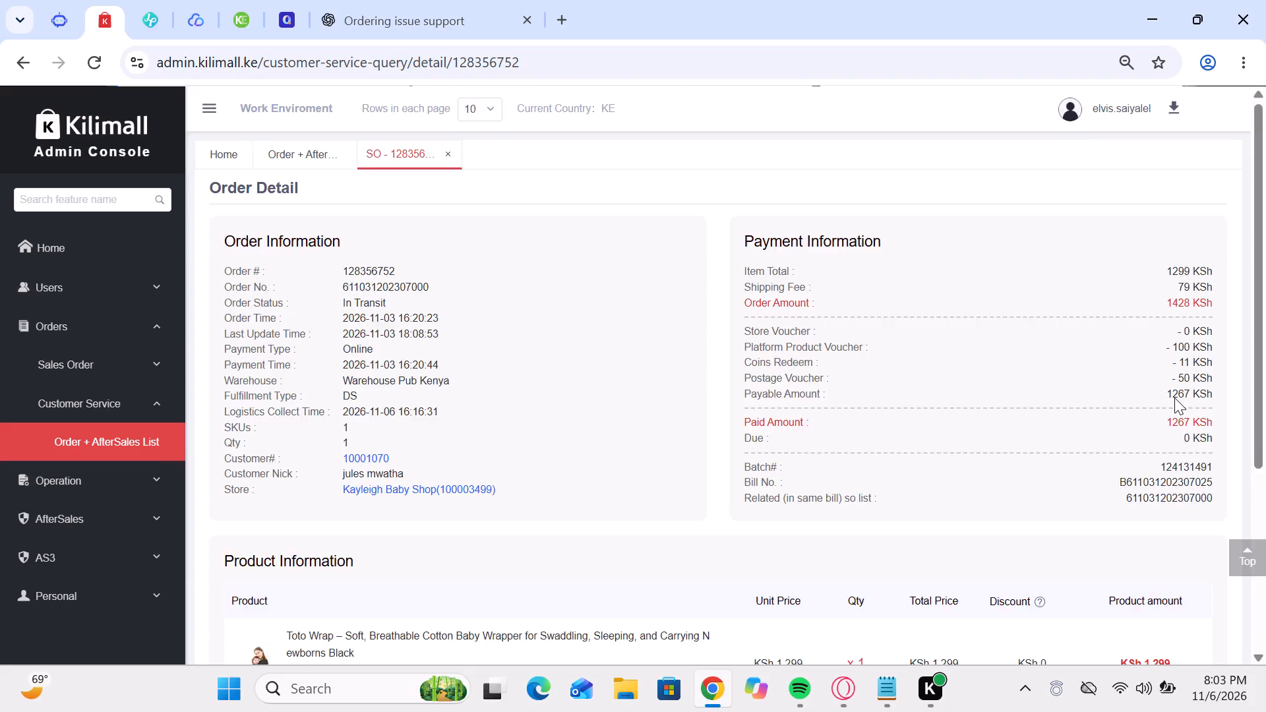
pyautogui.scroll(-9, 1153, 376)
pyautogui.click(1178, 490)
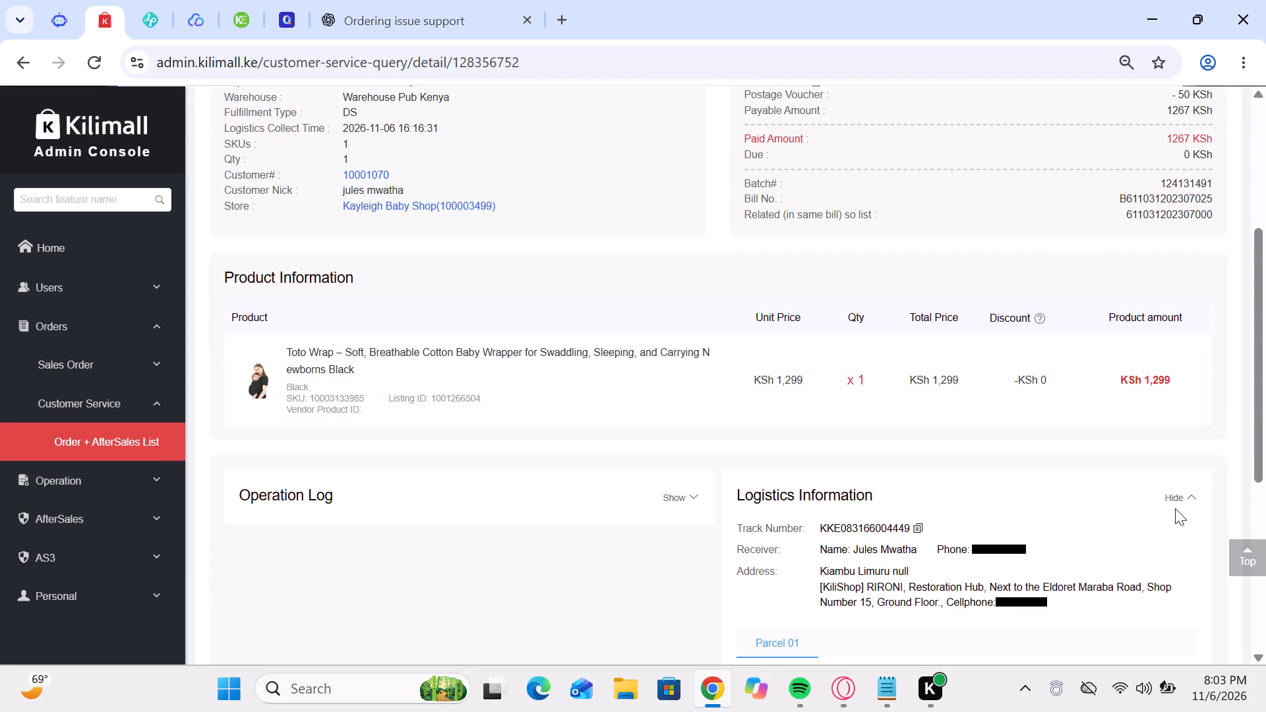
pyautogui.scroll(-5, 1155, 443)
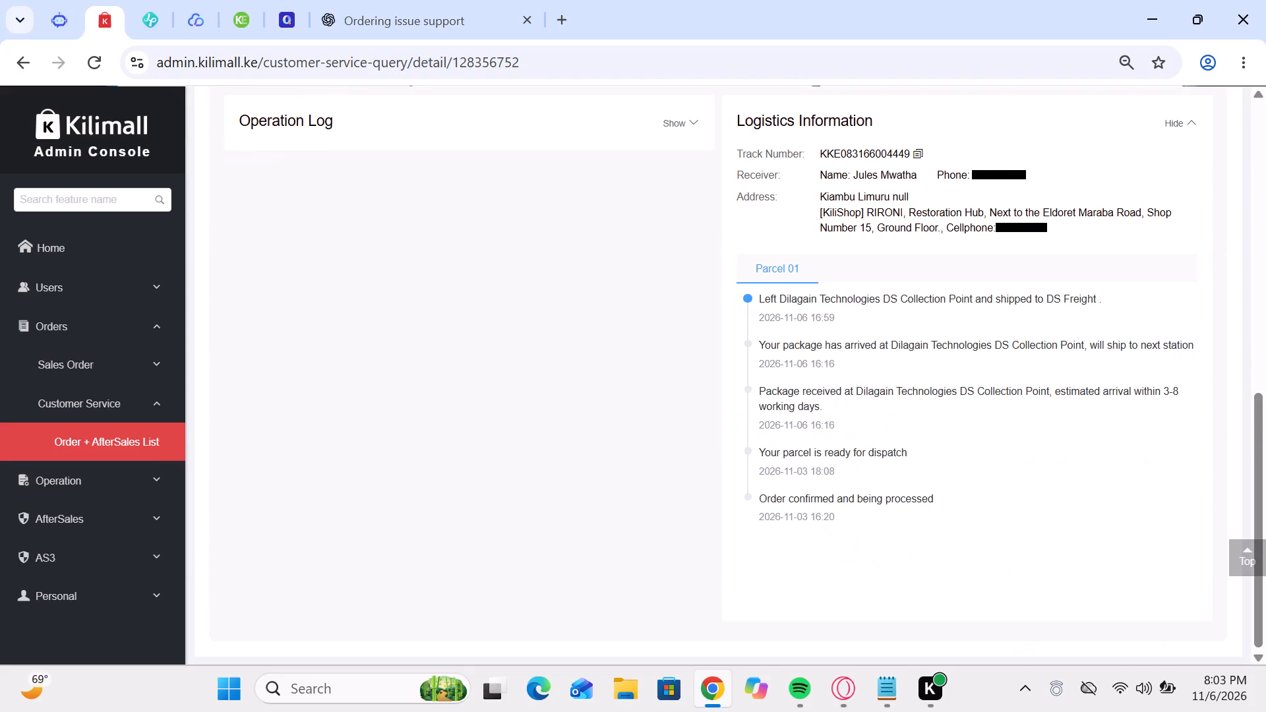
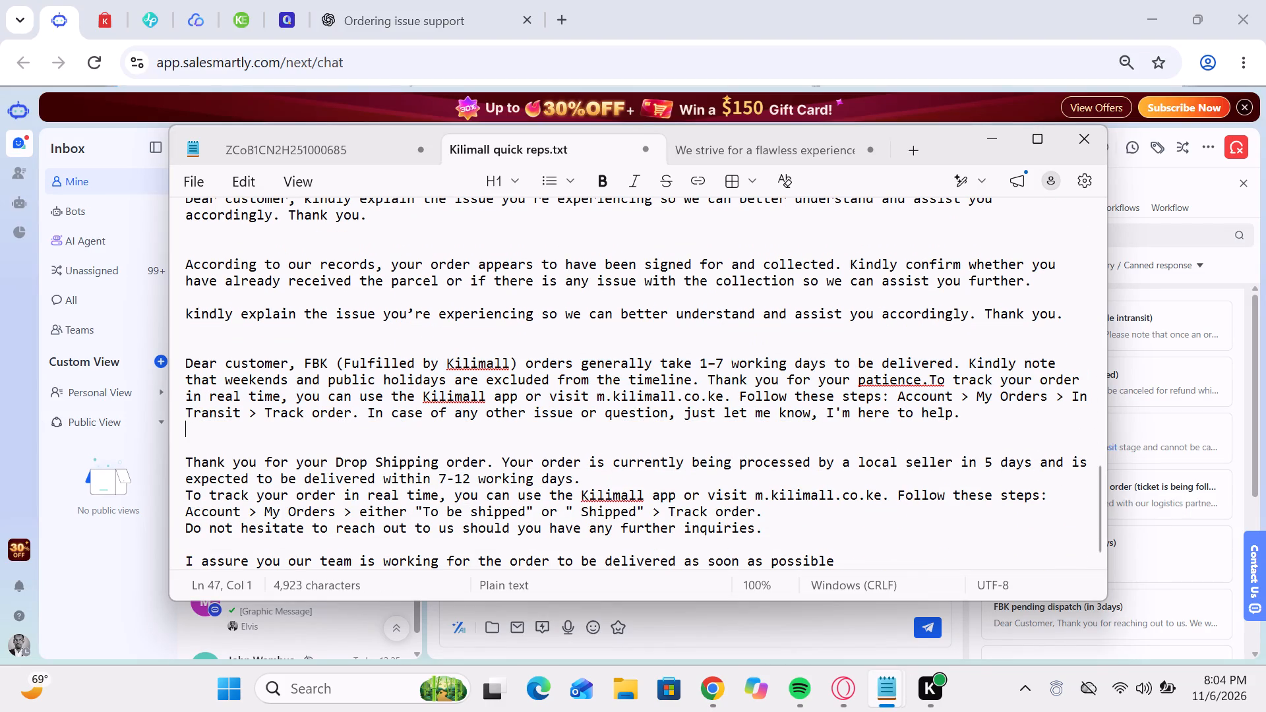
# Copy the sentence "In case of any other issue or question, just let me know, I'm here to help." from the FBK delivery note.
pyautogui.moveTo(369, 412); pyautogui.dragTo(986, 413)
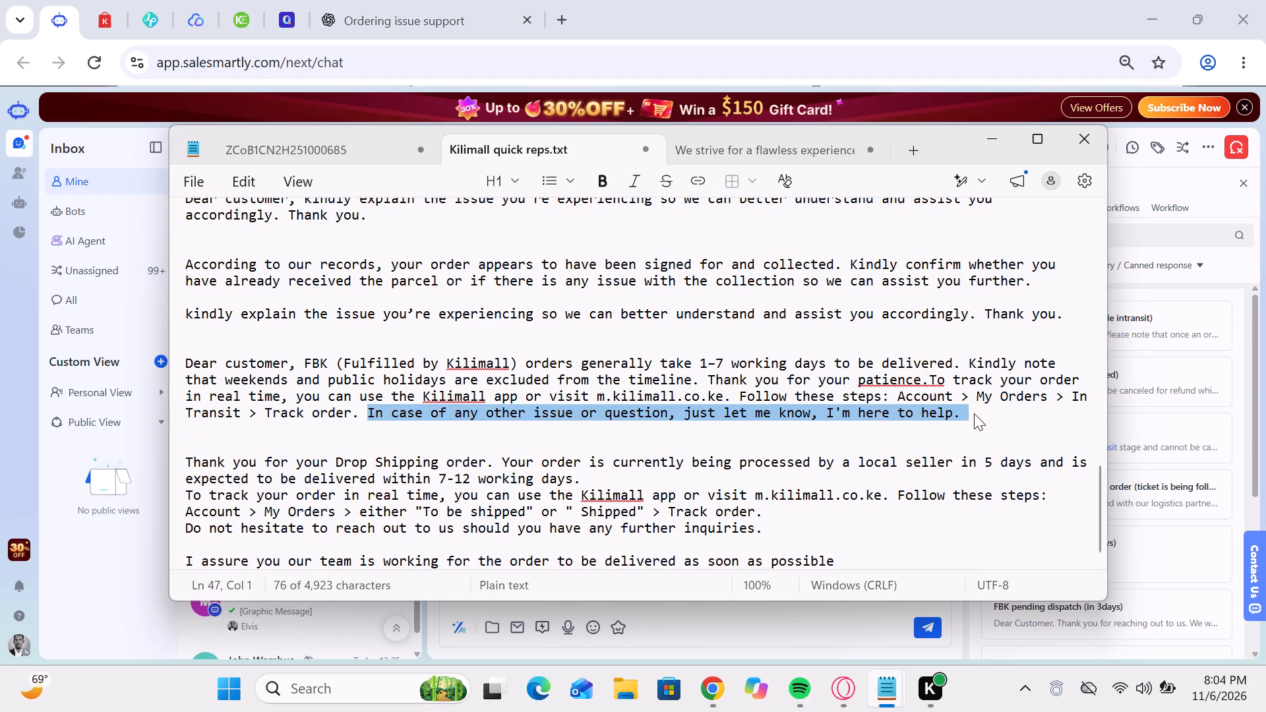
pyautogui.rightClick(932, 410)
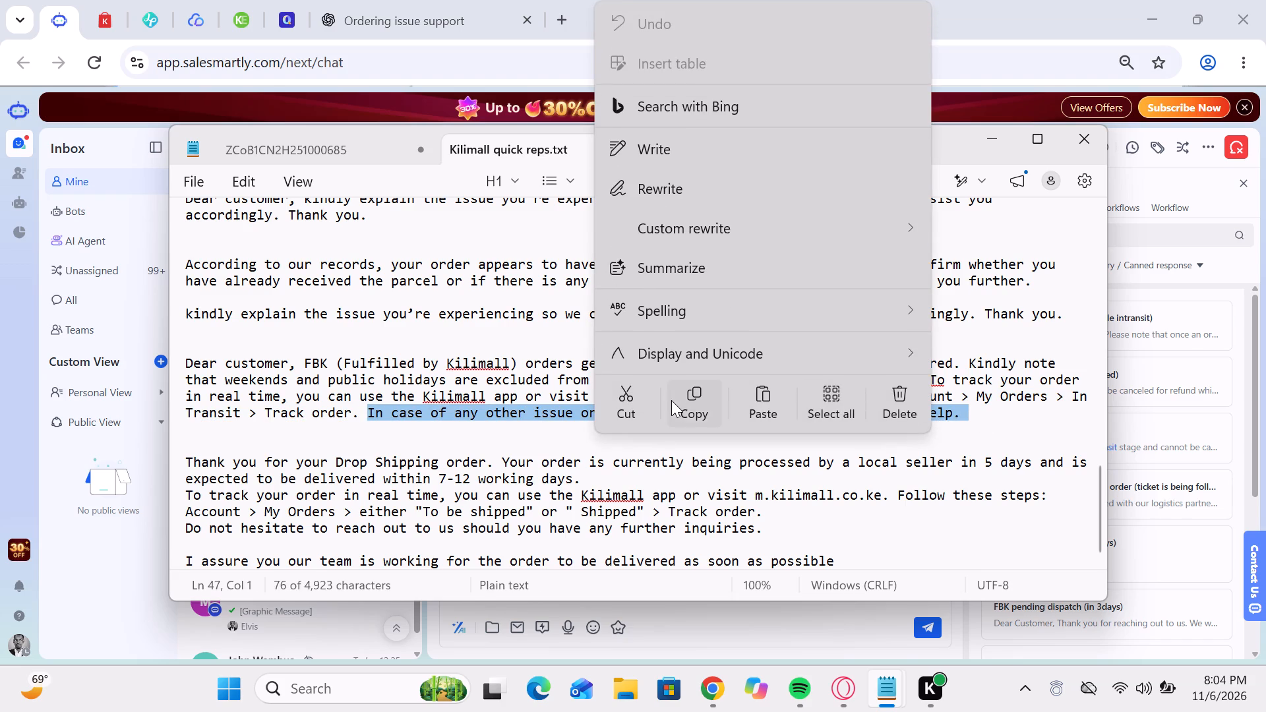
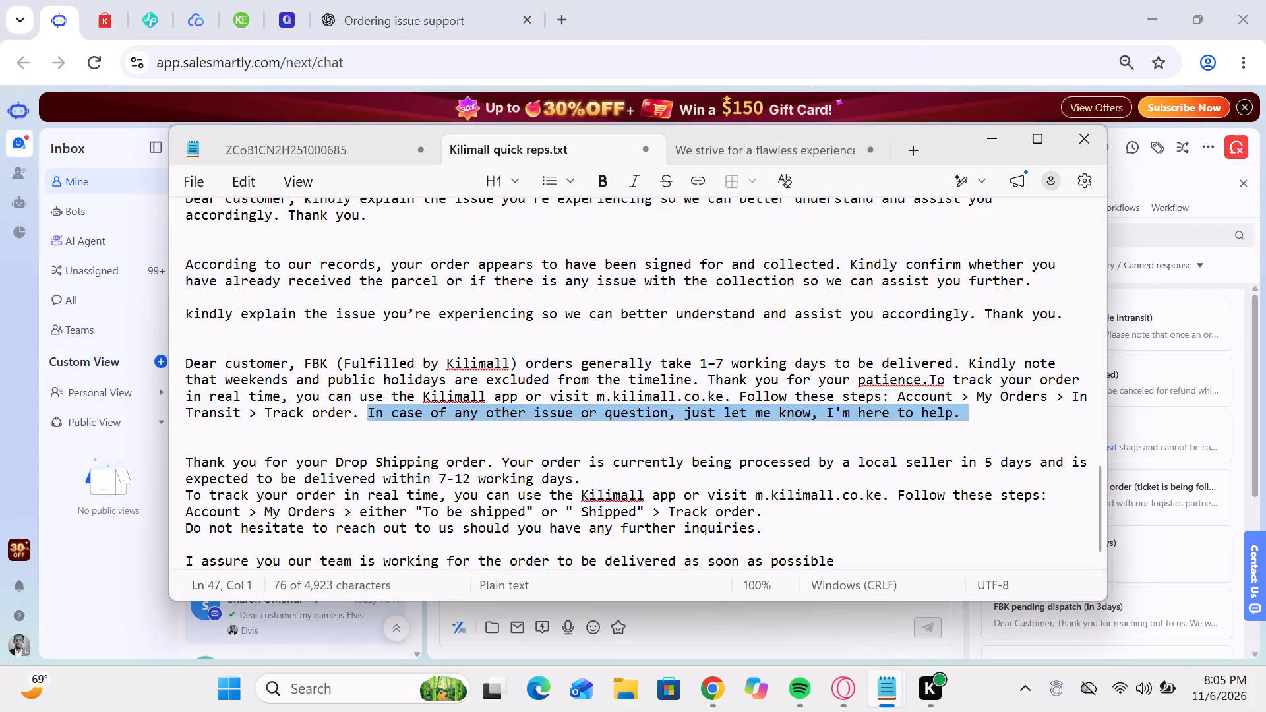
# Select the standalone reply line starting "kindly explain the issue you're experiencing" above the FBK delivery note in the Kilimall quick replies.
pyautogui.scroll(-6, 547, 507)
pyautogui.scroll(2, 340, 475)
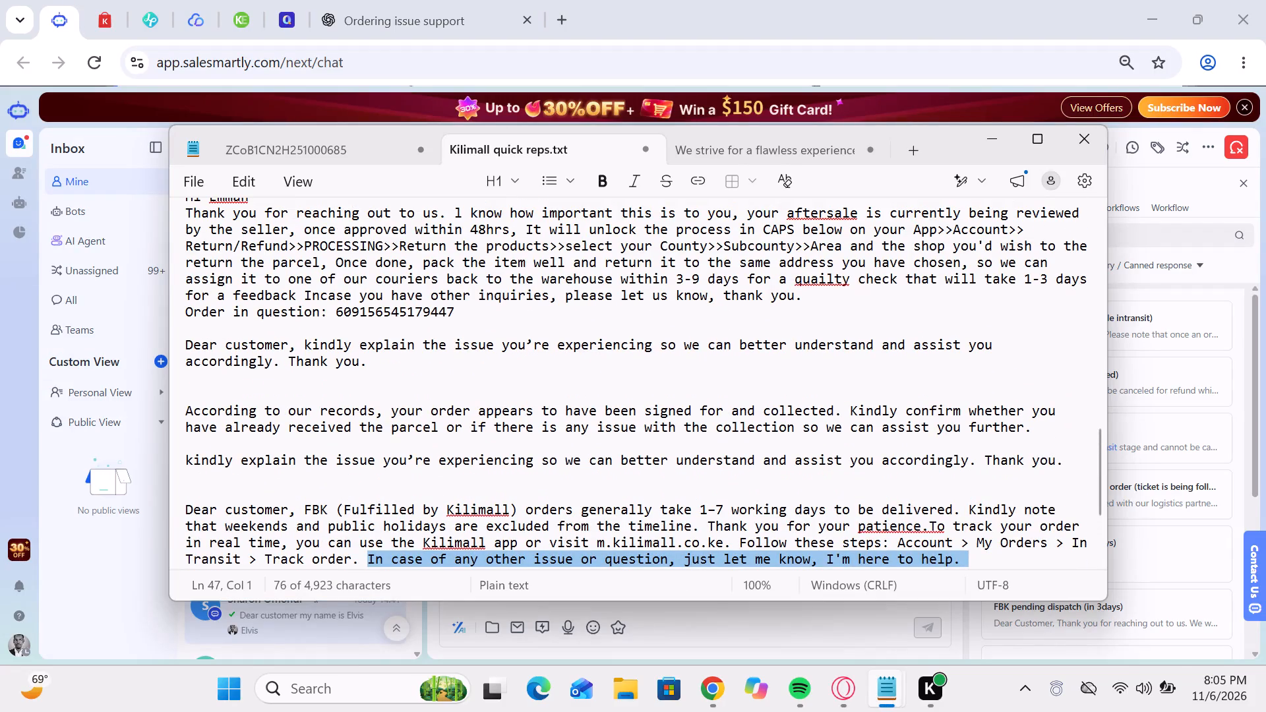
pyautogui.moveTo(1058, 469); pyautogui.dragTo(814, 456)
pyautogui.tripleClick(721, 464)
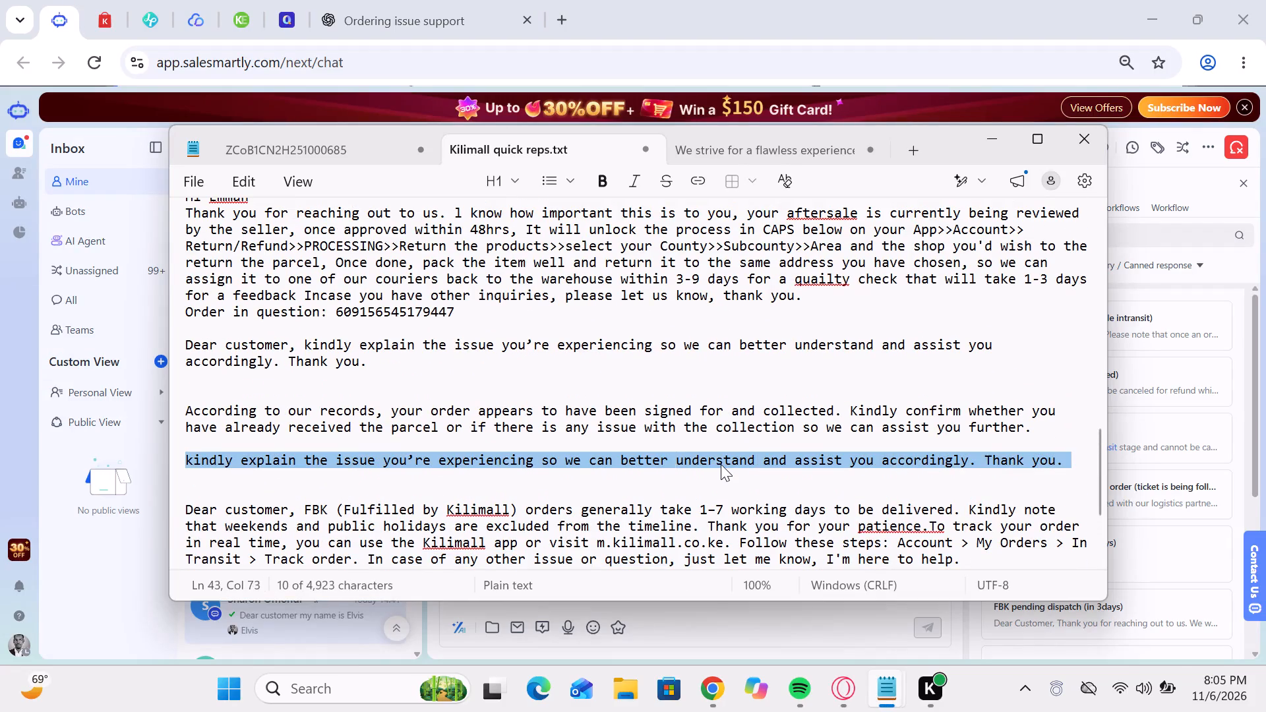
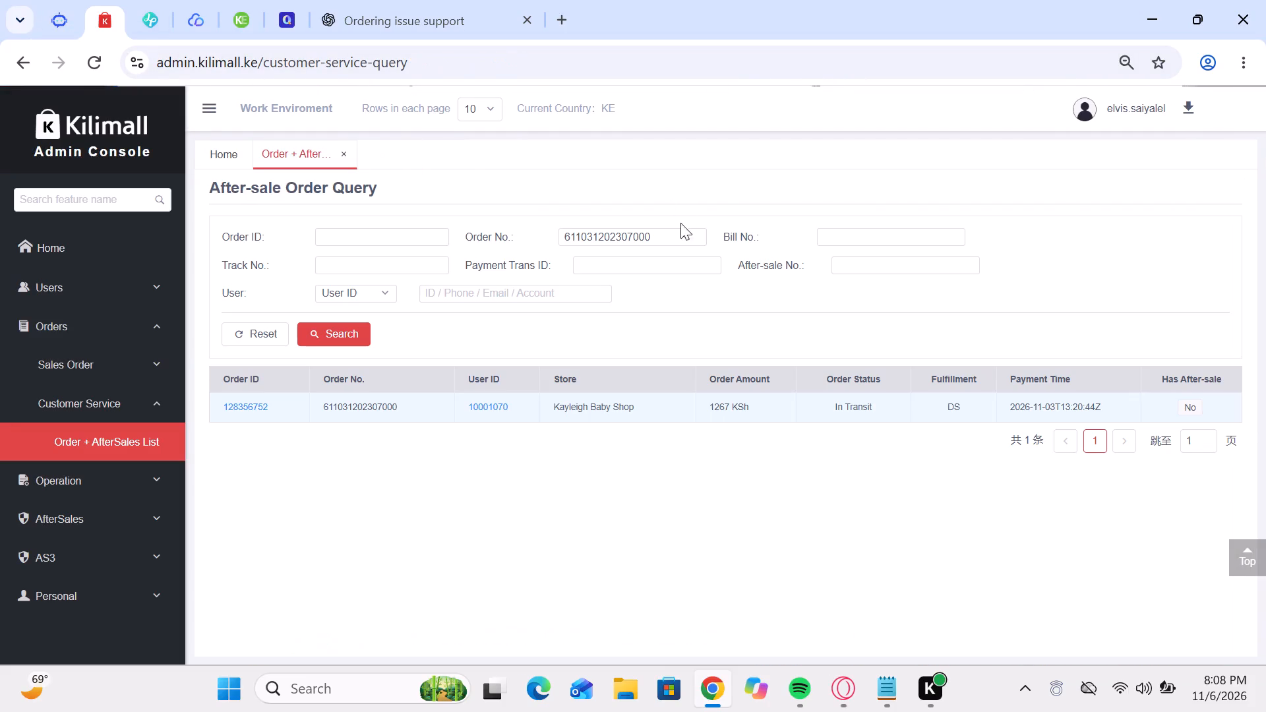
pyautogui.moveTo(680, 230); pyautogui.dragTo(523, 223)
pyautogui.press('BackSpace')
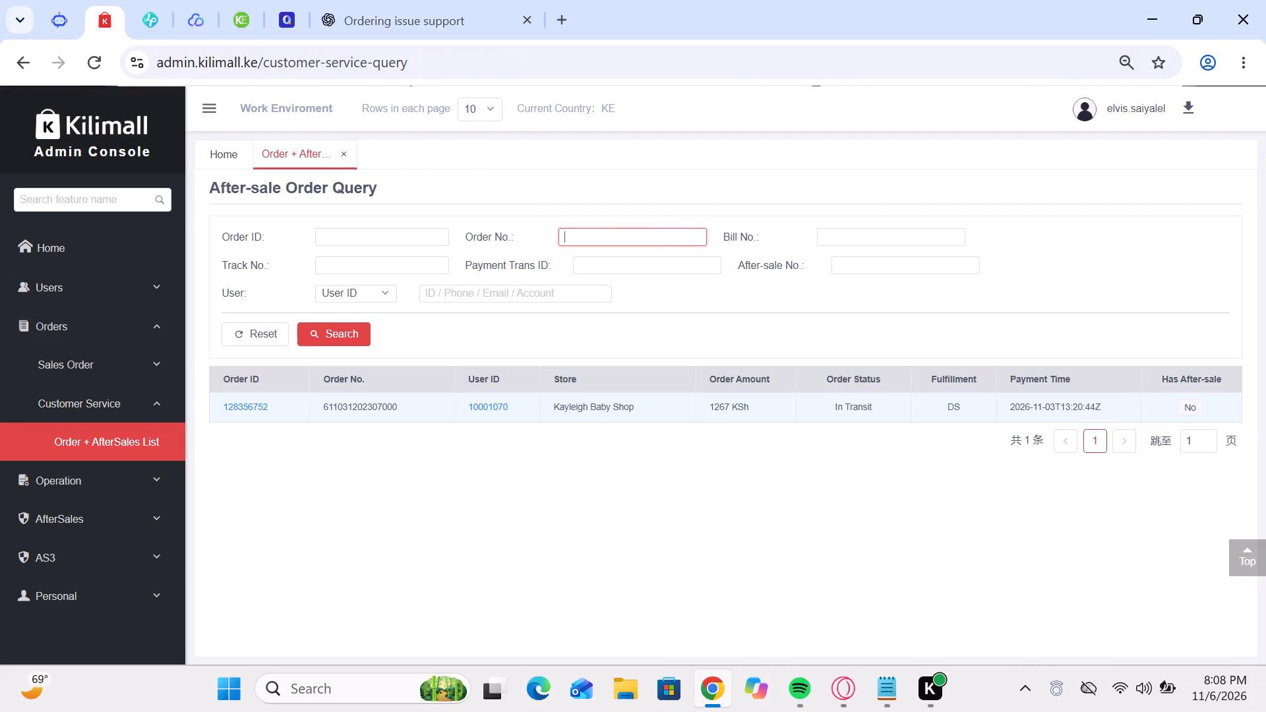
pyautogui.hotkey('ctrl', 'v')
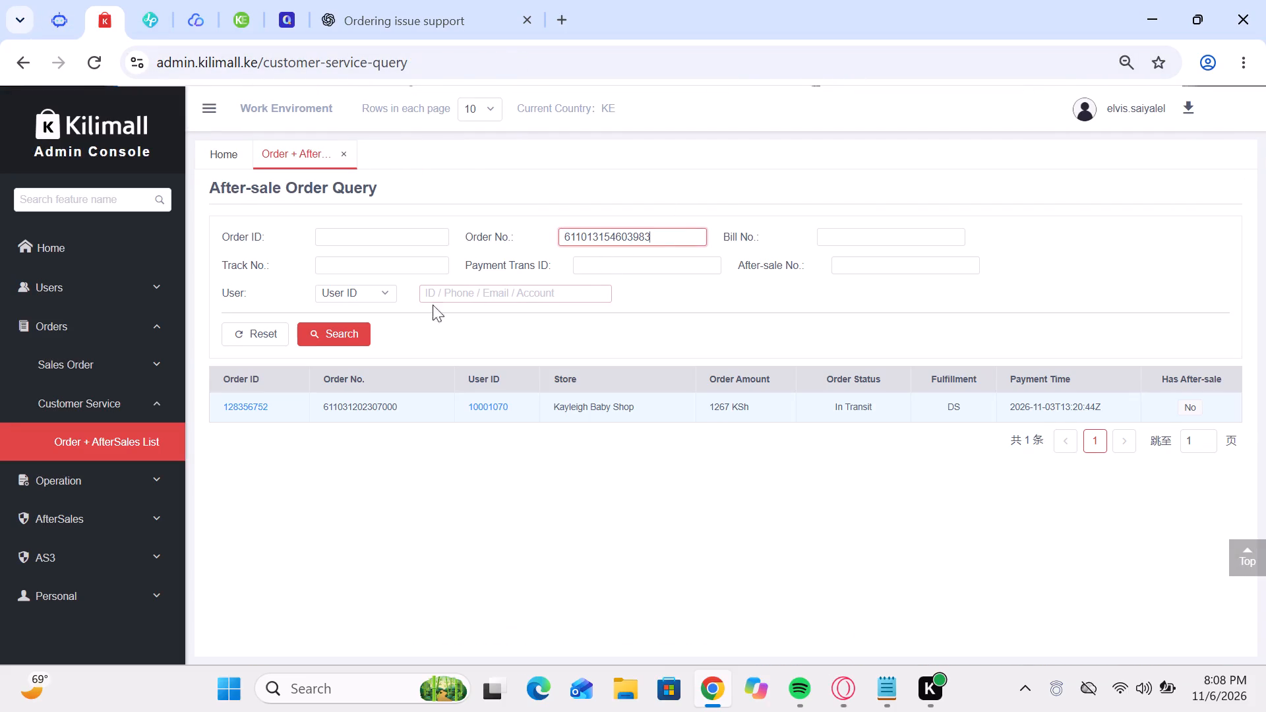
pyautogui.click(357, 326)
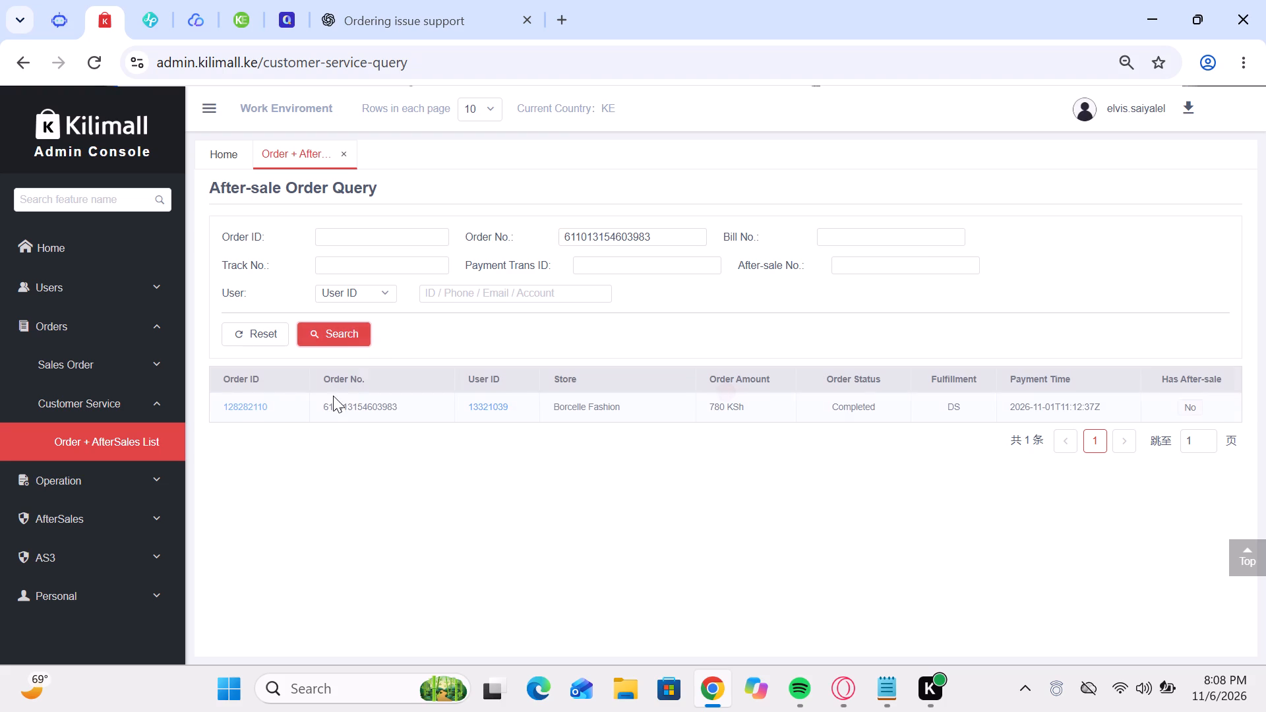
pyautogui.click(255, 402)
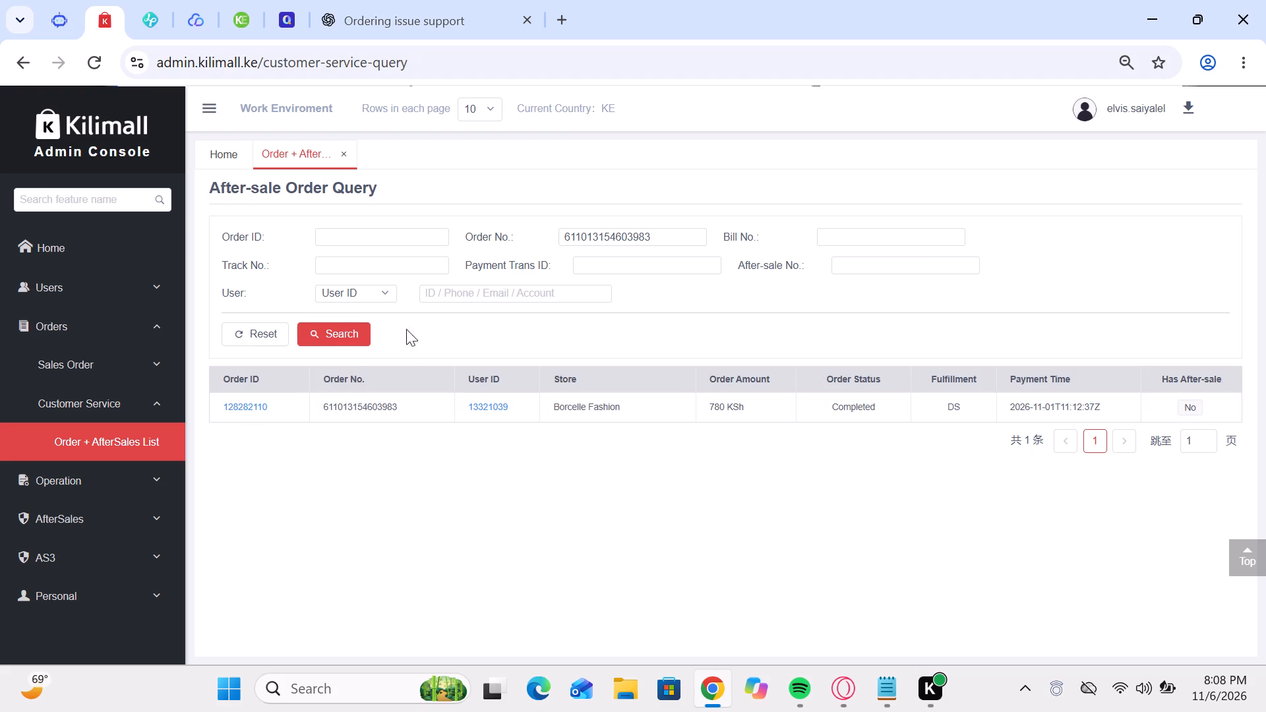
pyautogui.click(252, 401)
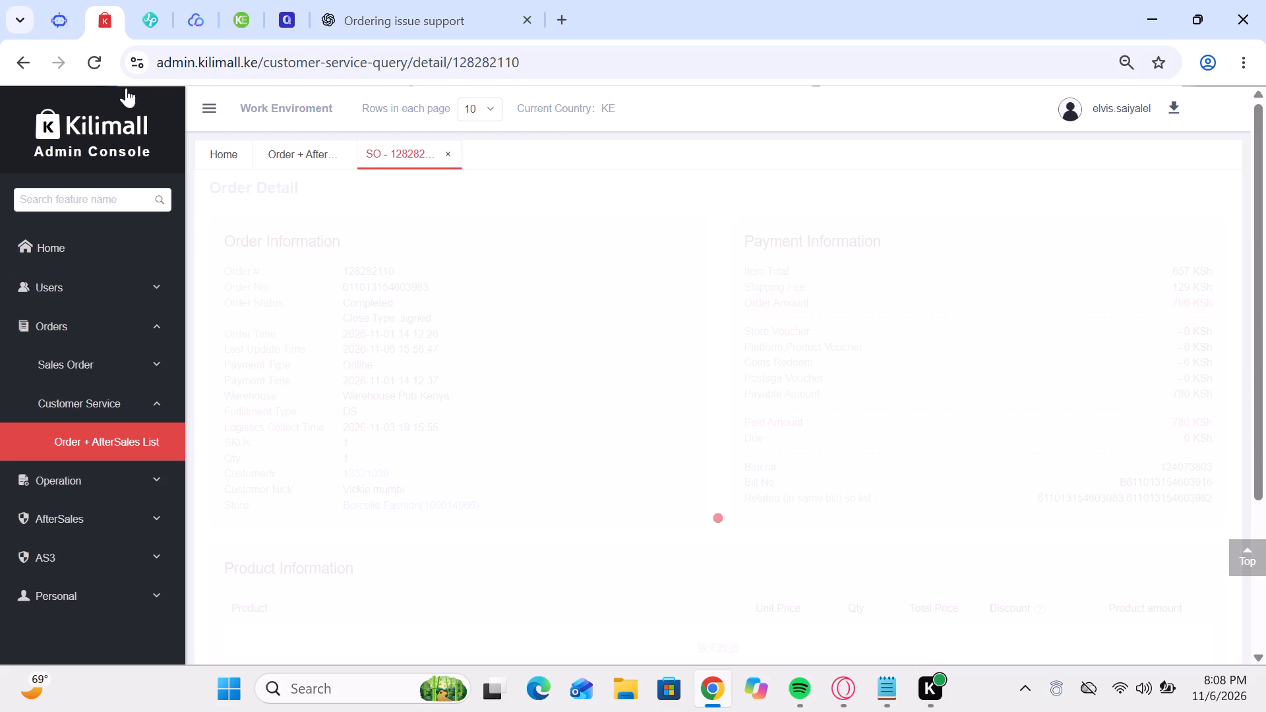
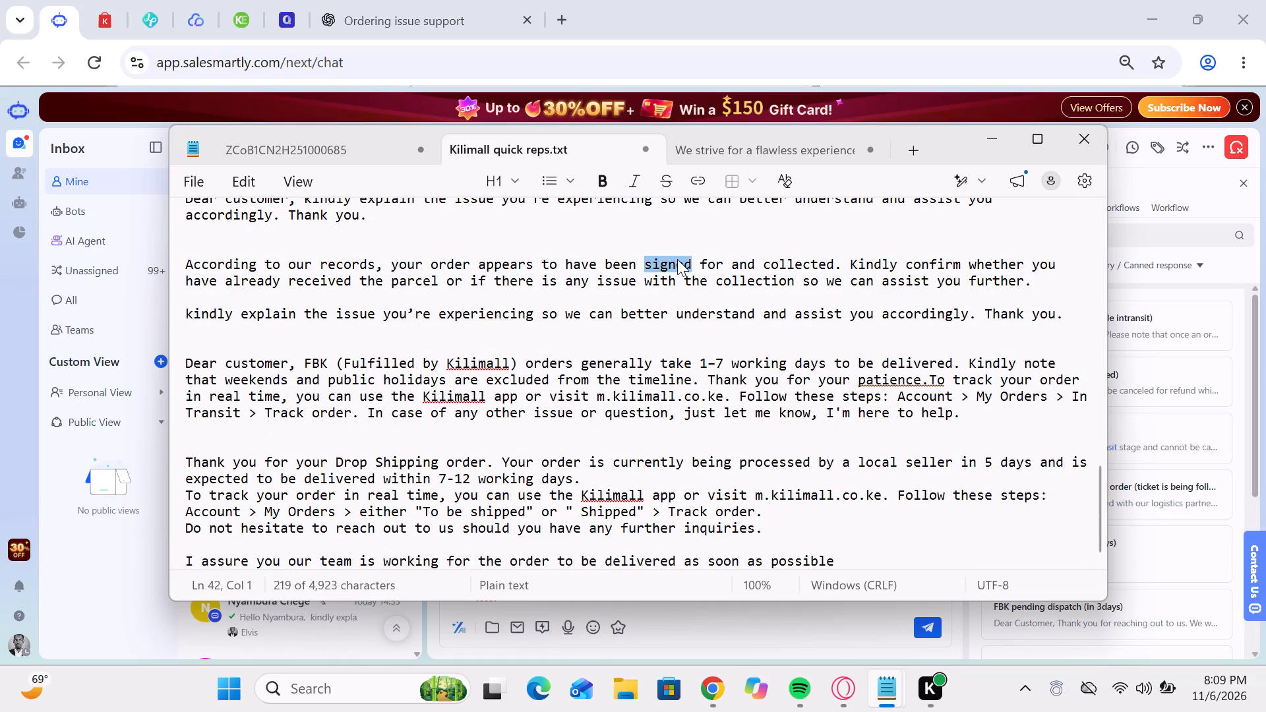
# Copy the saved reply in Kilimall quick reps.txt saying the order appears to have been signed for and collected.
pyautogui.doubleClick(677, 259)
pyautogui.click(677, 259)
pyautogui.rightClick(677, 256)
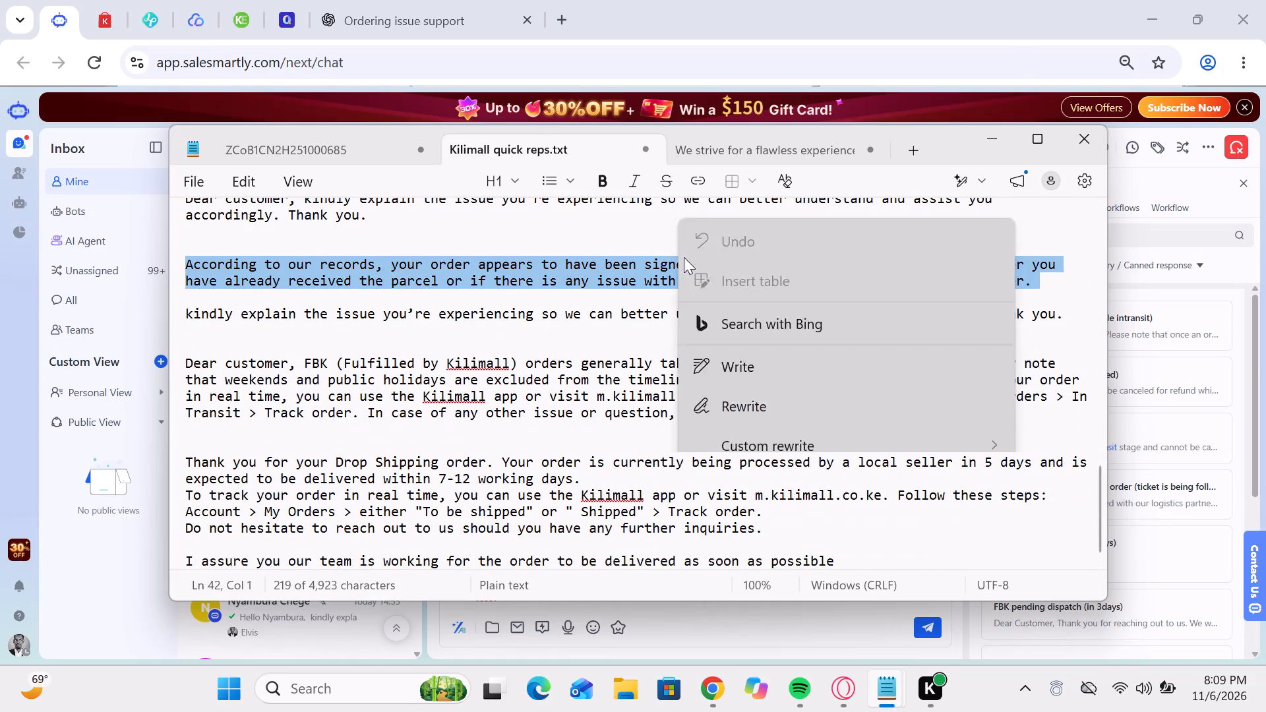
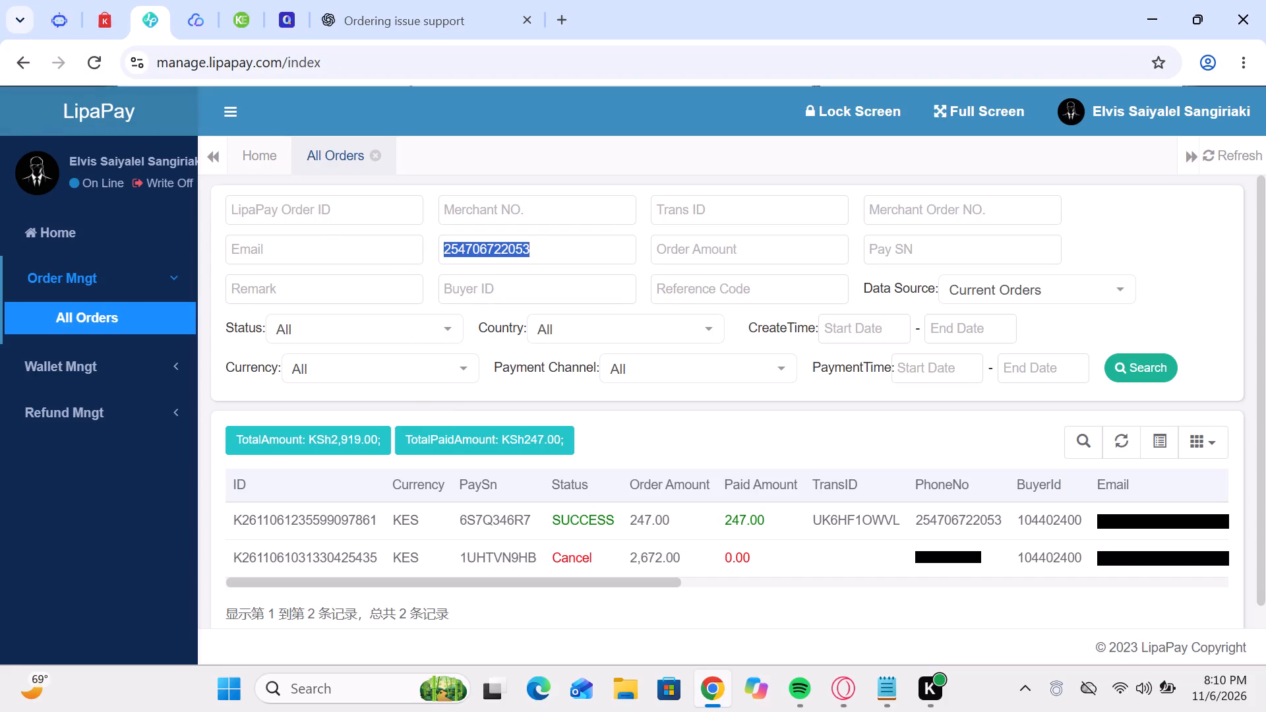
# Clear the mobile number filter, search the LipaPay orders by the customer's copied email, and examine the order numbers, payment times and remarks.
pyautogui.press('BackSpace')
pyautogui.click(325, 250)
pyautogui.hotkey('ctrl', 'v')
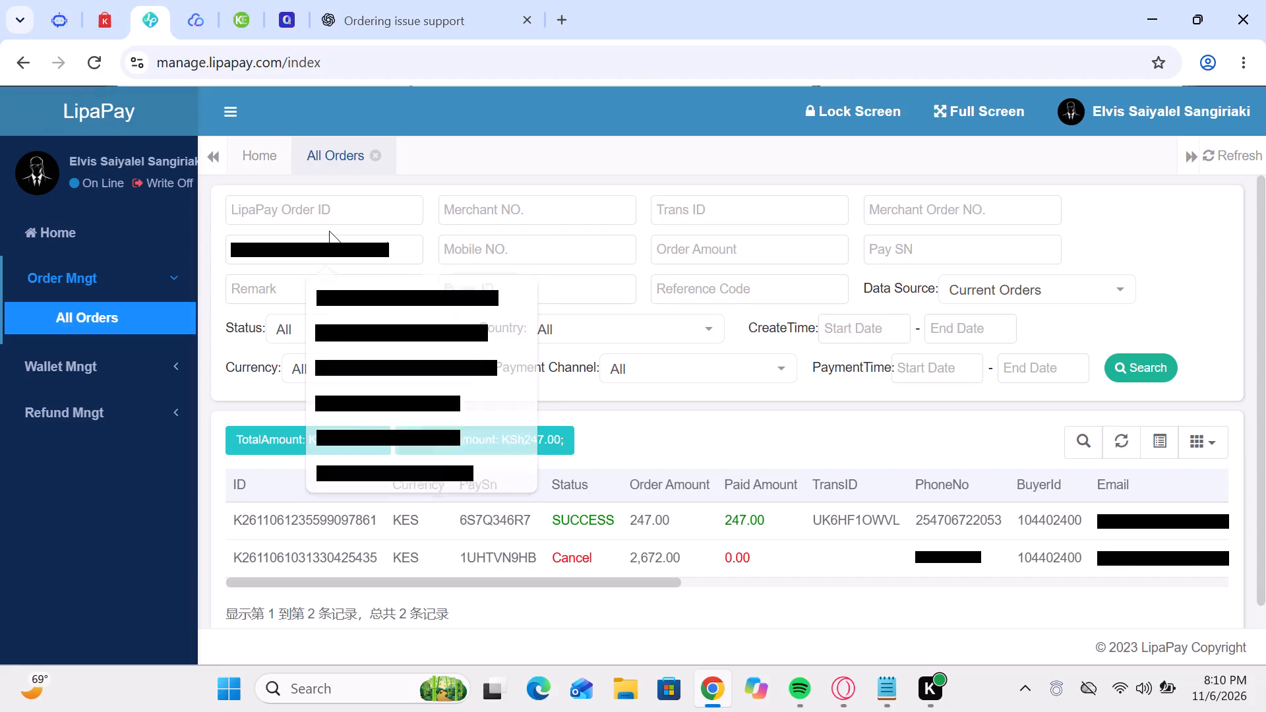
pyautogui.press('Return')
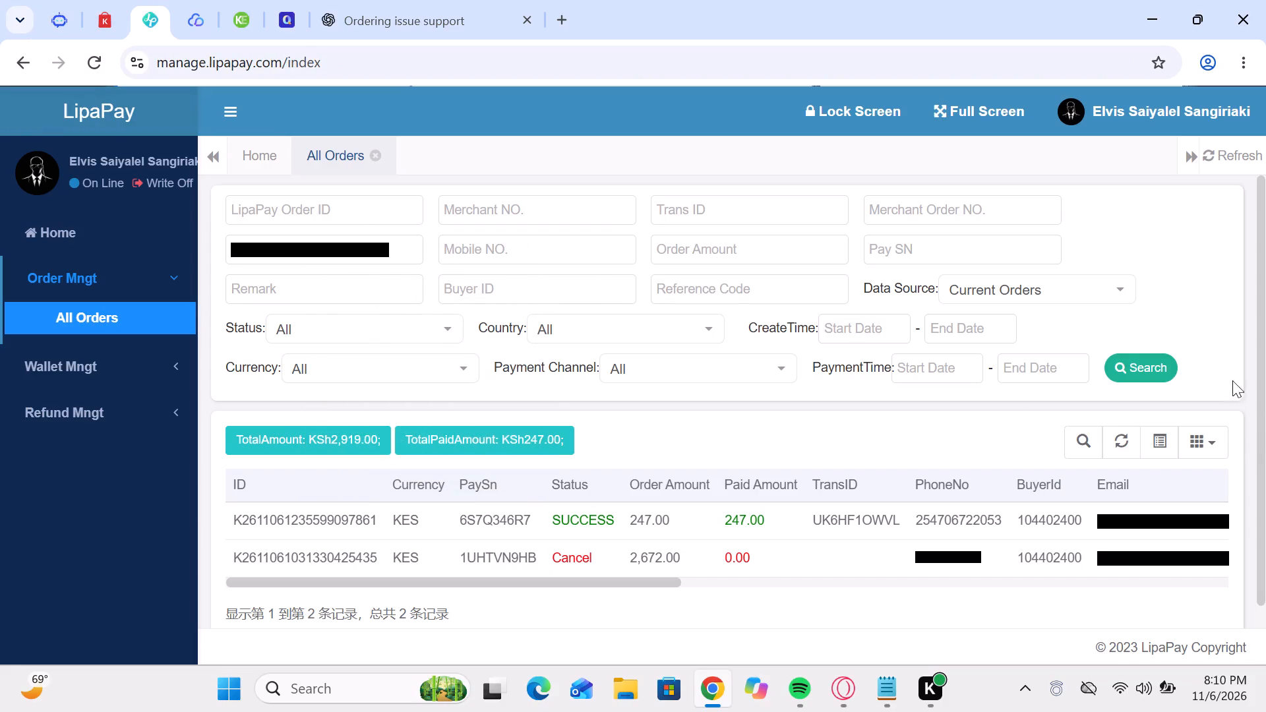
pyautogui.click(1124, 361)
pyautogui.scroll(-2, 910, 496)
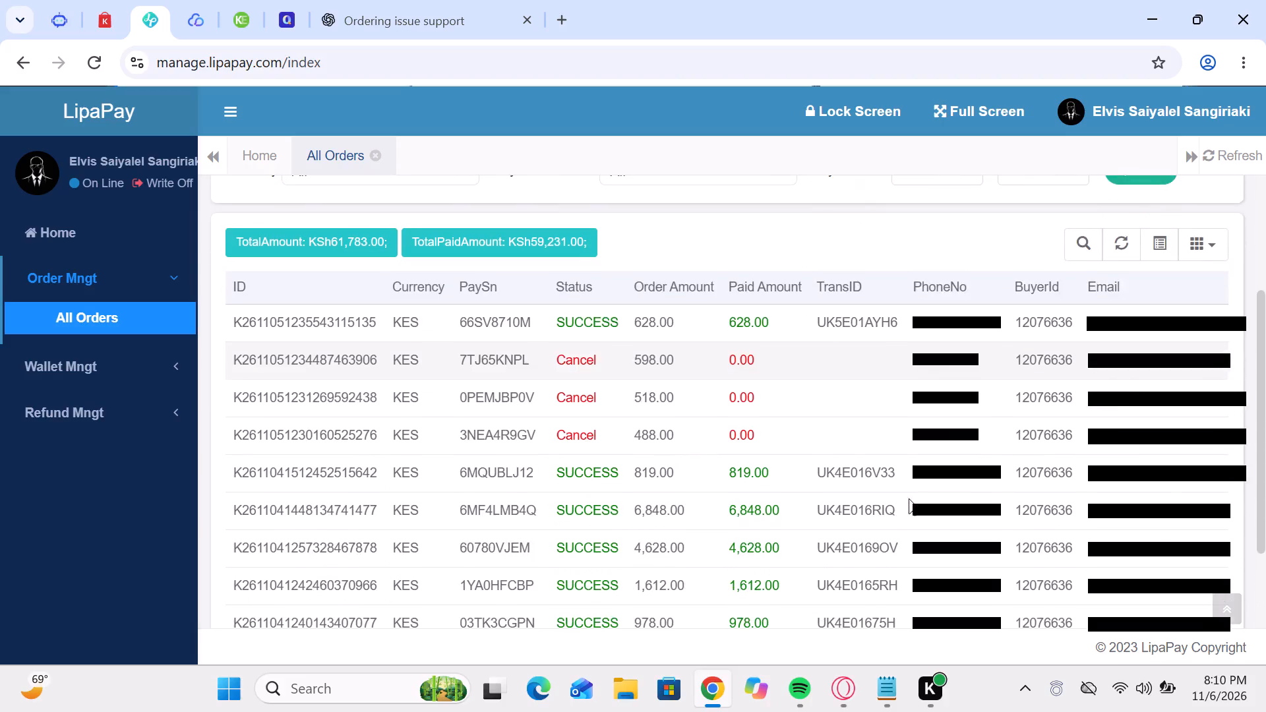
pyautogui.scroll(-3, 892, 564)
pyautogui.moveTo(703, 559); pyautogui.dragTo(792, 550)
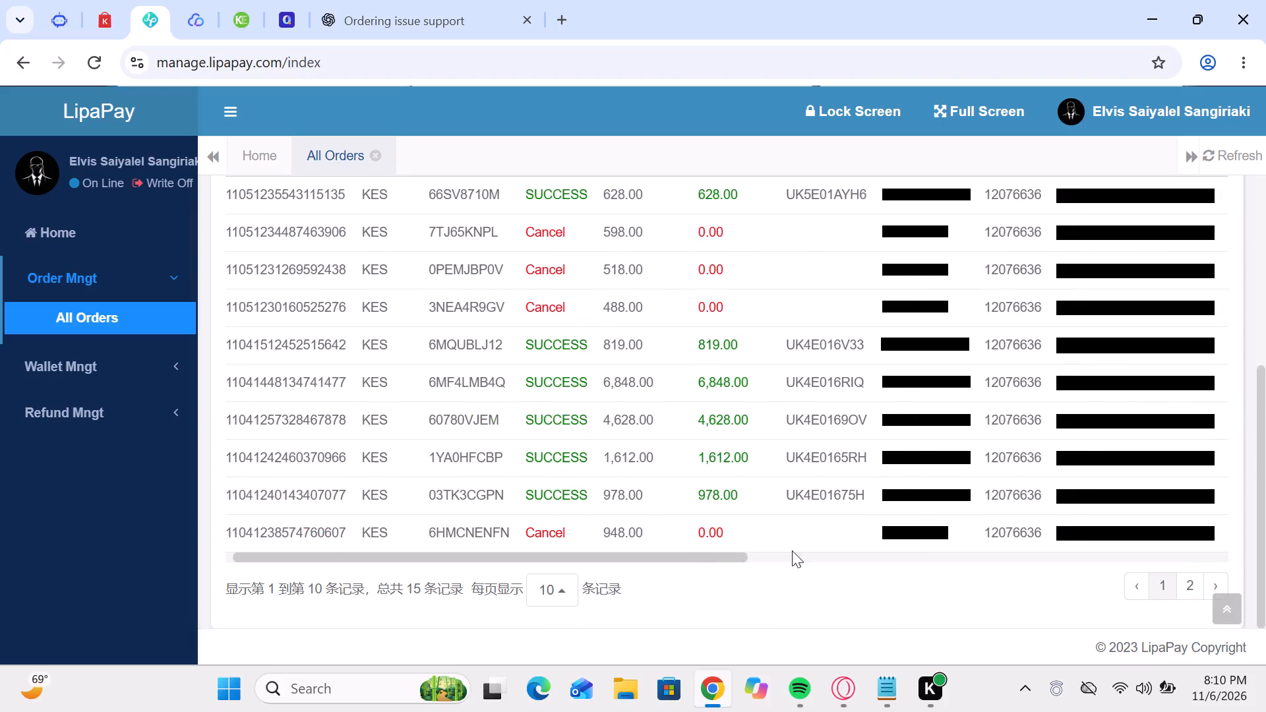
pyautogui.moveTo(792, 550); pyautogui.dragTo(1248, 533)
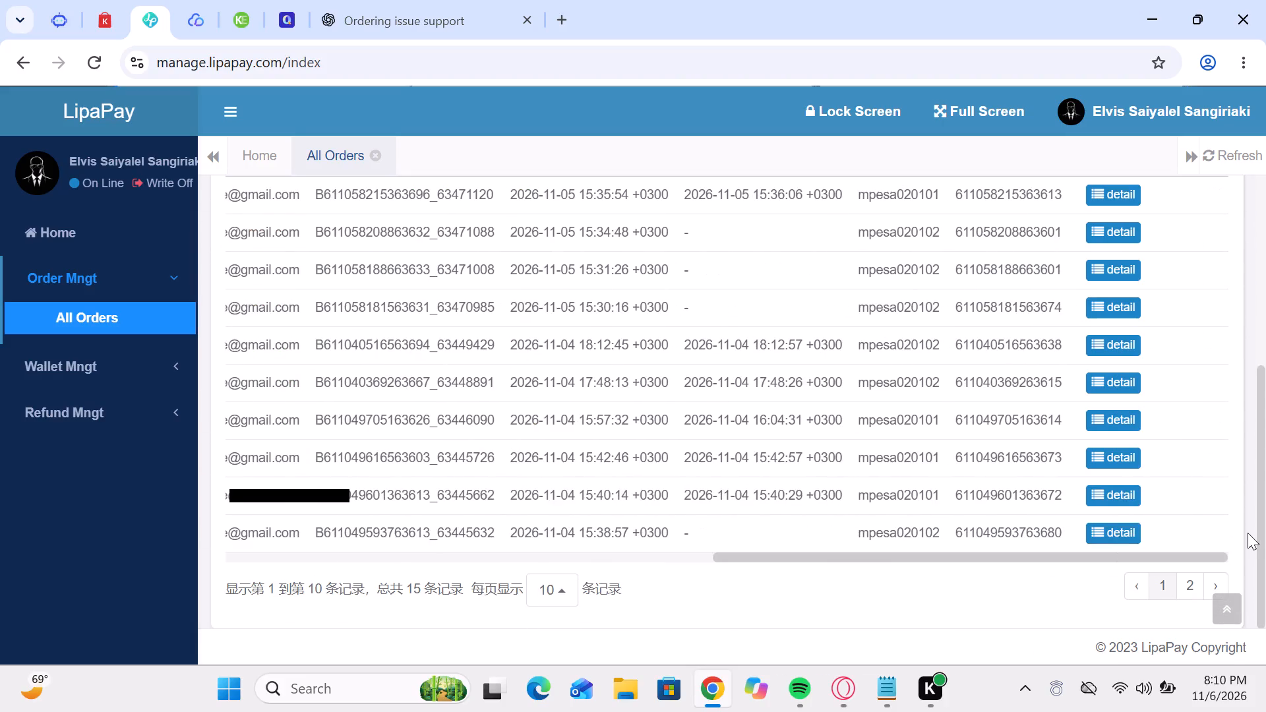
pyautogui.moveTo(1248, 533); pyautogui.dragTo(1248, 486)
pyautogui.scroll(2, 828, 303)
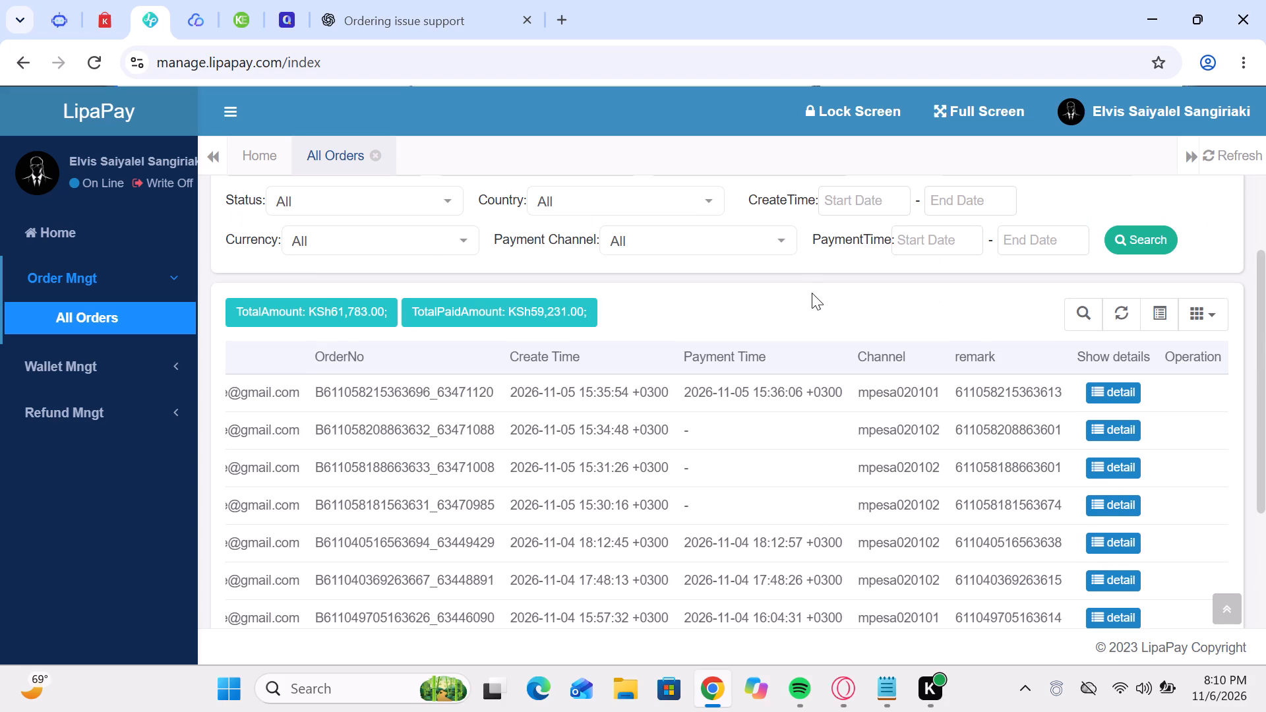
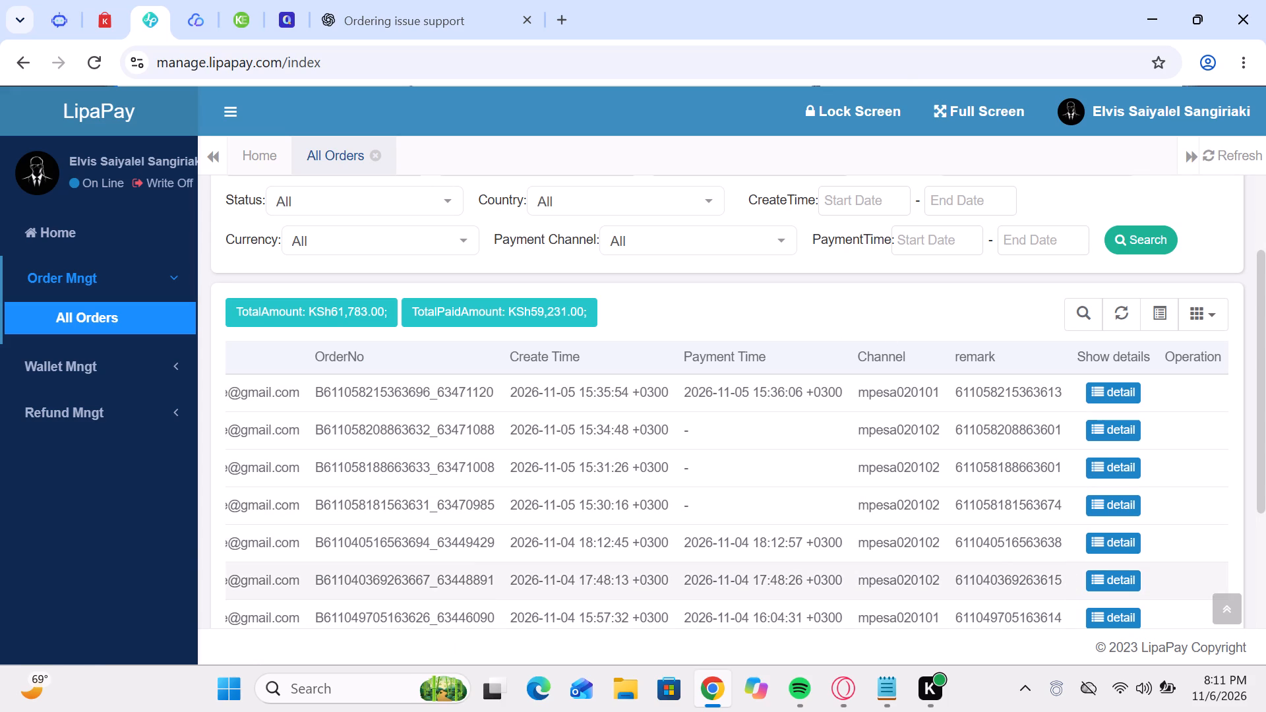
pyautogui.doubleClick(1006, 576)
pyautogui.rightClick(1006, 576)
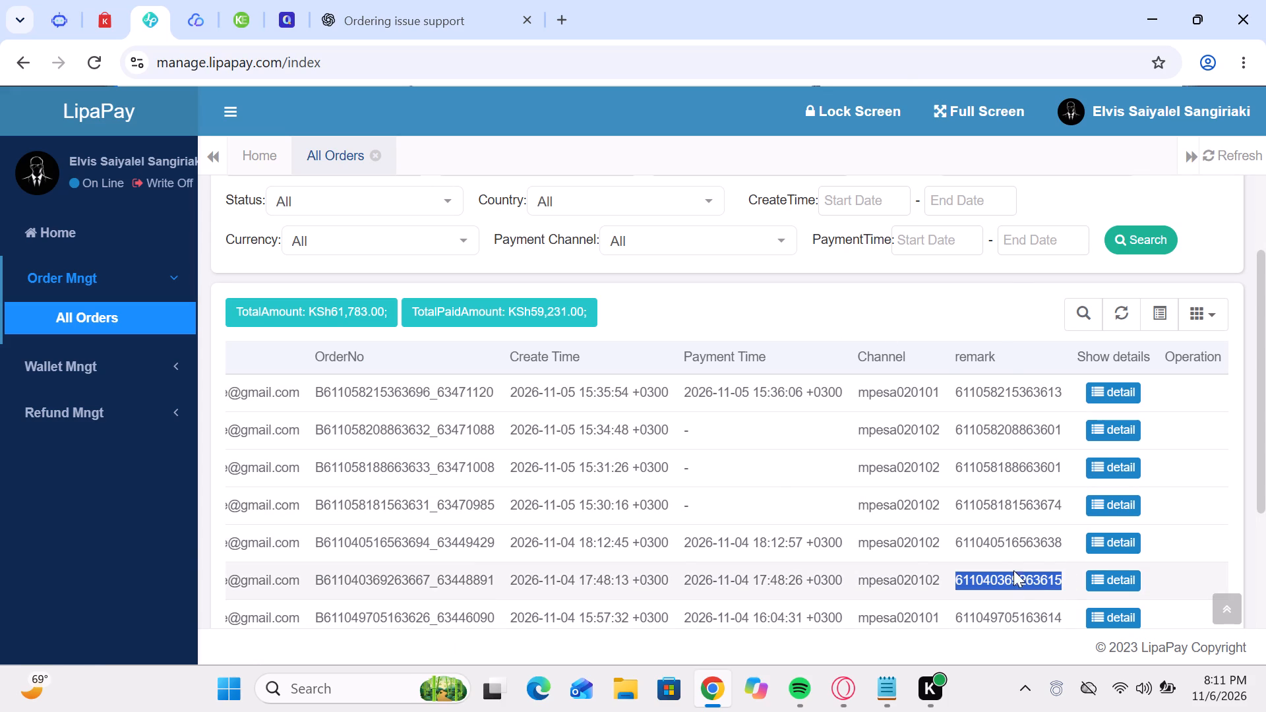
pyautogui.click(899, 371)
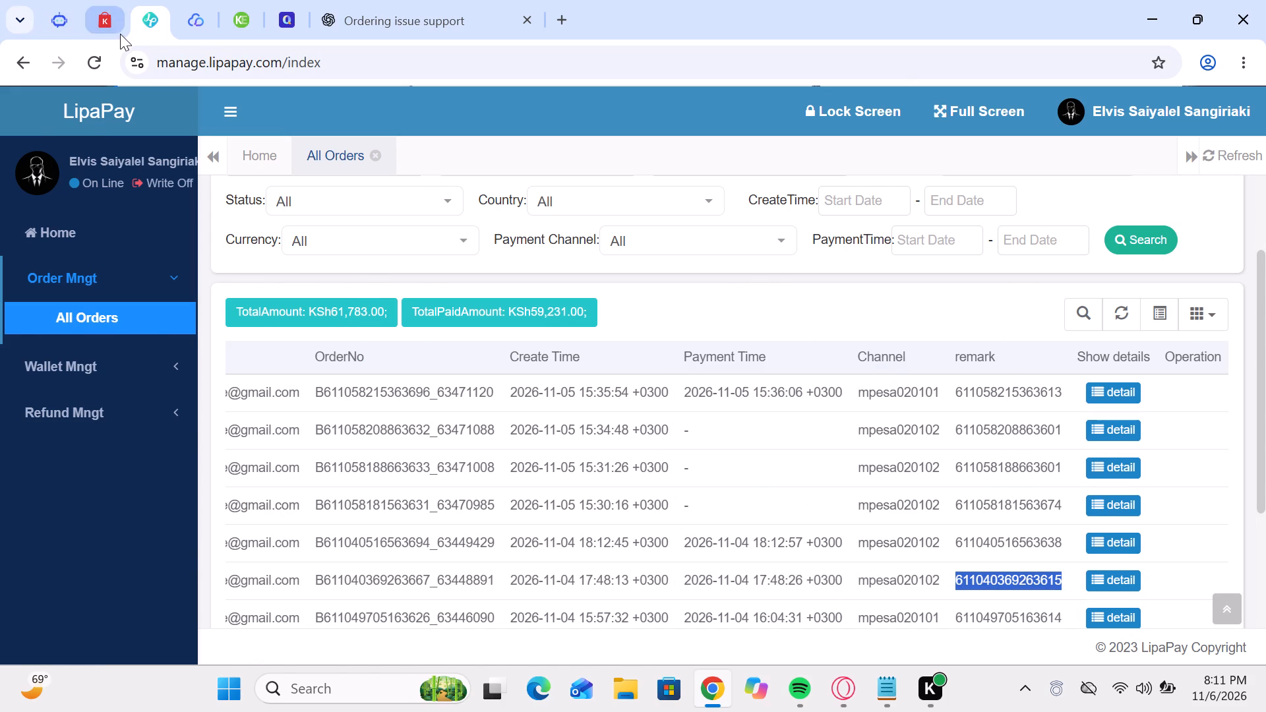
pyautogui.click(119, 28)
pyautogui.scroll(4, 833, 321)
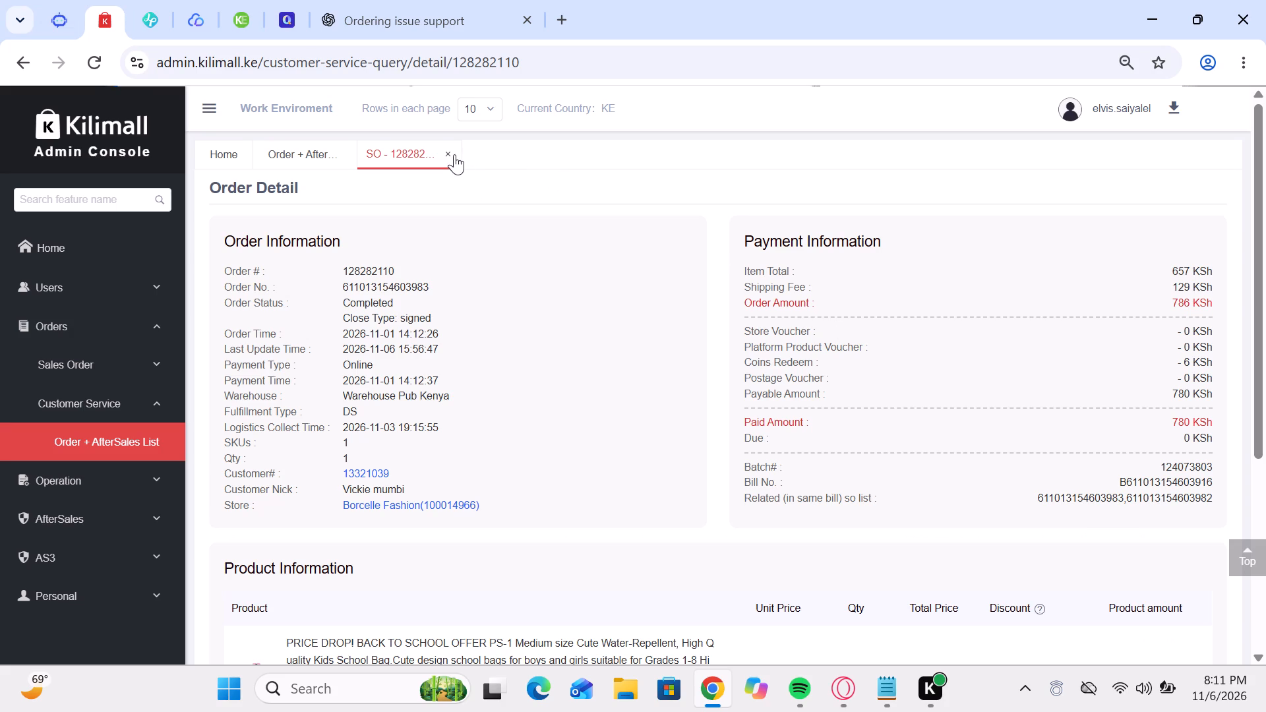
pyautogui.click(446, 154)
pyautogui.moveTo(698, 241); pyautogui.dragTo(464, 249)
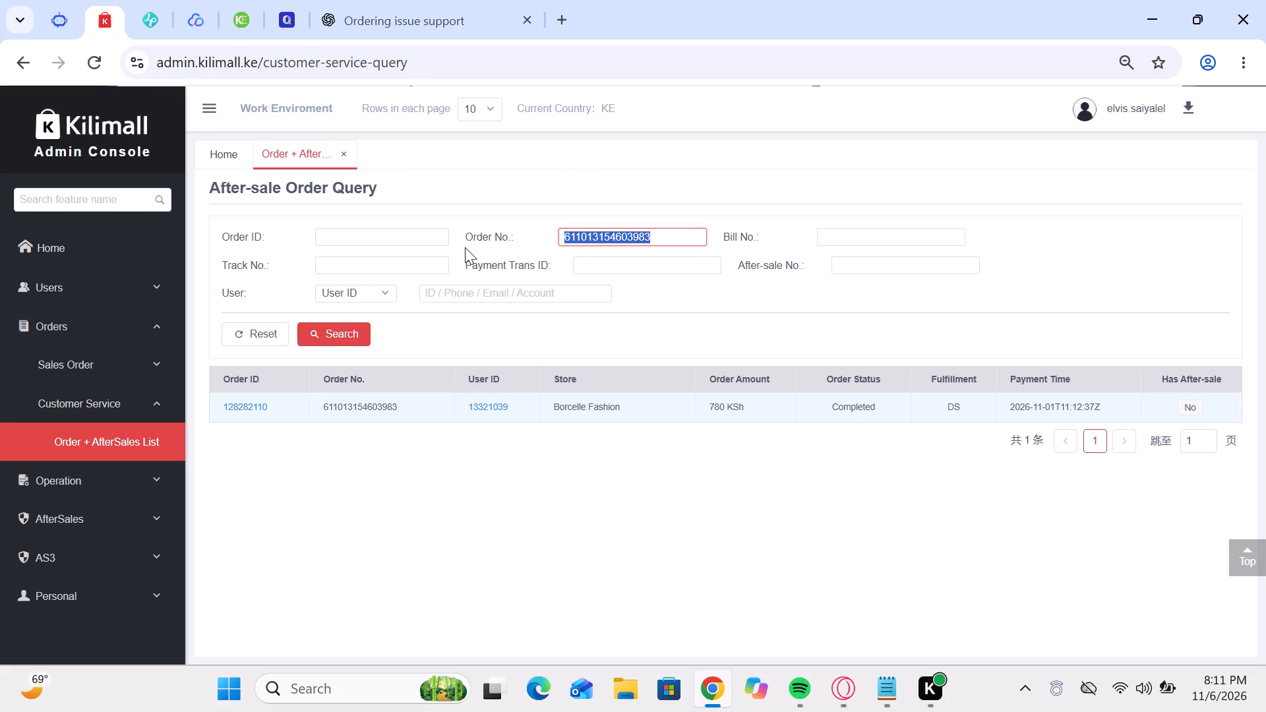
pyautogui.press('BackSpace')
pyautogui.hotkey('ctrl', 'v')
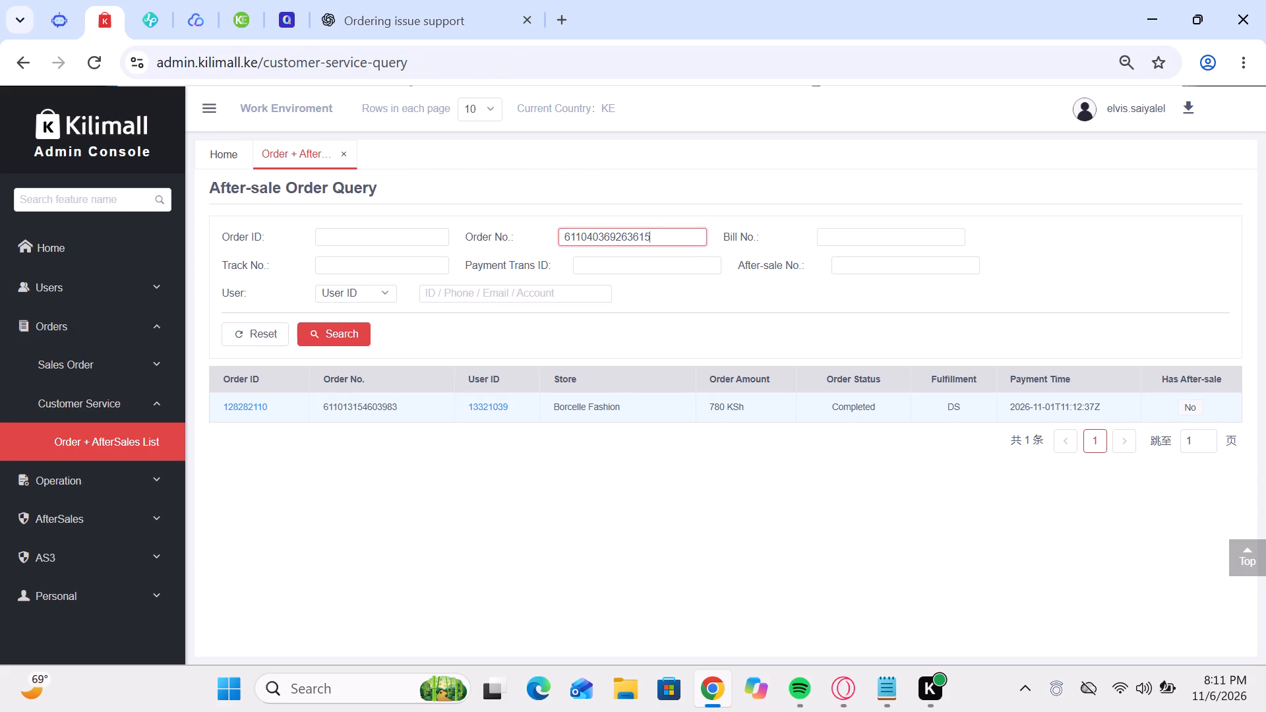
pyautogui.press('Return')
pyautogui.click(353, 330)
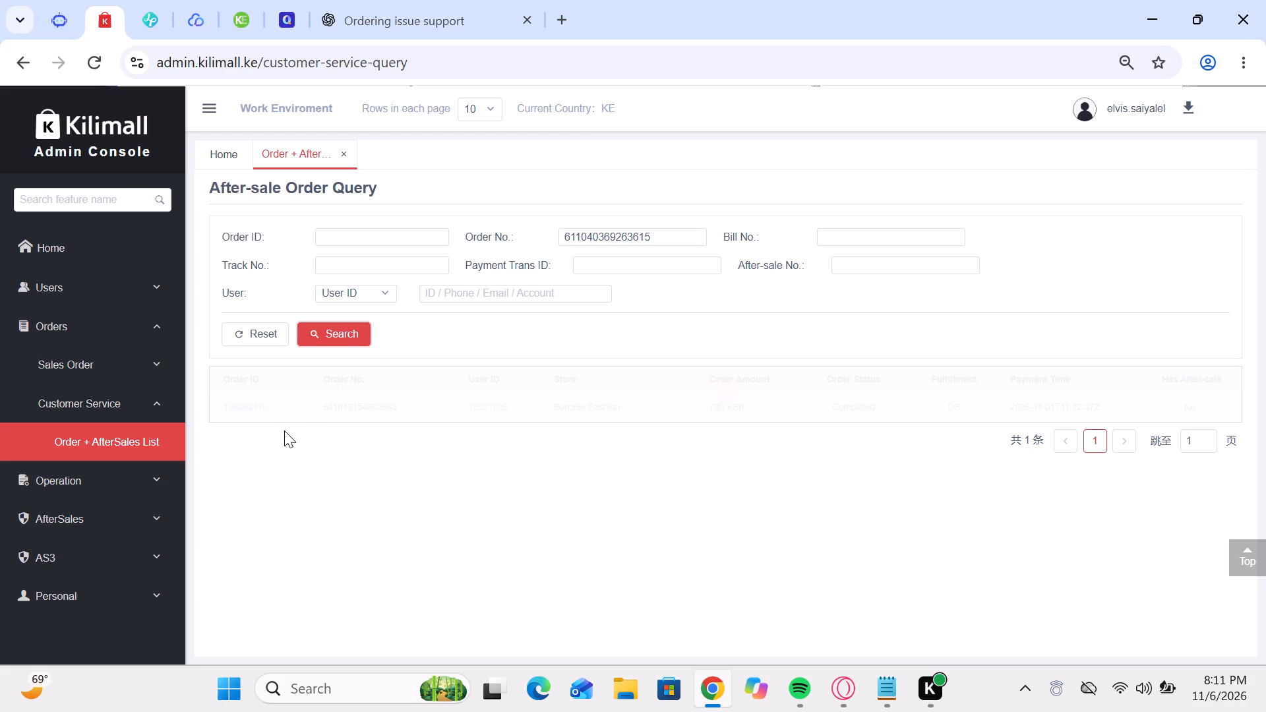
# Open the found order's details and expand its logistics information to examine the parcel's tracking history.
pyautogui.click(260, 403)
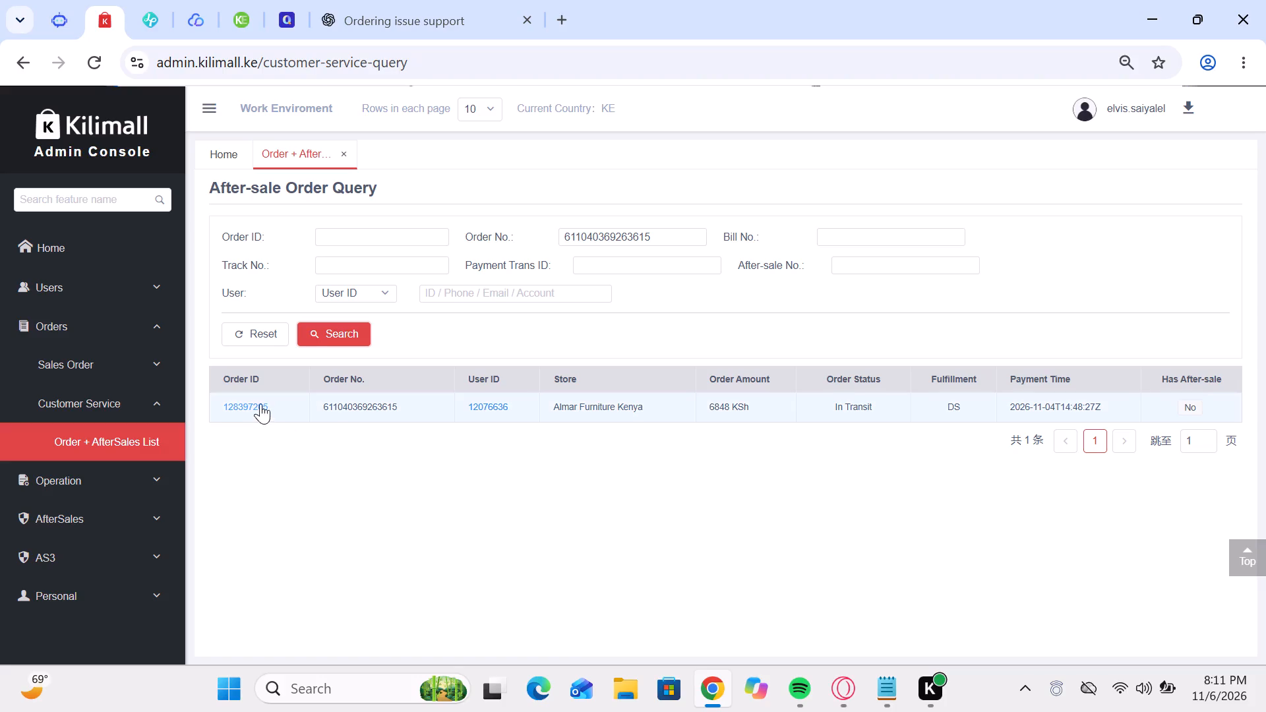
pyautogui.scroll(-9, 1173, 514)
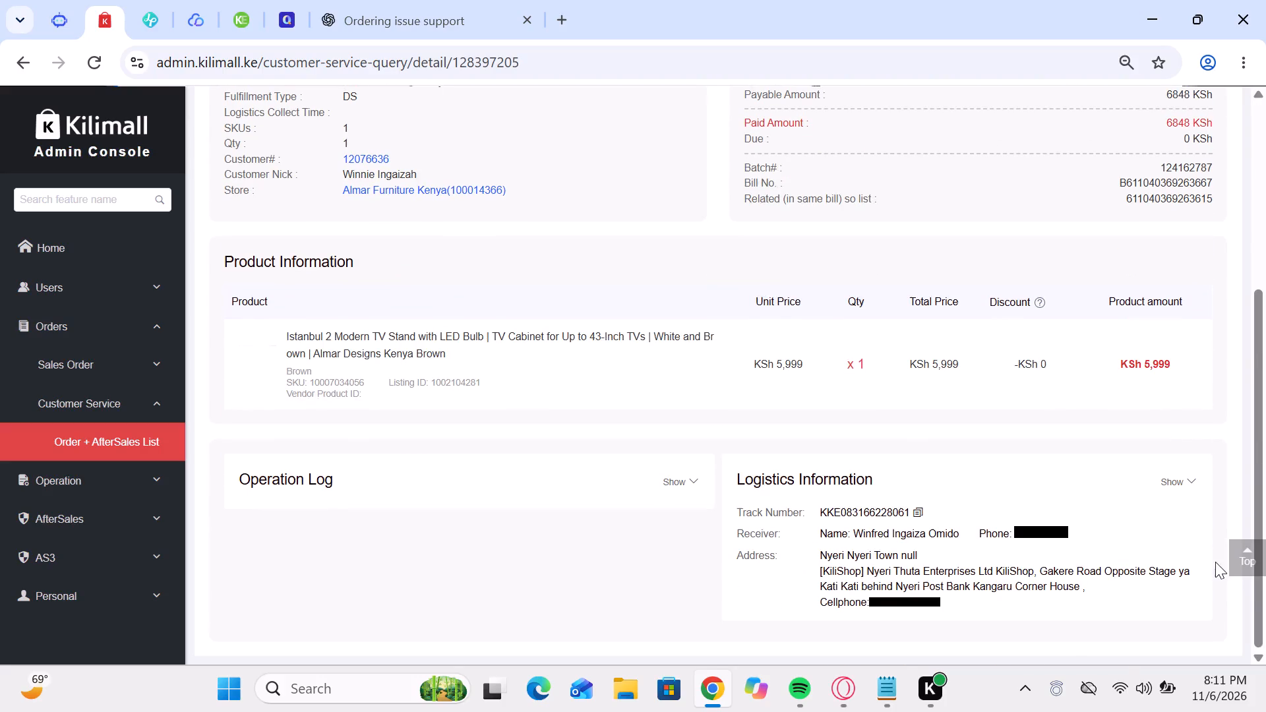
pyautogui.click(1190, 477)
pyautogui.scroll(-5, 1210, 509)
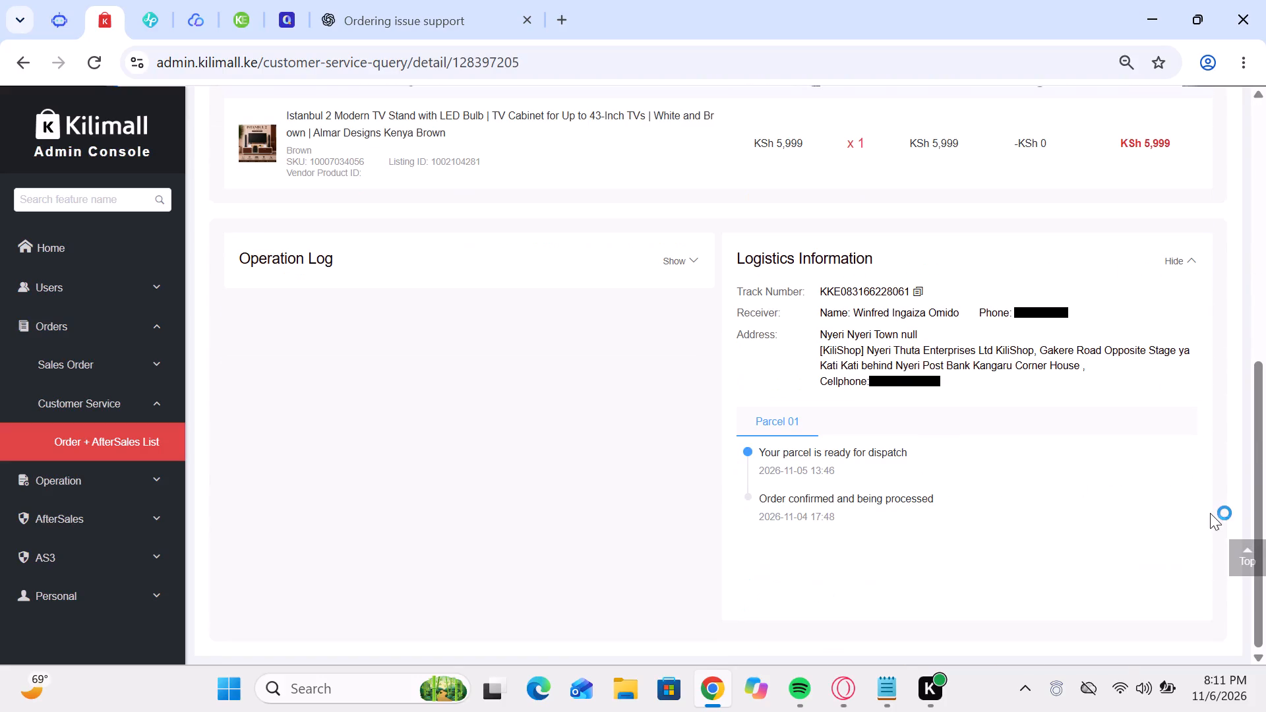
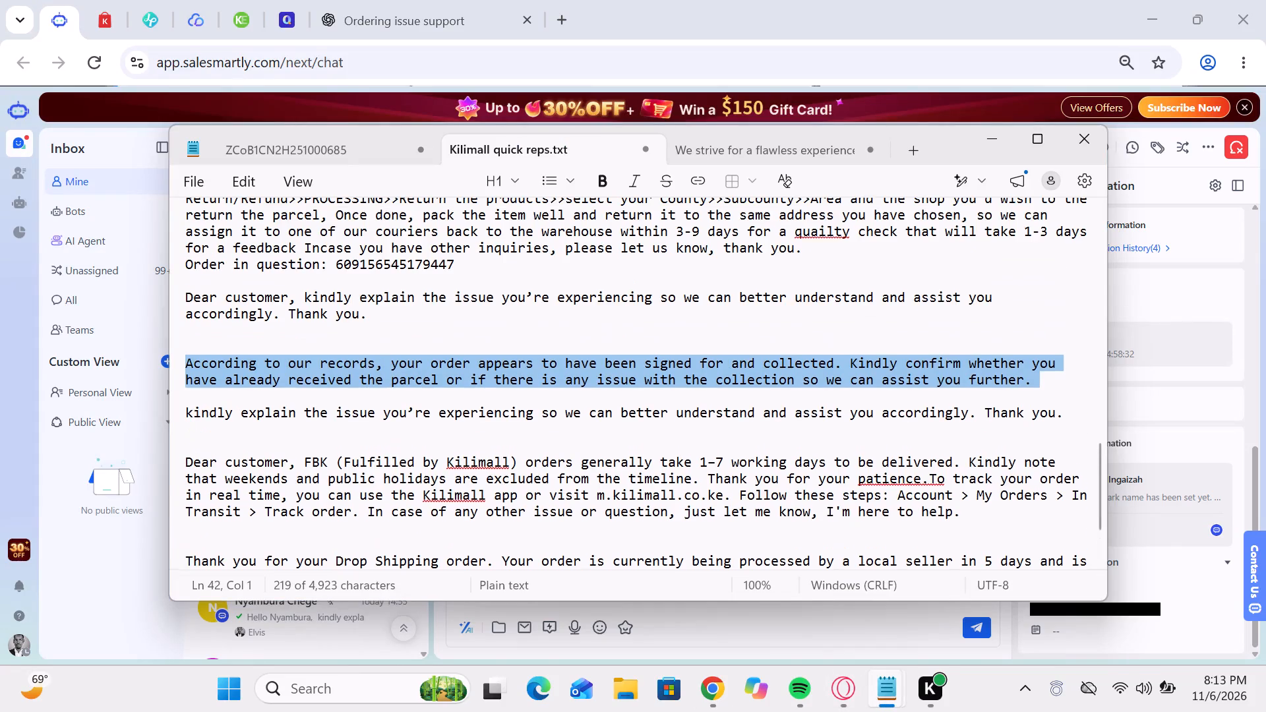
# Look through the saved replies in Kilimall quick reps.txt for one that fits the customer's order situation.
pyautogui.scroll(5, 727, 462)
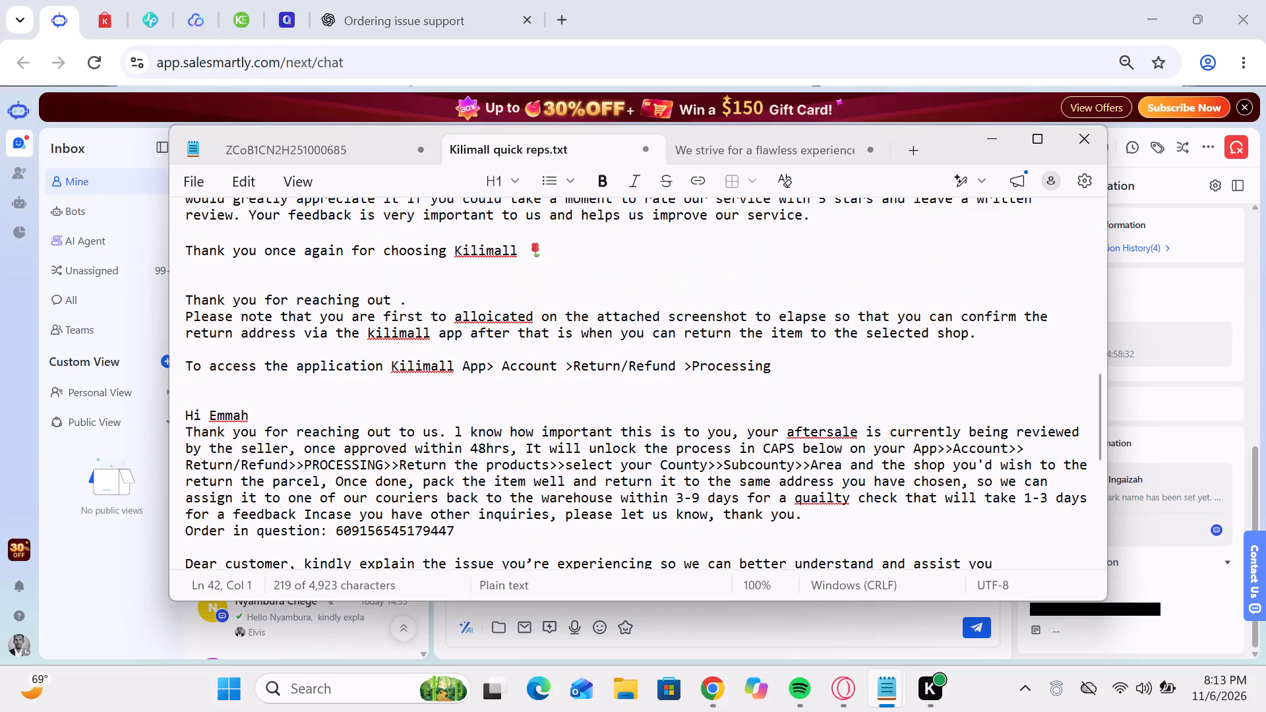
pyautogui.scroll(-17, 708, 452)
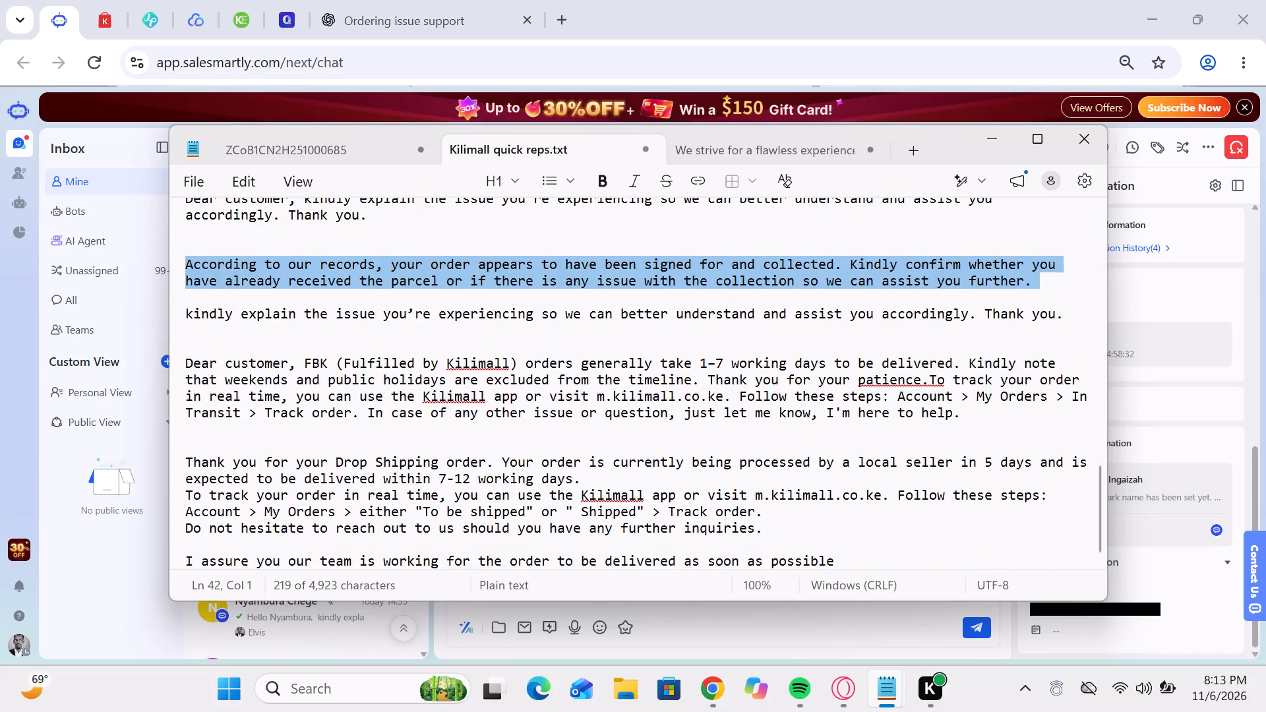
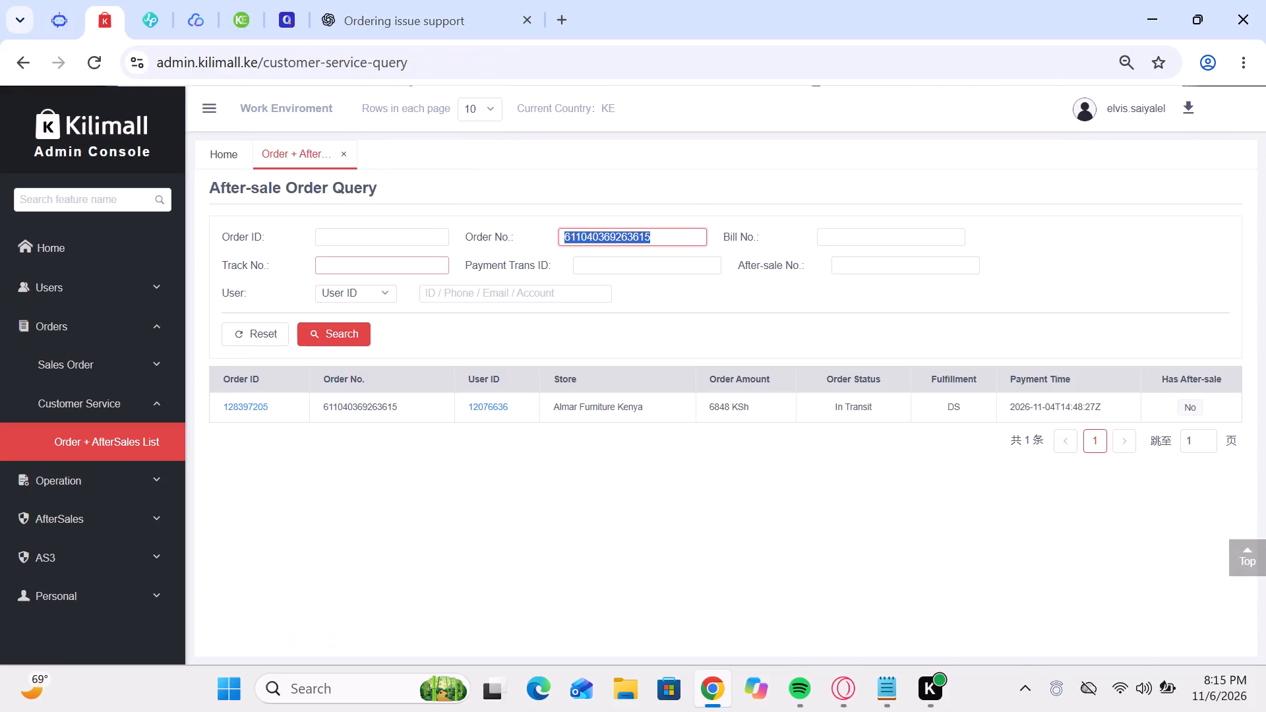
pyautogui.press('BackSpace')
pyautogui.hotkey('ctrl', 'v')
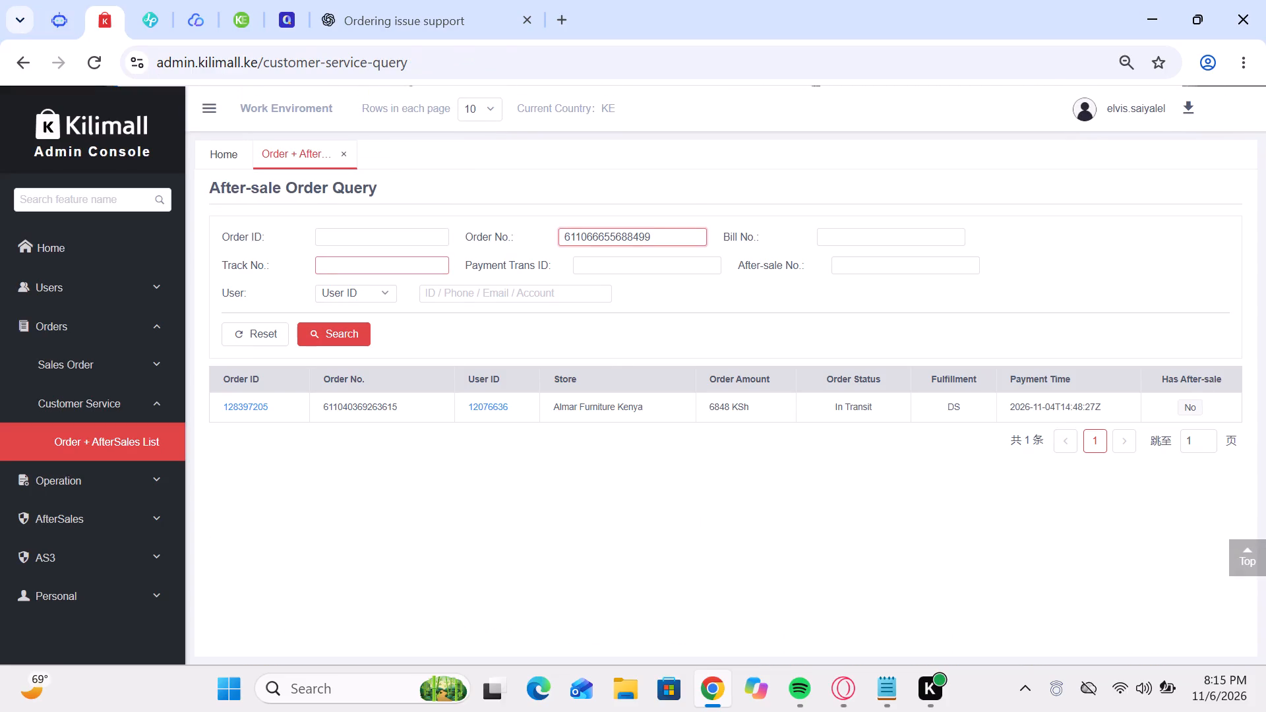
pyautogui.click(339, 343)
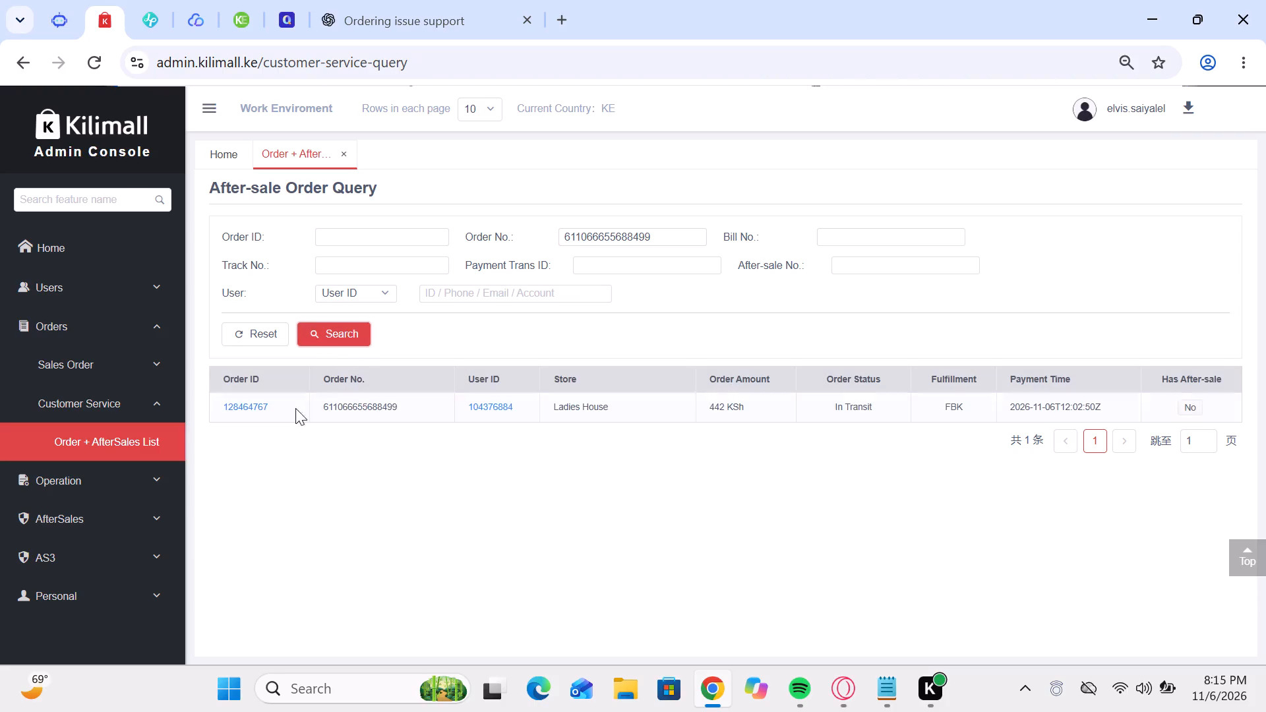
# Open the found order's details and expand its logistics information to examine the parcel's tracking history.
pyautogui.click(247, 404)
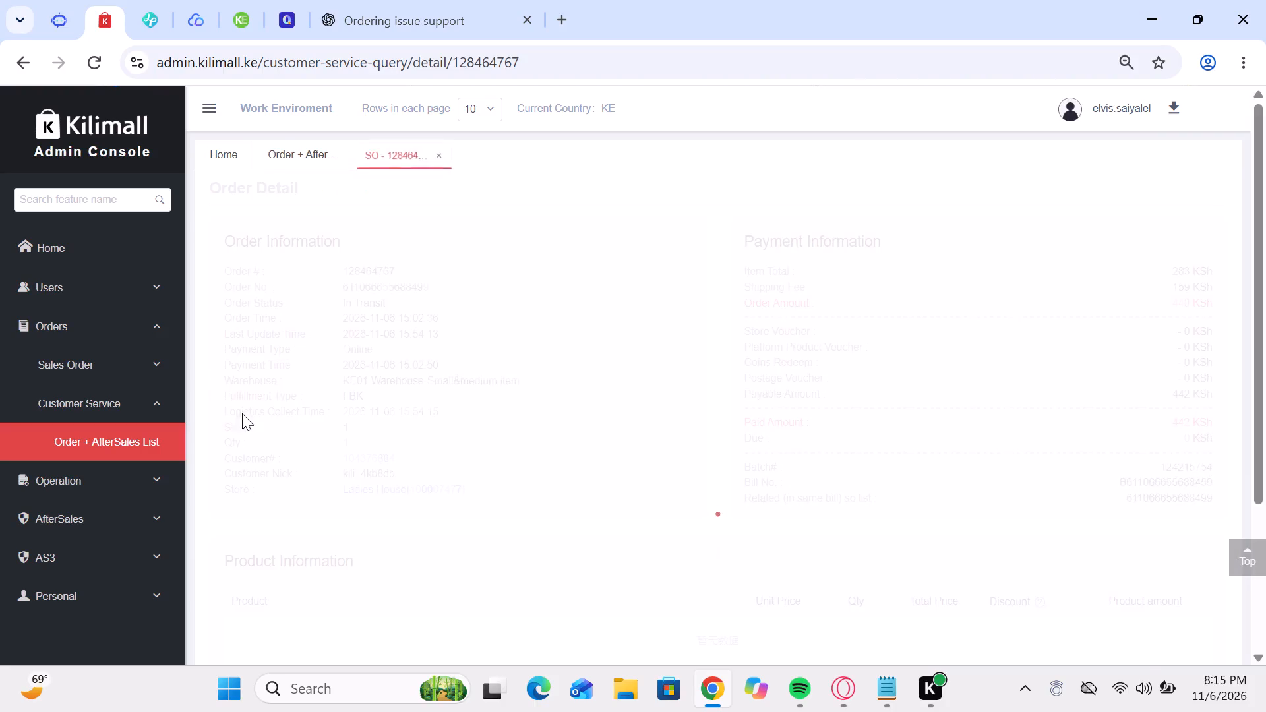
pyautogui.scroll(-5, 268, 521)
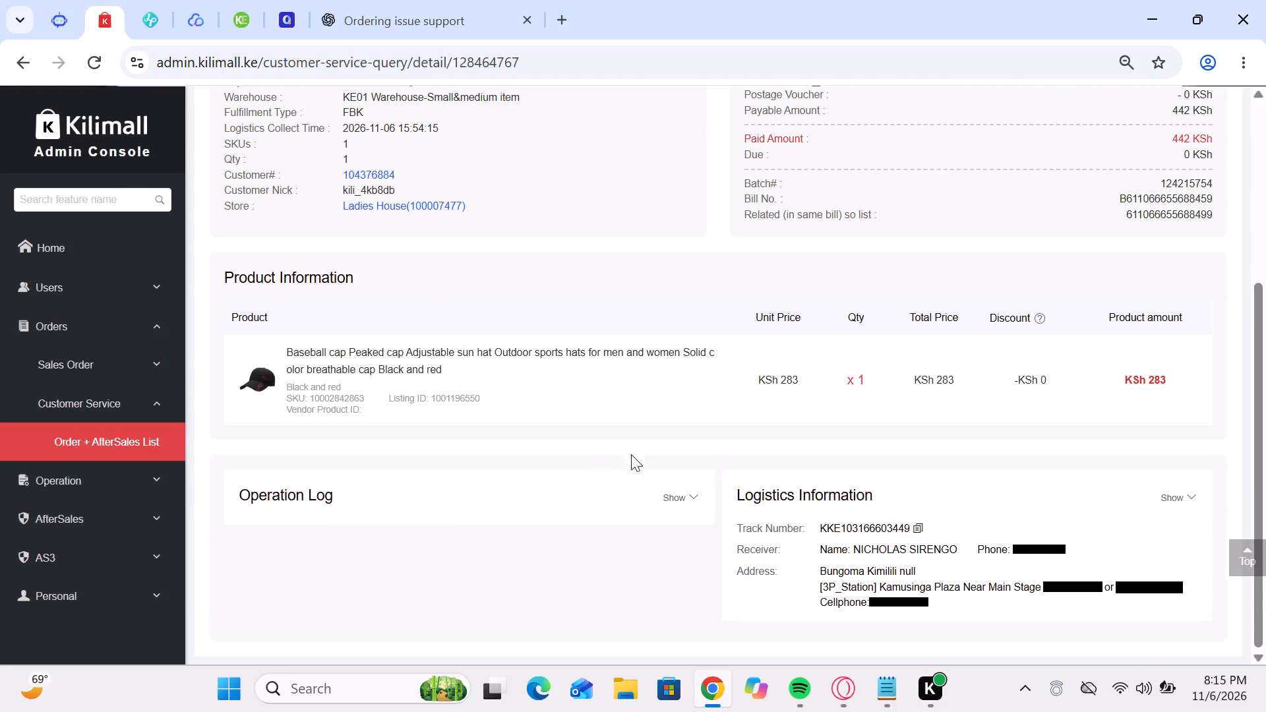
pyautogui.click(1174, 495)
pyautogui.scroll(-4, 919, 590)
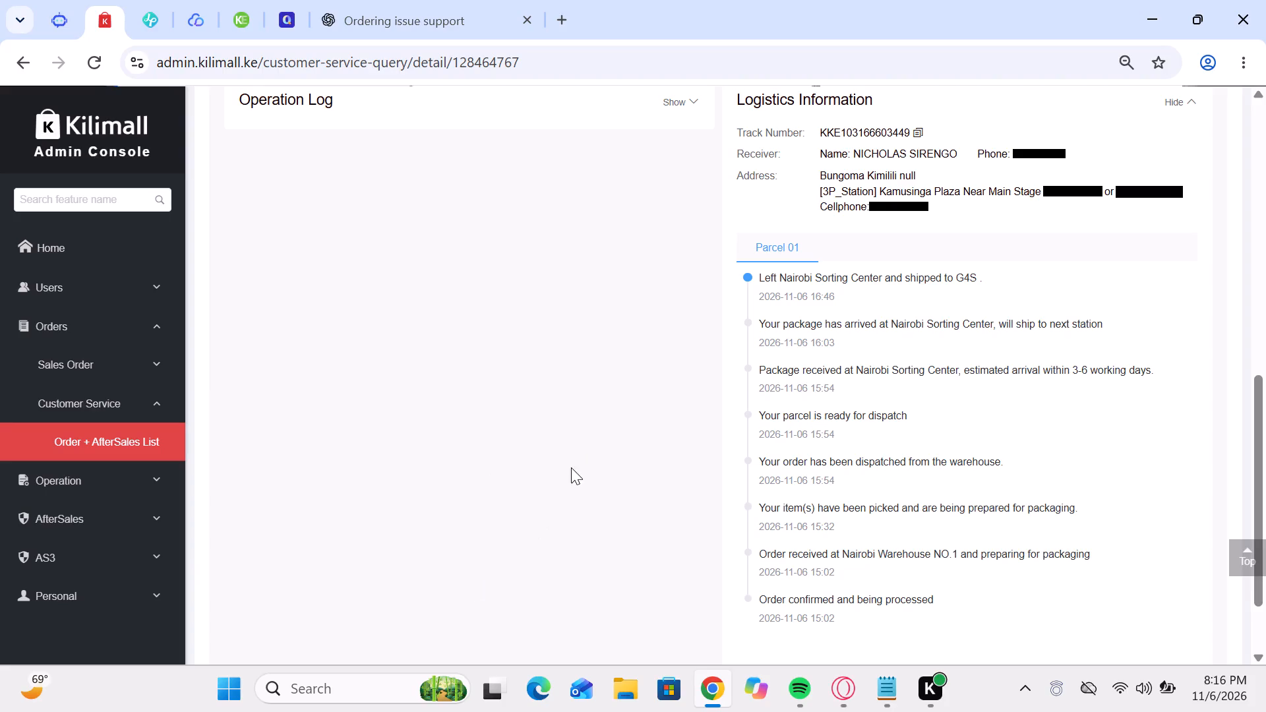
# Copy the latest Parcel 01 tracking entry, "Left Nairobi Sorting Center and shipped to G4S".
pyautogui.moveTo(760, 272); pyautogui.dragTo(771, 271)
pyautogui.moveTo(771, 271); pyautogui.dragTo(992, 276)
pyautogui.rightClick(967, 278)
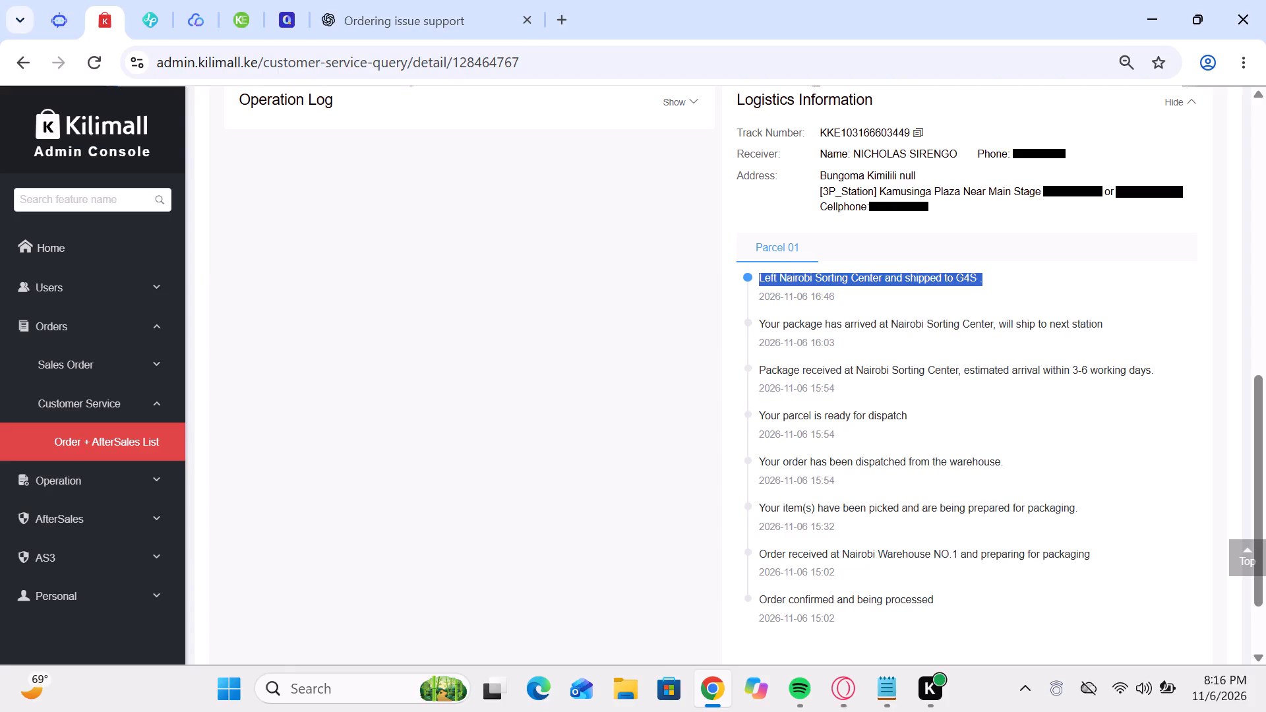
pyautogui.click(903, 301)
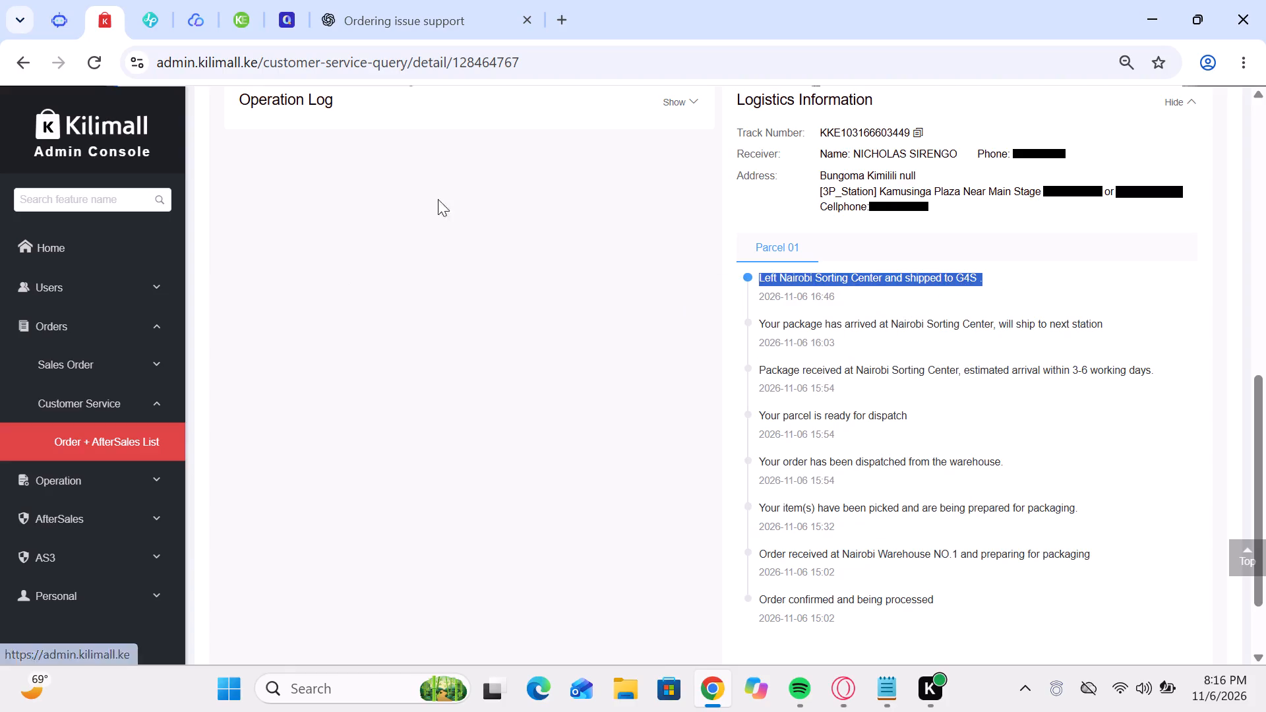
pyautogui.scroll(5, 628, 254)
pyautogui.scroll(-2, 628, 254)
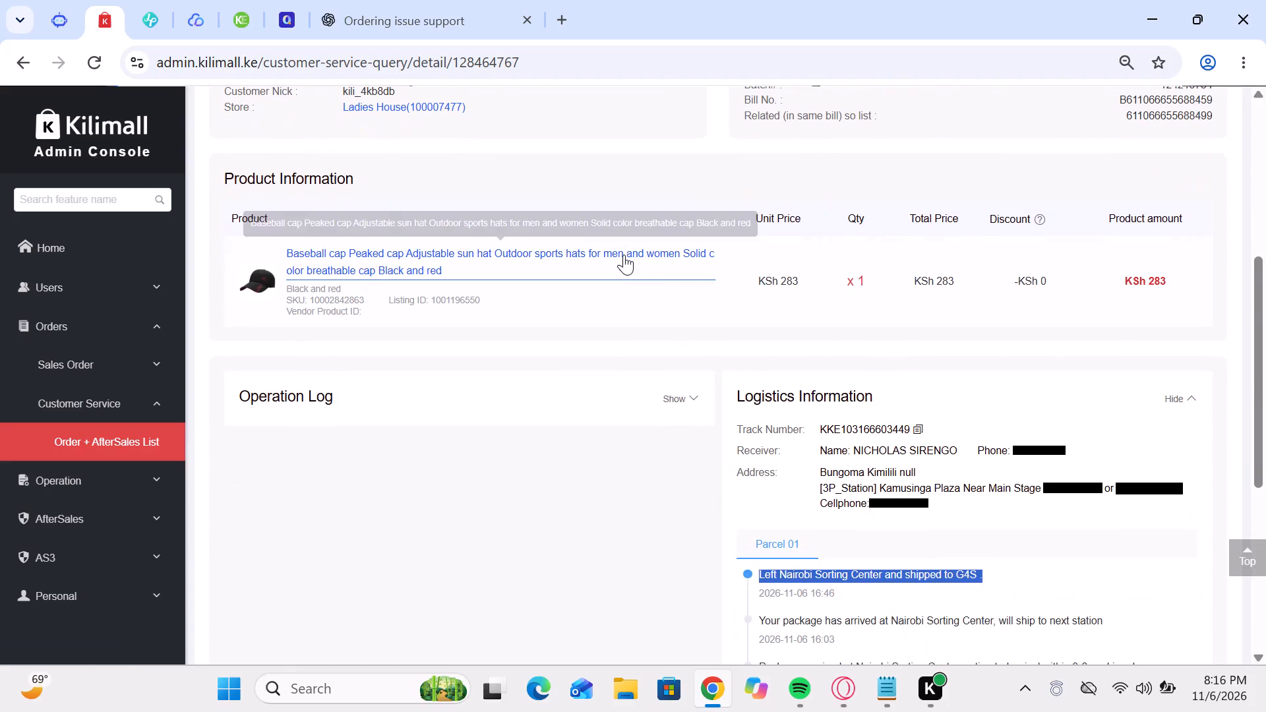
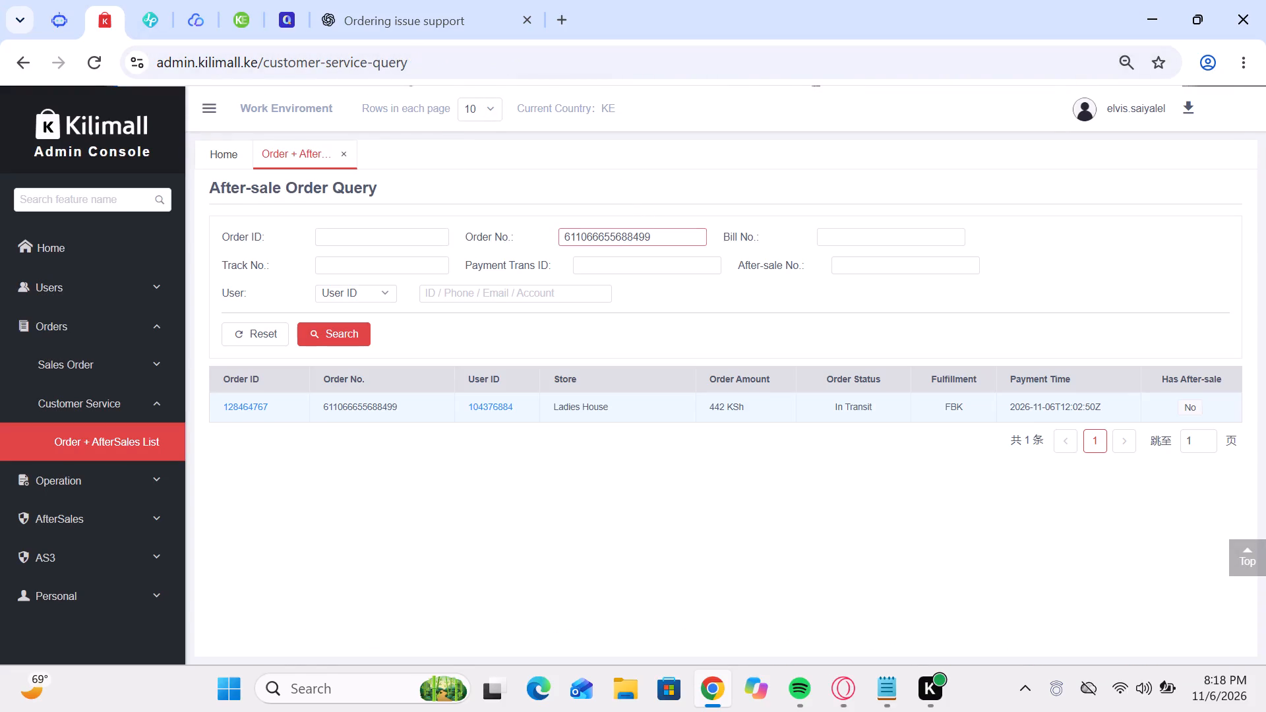
pyautogui.moveTo(670, 232); pyautogui.dragTo(466, 225)
pyautogui.press('BackSpace')
pyautogui.hotkey('ctrl', 'v')
pyautogui.click(334, 331)
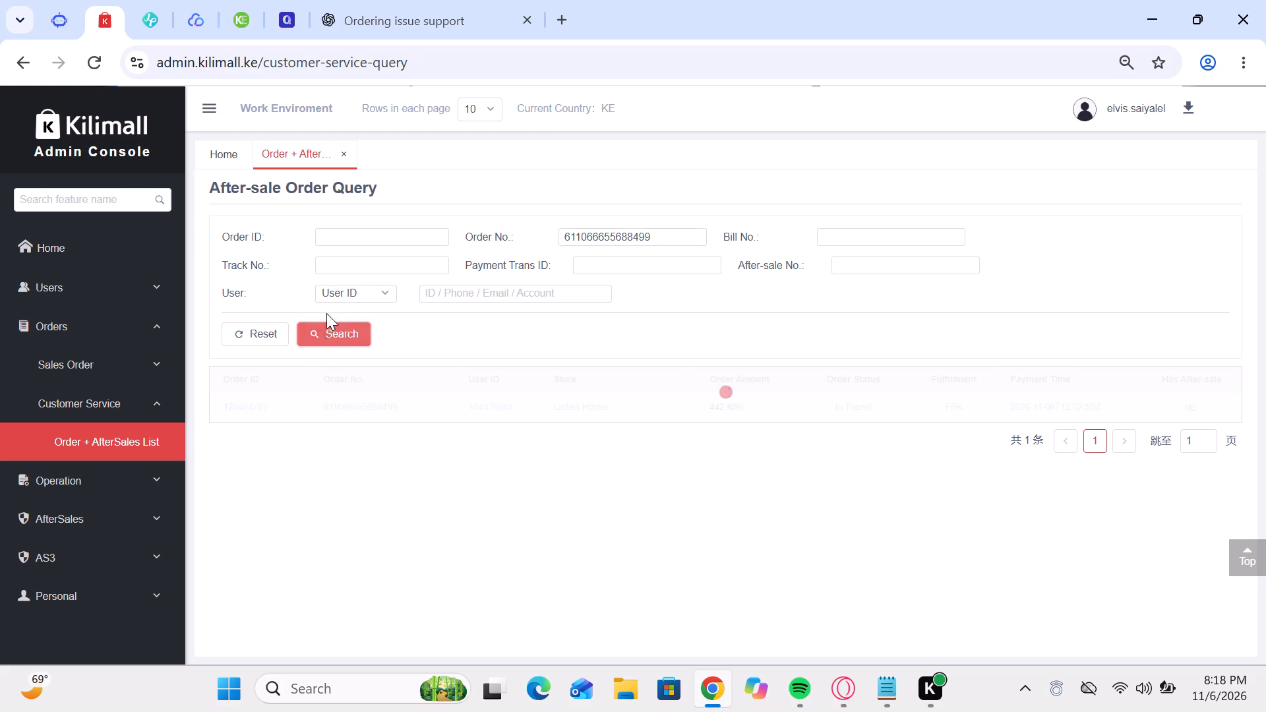
# Open the found order's details and expand its logistics information to examine the Parcel 01 tracking history.
pyautogui.click(238, 402)
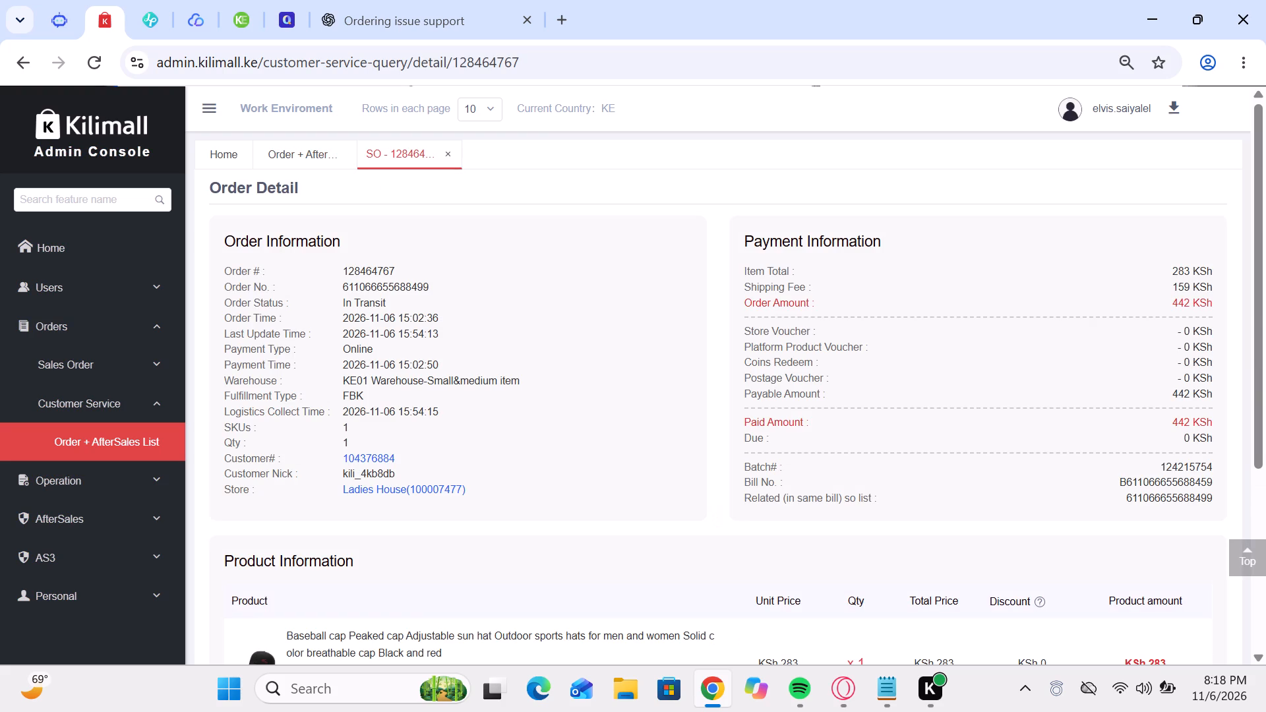
pyautogui.scroll(-5, 535, 94)
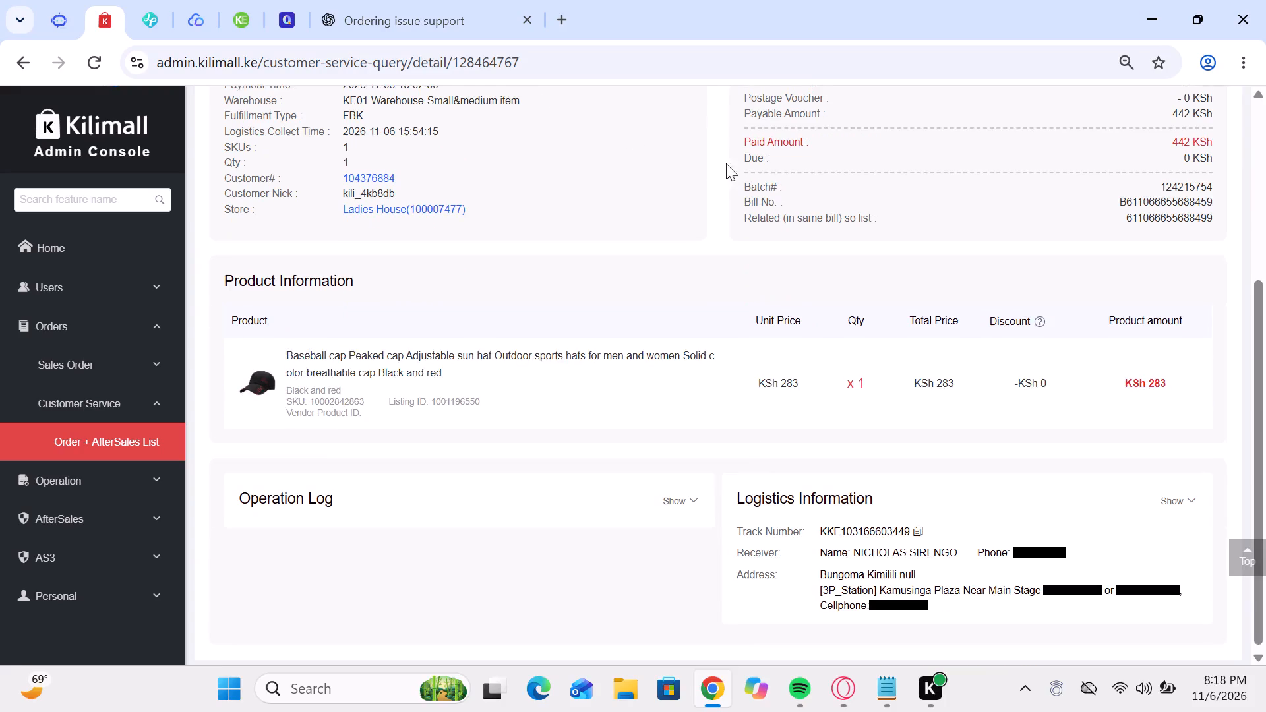
pyautogui.scroll(-4, 773, 175)
pyautogui.click(1173, 493)
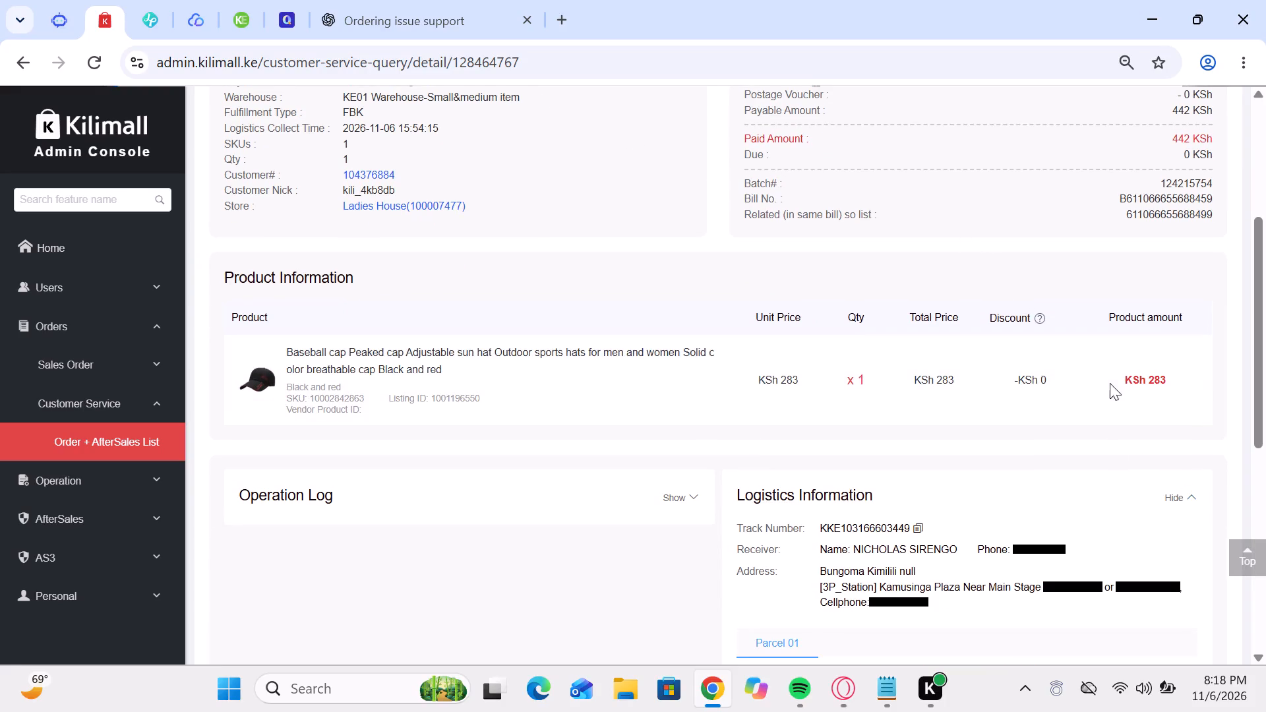
pyautogui.scroll(-4, 1103, 376)
pyautogui.scroll(2, 941, 241)
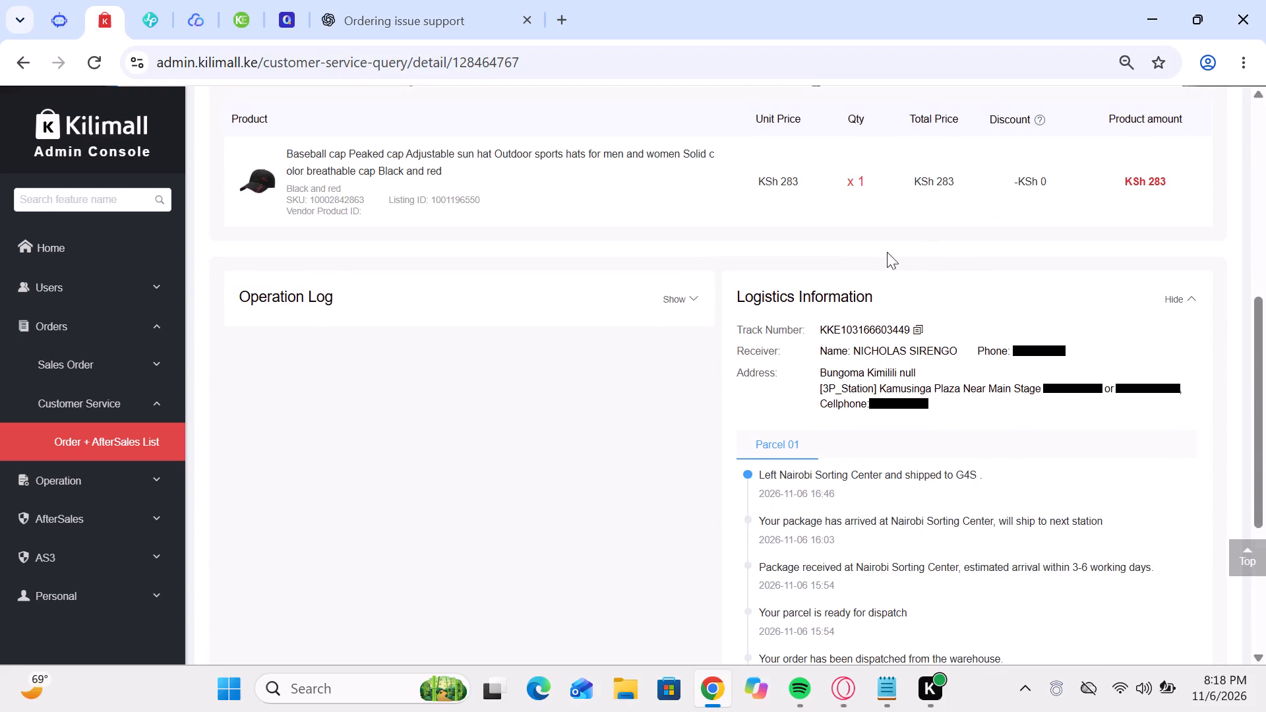
# Copy the latest Parcel 01 tracking entry, "Left Nairobi Sorting Center and shipped to G4S".
pyautogui.moveTo(760, 473); pyautogui.dragTo(952, 447)
pyautogui.tripleClick(872, 476)
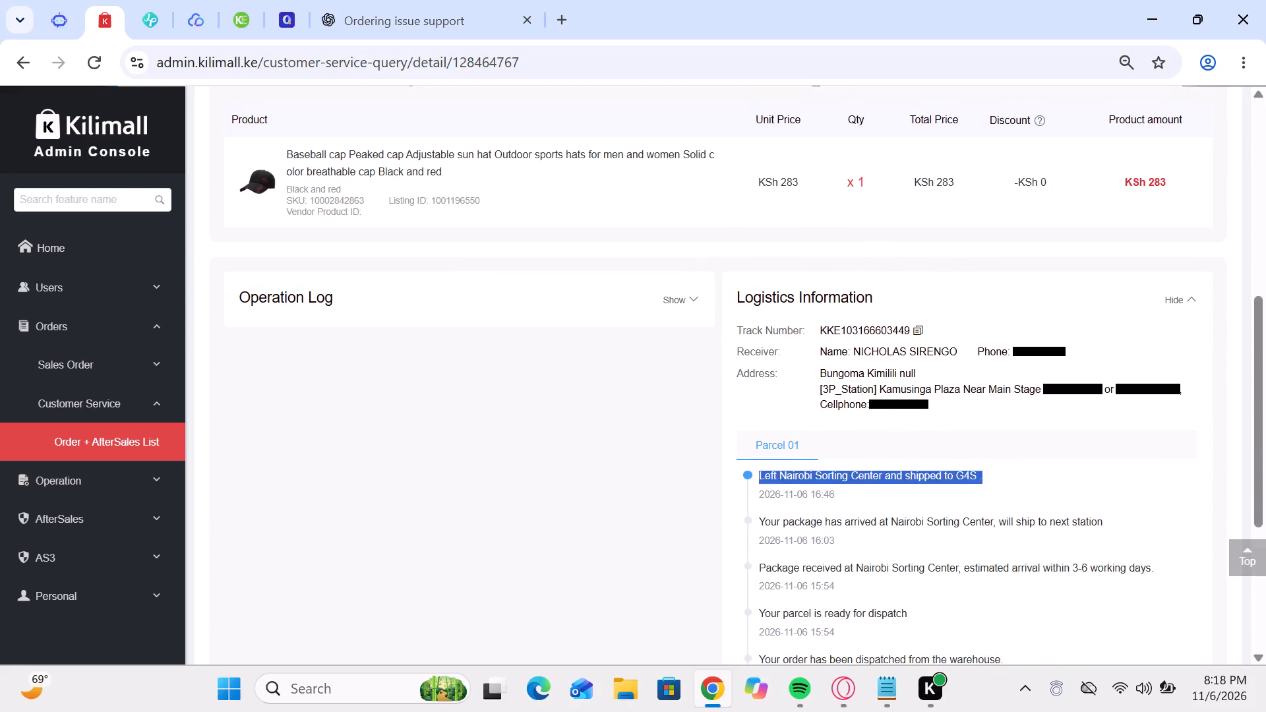
pyautogui.rightClick(872, 476)
pyautogui.click(733, 268)
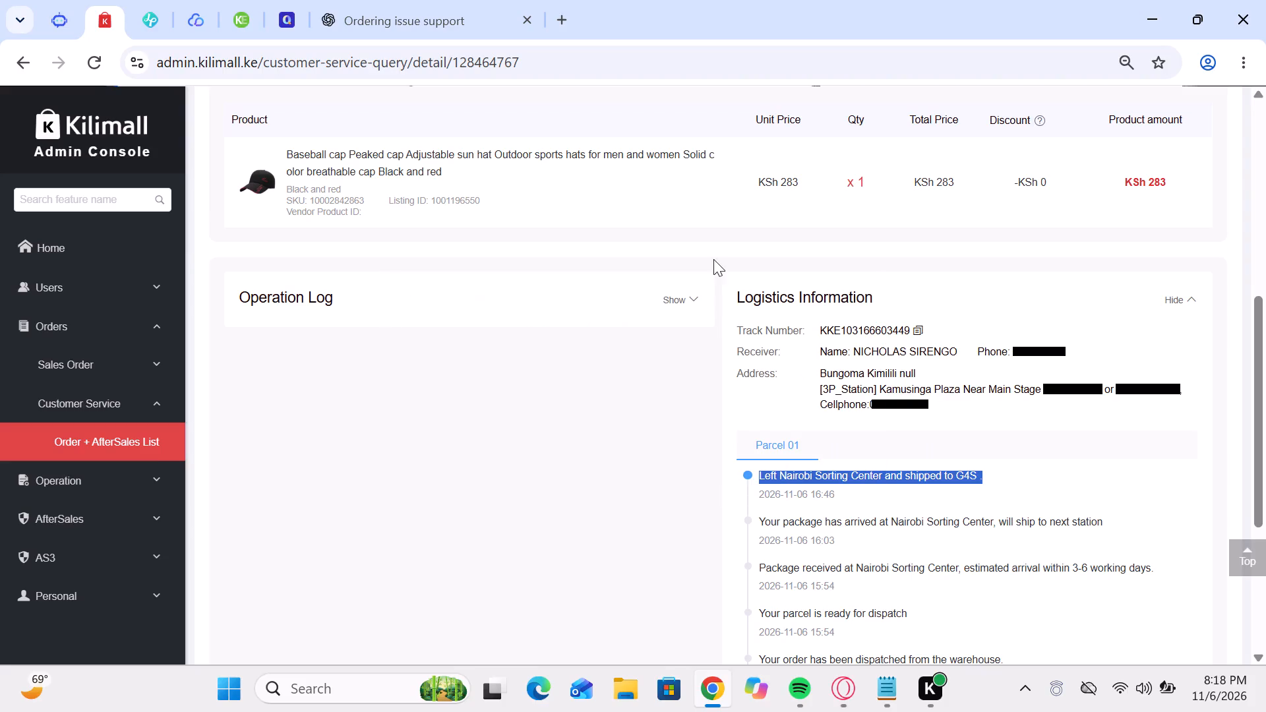
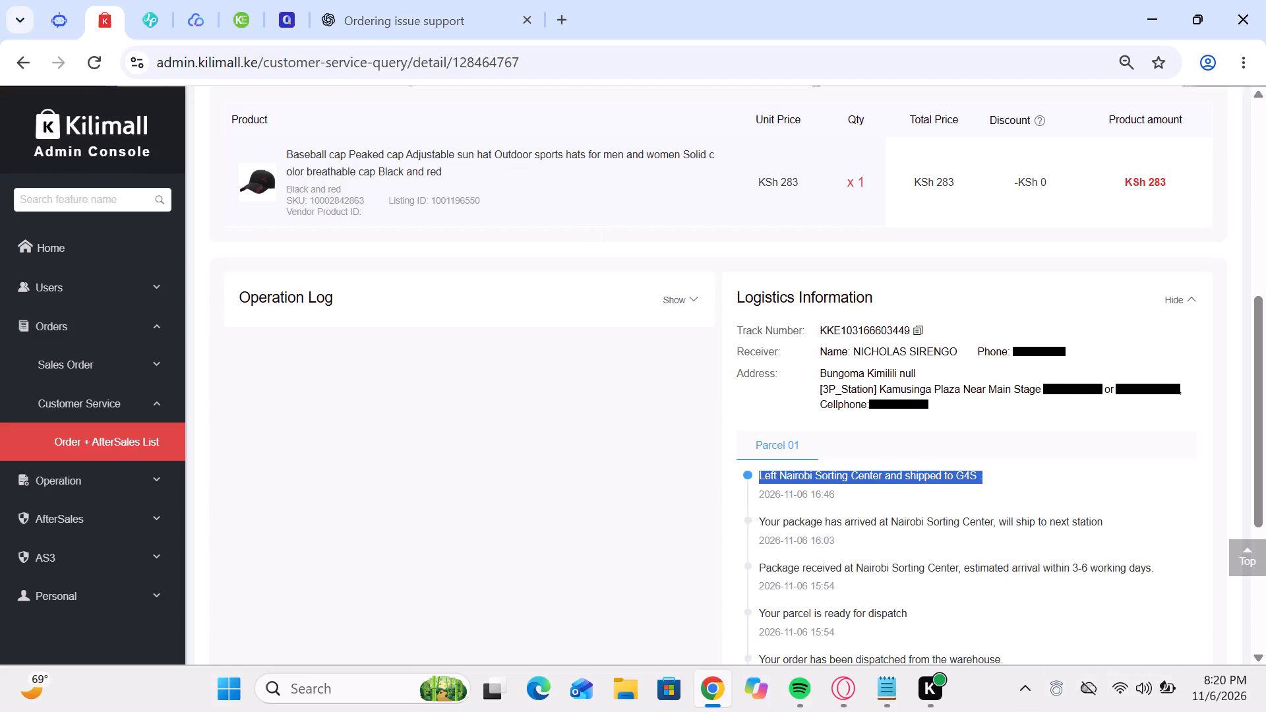
# Copy the text "estimated arrival within 3-6 working days." from the Nairobi Sorting Center package-received entry in the Parcel 01 tracking.
pyautogui.moveTo(962, 569); pyautogui.dragTo(1196, 566)
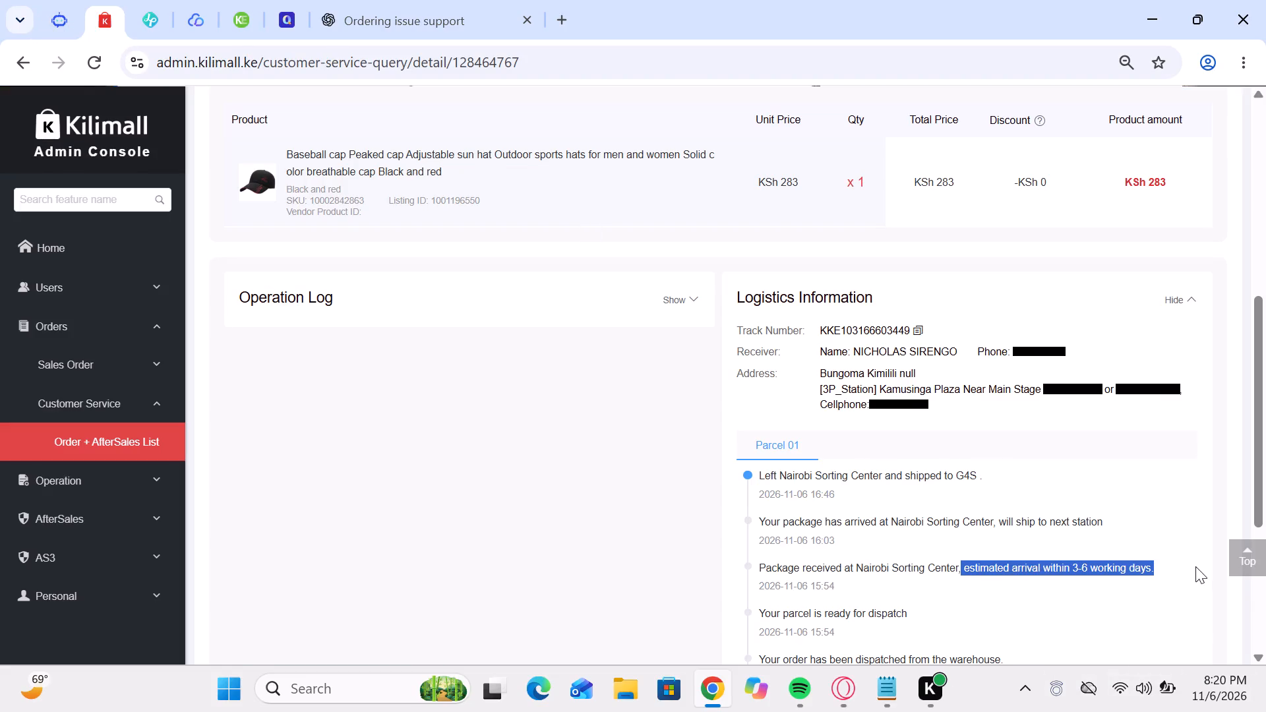
pyautogui.rightClick(1143, 570)
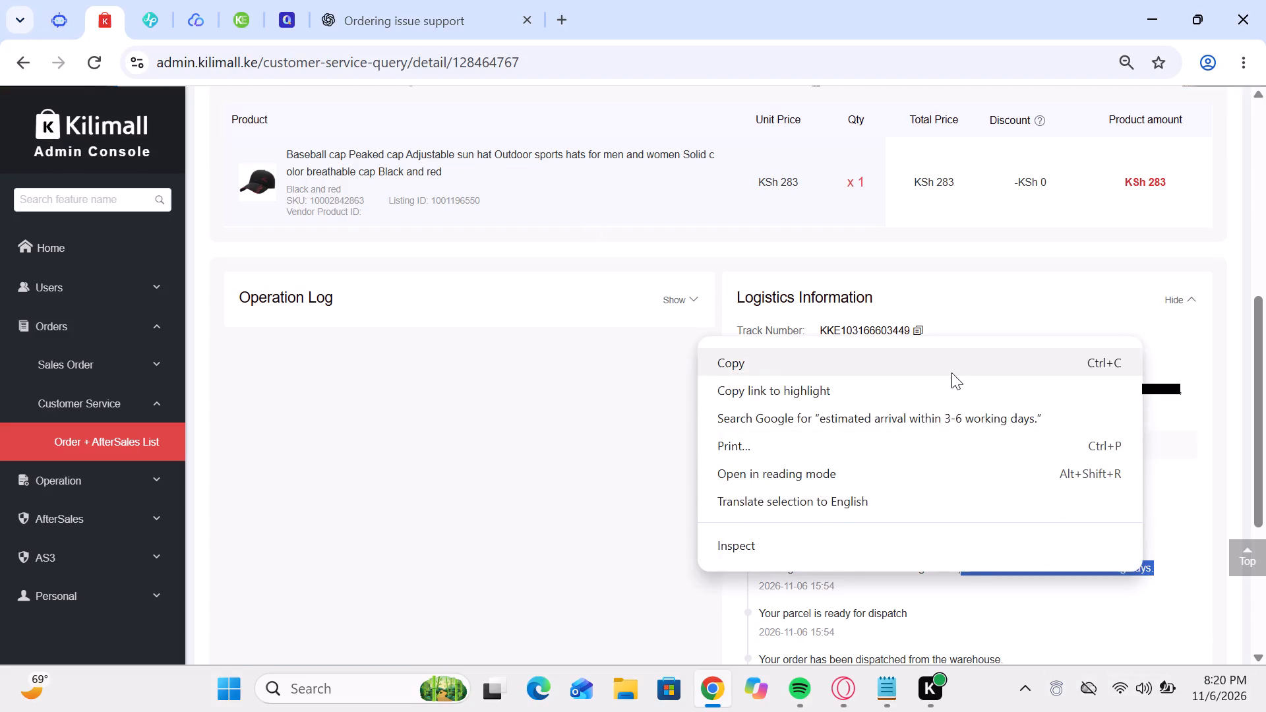
pyautogui.click(951, 372)
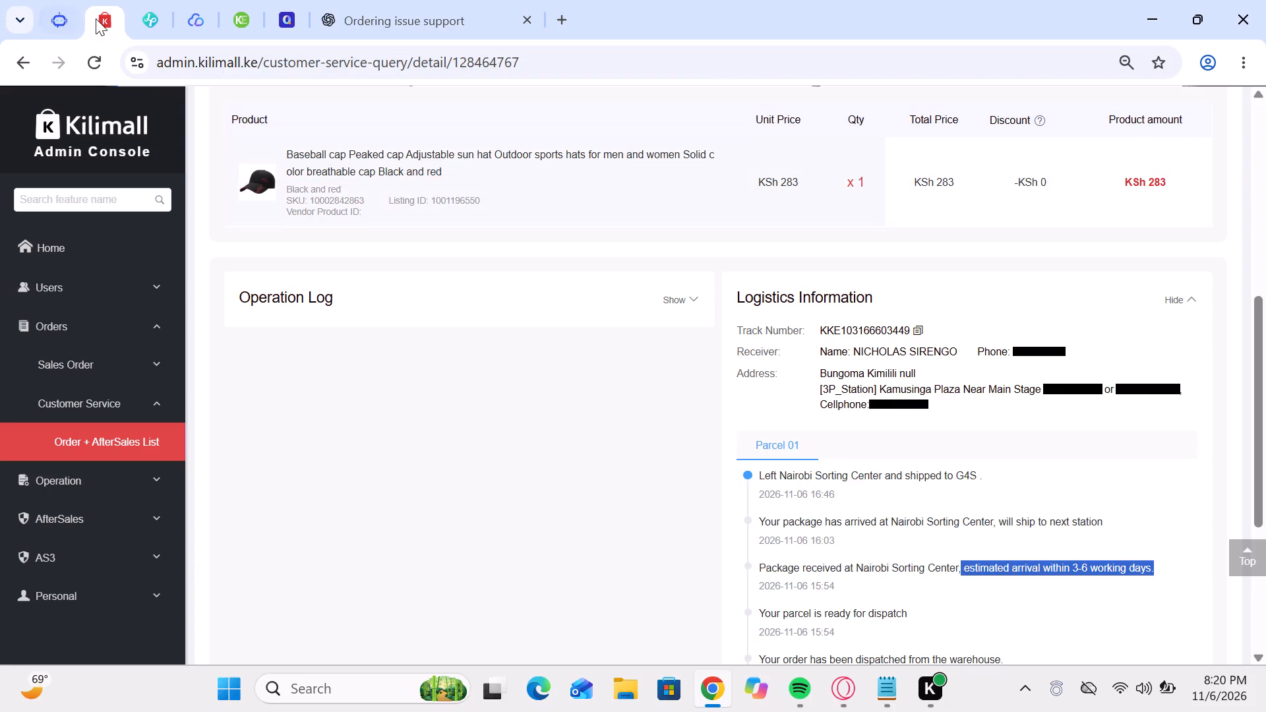
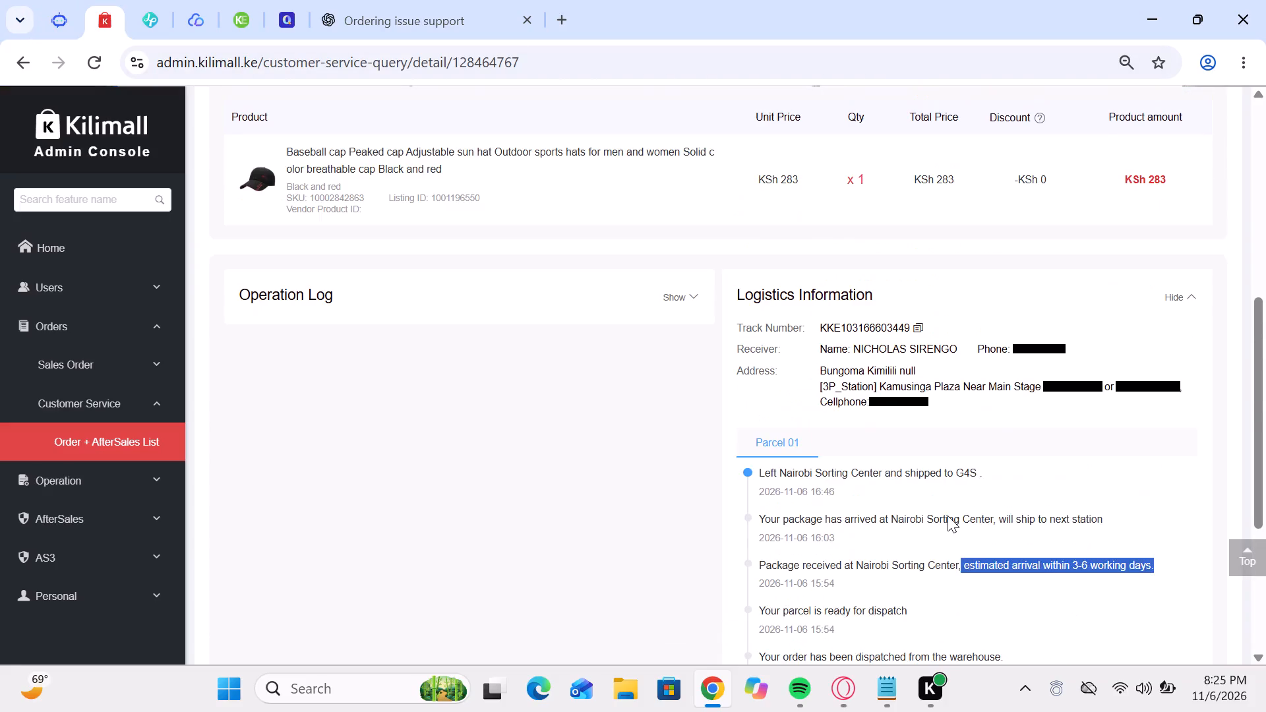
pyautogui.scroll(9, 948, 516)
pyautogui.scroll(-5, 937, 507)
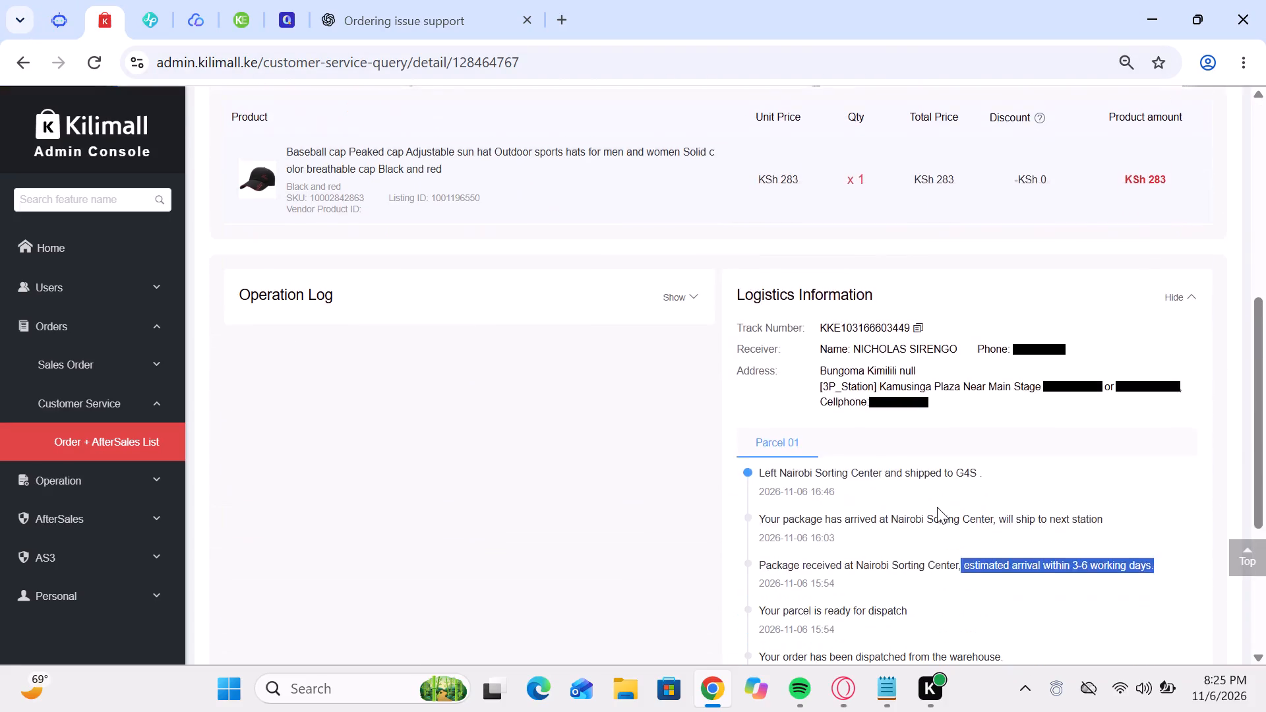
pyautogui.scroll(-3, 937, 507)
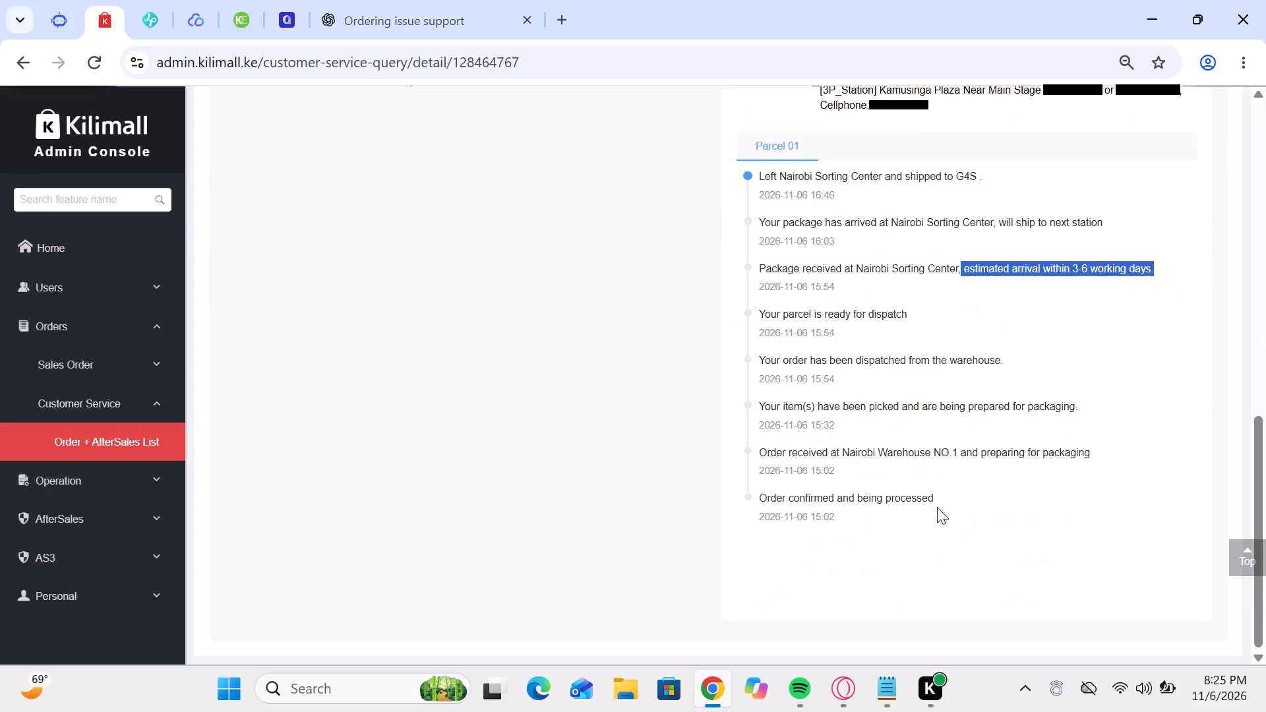
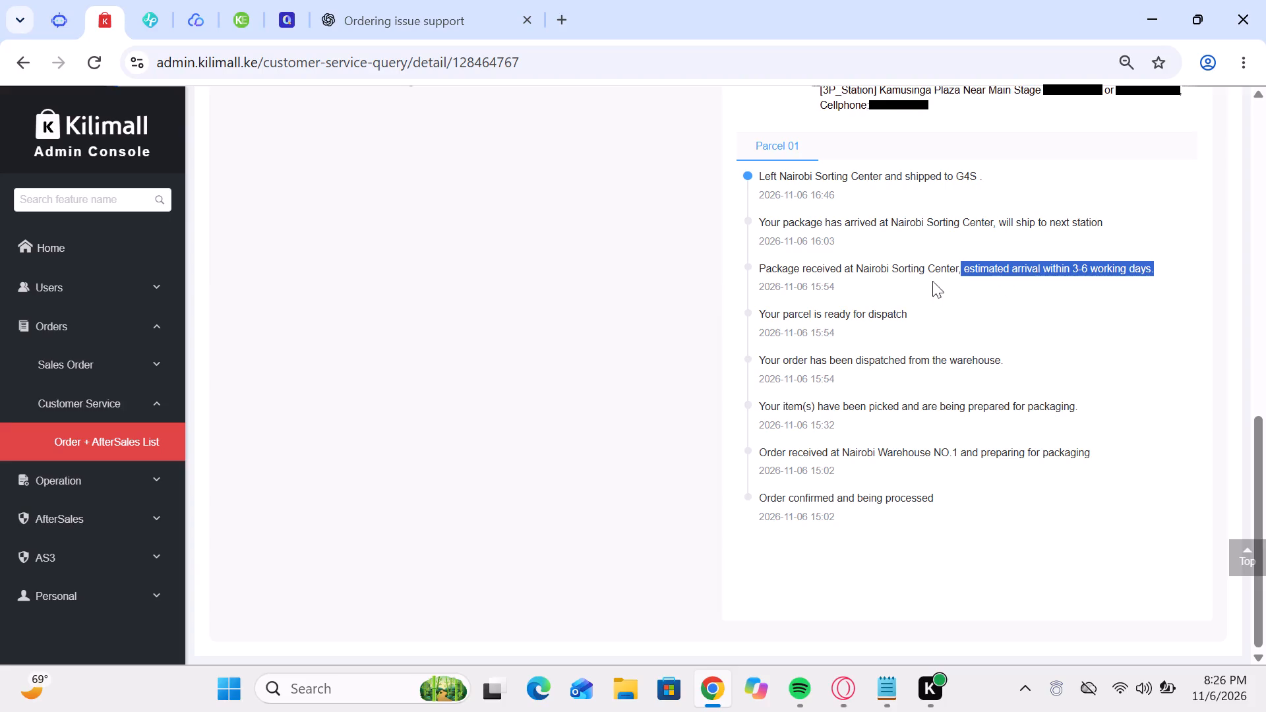
# Copy the highlighted text "estimated arrival within 3-6 working days." from the Parcel 01 tracking history.
pyautogui.rightClick(1027, 268)
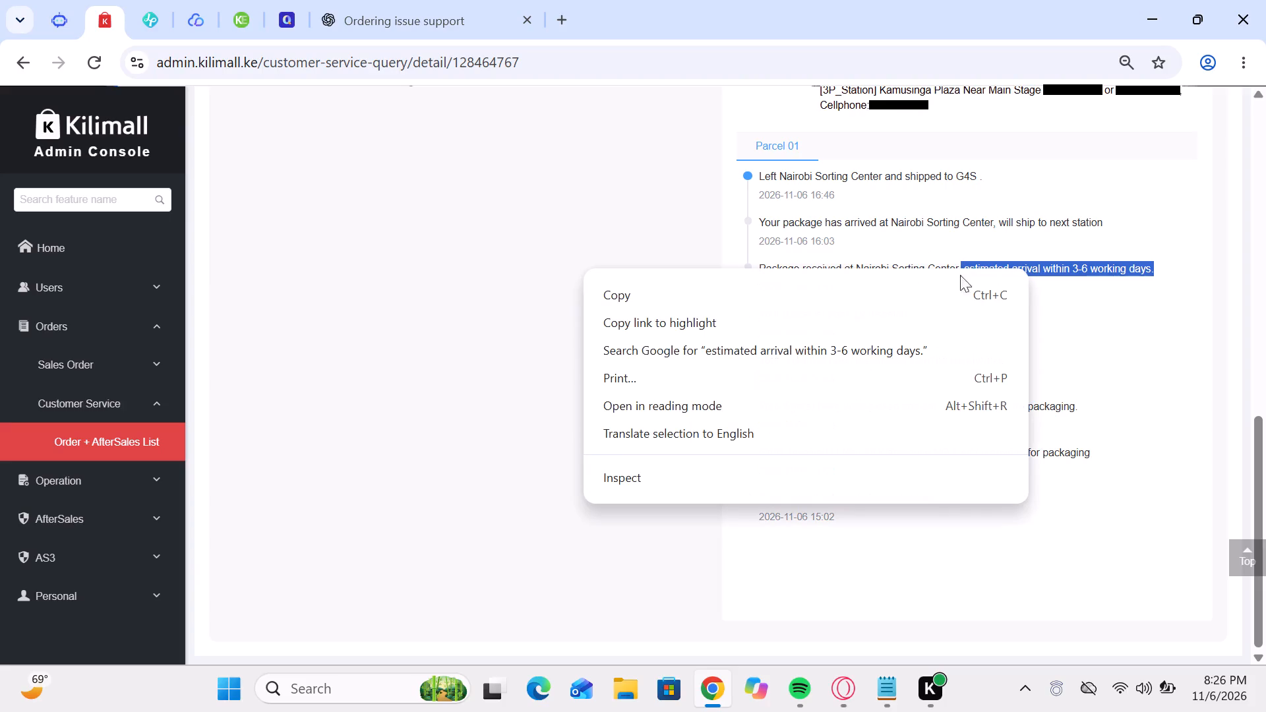
pyautogui.click(907, 293)
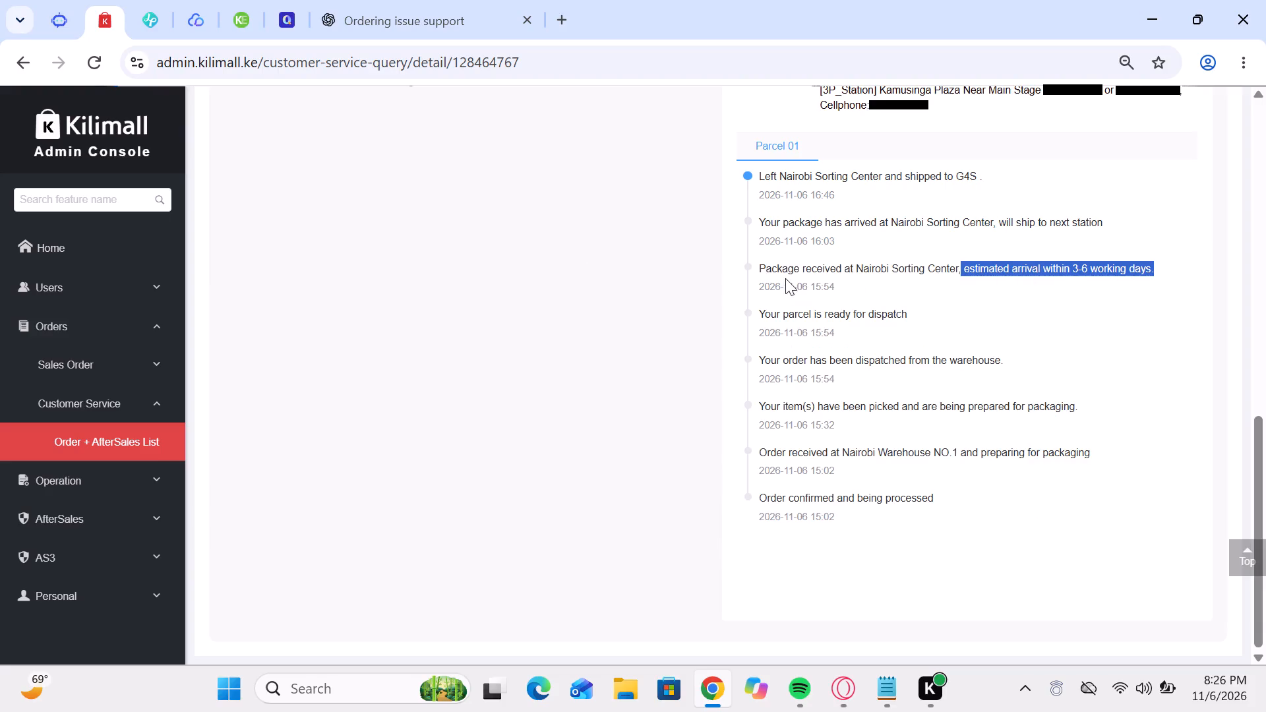
# Read through the Parcel 01 tracking entry on receipt at Nairobi Sorting Center, checking its location and arrival estimate.
pyautogui.click(759, 268)
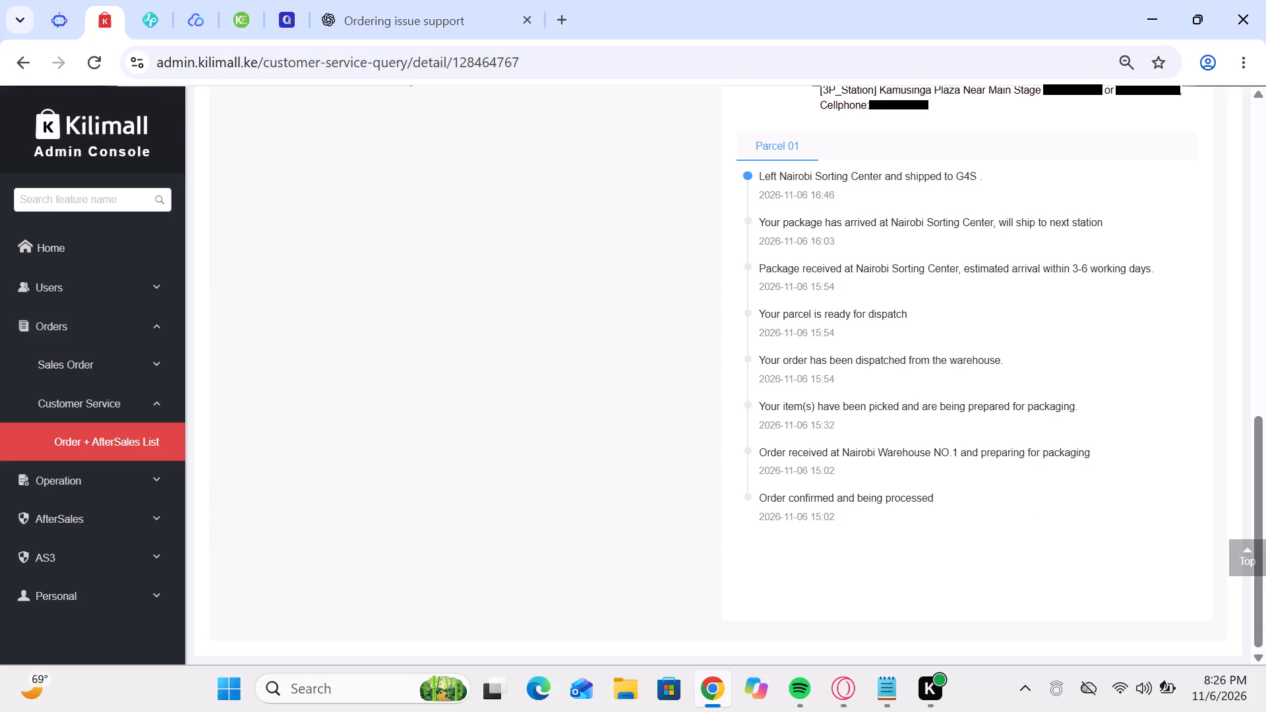
pyautogui.click(760, 270)
pyautogui.click(764, 268)
pyautogui.click(773, 267)
pyautogui.click(797, 270)
pyautogui.click(841, 270)
pyautogui.click(914, 271)
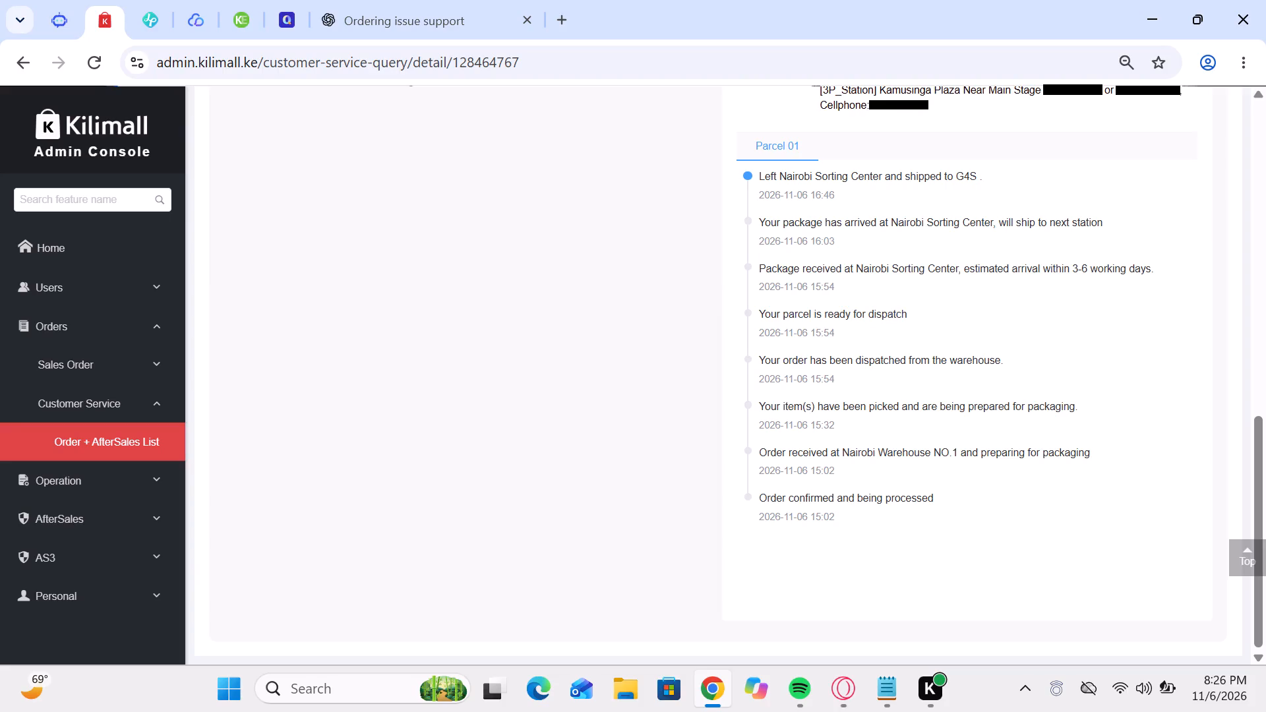
pyautogui.click(959, 267)
pyautogui.moveTo(962, 267); pyautogui.dragTo(1015, 278)
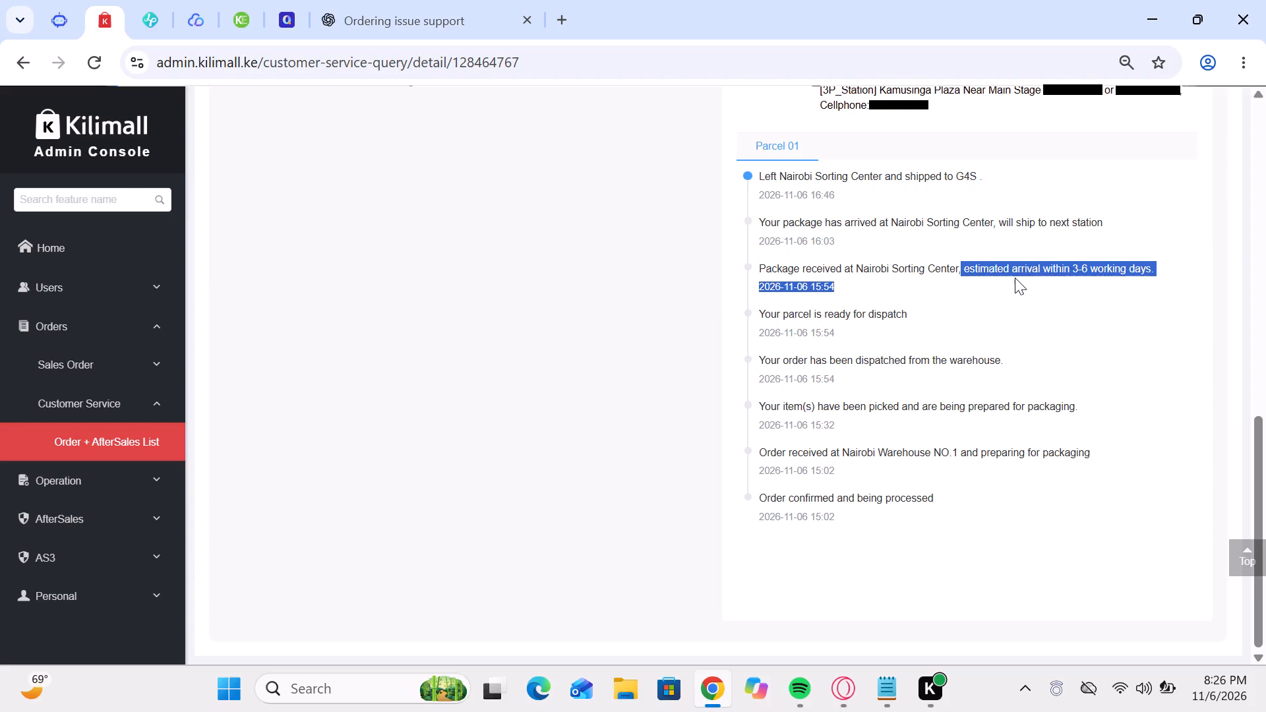
pyautogui.moveTo(1015, 278); pyautogui.dragTo(1015, 266)
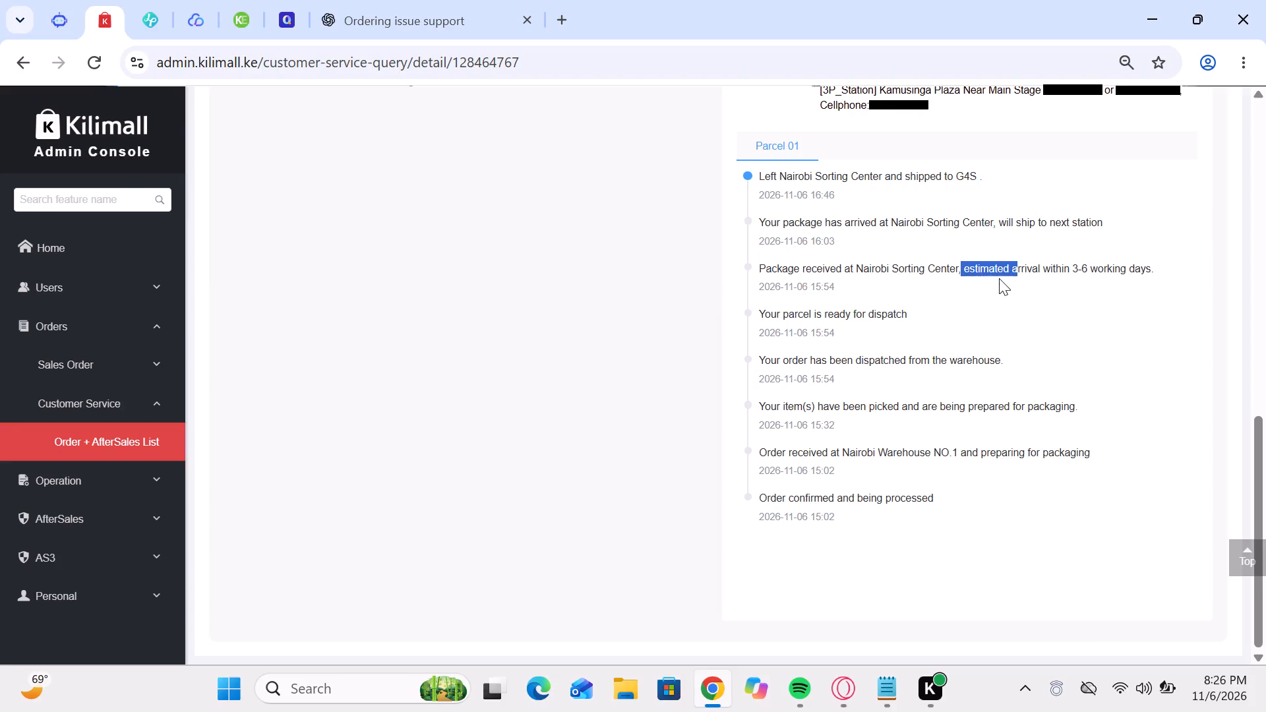
pyautogui.moveTo(854, 263); pyautogui.dragTo(889, 269)
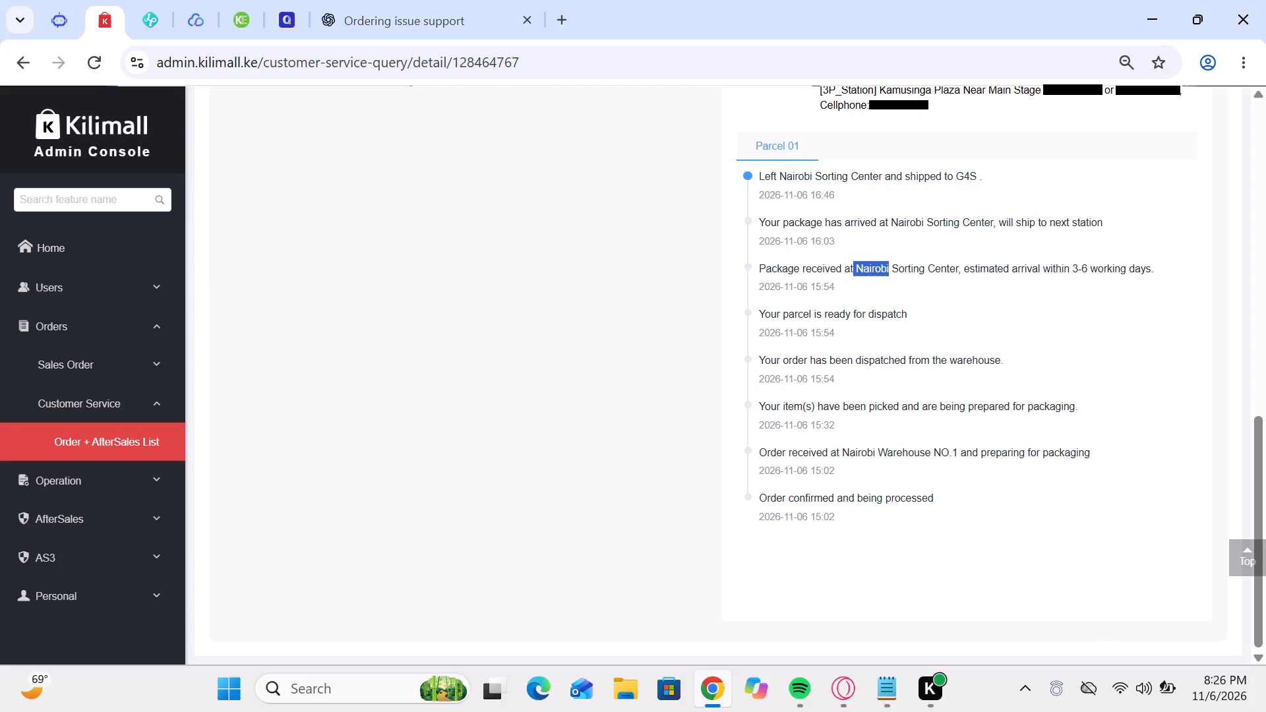
pyautogui.moveTo(889, 269); pyautogui.dragTo(893, 269)
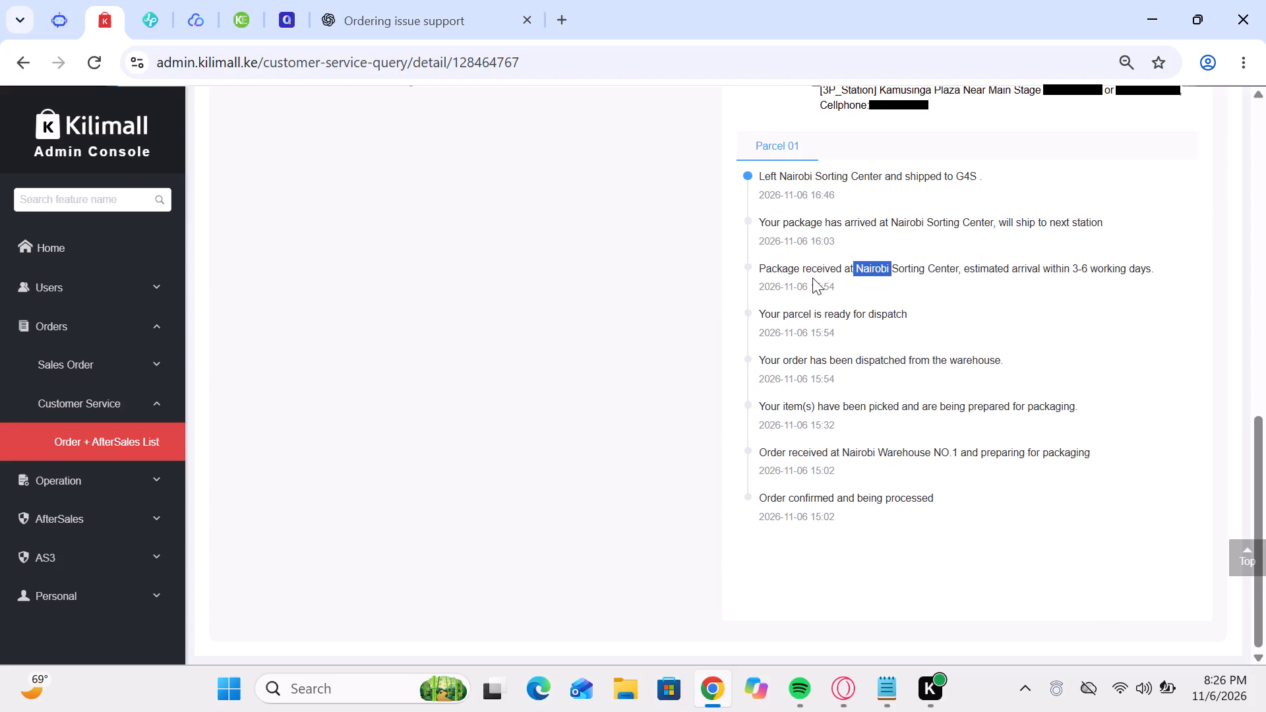
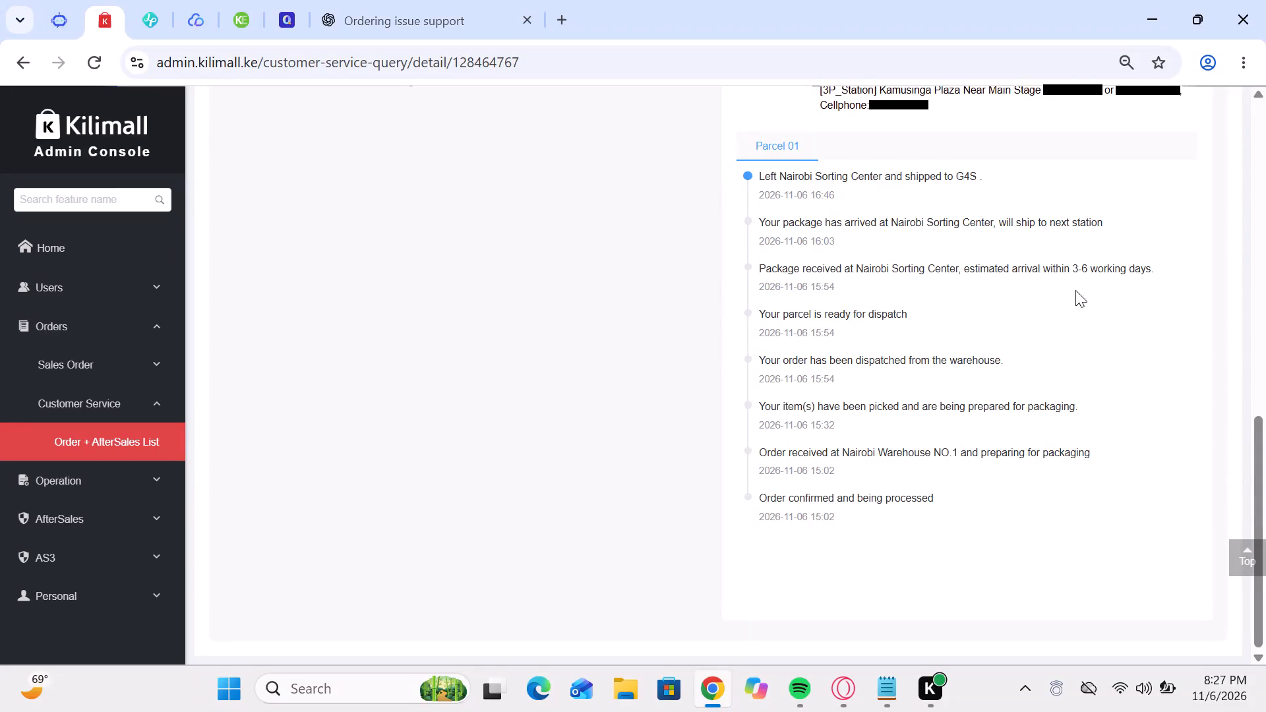
# Copy the text "estimated arrival within 3-6 working days." from the Nairobi Sorting Center receipt entry in the Parcel 01 tracking history.
pyautogui.moveTo(963, 267); pyautogui.dragTo(1153, 256)
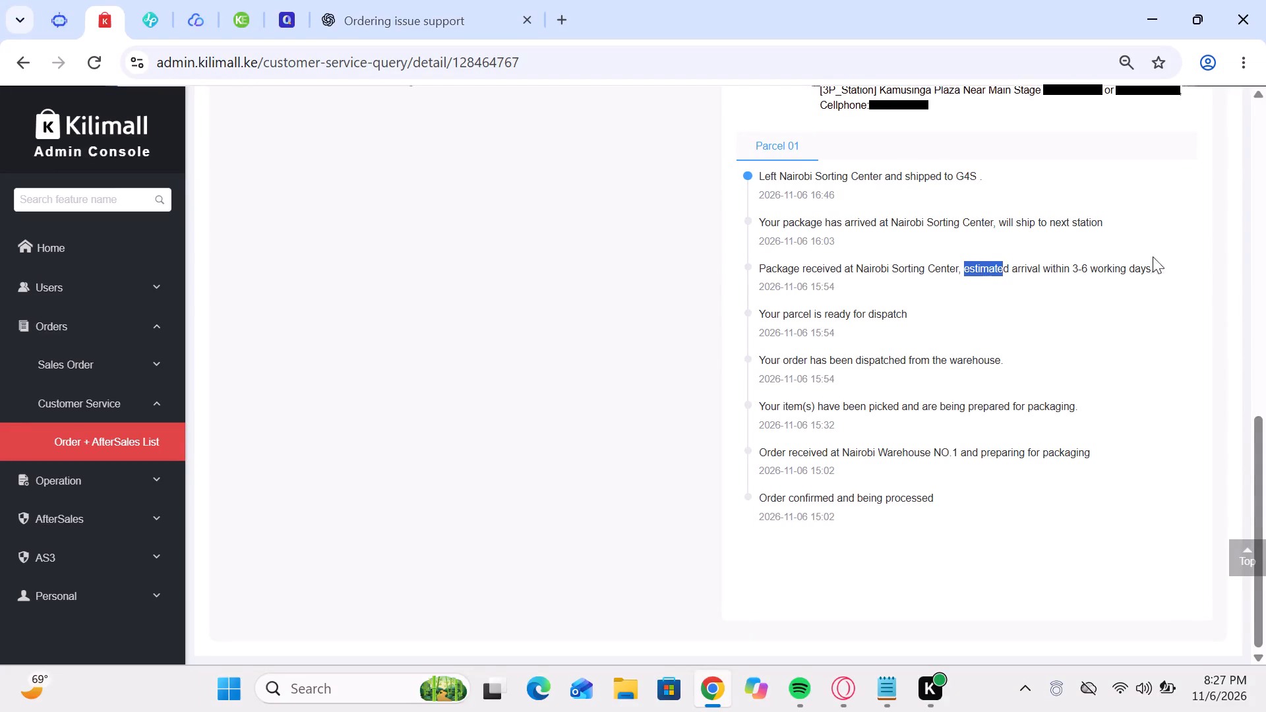
pyautogui.moveTo(1153, 256); pyautogui.dragTo(1186, 268)
pyautogui.rightClick(1137, 271)
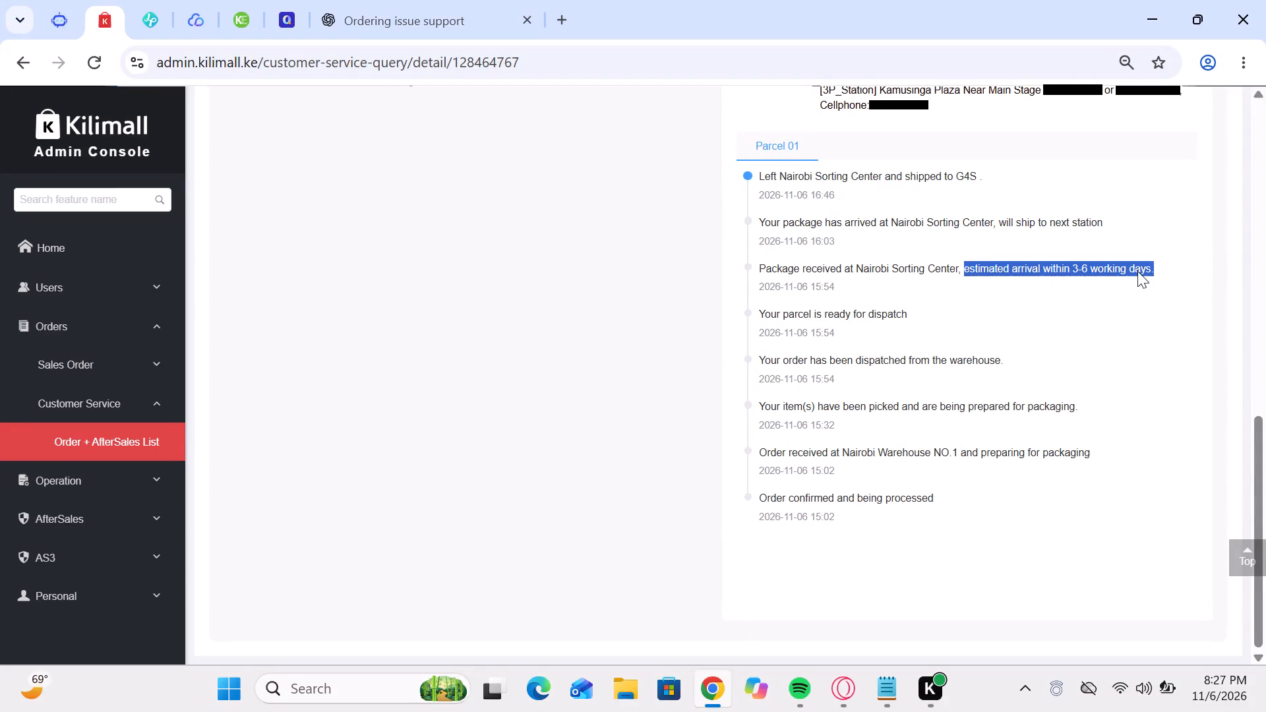
pyautogui.click(1089, 297)
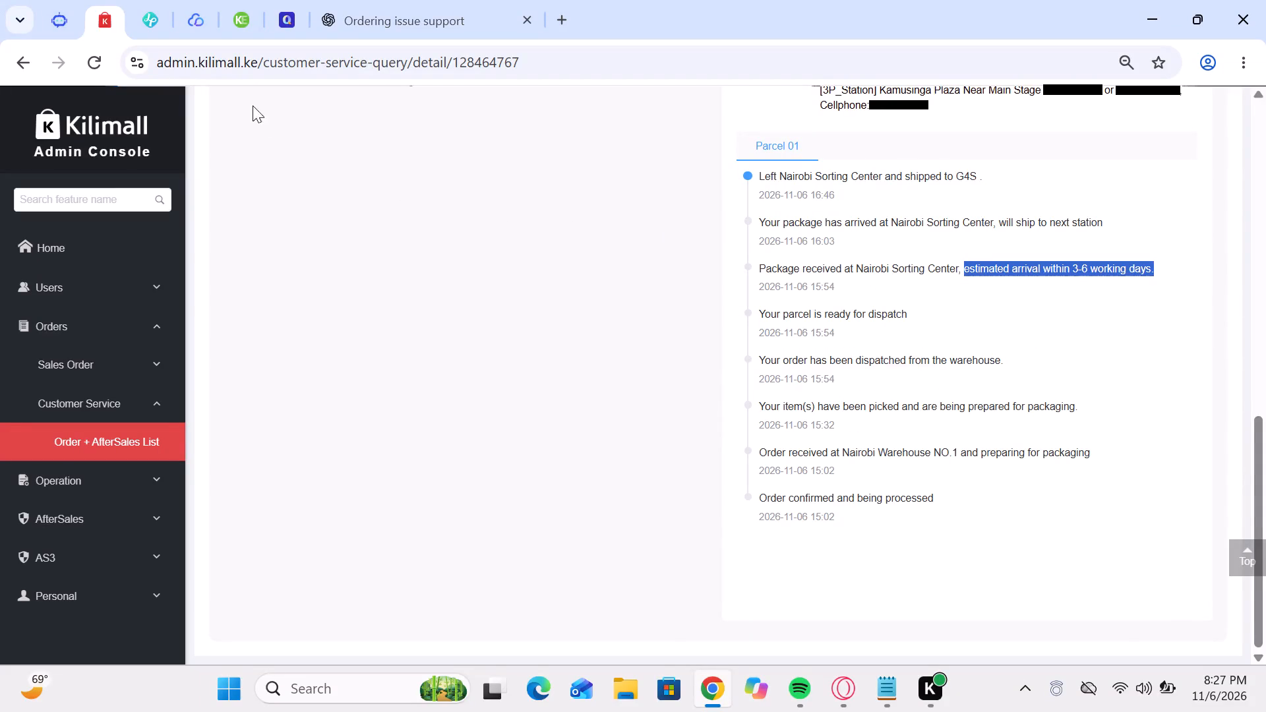
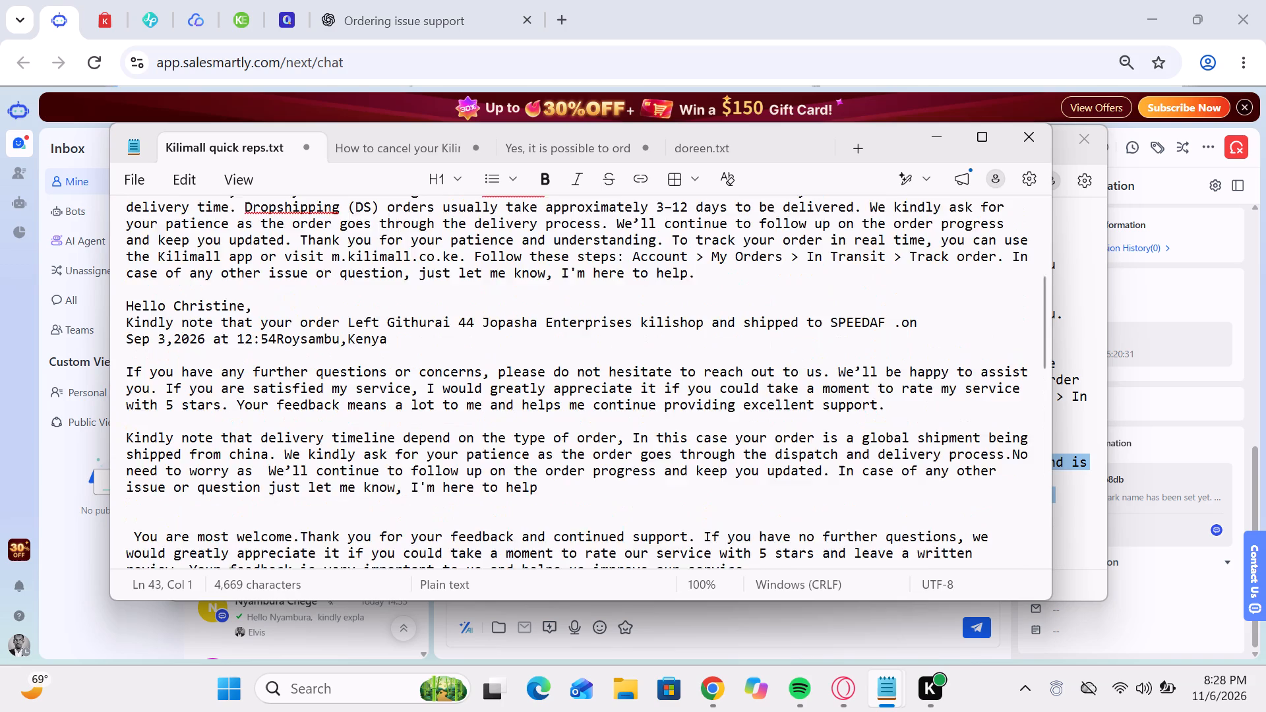
# In Kilimall quick reps.txt, select the dropshipping reply from "We kindly ask for your patience" through "I'm here to help." for copying.
pyautogui.scroll(12, 865, 394)
pyautogui.moveTo(862, 420); pyautogui.dragTo(867, 428)
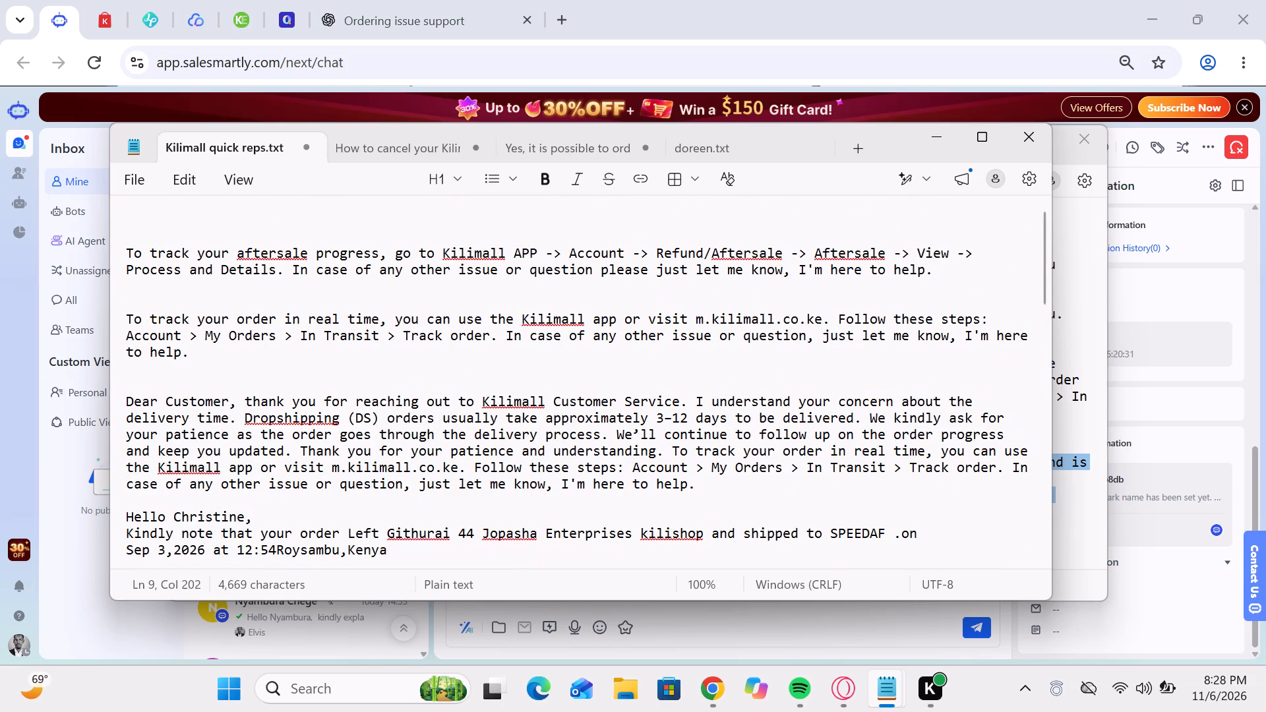
pyautogui.moveTo(867, 428); pyautogui.dragTo(902, 486)
pyautogui.rightClick(857, 452)
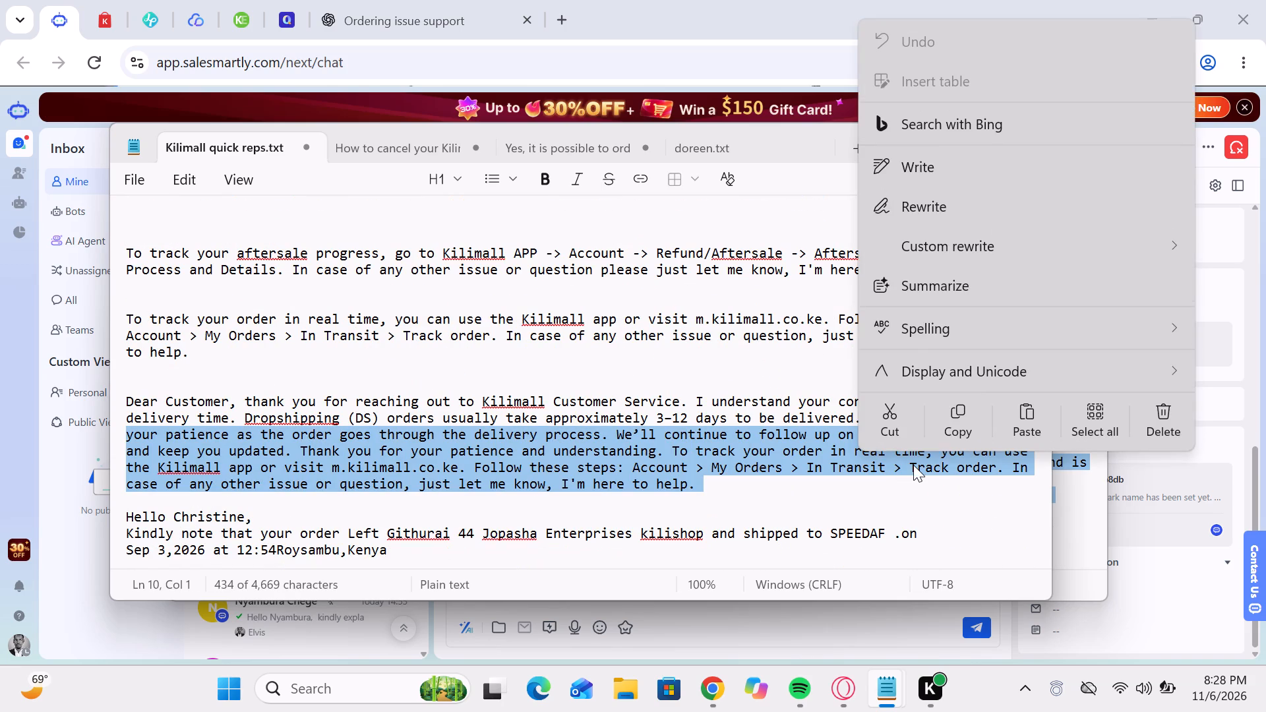
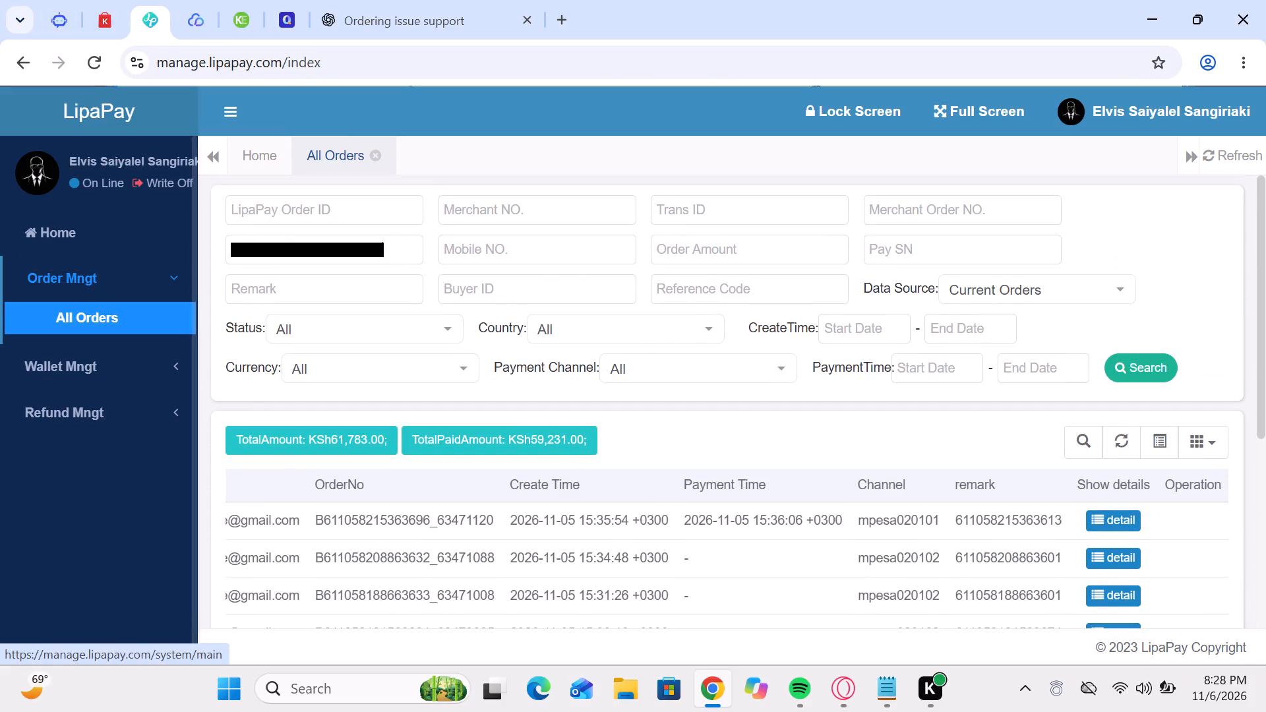
pyautogui.click(1151, 361)
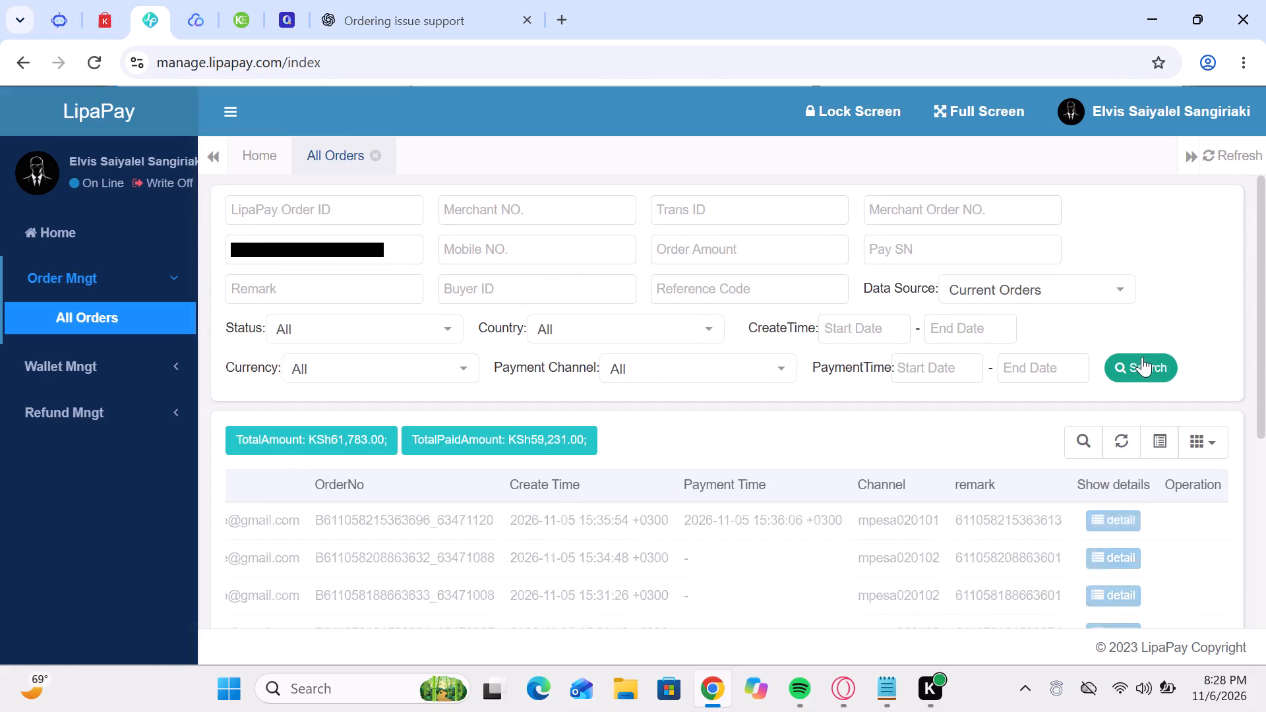
pyautogui.scroll(-3, 751, 456)
pyautogui.scroll(1, 742, 449)
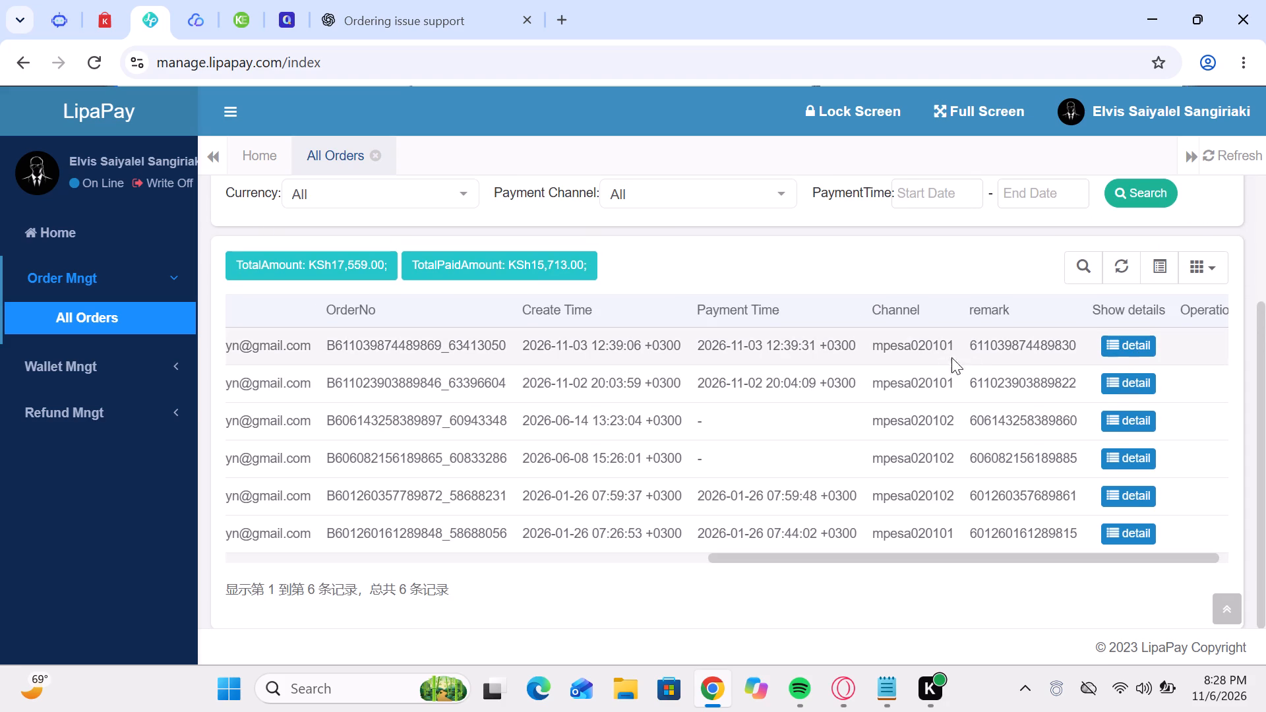
pyautogui.tripleClick(1001, 340)
pyautogui.rightClick(1000, 340)
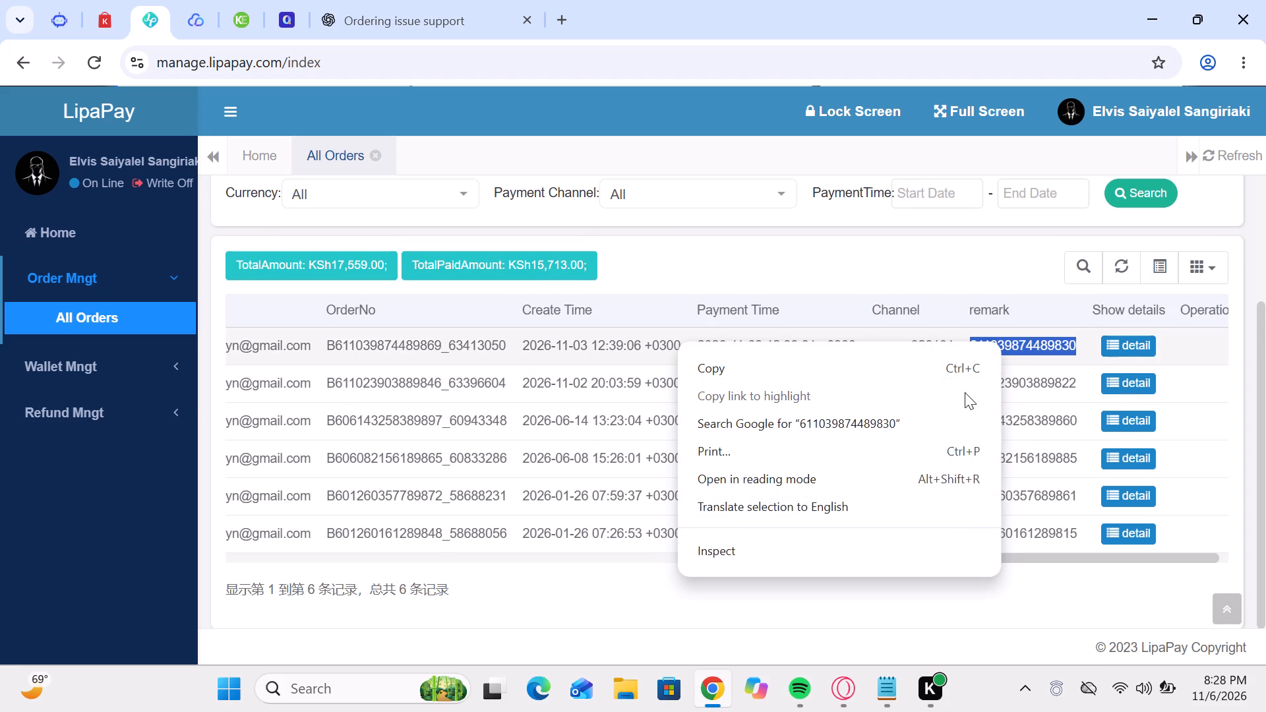
pyautogui.click(945, 369)
pyautogui.click(114, 13)
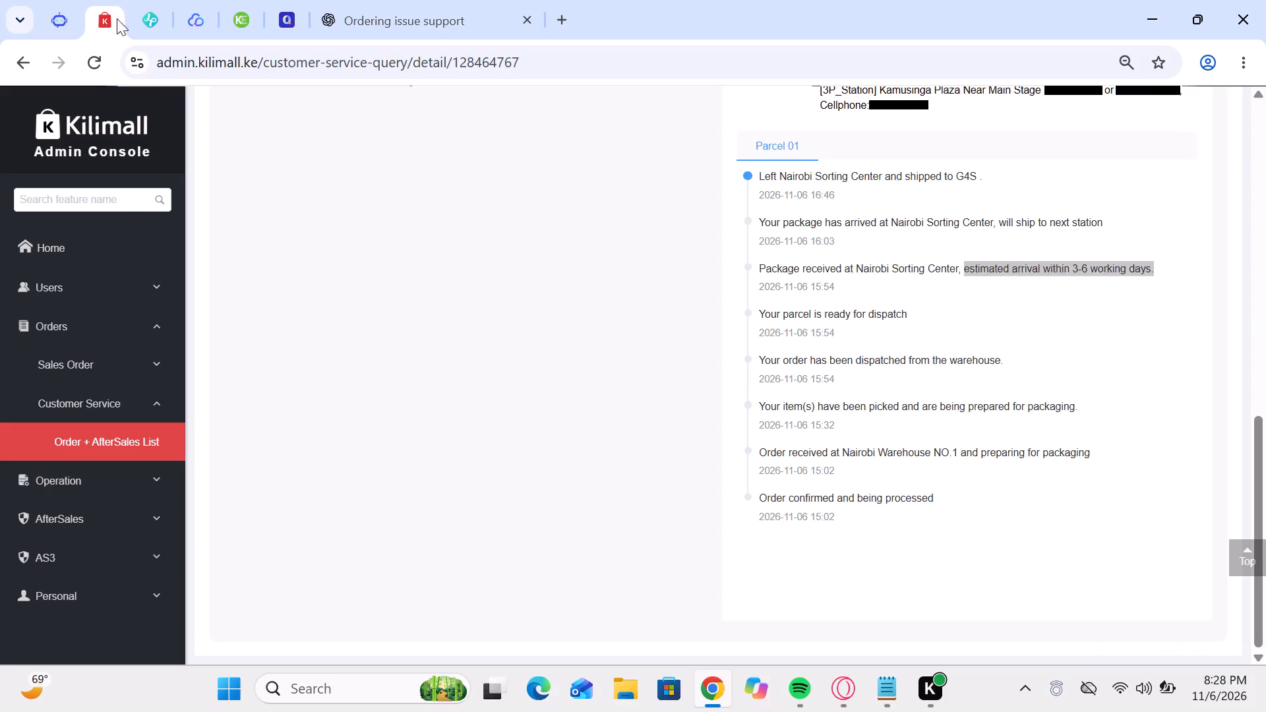
pyautogui.scroll(14, 530, 252)
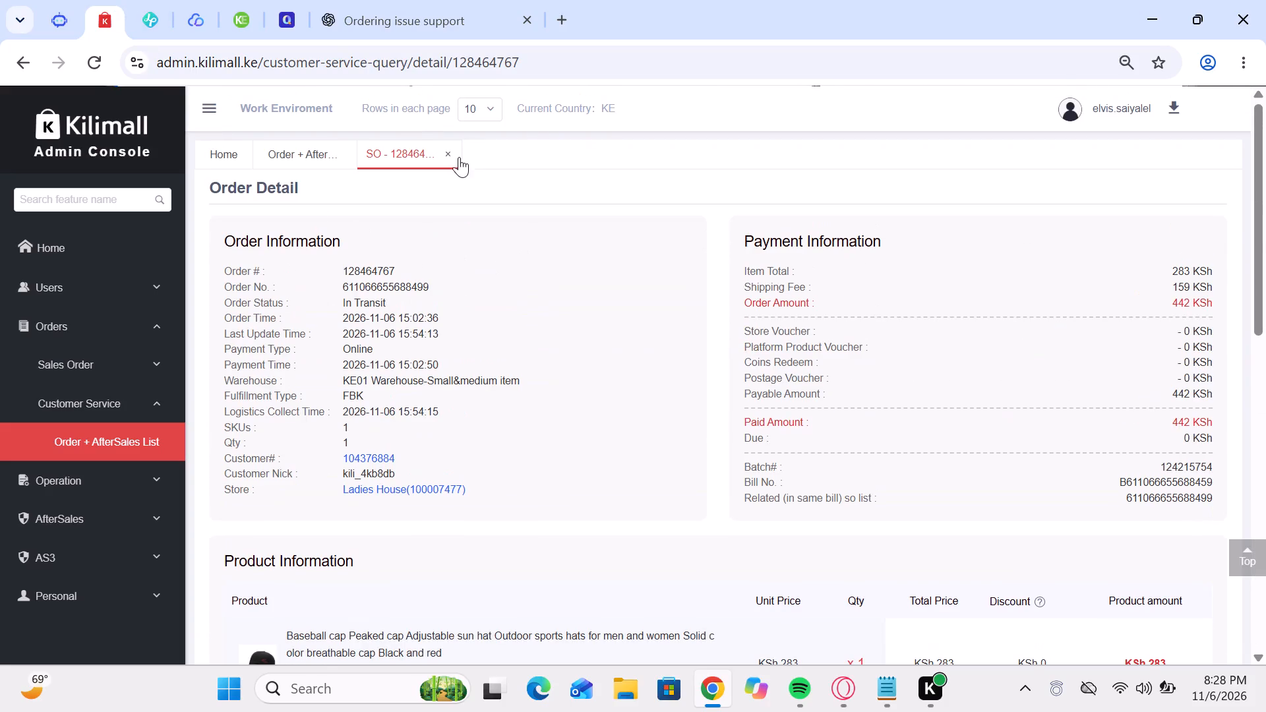
pyautogui.click(446, 152)
pyautogui.moveTo(667, 241); pyautogui.dragTo(409, 239)
pyautogui.press('BackSpace')
pyautogui.hotkey('ctrl', 'v')
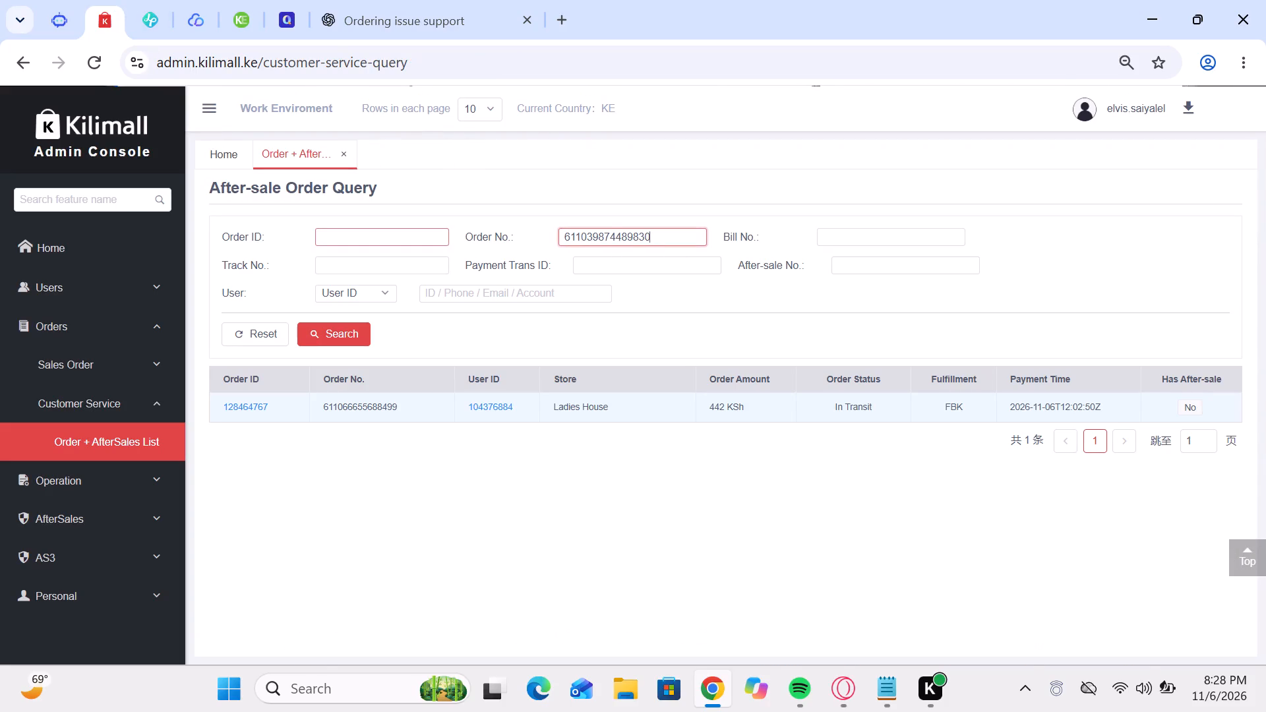
pyautogui.click(348, 330)
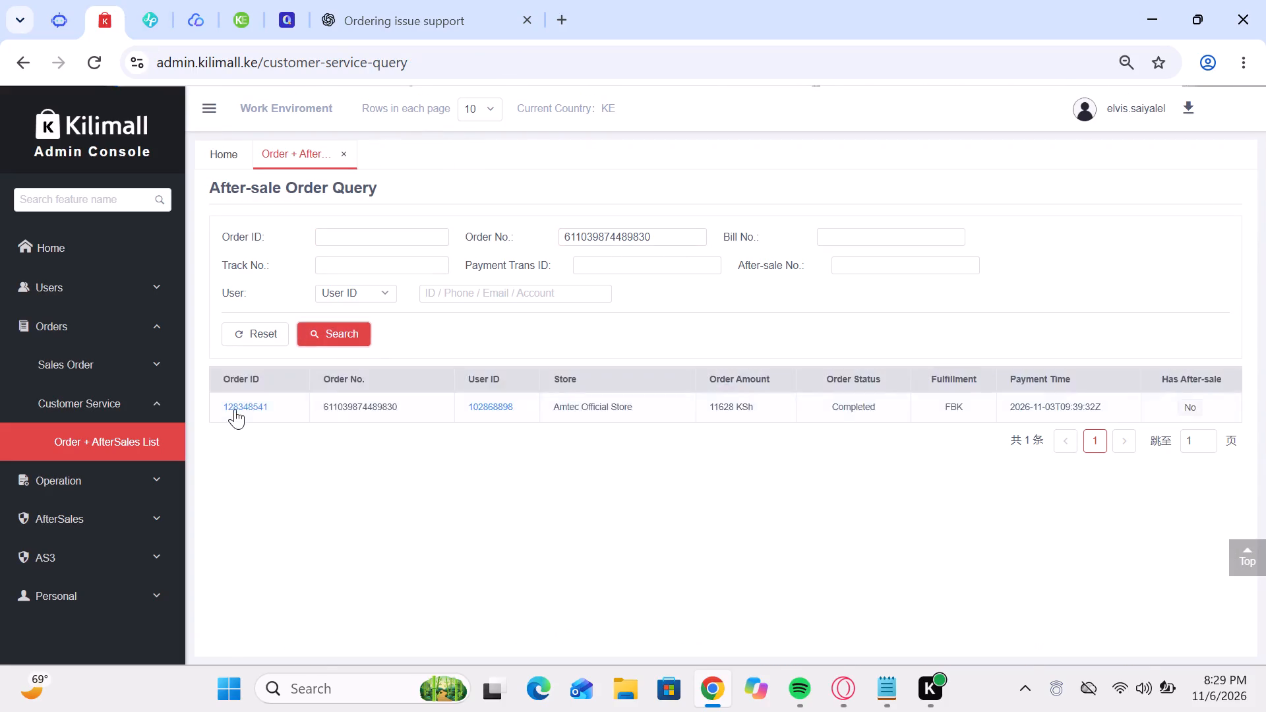
pyautogui.click(235, 410)
pyautogui.scroll(-10, 684, 389)
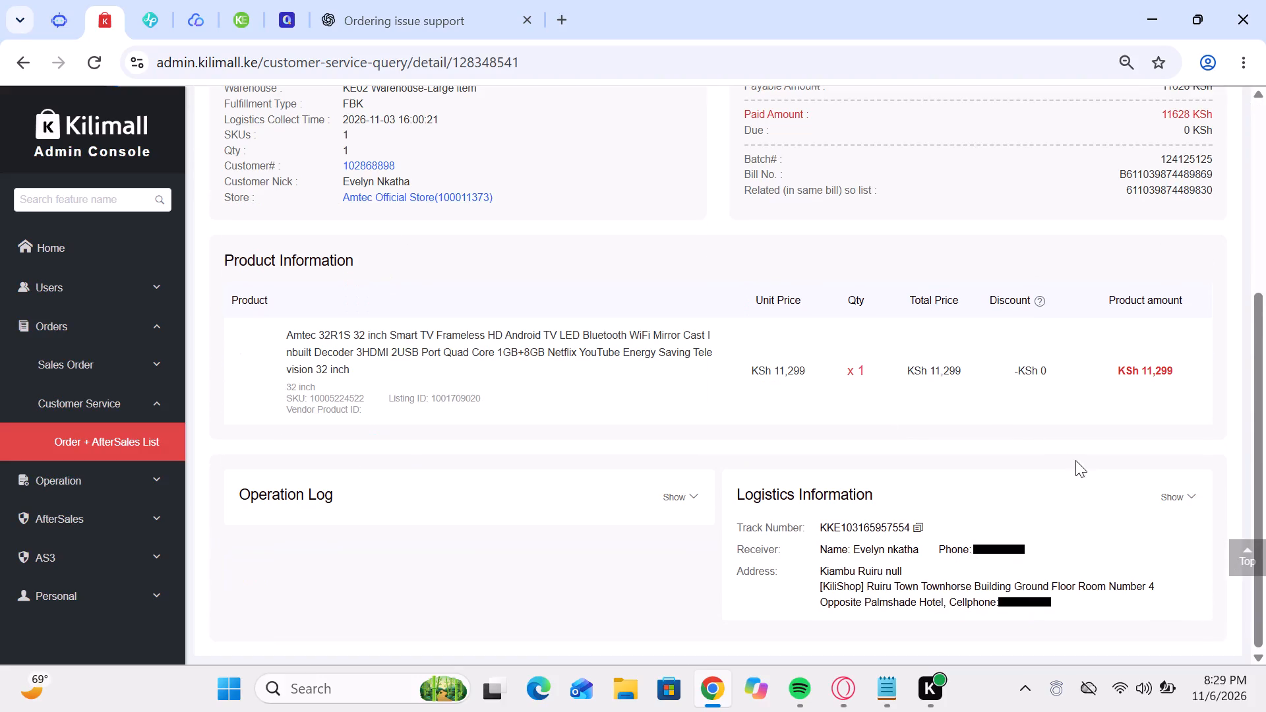
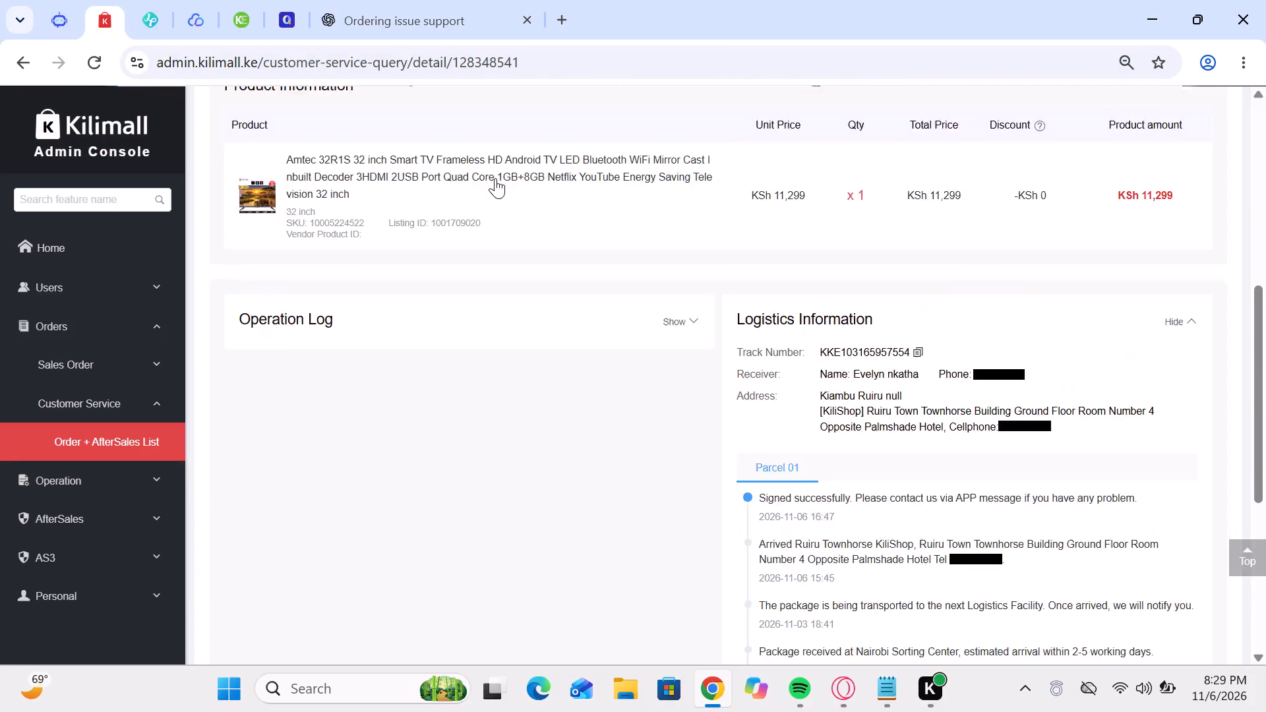
pyautogui.scroll(9, 495, 178)
pyautogui.click(324, 154)
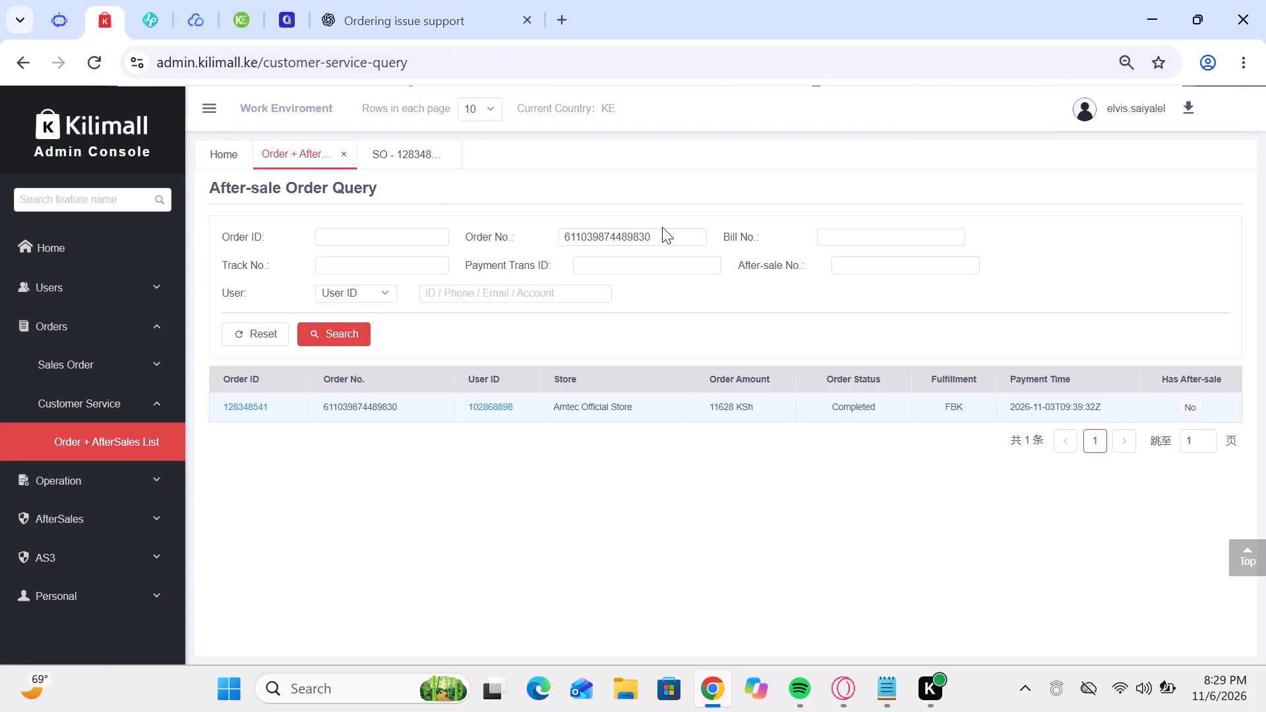
pyautogui.moveTo(662, 233); pyautogui.dragTo(429, 239)
pyautogui.press('BackSpace')
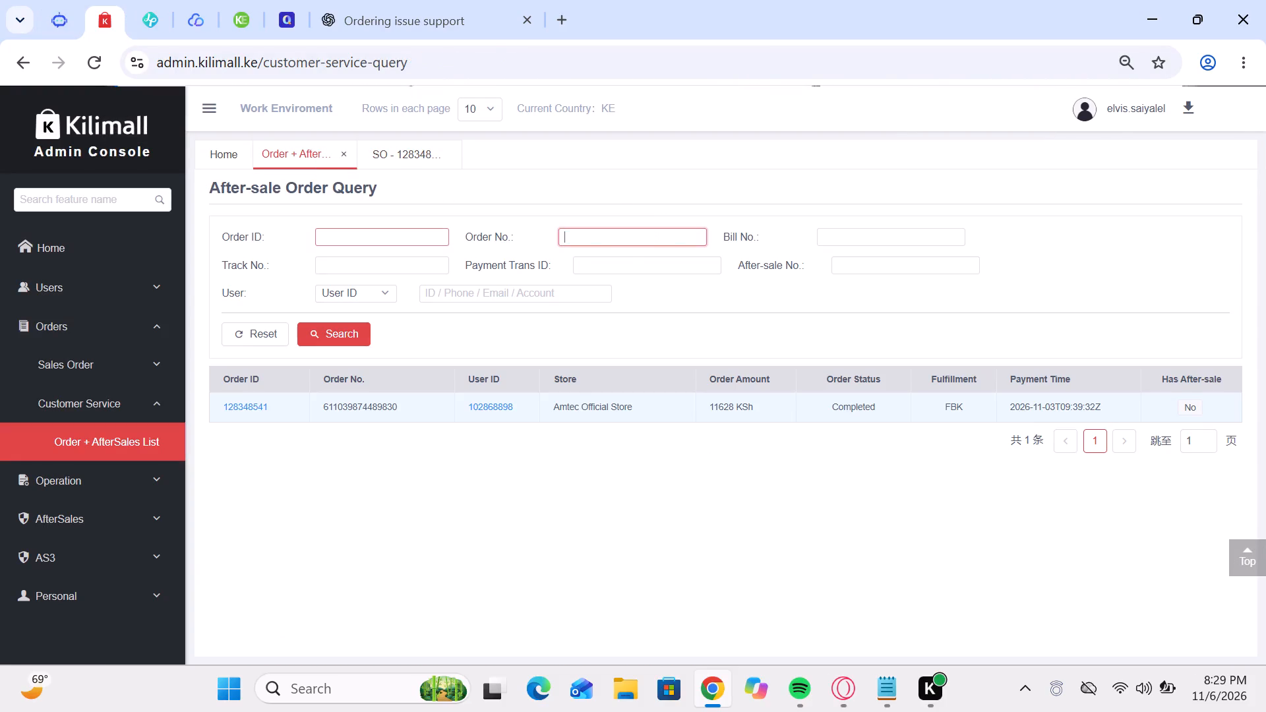
pyautogui.hotkey('ctrl', 'v')
pyautogui.press('Return')
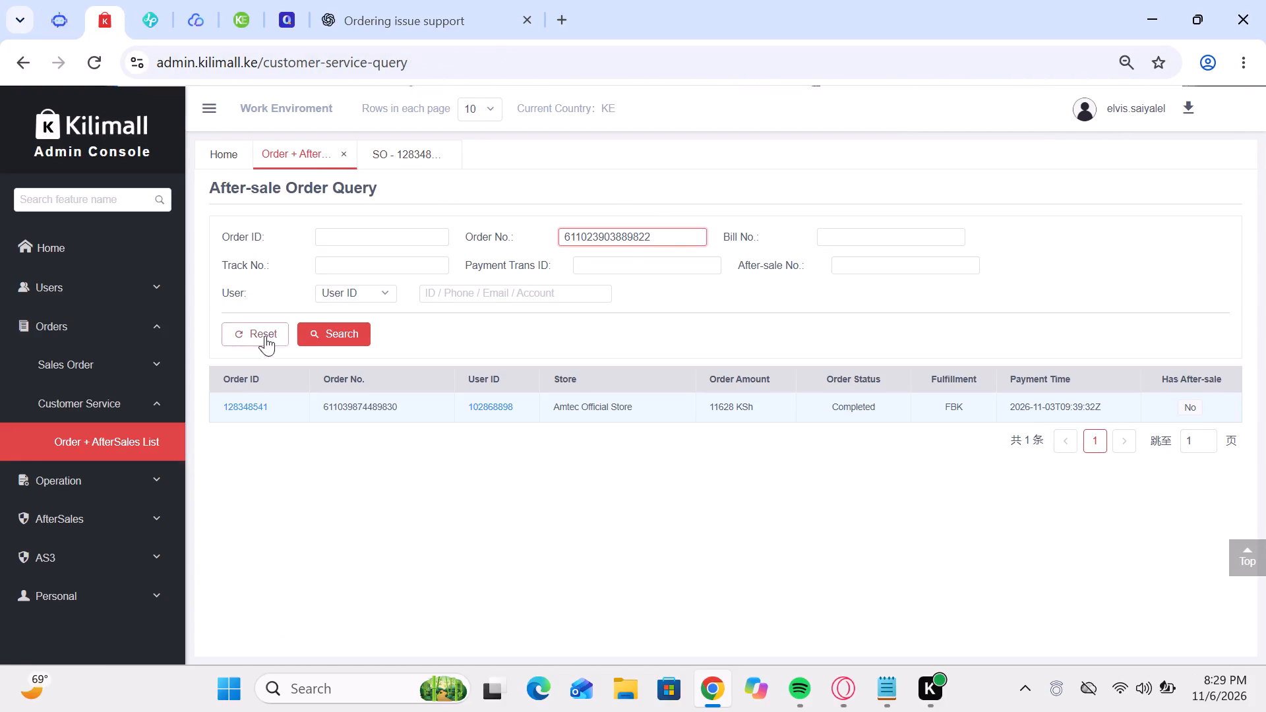
pyautogui.click(350, 328)
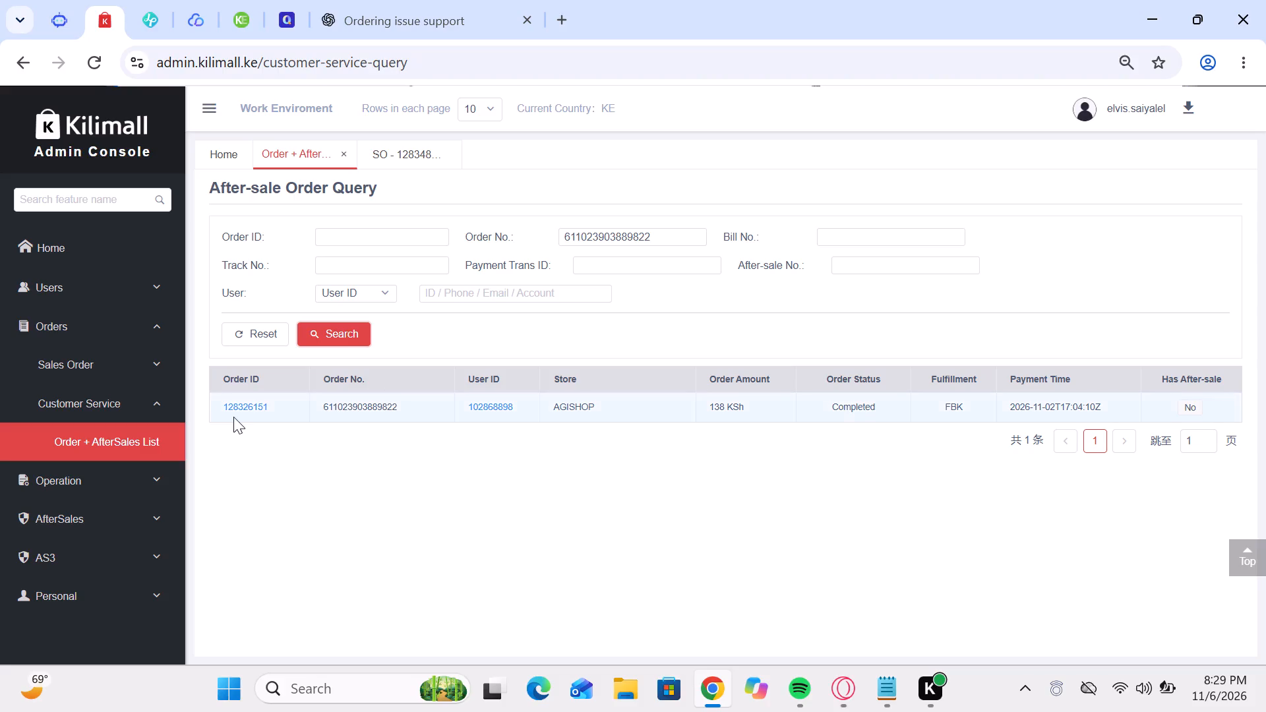
pyautogui.click(236, 403)
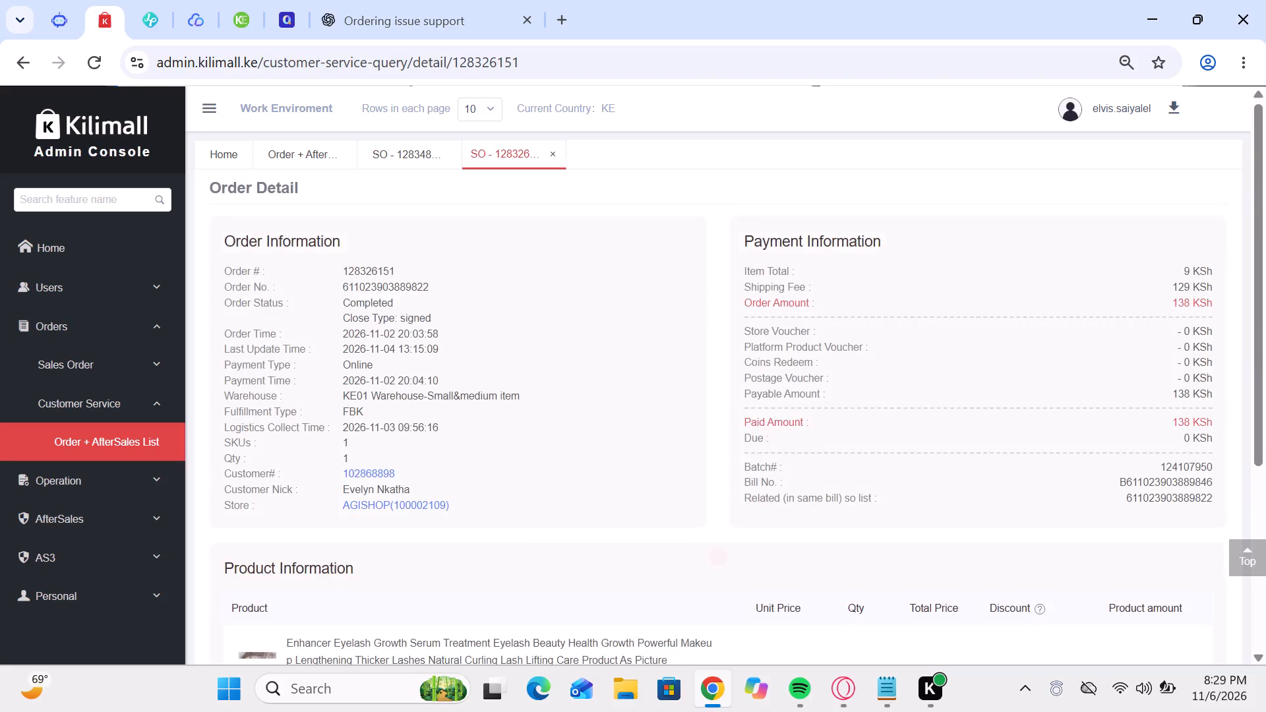
pyautogui.scroll(-6, 932, 396)
pyautogui.click(1180, 496)
pyautogui.scroll(-5, 1004, 434)
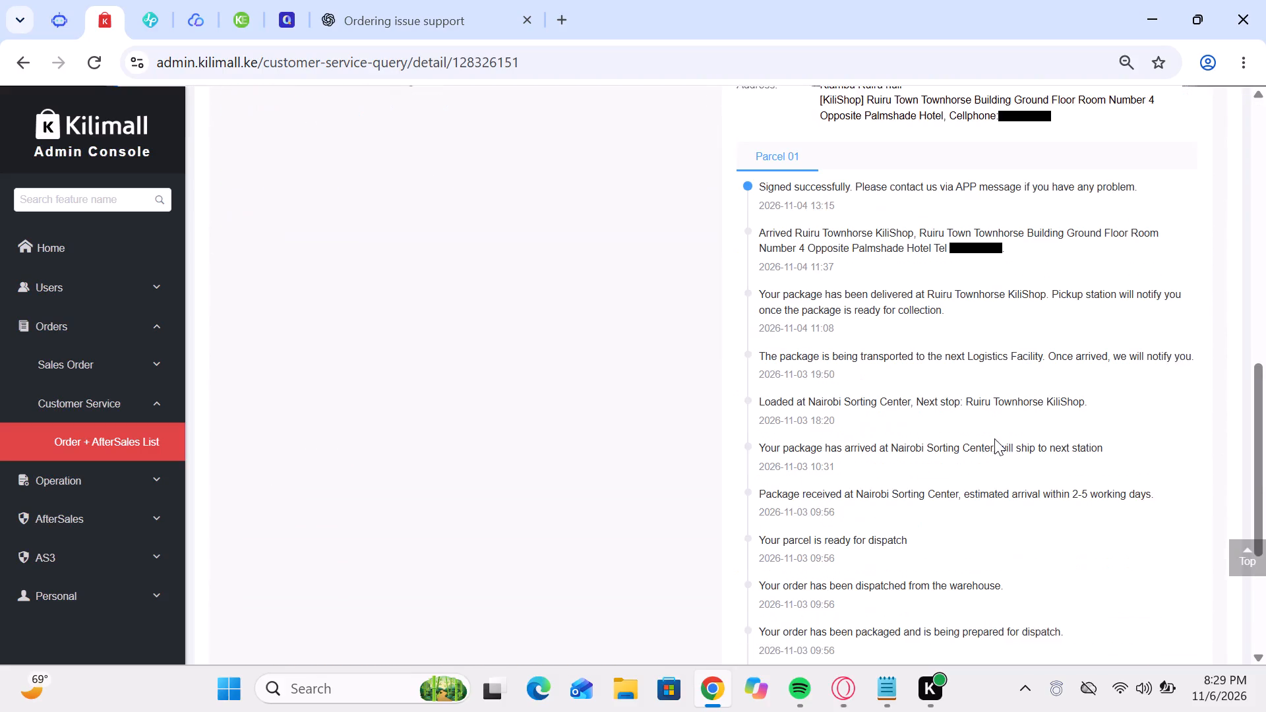
pyautogui.click(126, 19)
pyautogui.click(136, 19)
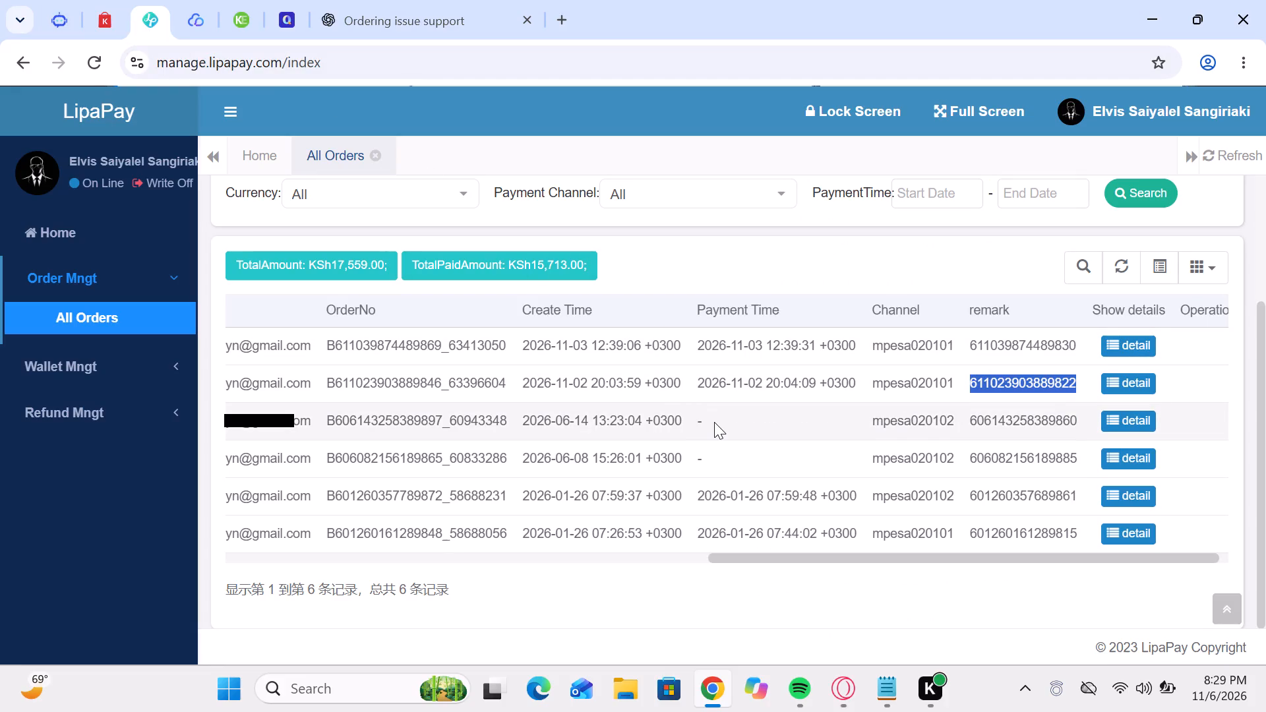
pyautogui.doubleClick(1025, 490)
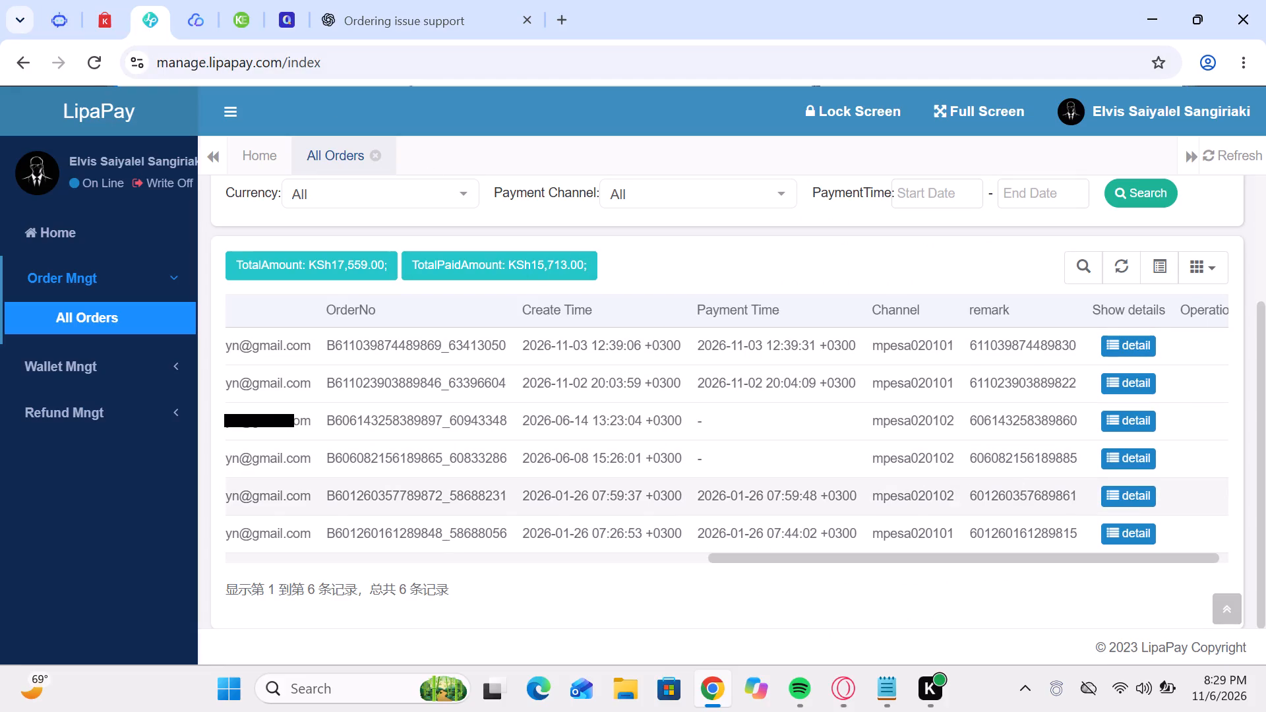
pyautogui.rightClick(1025, 490)
pyautogui.click(762, 276)
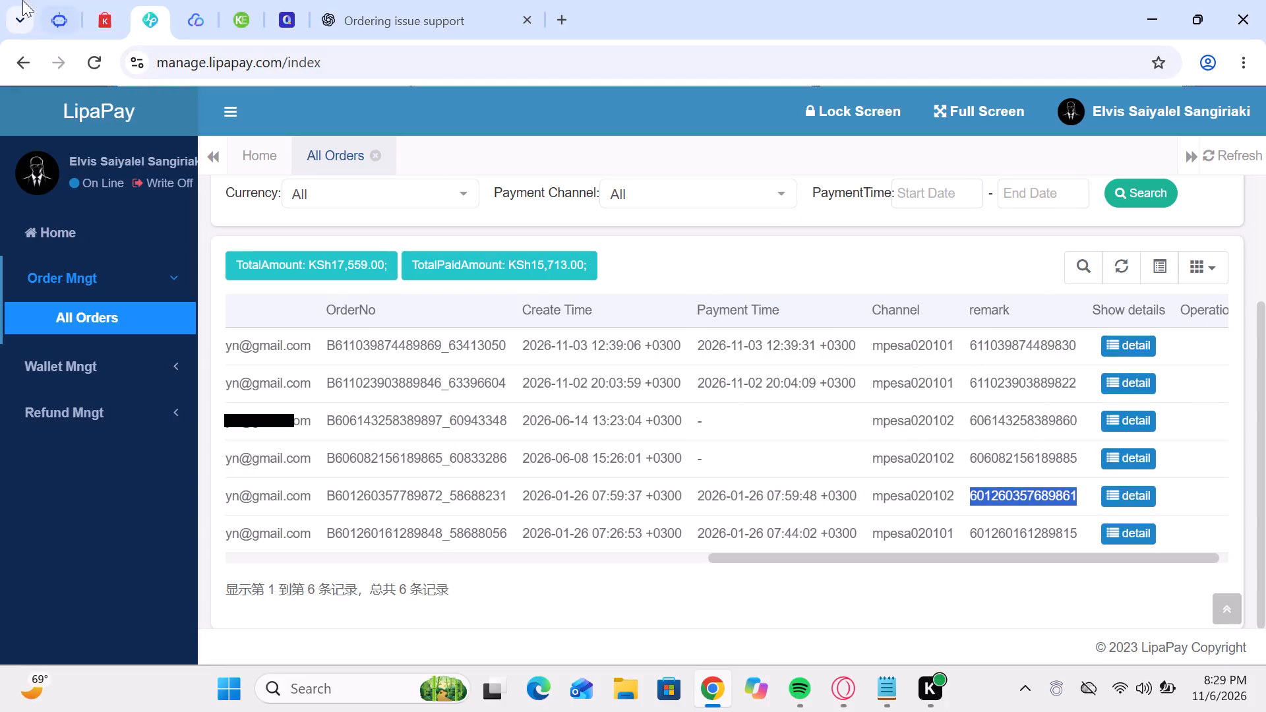
pyautogui.moveTo(103, 14); pyautogui.dragTo(109, 16)
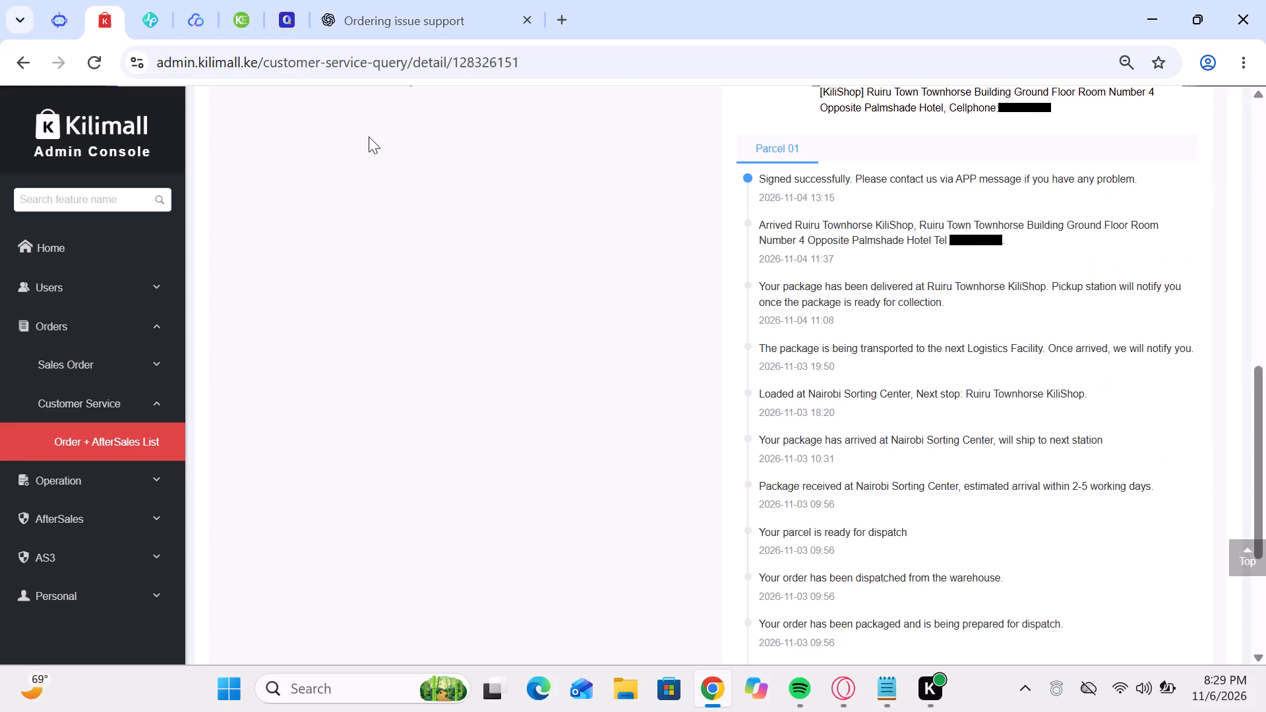
pyautogui.scroll(13, 535, 228)
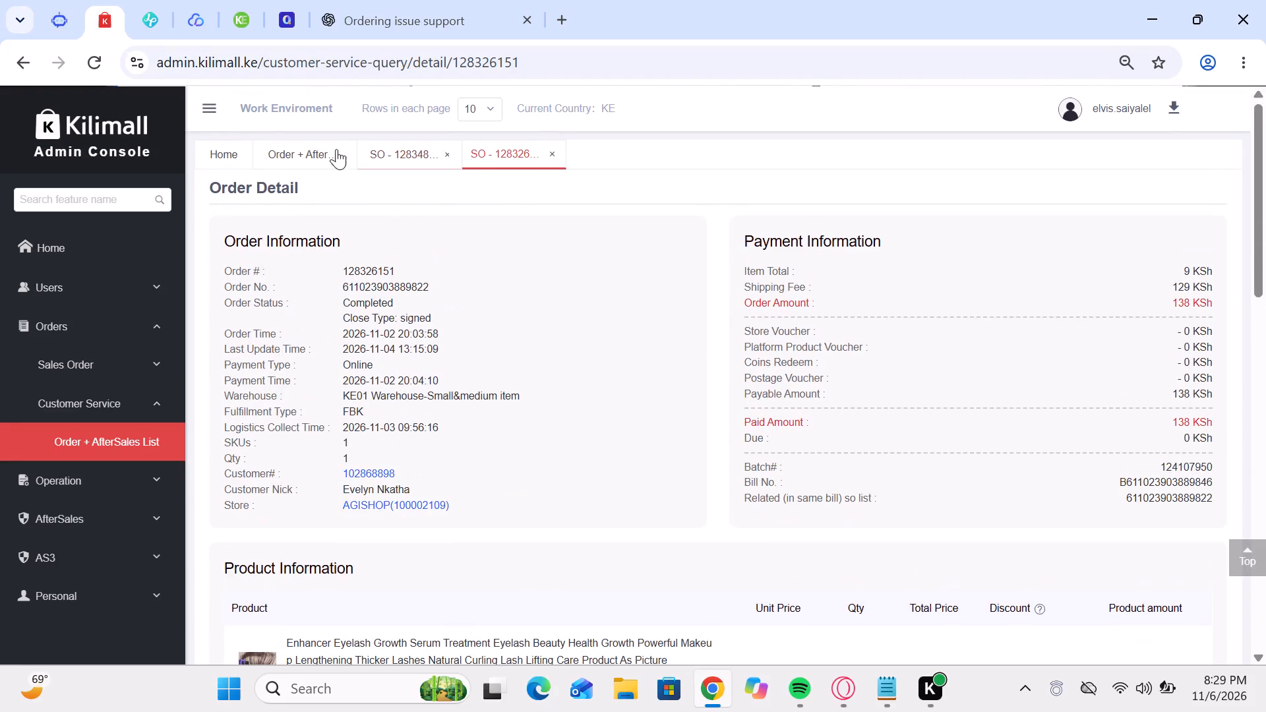
pyautogui.click(318, 149)
pyautogui.moveTo(682, 237); pyautogui.dragTo(411, 249)
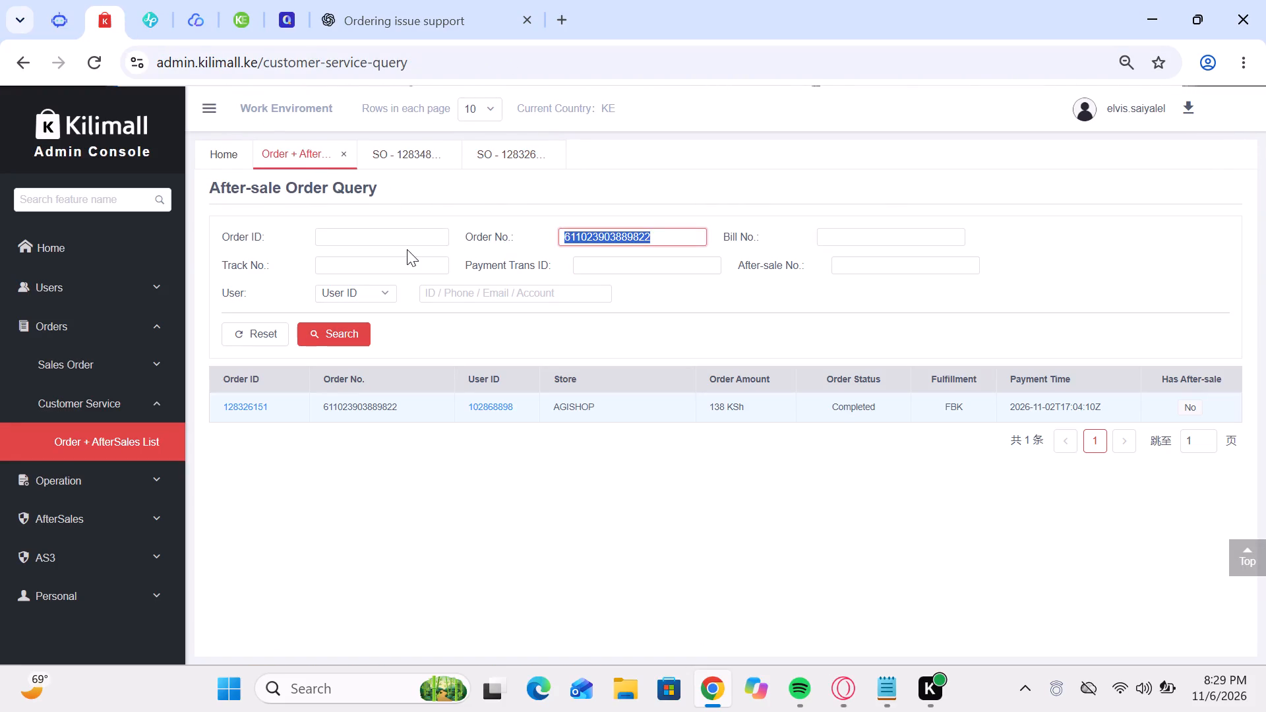
pyautogui.press('BackSpace')
pyautogui.hotkey('ctrl', 'v')
pyautogui.press('Return')
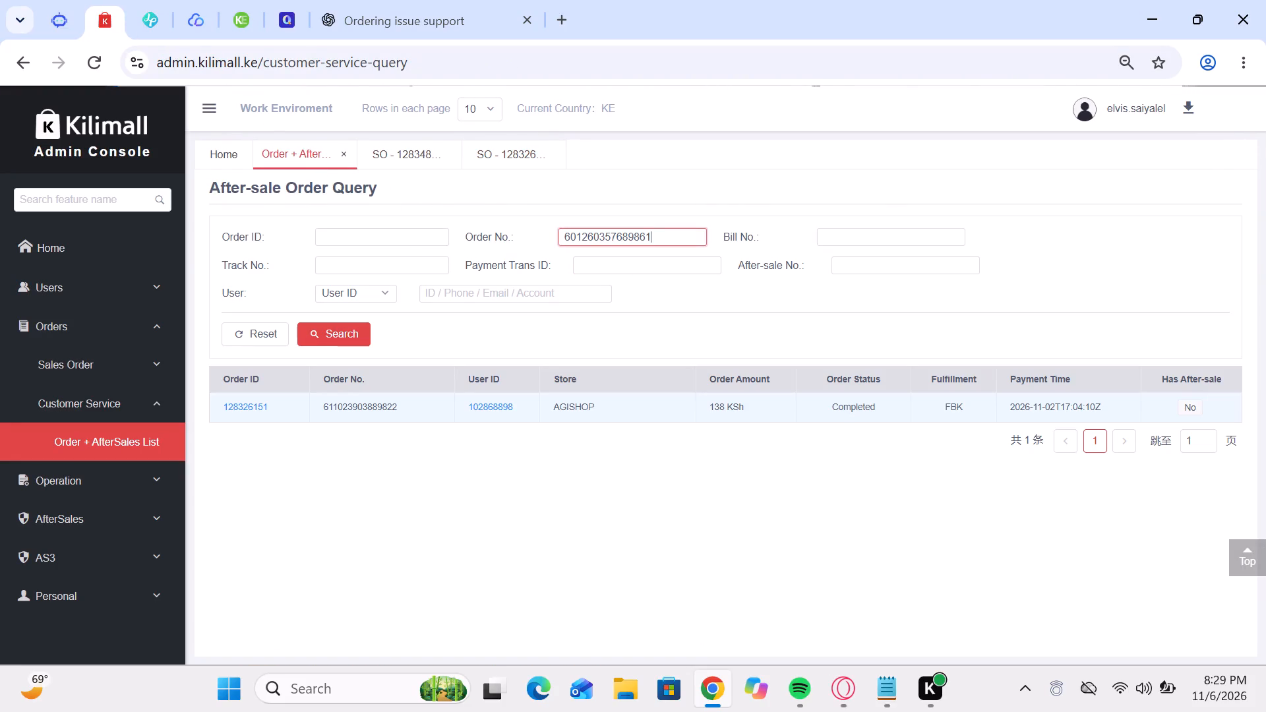
pyautogui.click(334, 336)
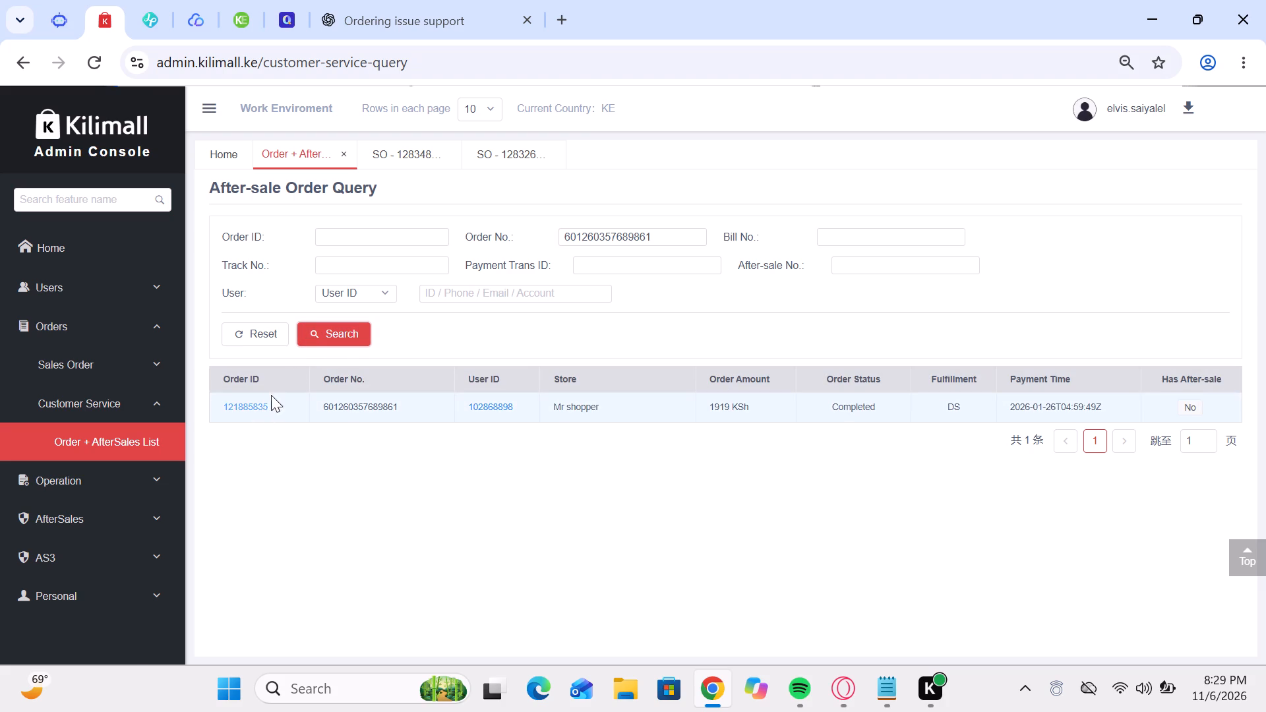
pyautogui.click(146, 32)
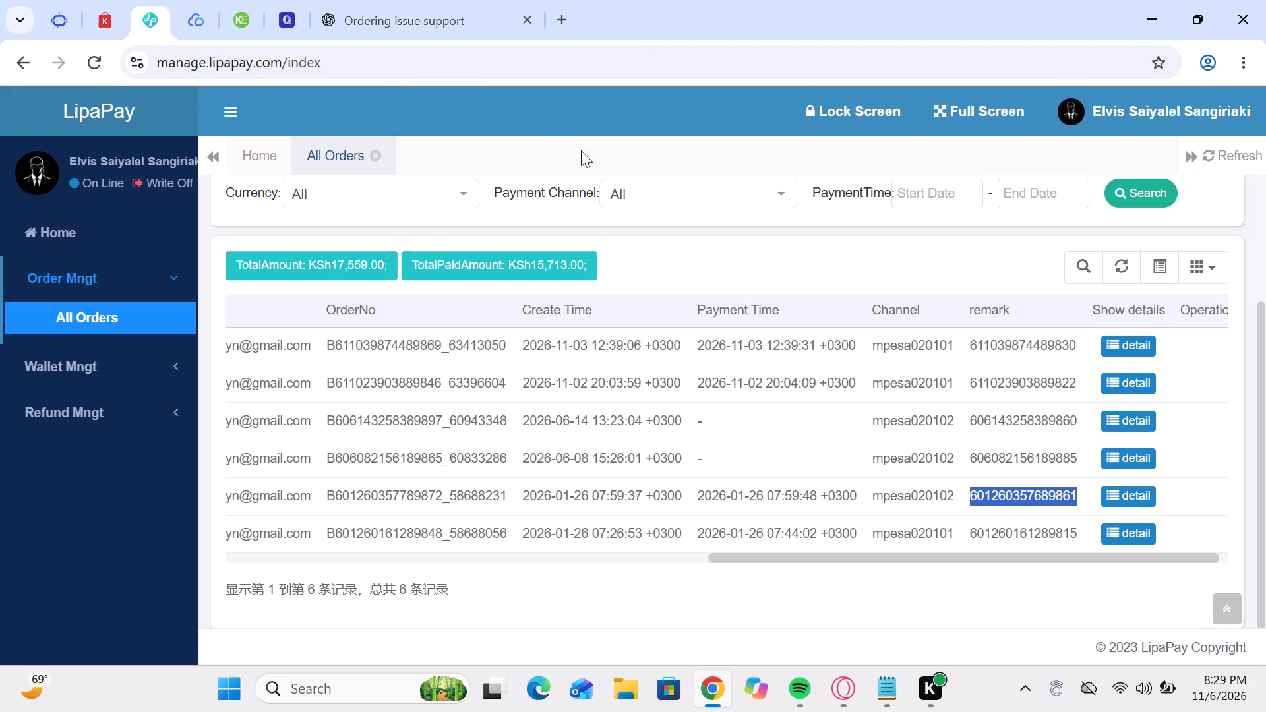
pyautogui.doubleClick(1008, 531)
pyautogui.rightClick(1008, 531)
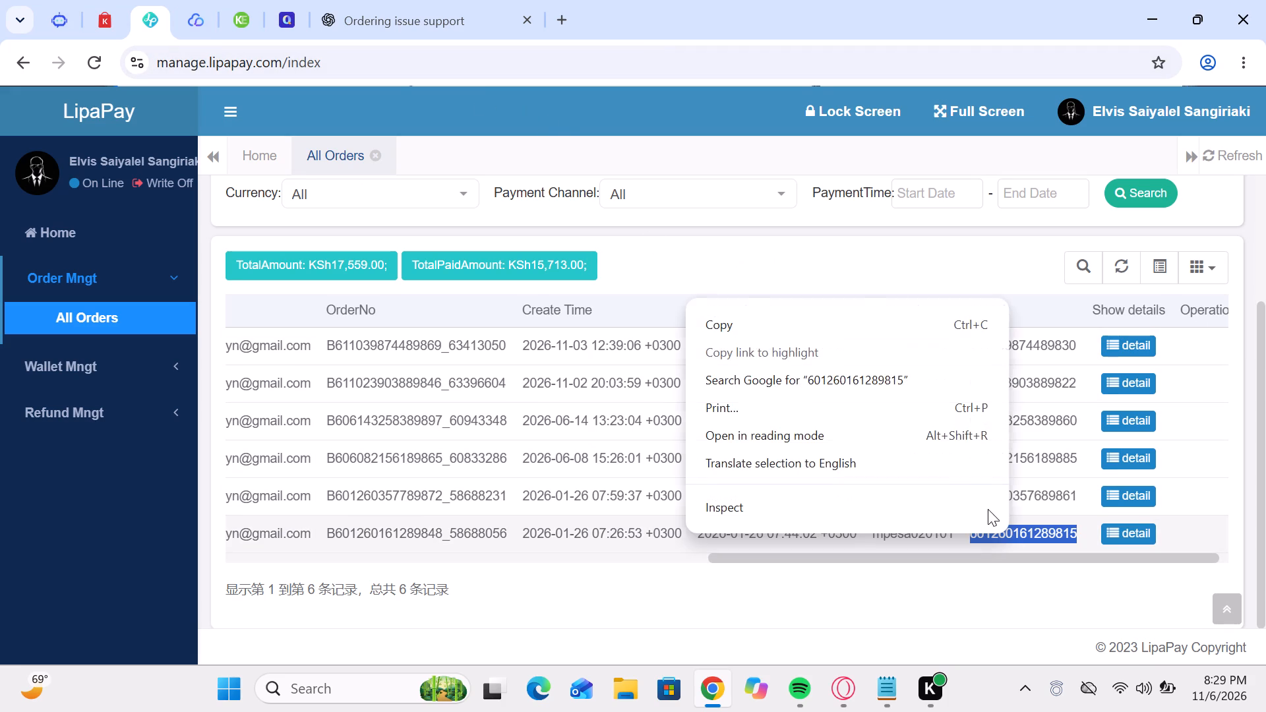
pyautogui.click(864, 328)
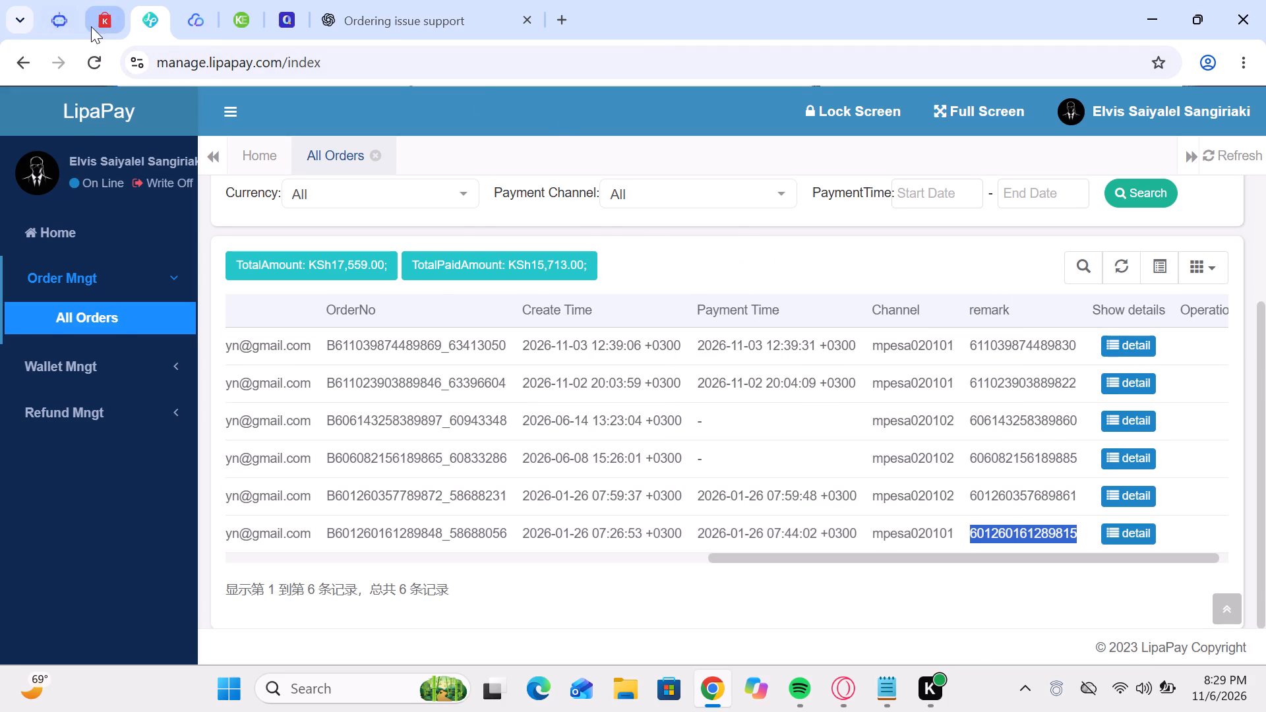
pyautogui.click(91, 26)
pyautogui.moveTo(669, 241); pyautogui.dragTo(442, 251)
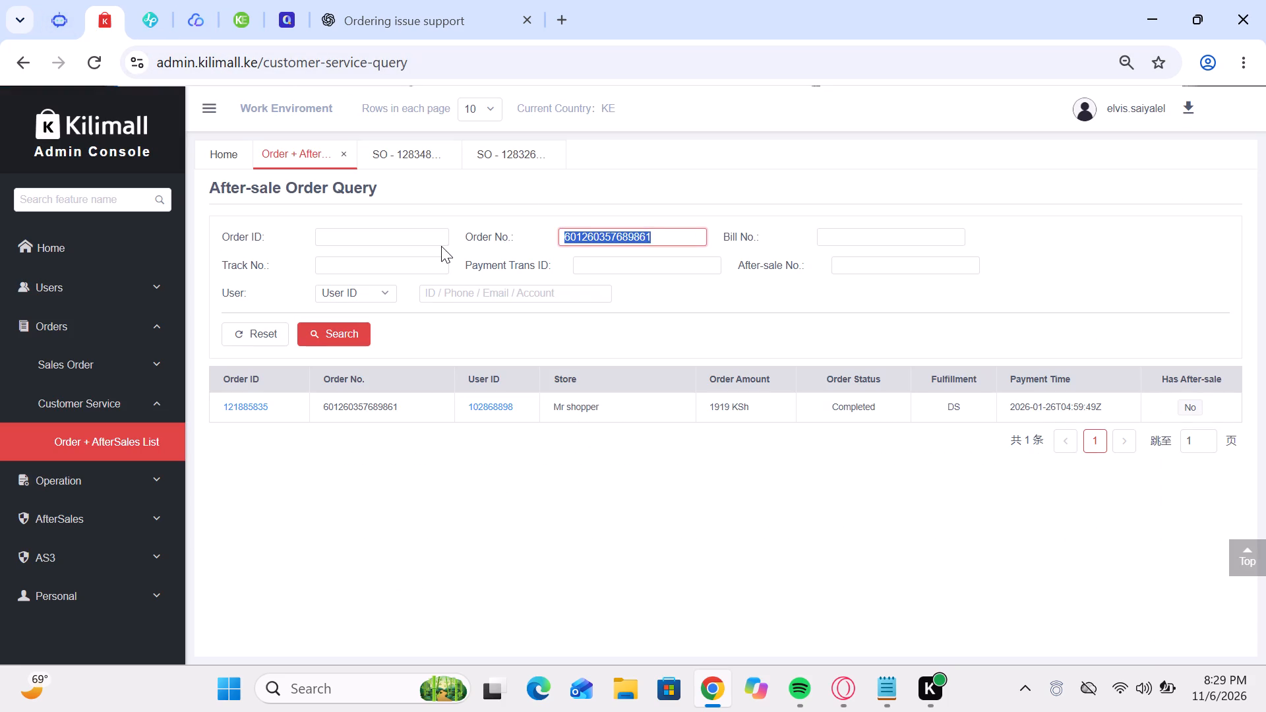
pyautogui.press('BackSpace')
pyautogui.hotkey('ctrl', 'v')
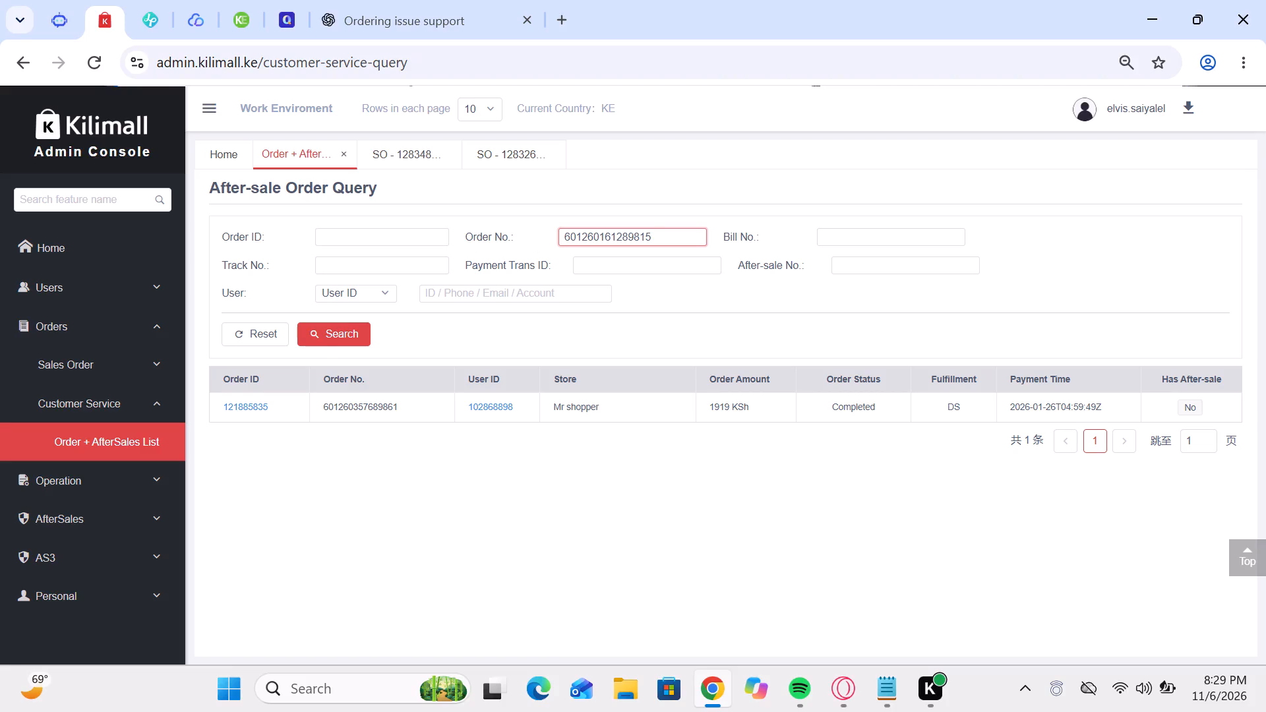
pyautogui.click(328, 328)
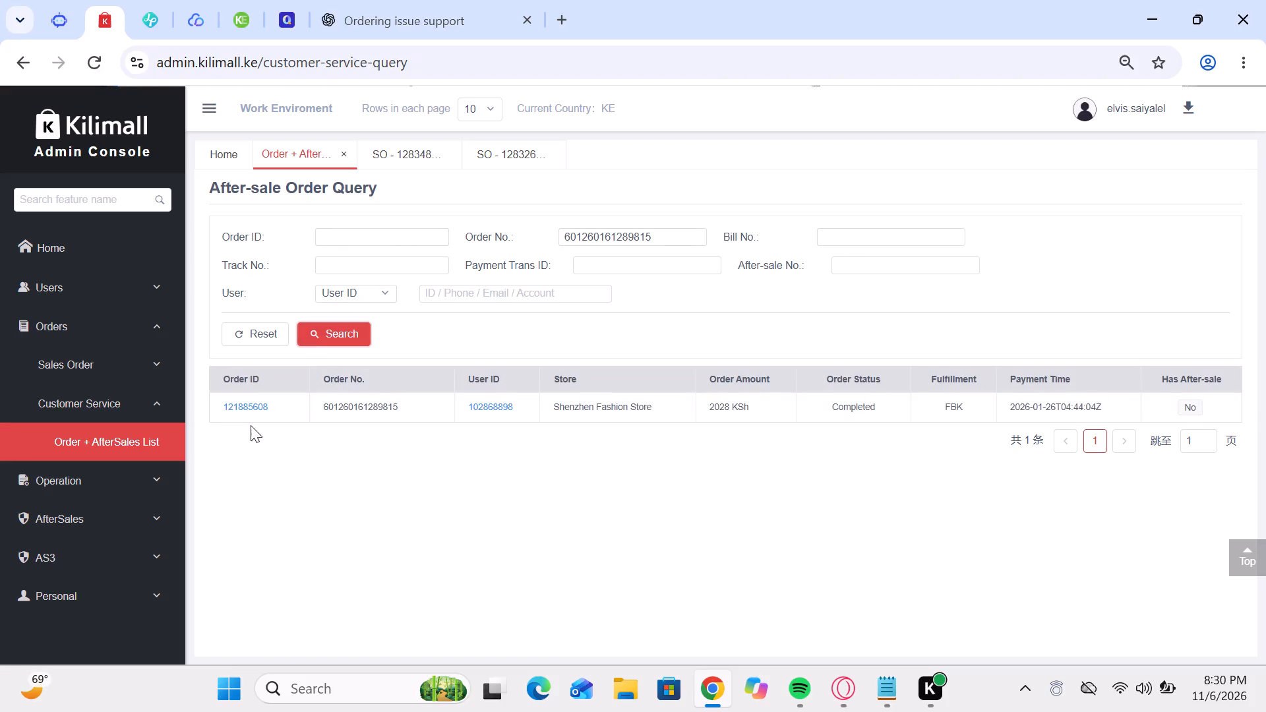
pyautogui.click(254, 407)
pyautogui.scroll(-8, 746, 364)
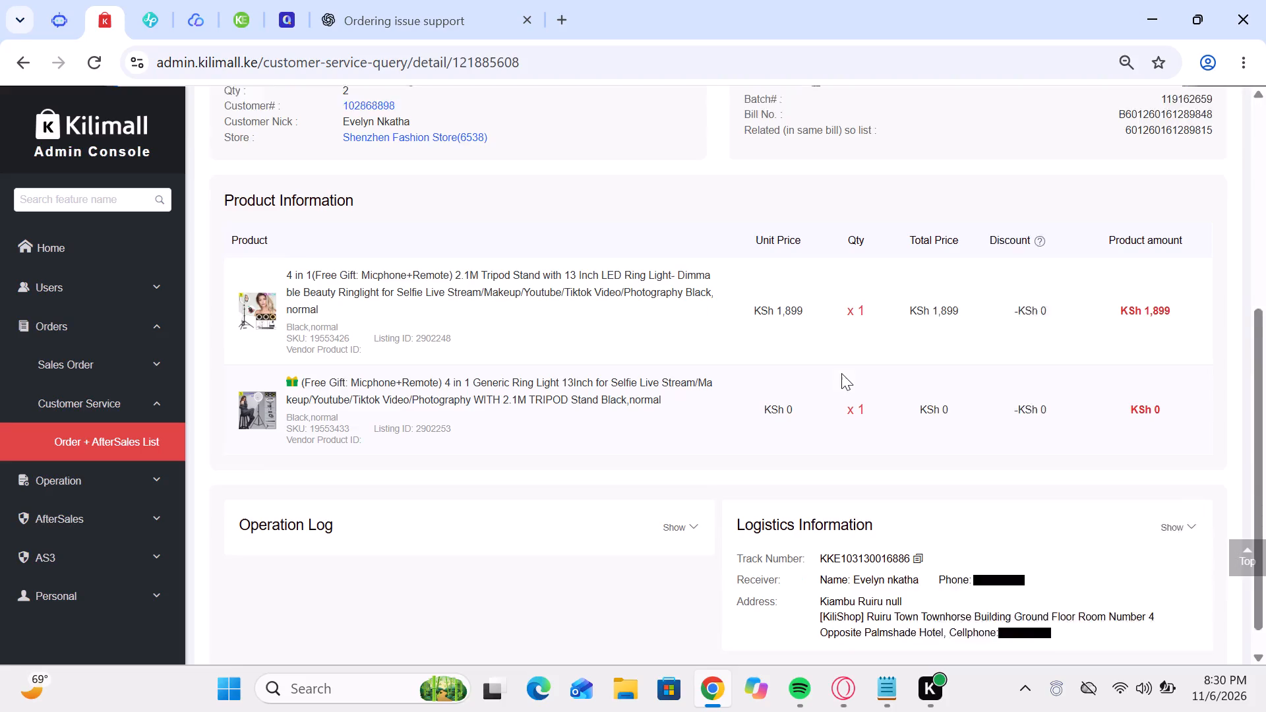
pyautogui.scroll(-6, 841, 373)
pyautogui.click(1164, 494)
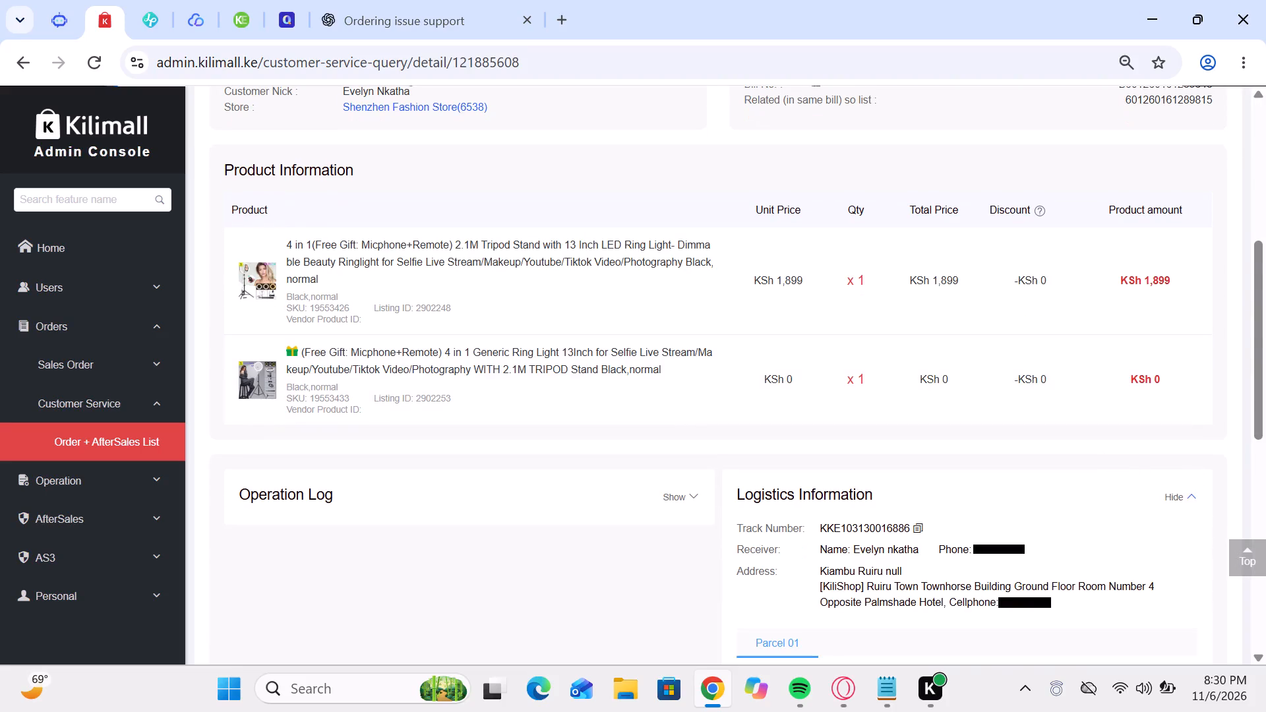
pyautogui.scroll(-4, 1170, 500)
pyautogui.scroll(9, 1170, 501)
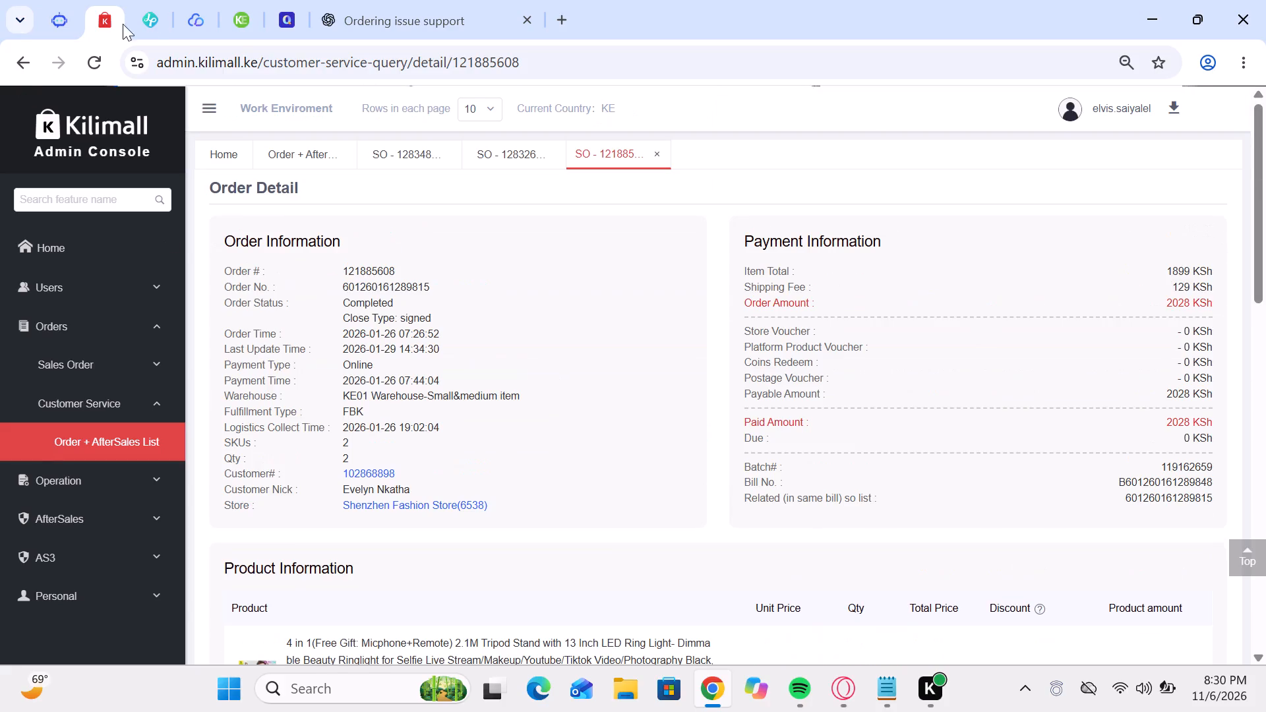
pyautogui.click(152, 17)
pyautogui.doubleClick(1025, 349)
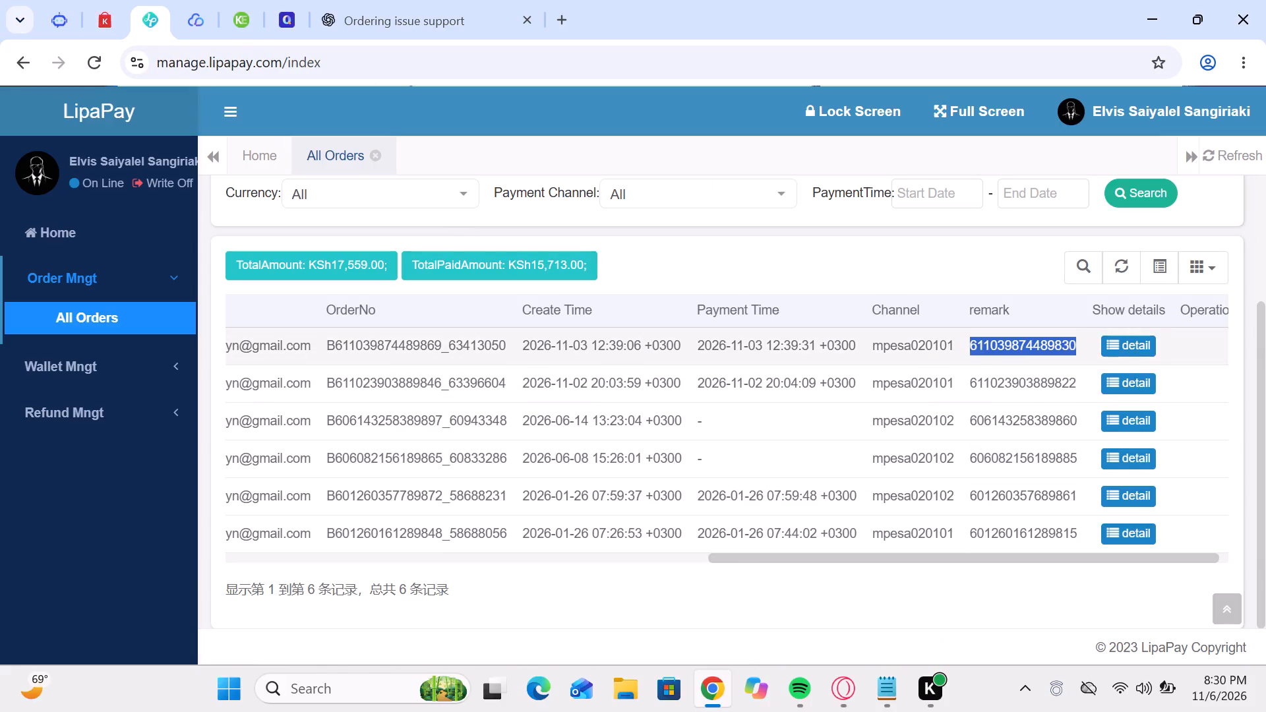
pyautogui.rightClick(1022, 349)
pyautogui.click(1002, 373)
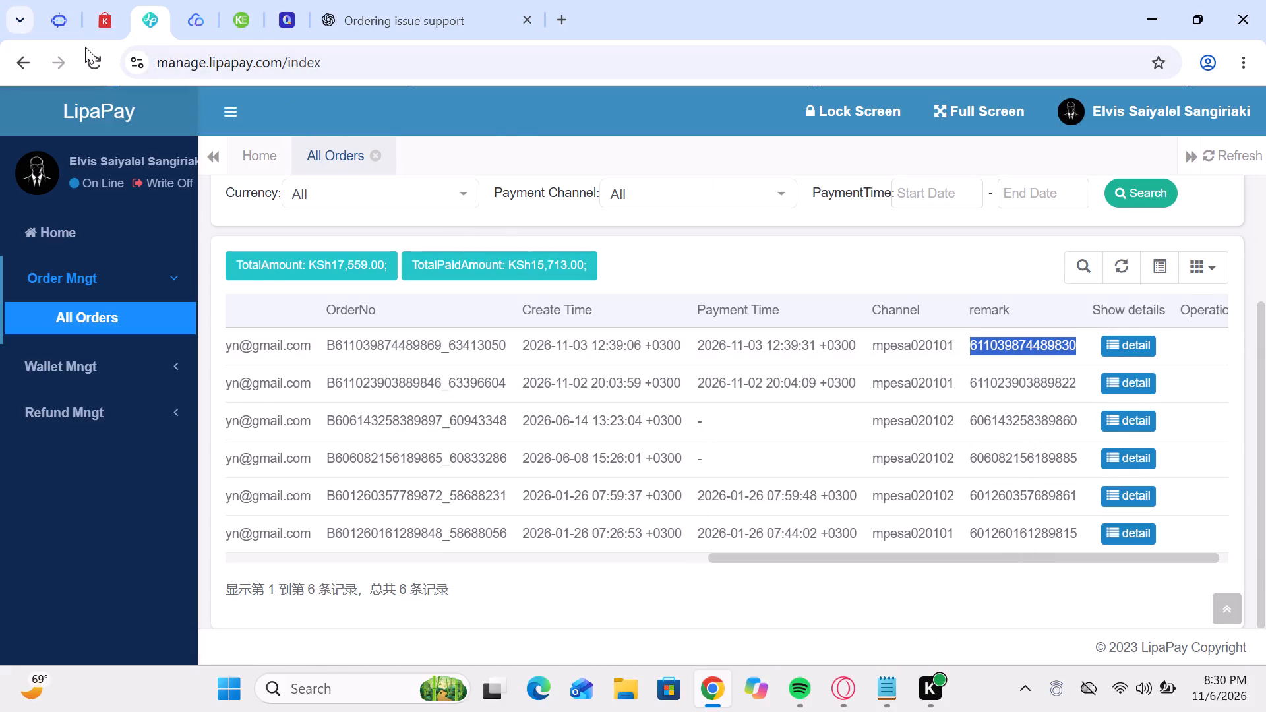
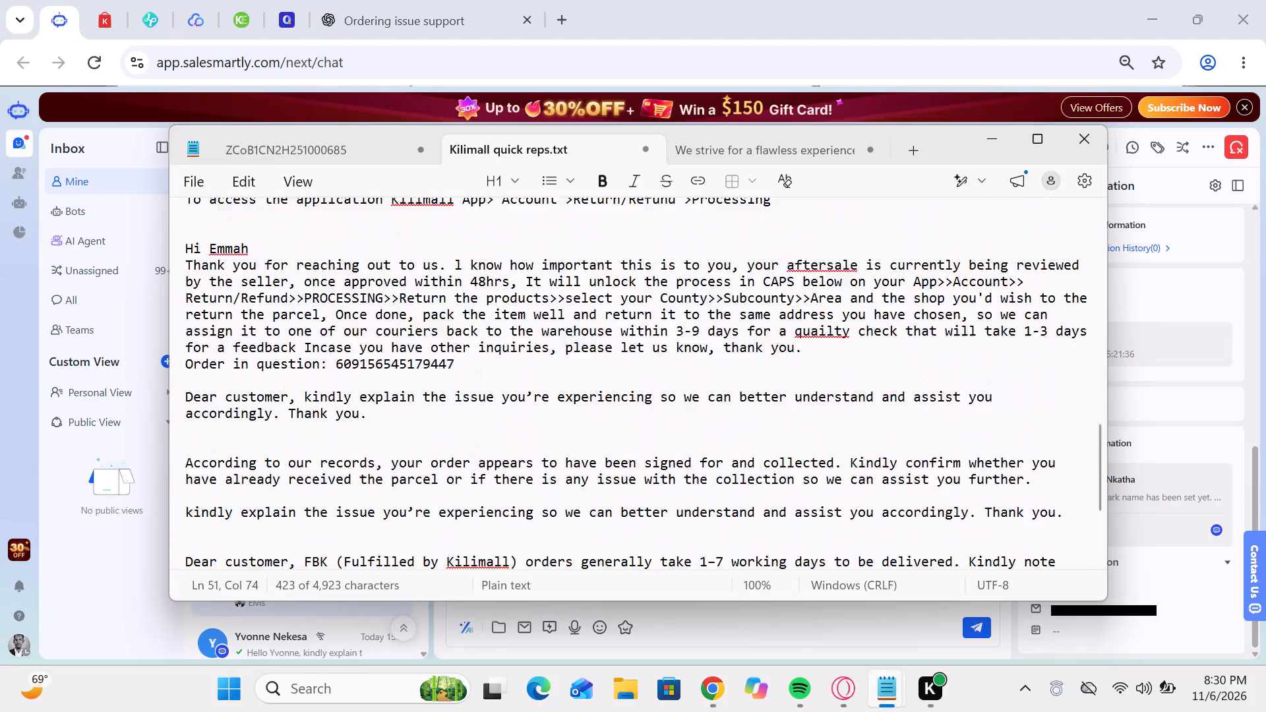
# In Notepad's Kilimall quick reps.txt, find and copy the saved reply beginning "According to our records, your order appears to have been signed for and collected".
pyautogui.scroll(5, 543, 360)
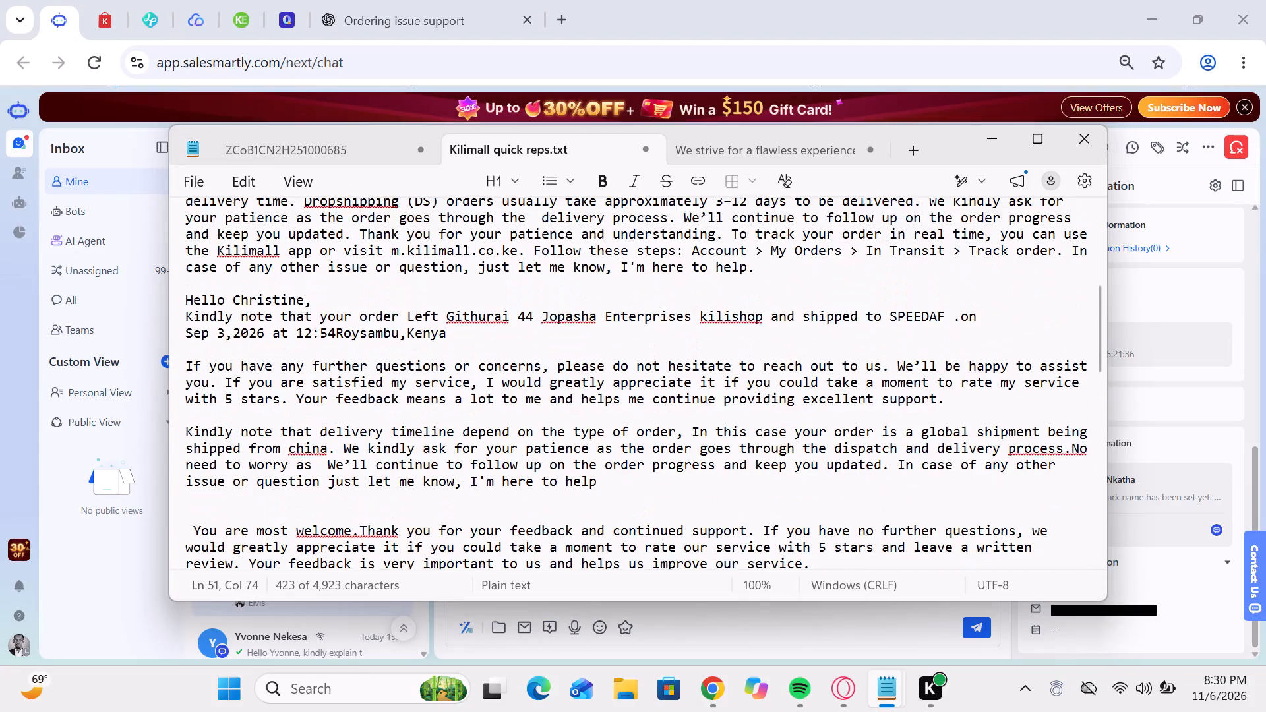
pyautogui.scroll(5, 550, 370)
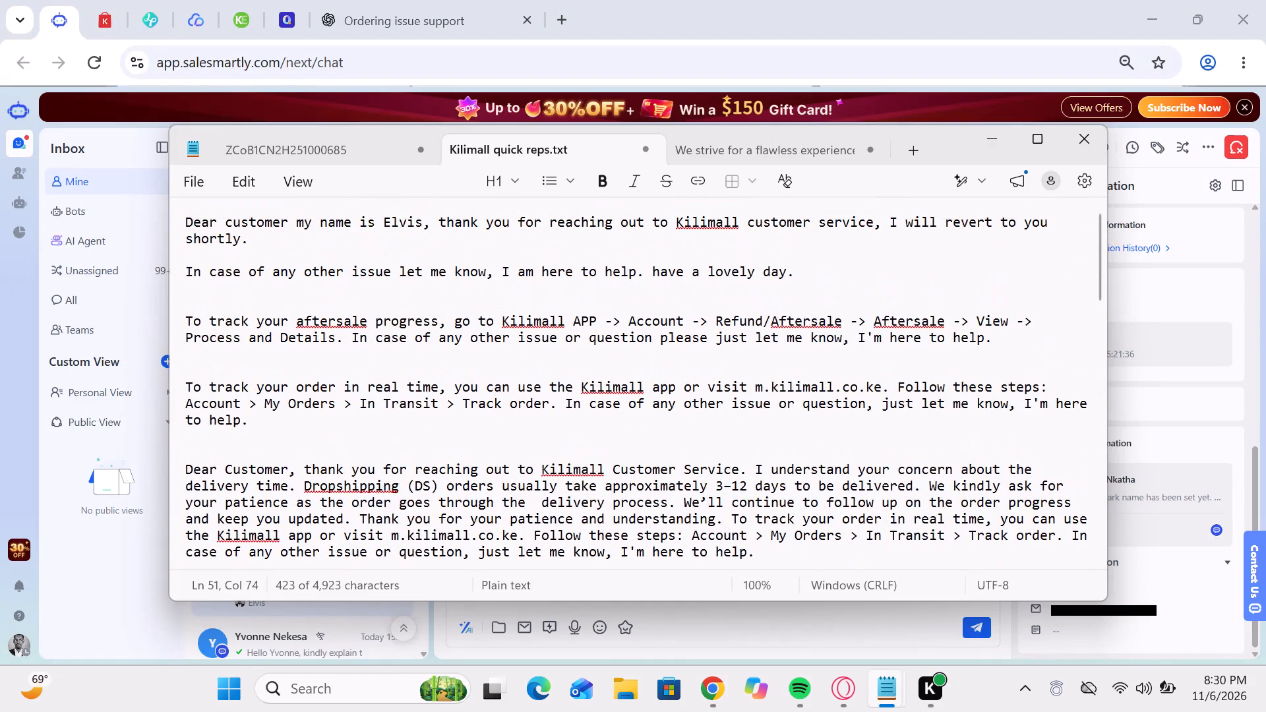
pyautogui.scroll(5, 511, 549)
pyautogui.scroll(2, 564, 454)
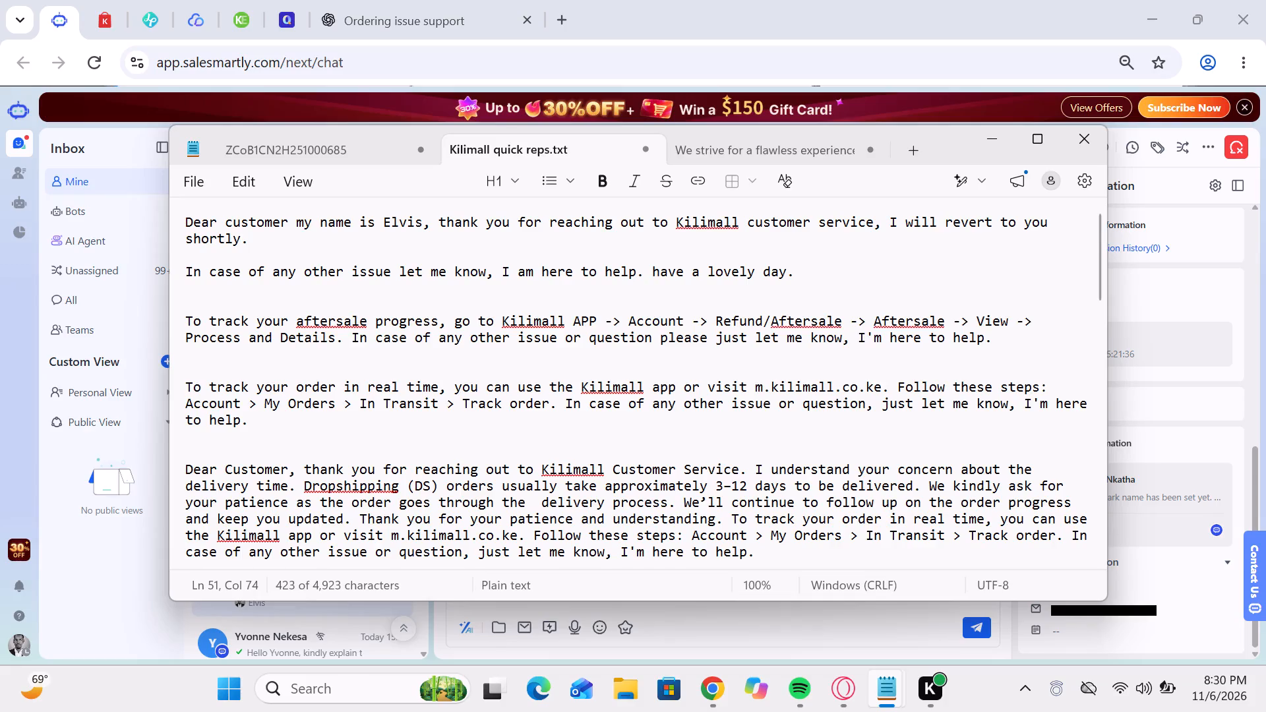
pyautogui.scroll(-6, 576, 441)
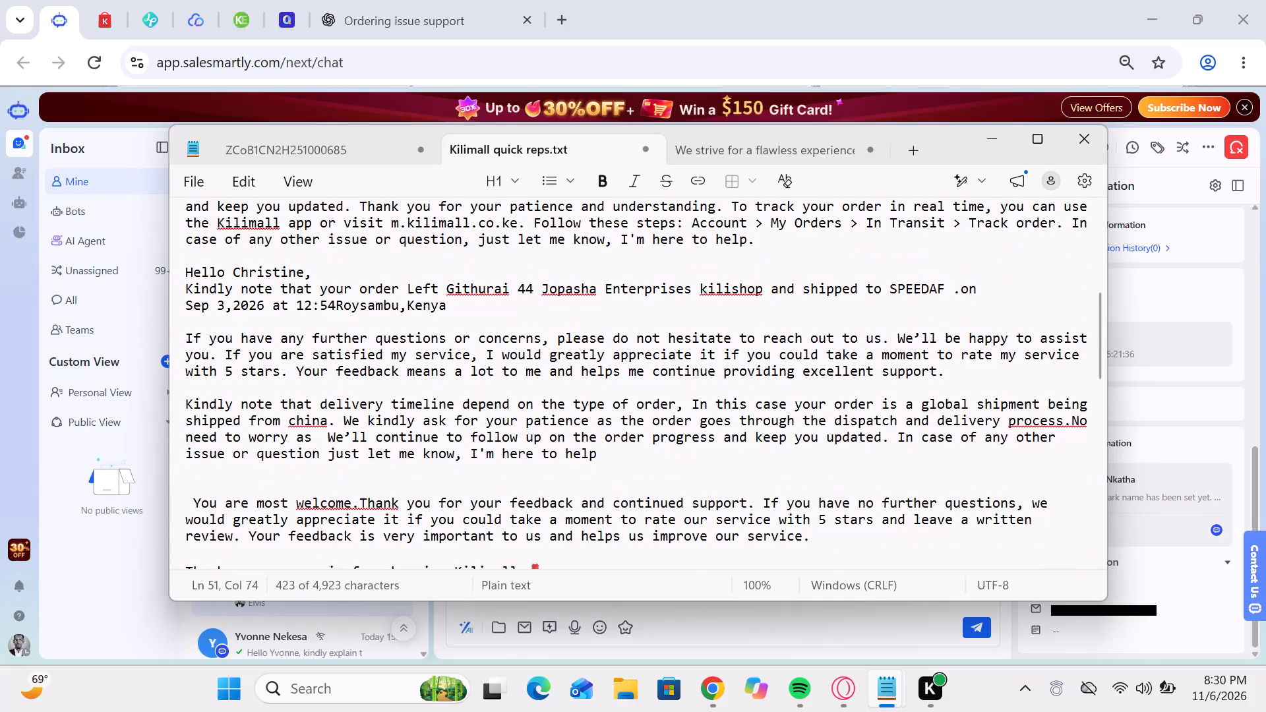
pyautogui.scroll(-7, 578, 408)
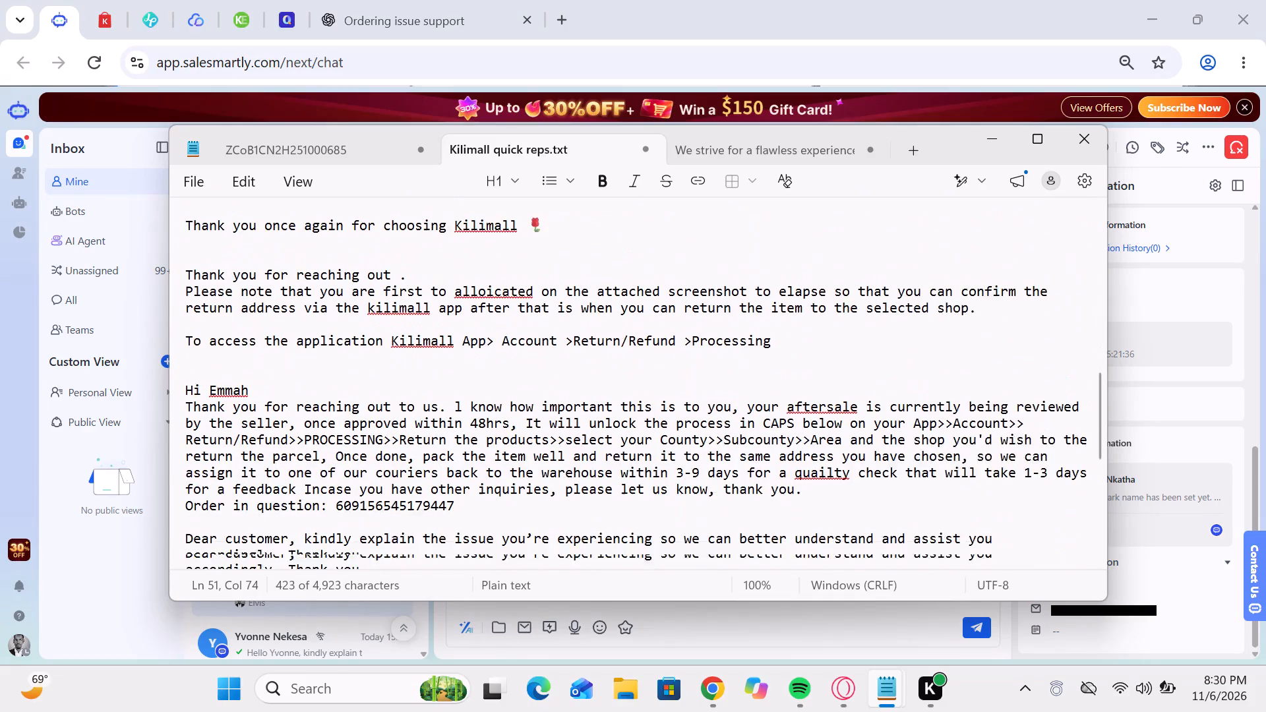
pyautogui.scroll(-3, 572, 415)
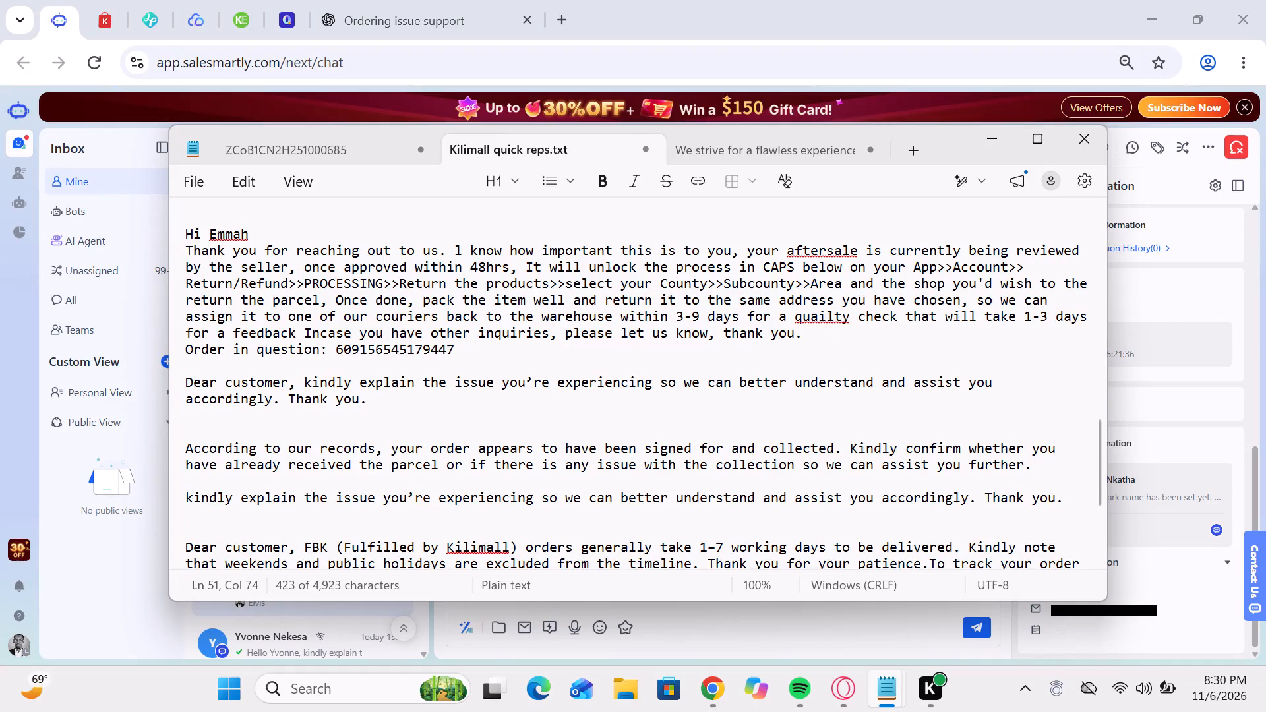
pyautogui.tripleClick(521, 446)
pyautogui.rightClick(515, 446)
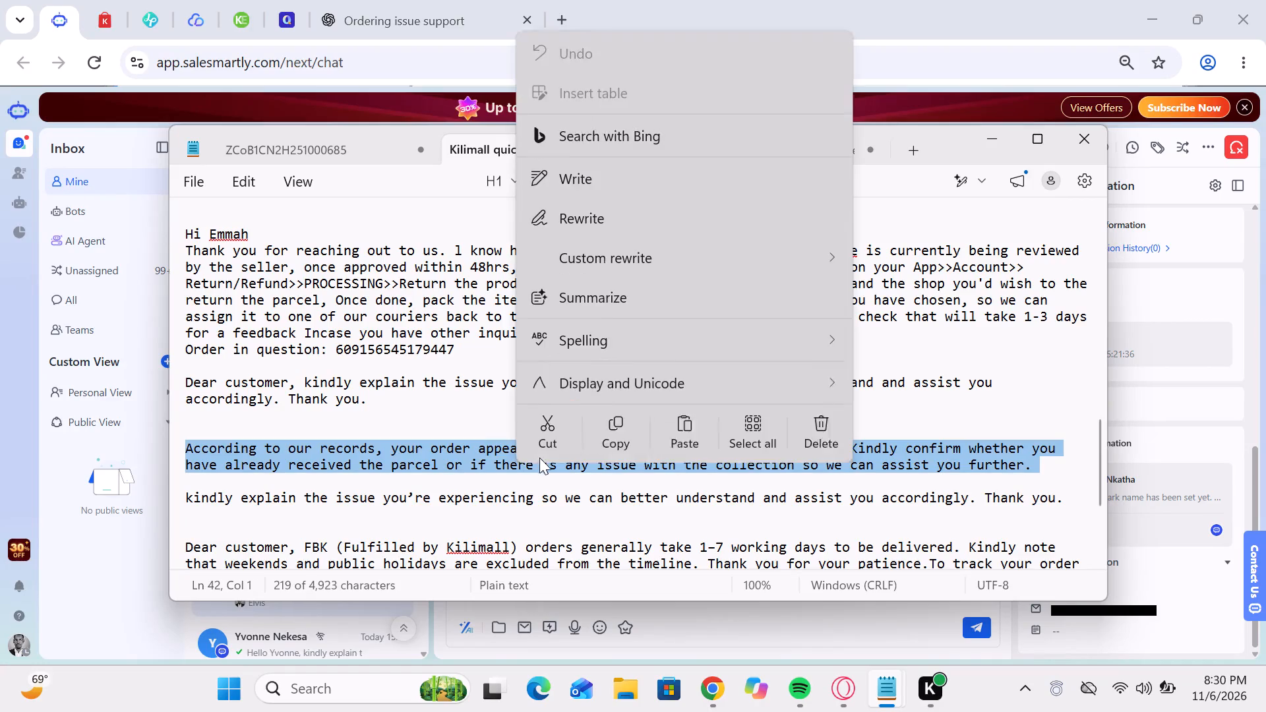
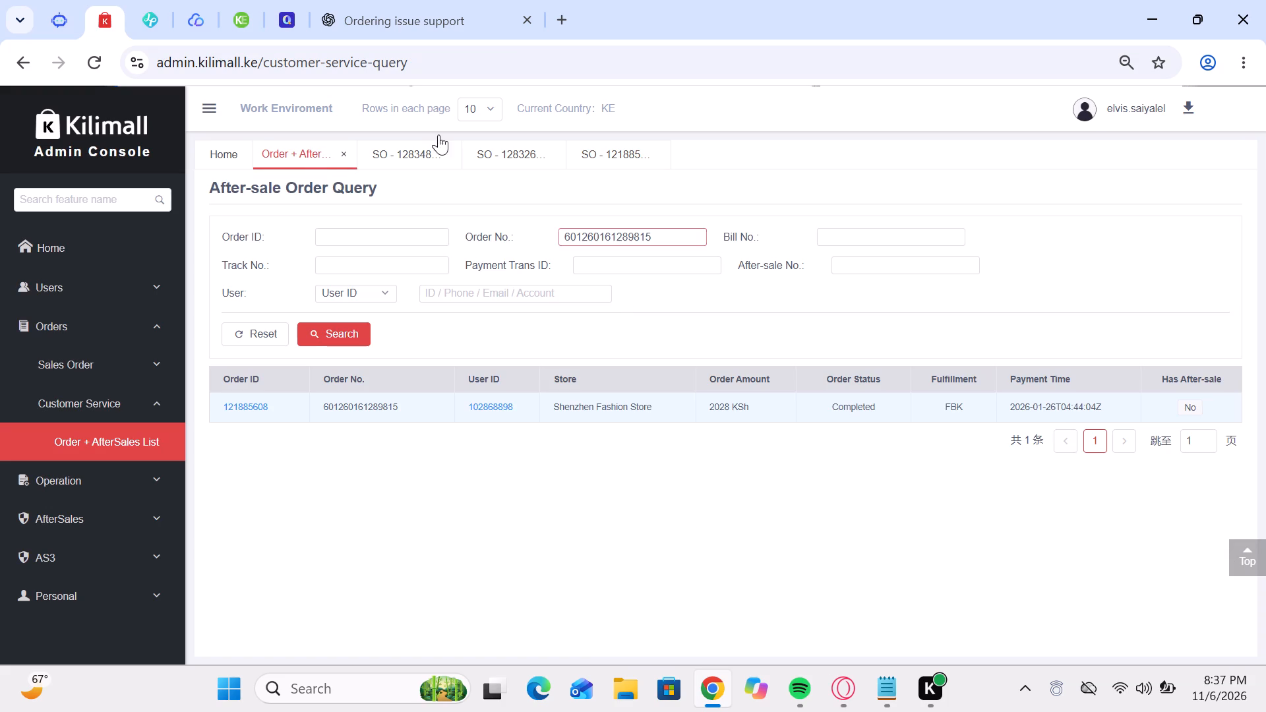
# In LipaPay's All Orders, replace the email filter with the copied customer email and search for that customer's orders.
pyautogui.click(160, 23)
pyautogui.scroll(7, 529, 303)
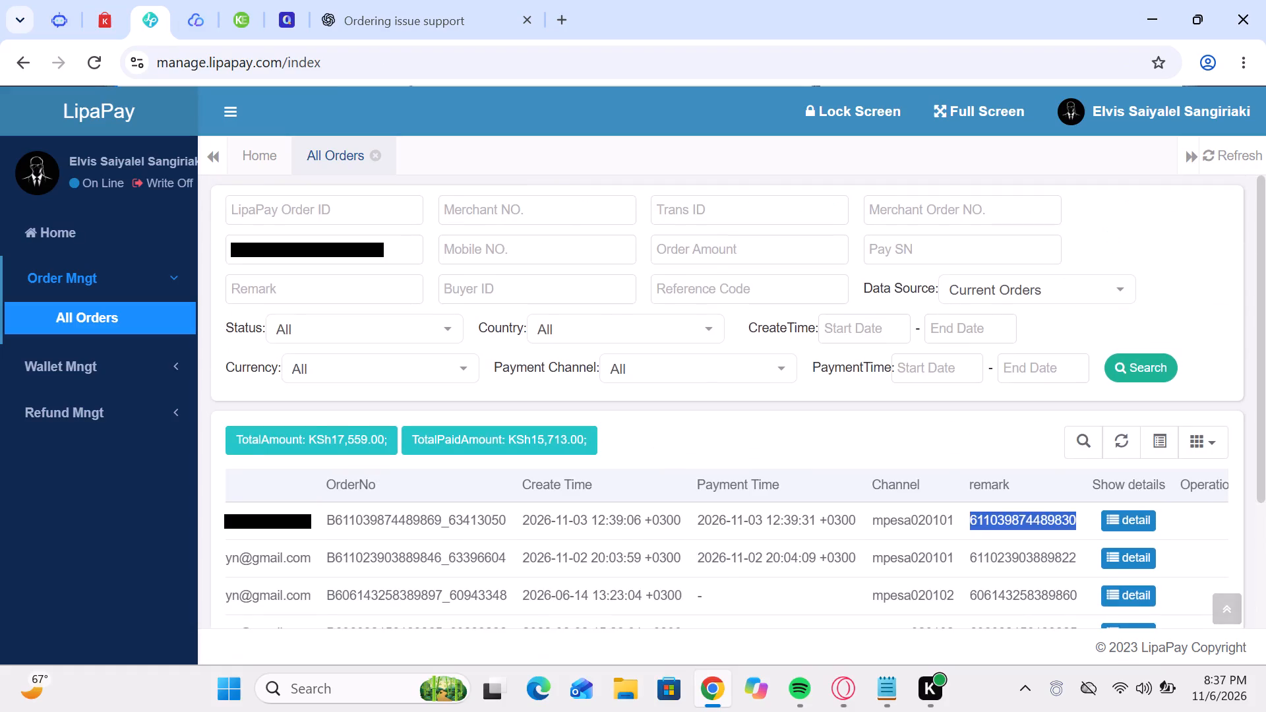
pyautogui.moveTo(417, 246); pyautogui.dragTo(117, 251)
pyautogui.press('BackSpace')
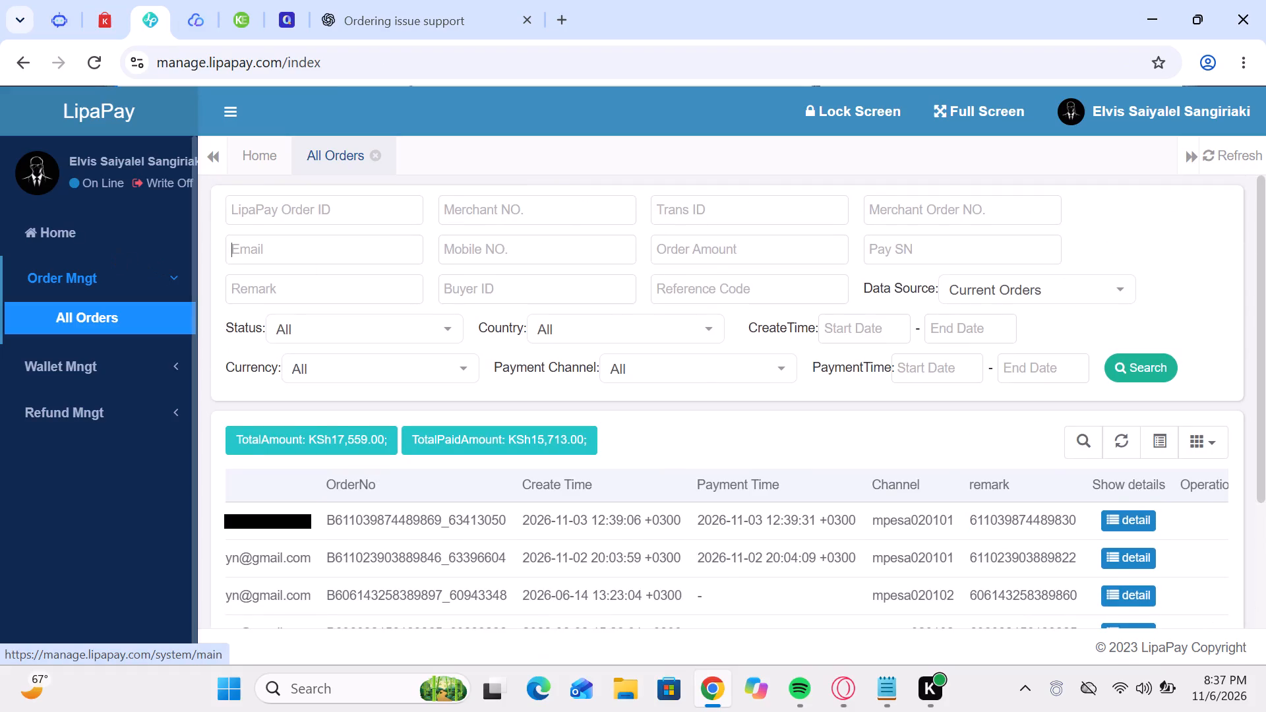
pyautogui.hotkey('ctrl', 'v')
pyautogui.press('Return')
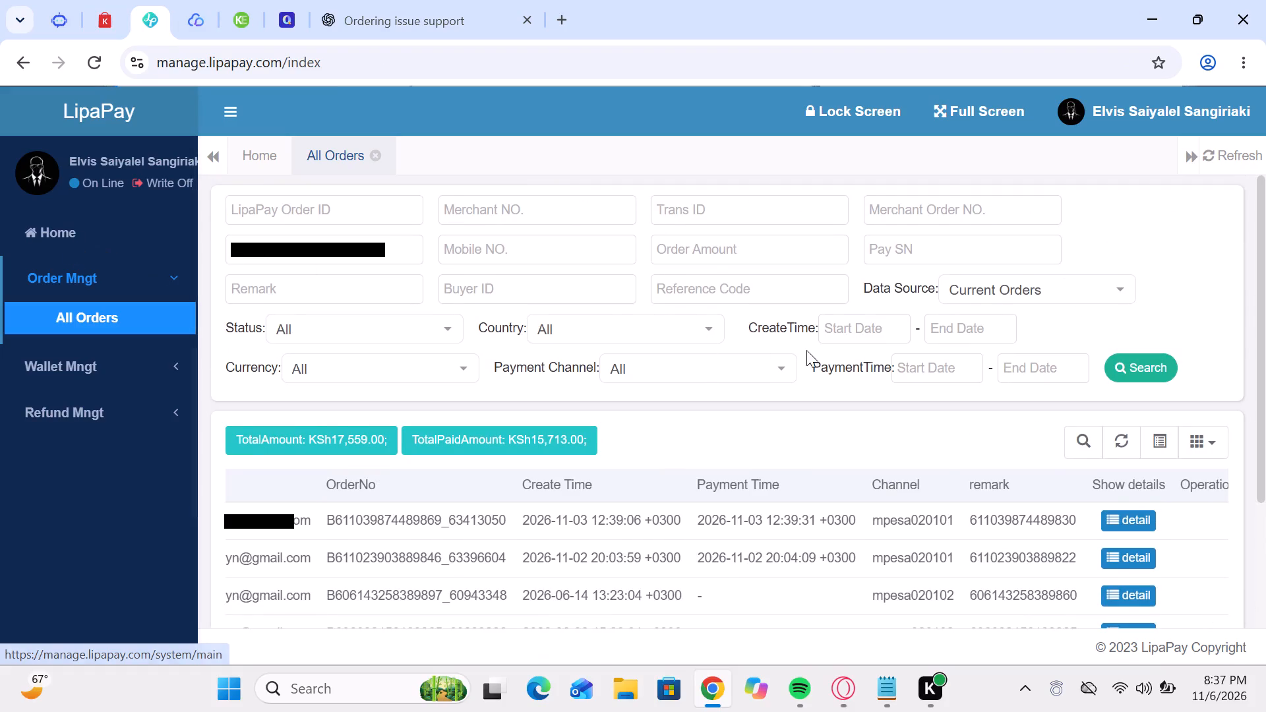
pyautogui.click(1161, 365)
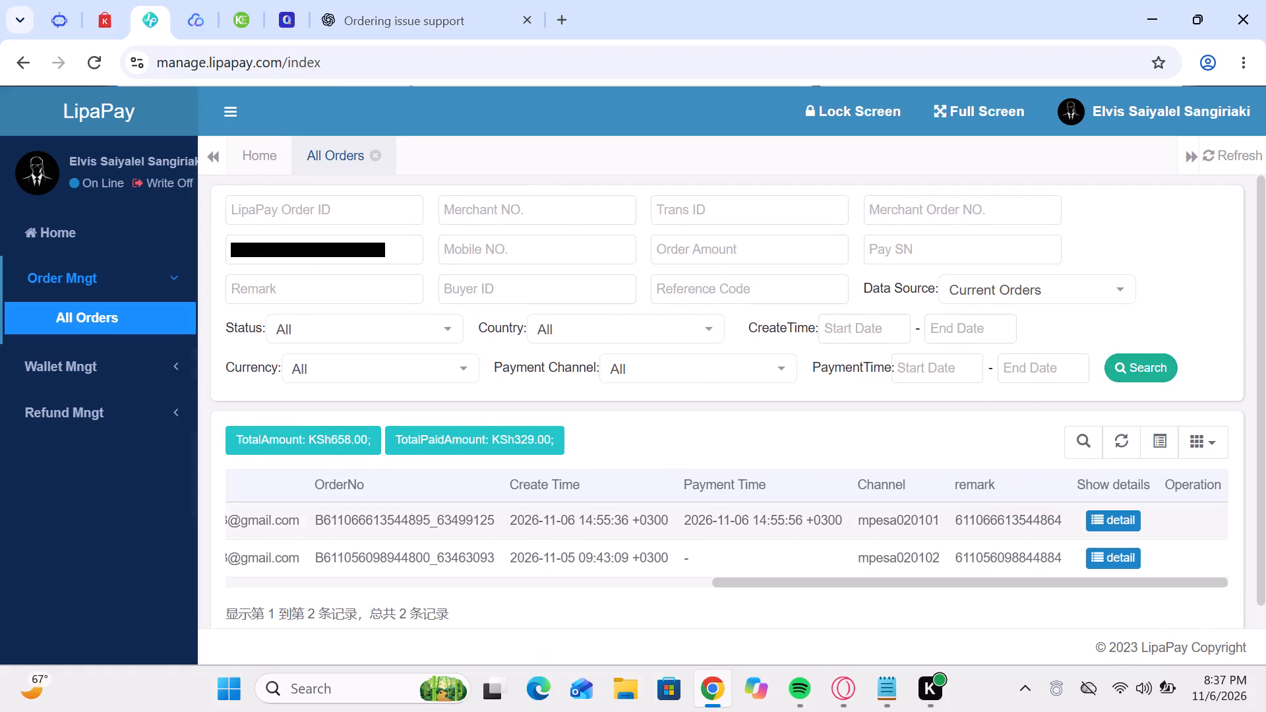
pyautogui.tripleClick(995, 521)
pyautogui.rightClick(994, 521)
pyautogui.click(747, 315)
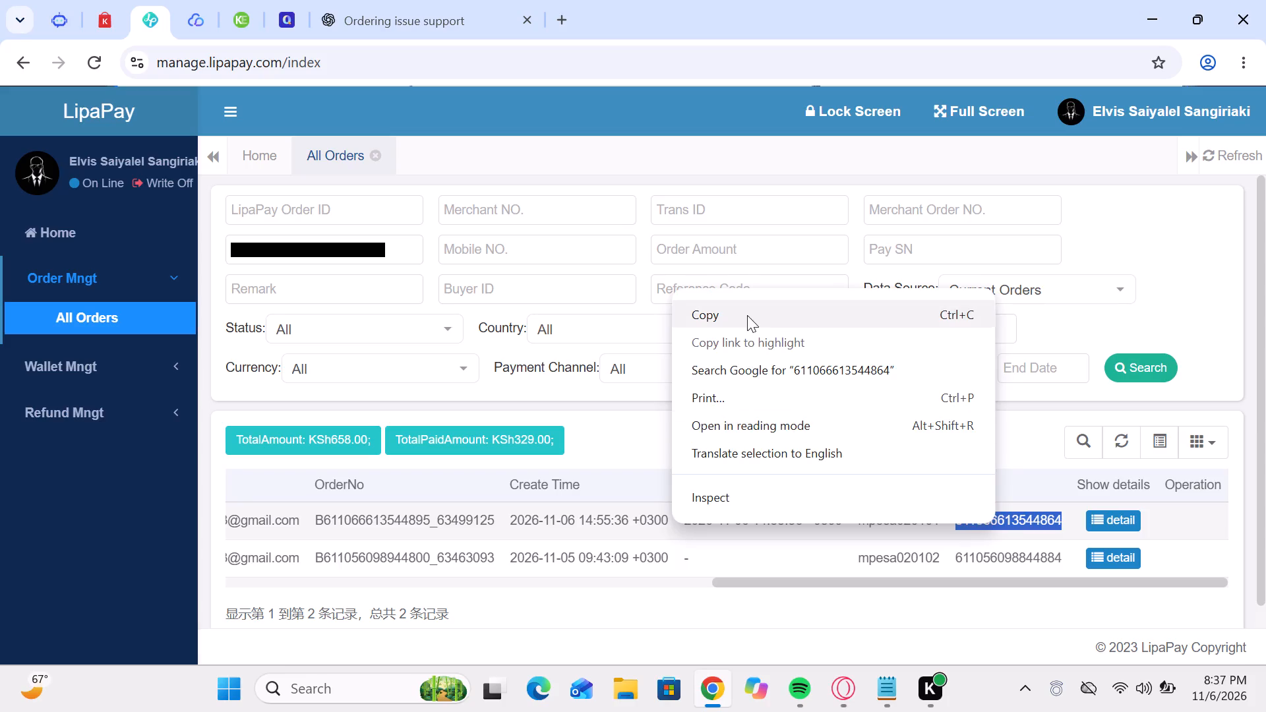
pyautogui.click(1152, 356)
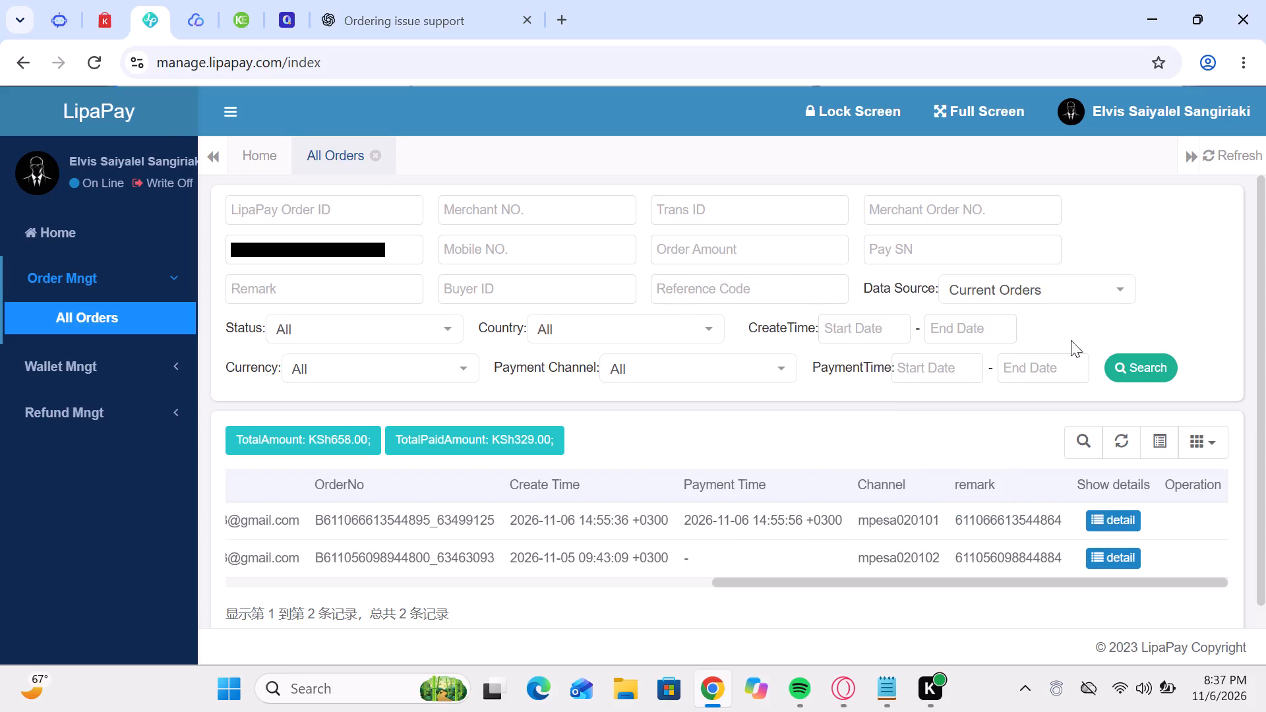
pyautogui.click(92, 5)
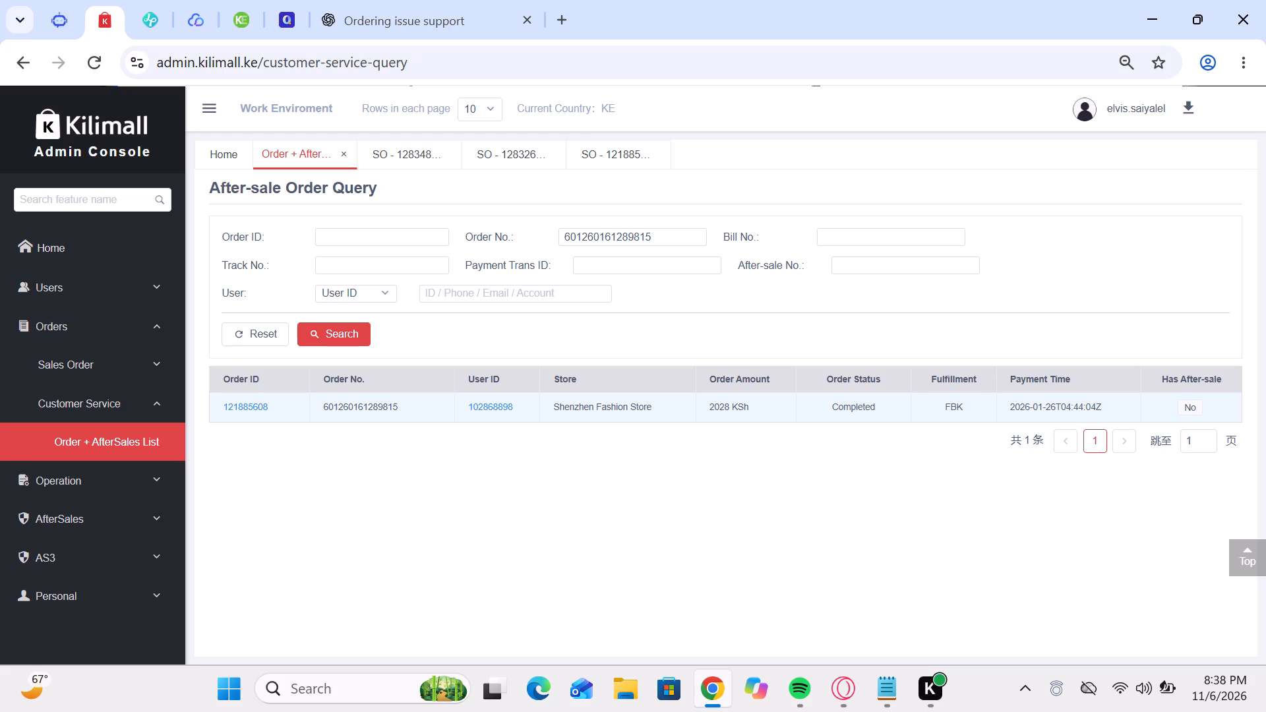
pyautogui.click(247, 407)
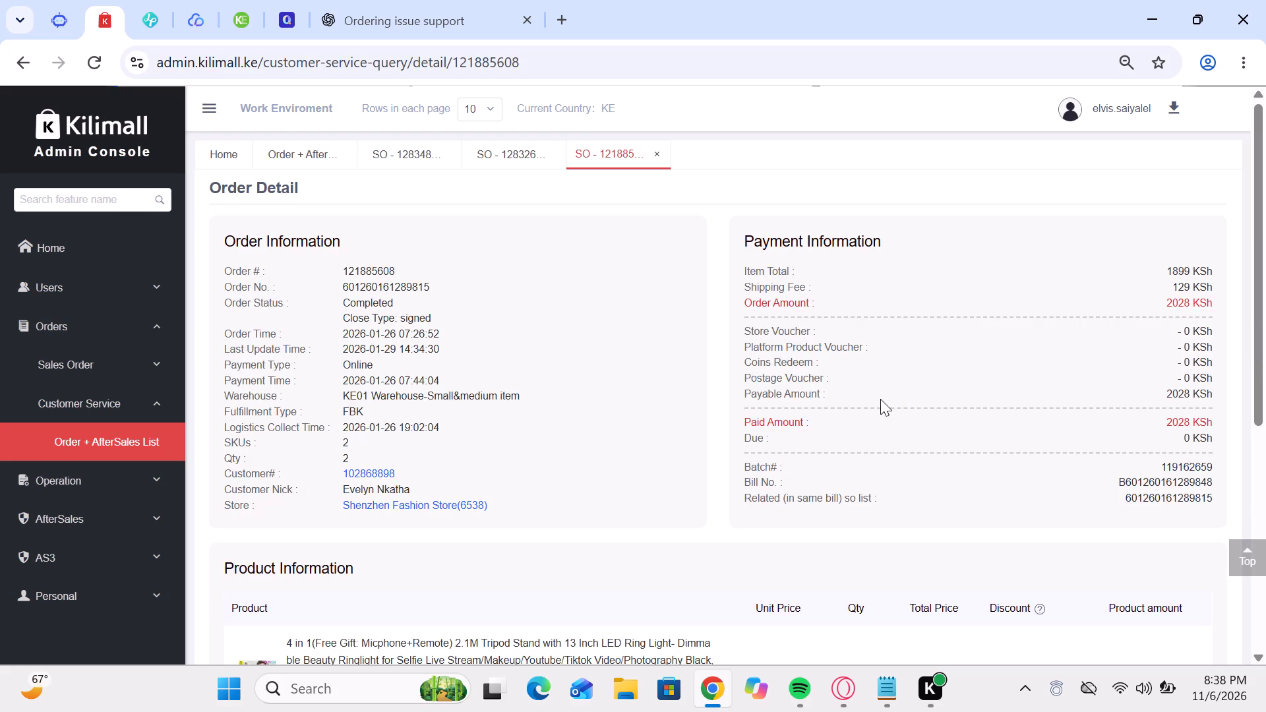
pyautogui.scroll(-7, 772, 415)
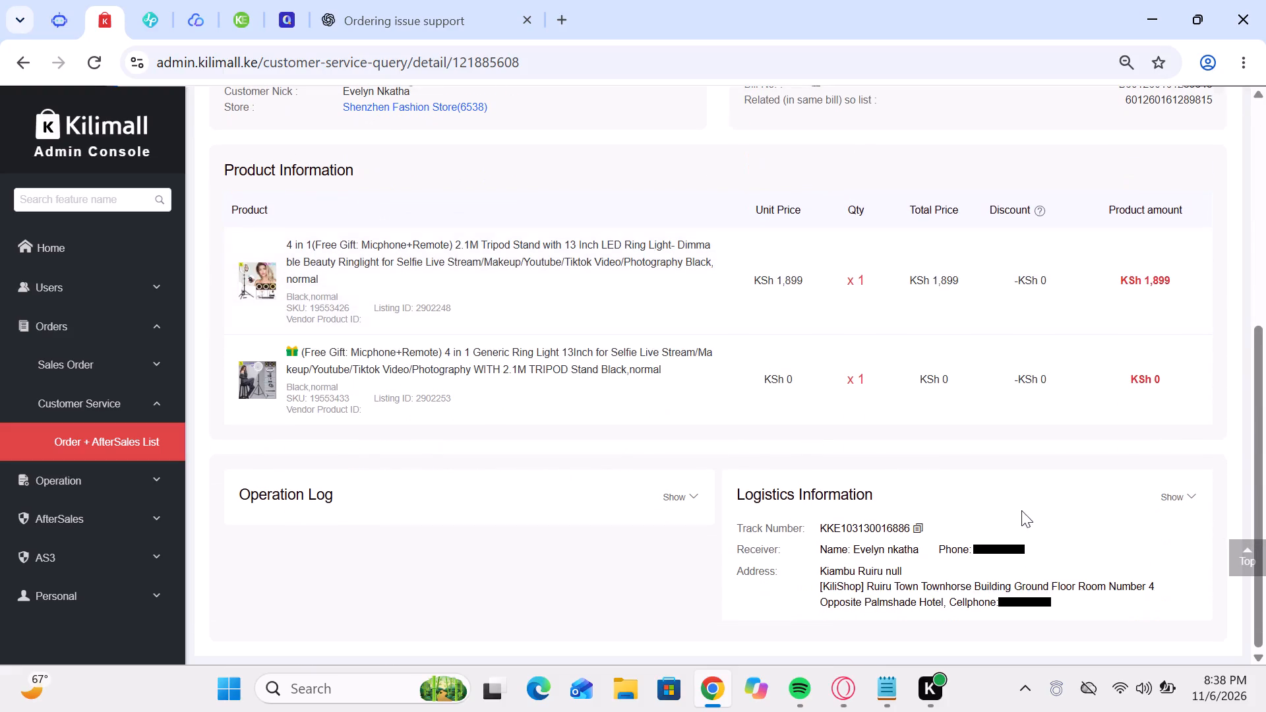
pyautogui.click(1176, 490)
pyautogui.scroll(-2, 977, 490)
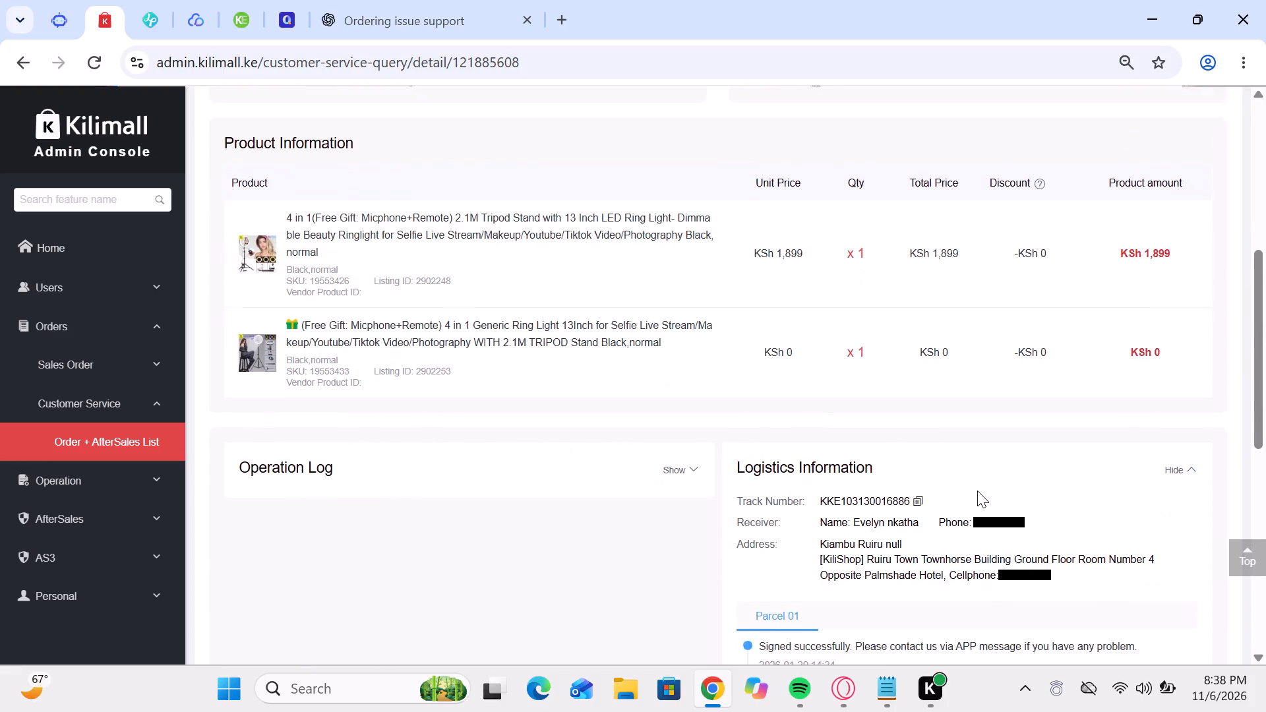
pyautogui.scroll(-2, 977, 490)
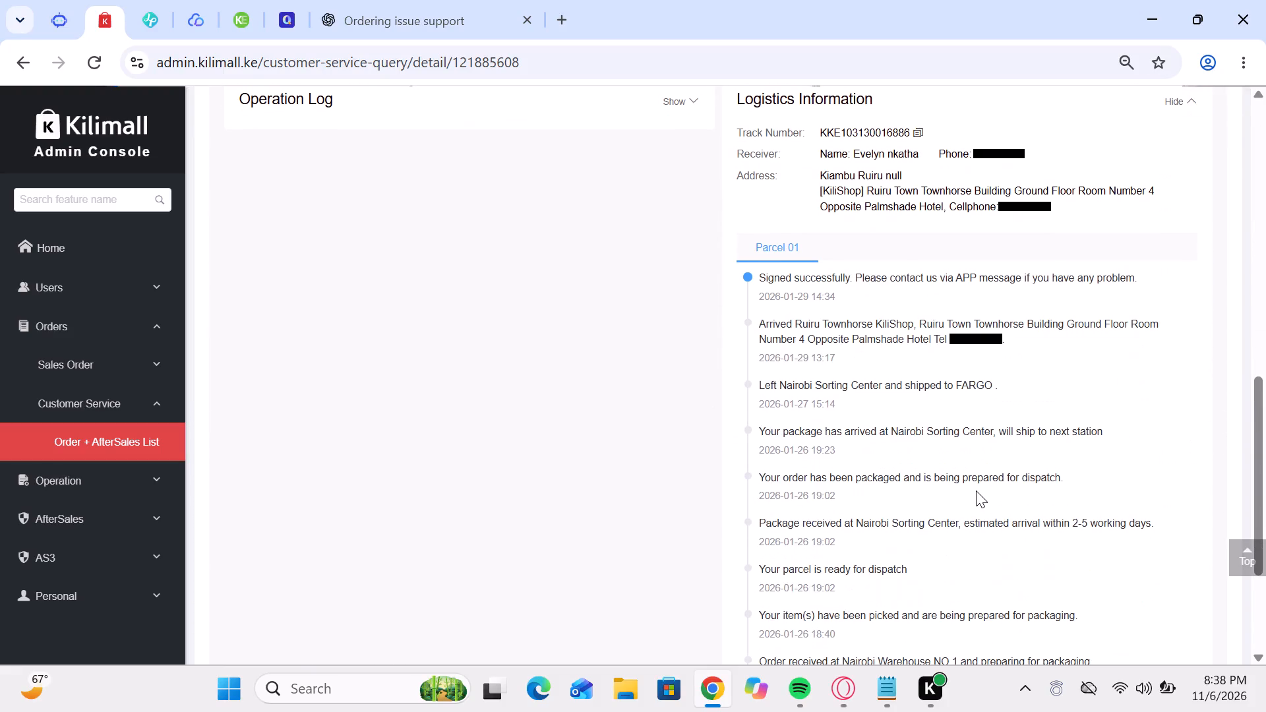
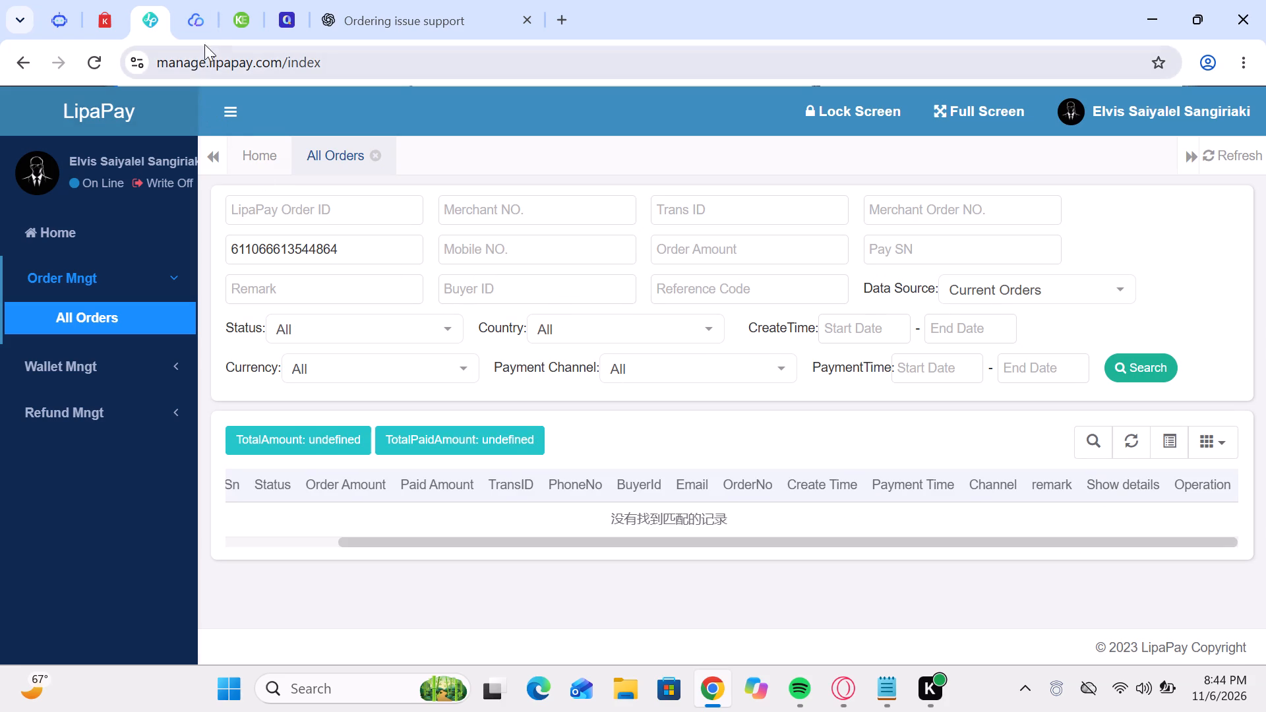
pyautogui.click(195, 15)
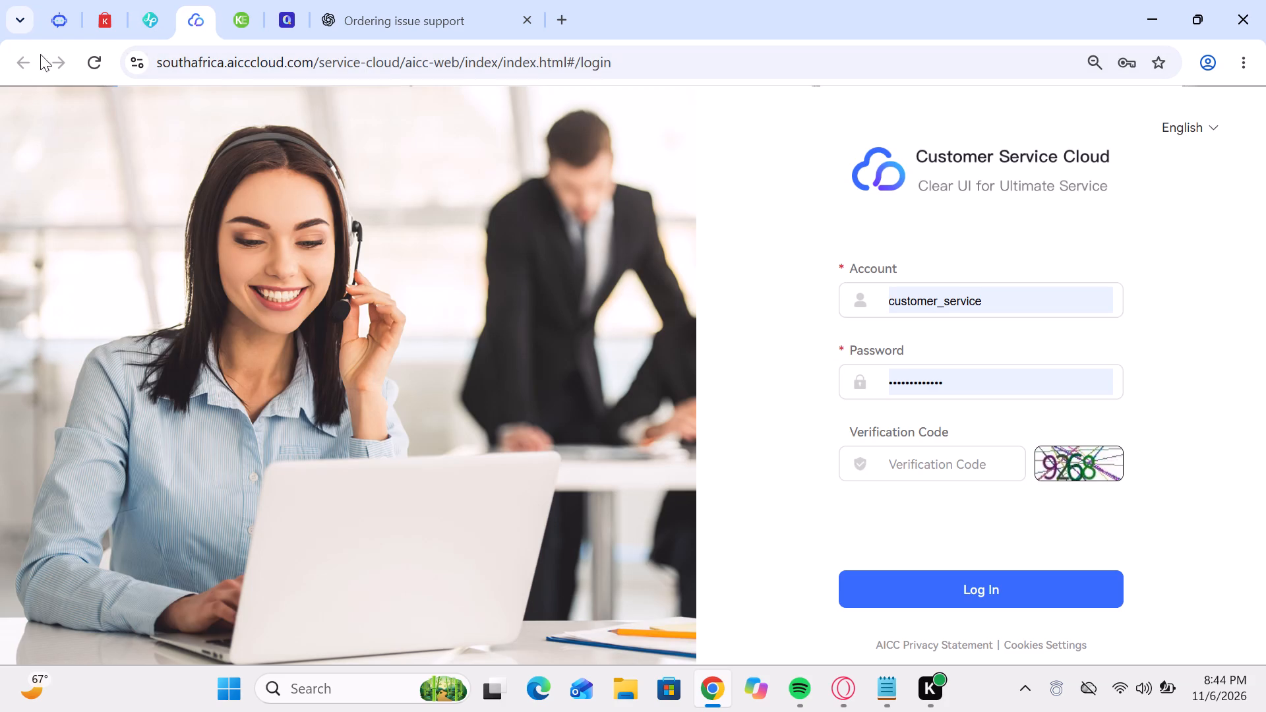
pyautogui.click(103, 28)
pyautogui.scroll(7, 685, 332)
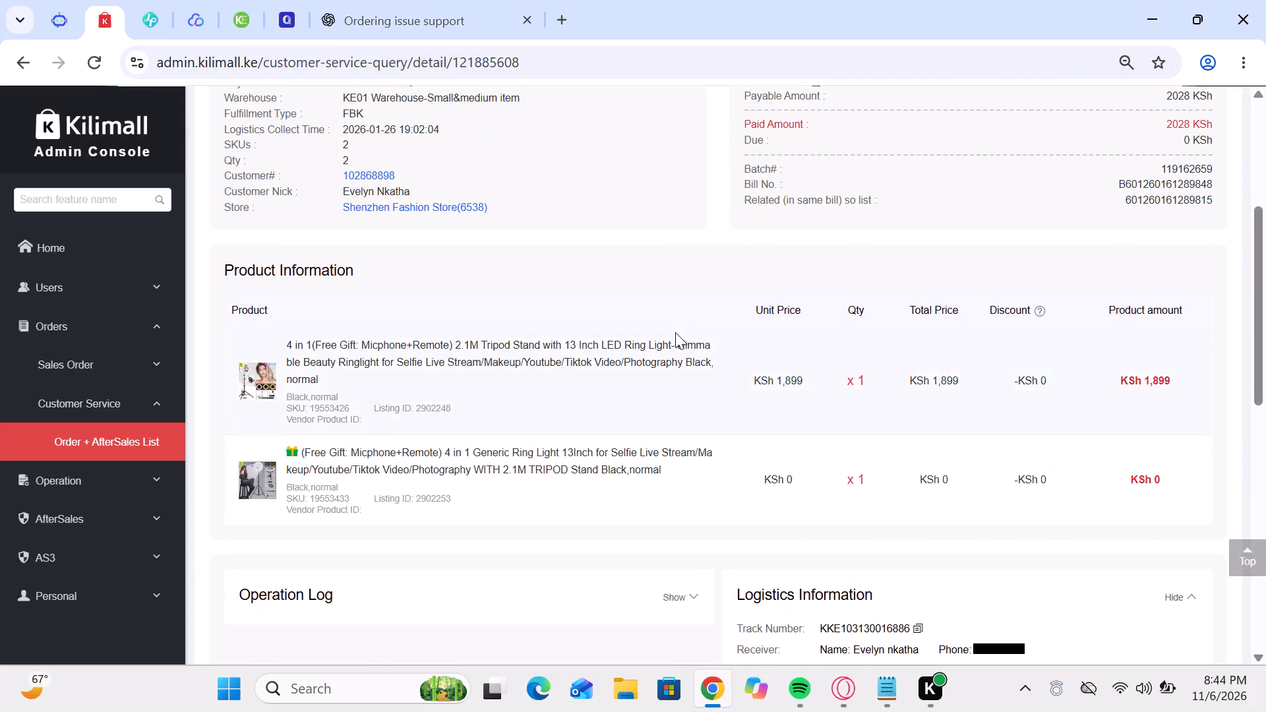
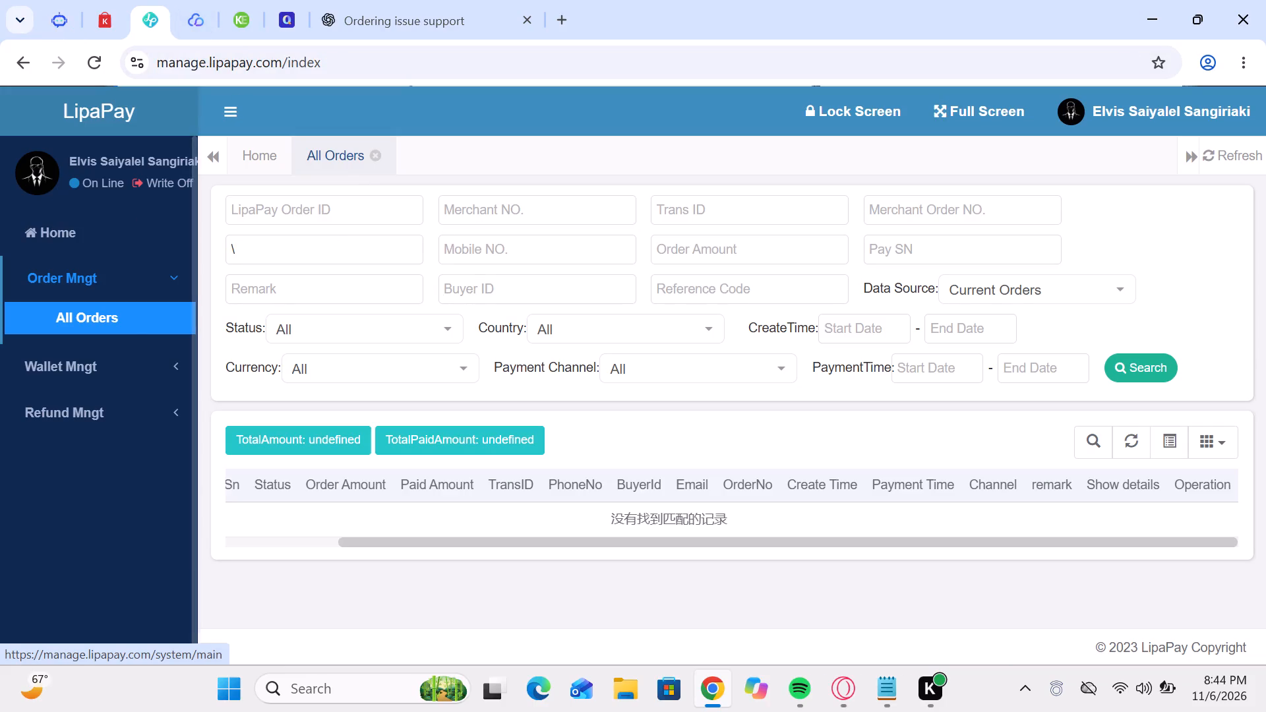
pyautogui.press('BackSpace')
pyautogui.press('BackSpace')
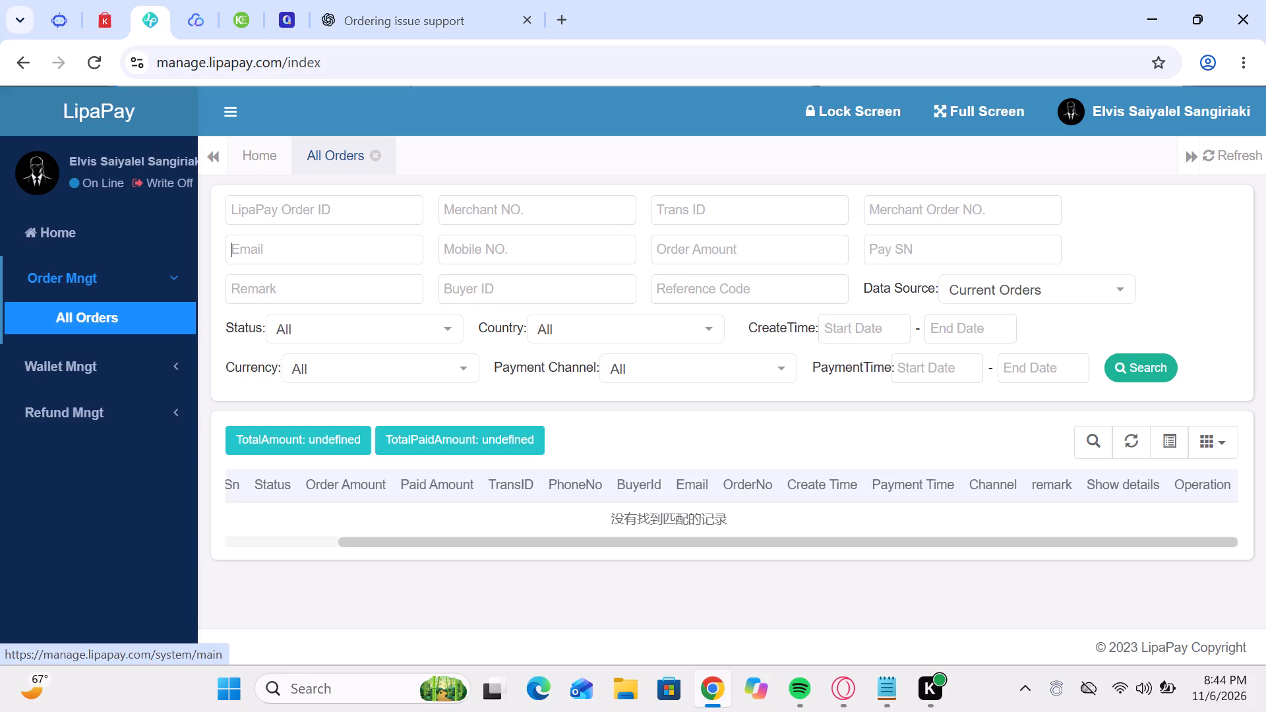
pyautogui.hotkey('ctrl', 'v')
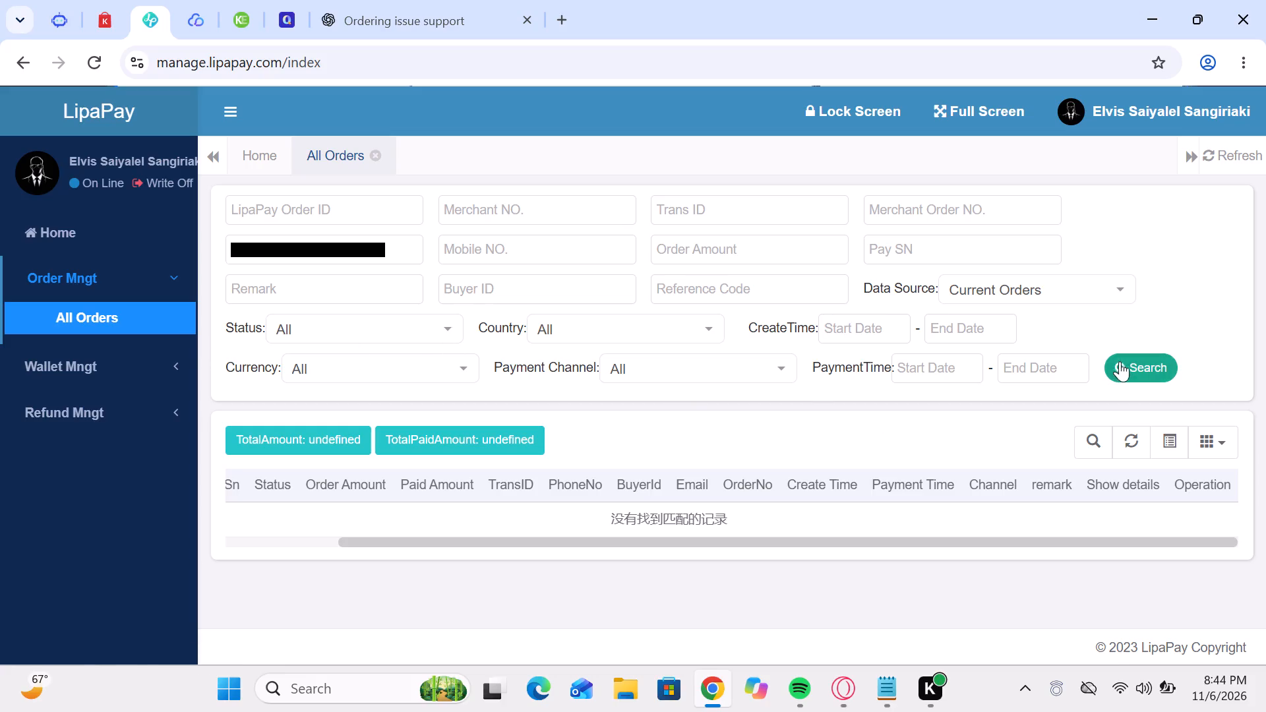
pyautogui.click(1121, 361)
pyautogui.moveTo(645, 582); pyautogui.dragTo(1054, 605)
pyautogui.doubleClick(1037, 525)
pyautogui.rightClick(1035, 525)
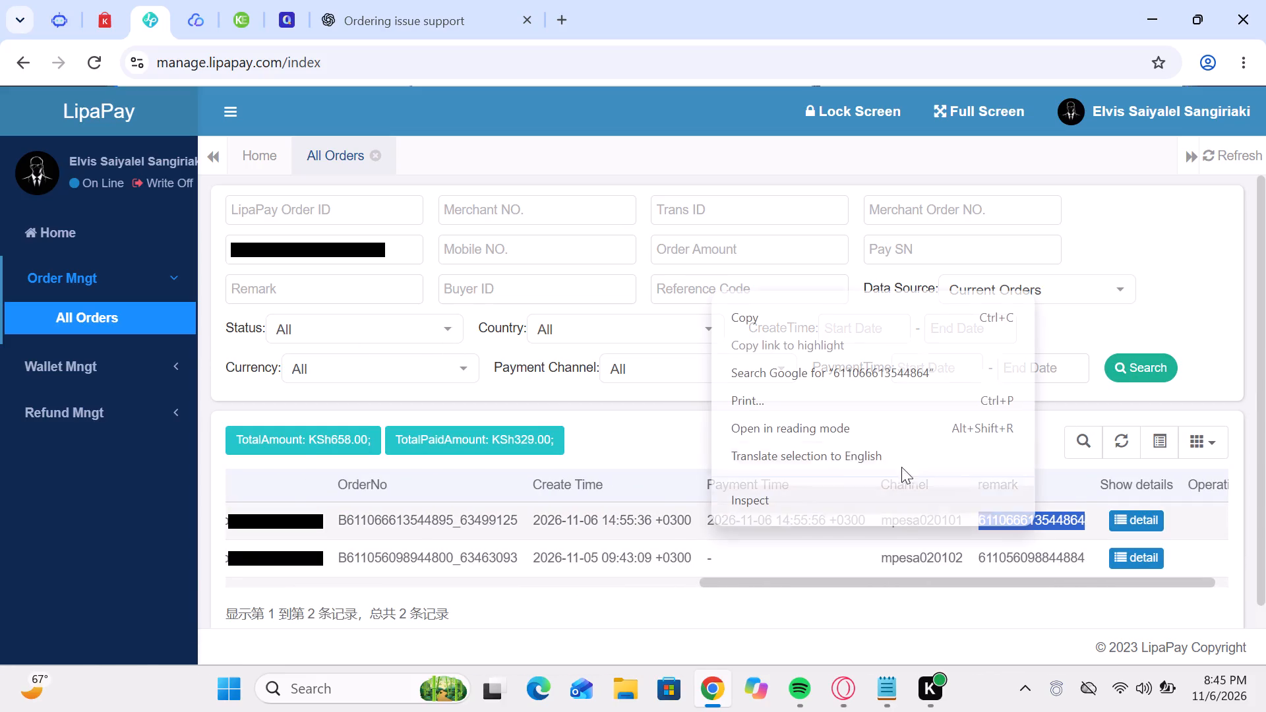
pyautogui.click(756, 317)
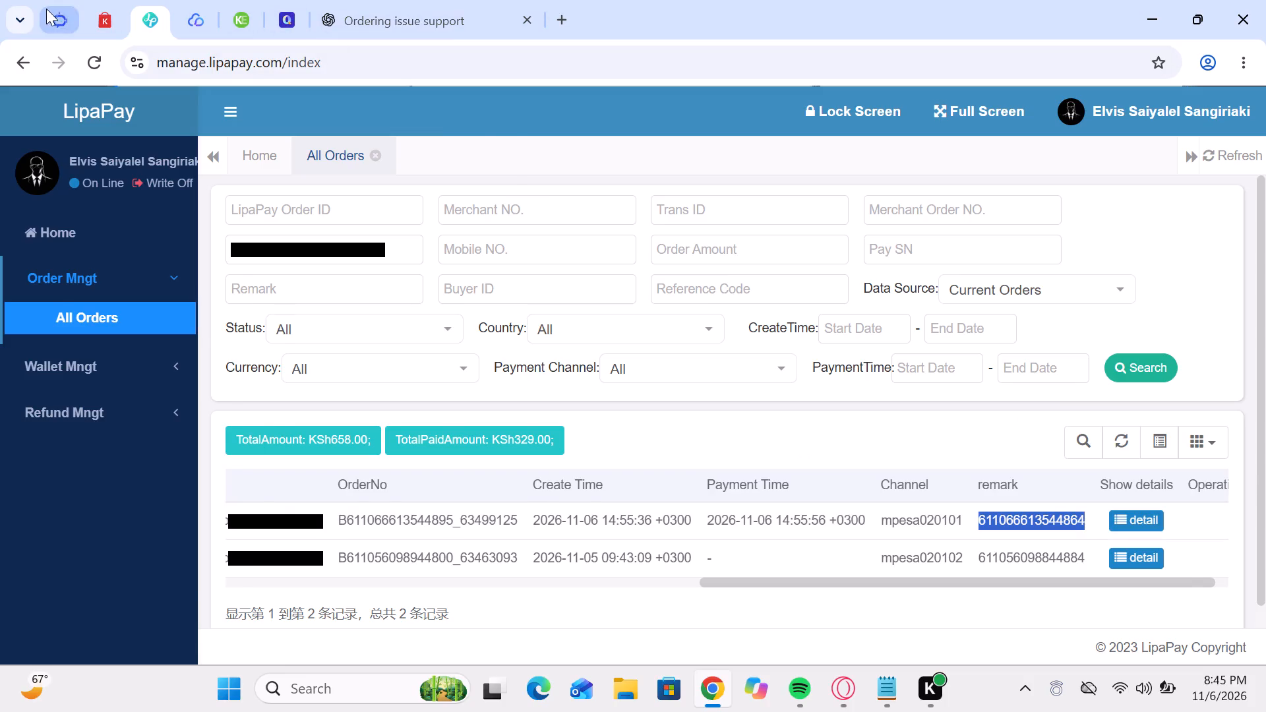
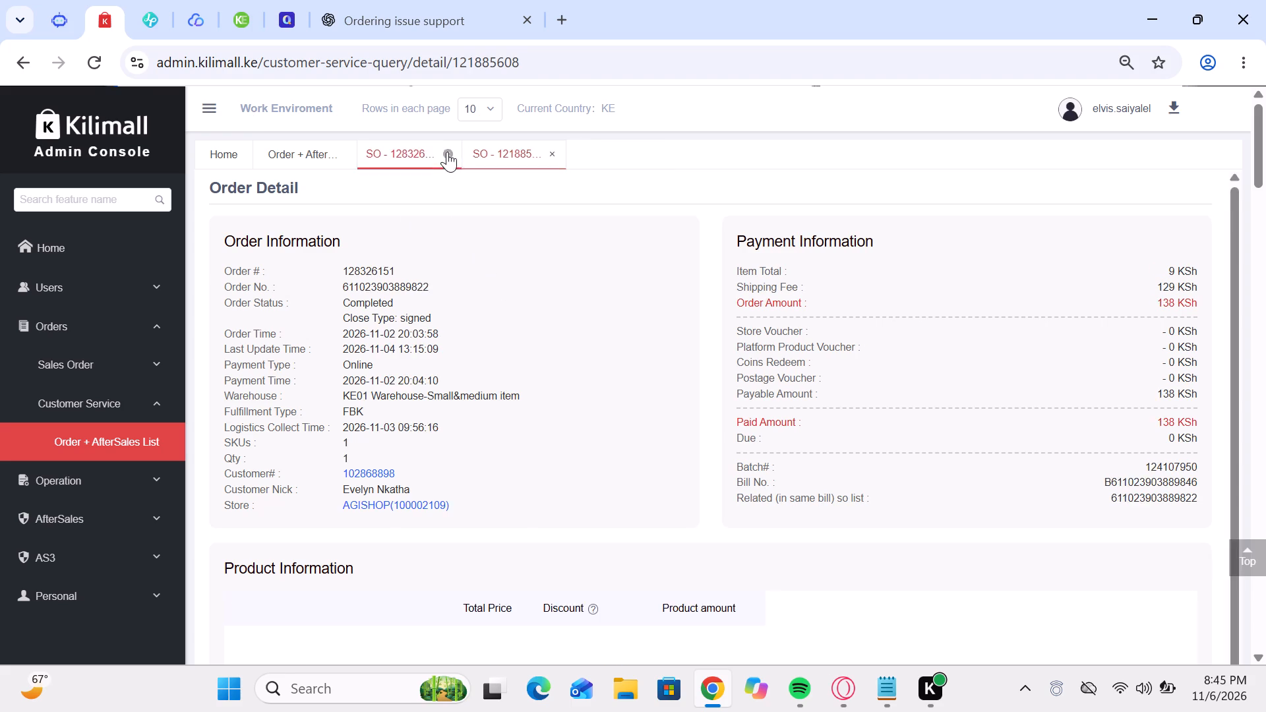
# Close both open order detail pages in the Admin Console and return to the After-sale Order Query.
pyautogui.tripleClick(447, 152)
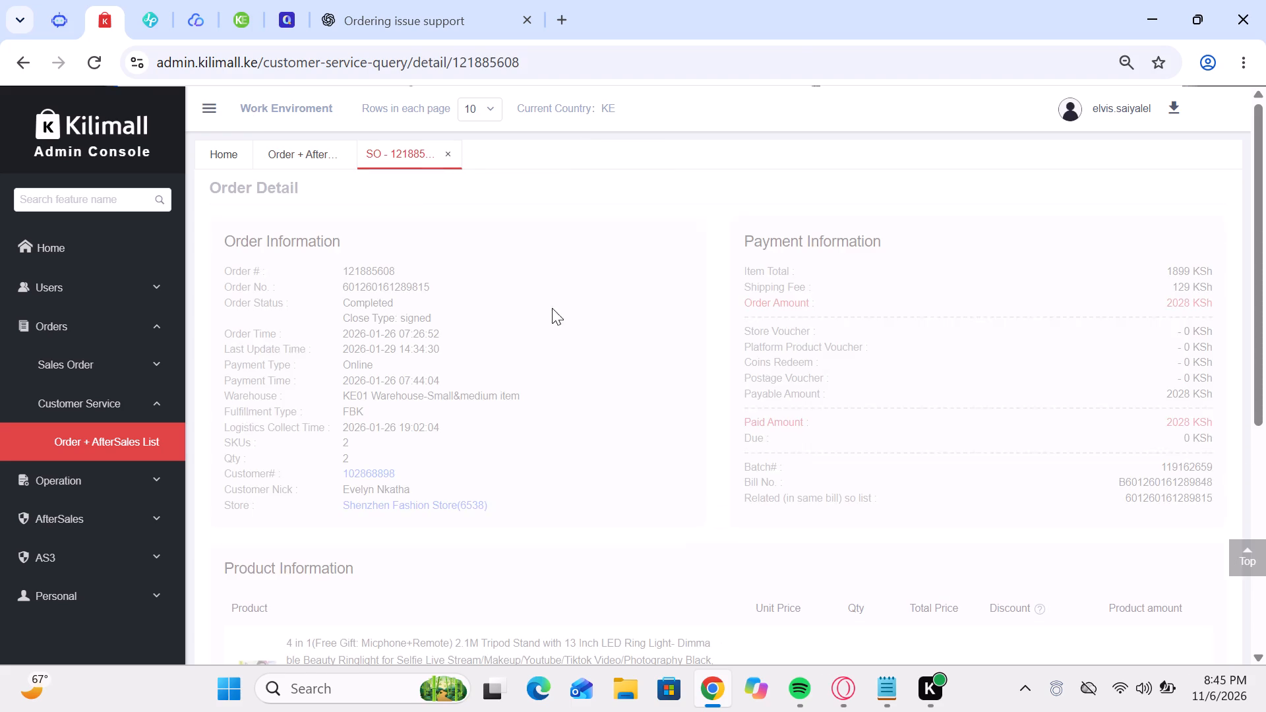
pyautogui.click(302, 158)
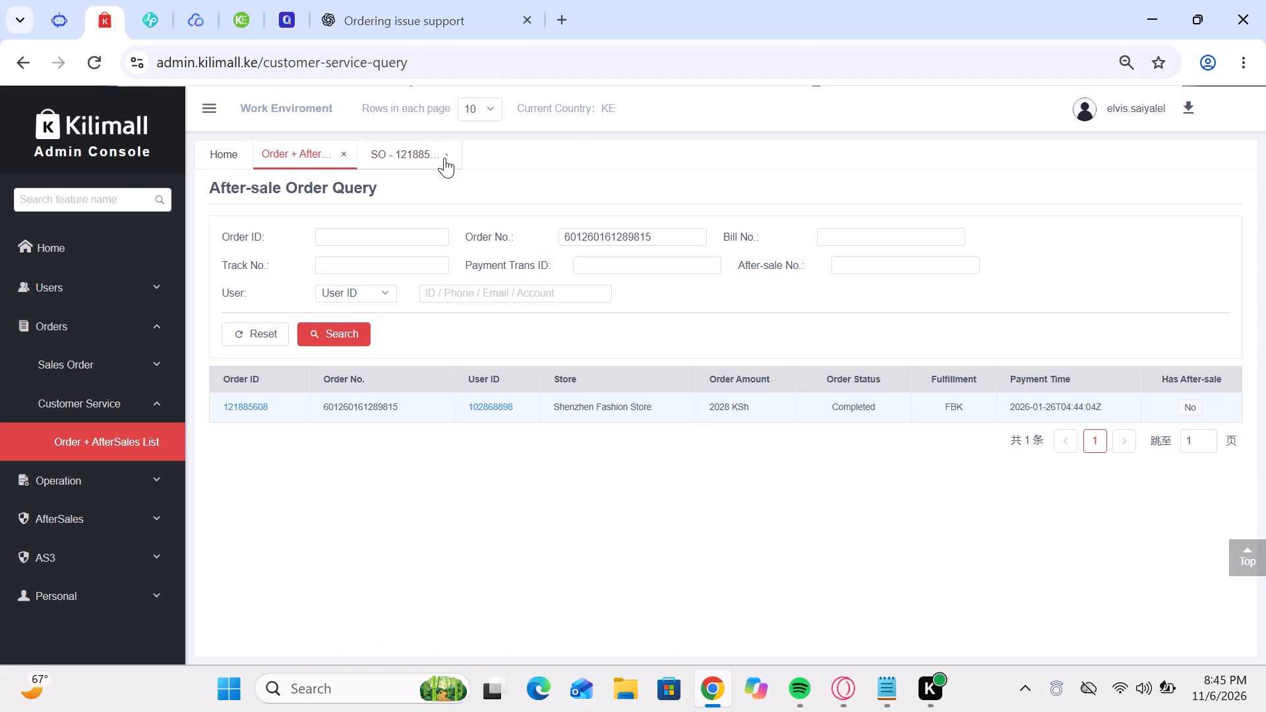
pyautogui.click(446, 151)
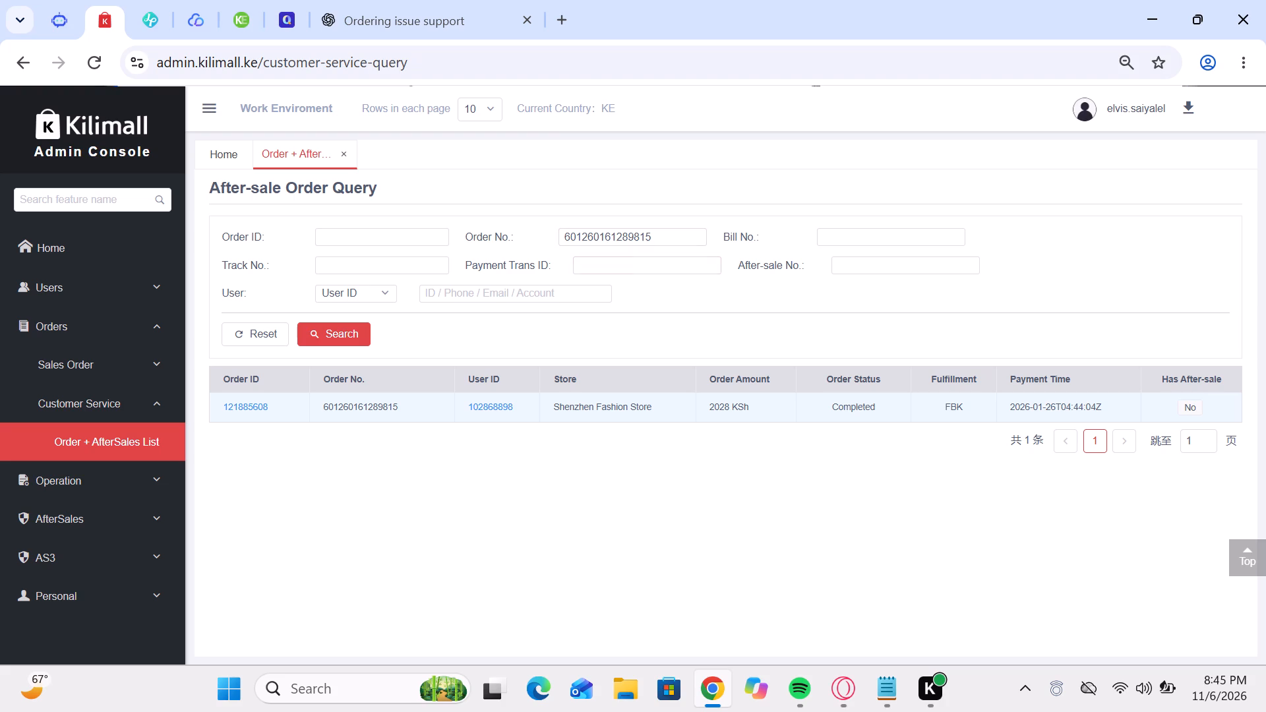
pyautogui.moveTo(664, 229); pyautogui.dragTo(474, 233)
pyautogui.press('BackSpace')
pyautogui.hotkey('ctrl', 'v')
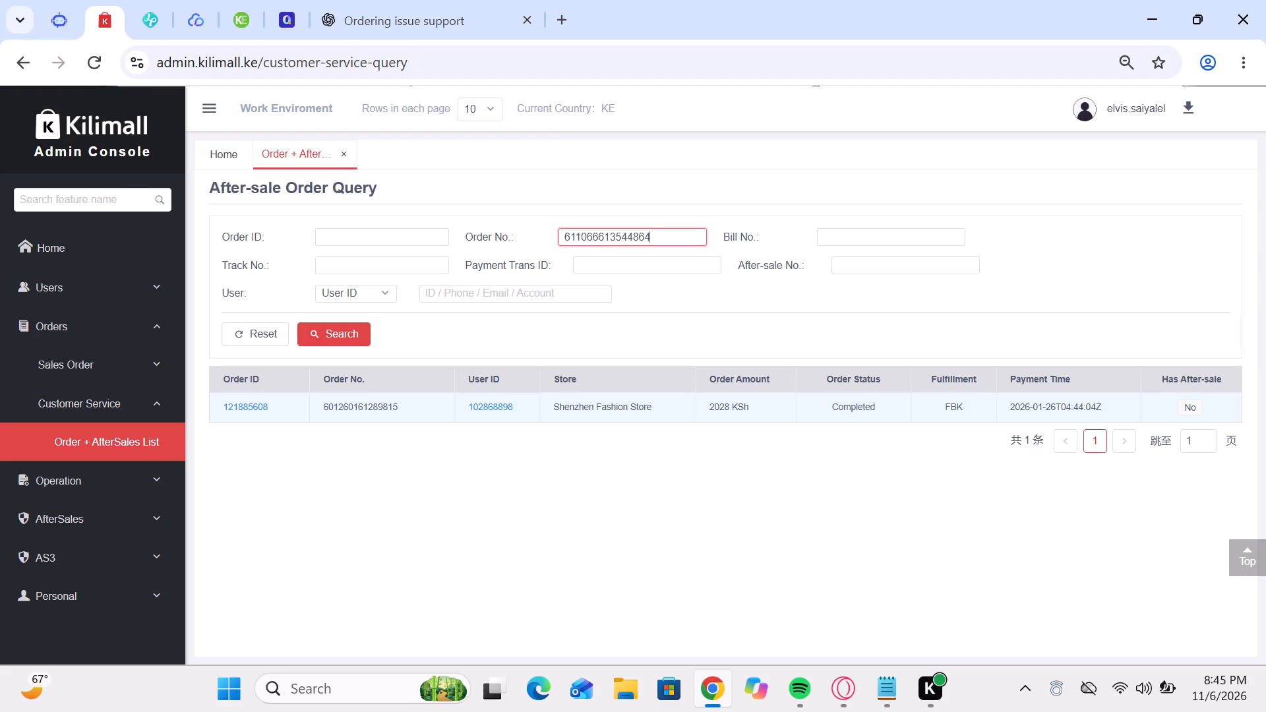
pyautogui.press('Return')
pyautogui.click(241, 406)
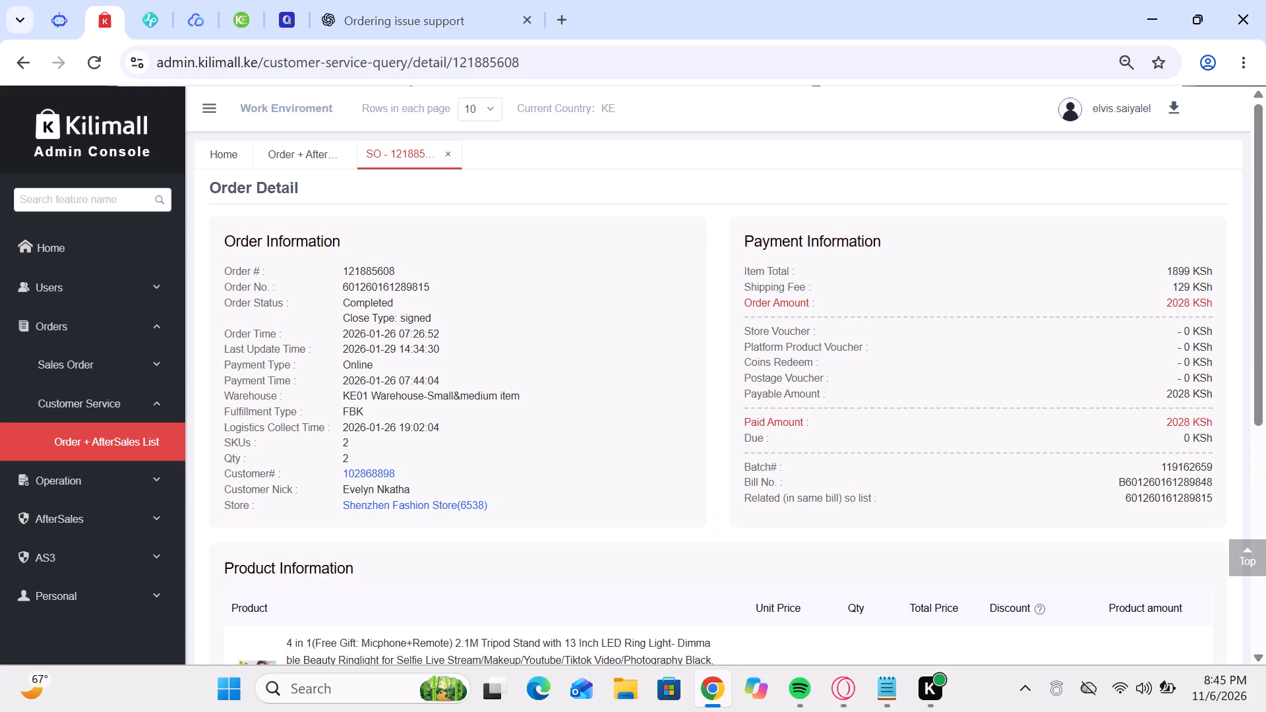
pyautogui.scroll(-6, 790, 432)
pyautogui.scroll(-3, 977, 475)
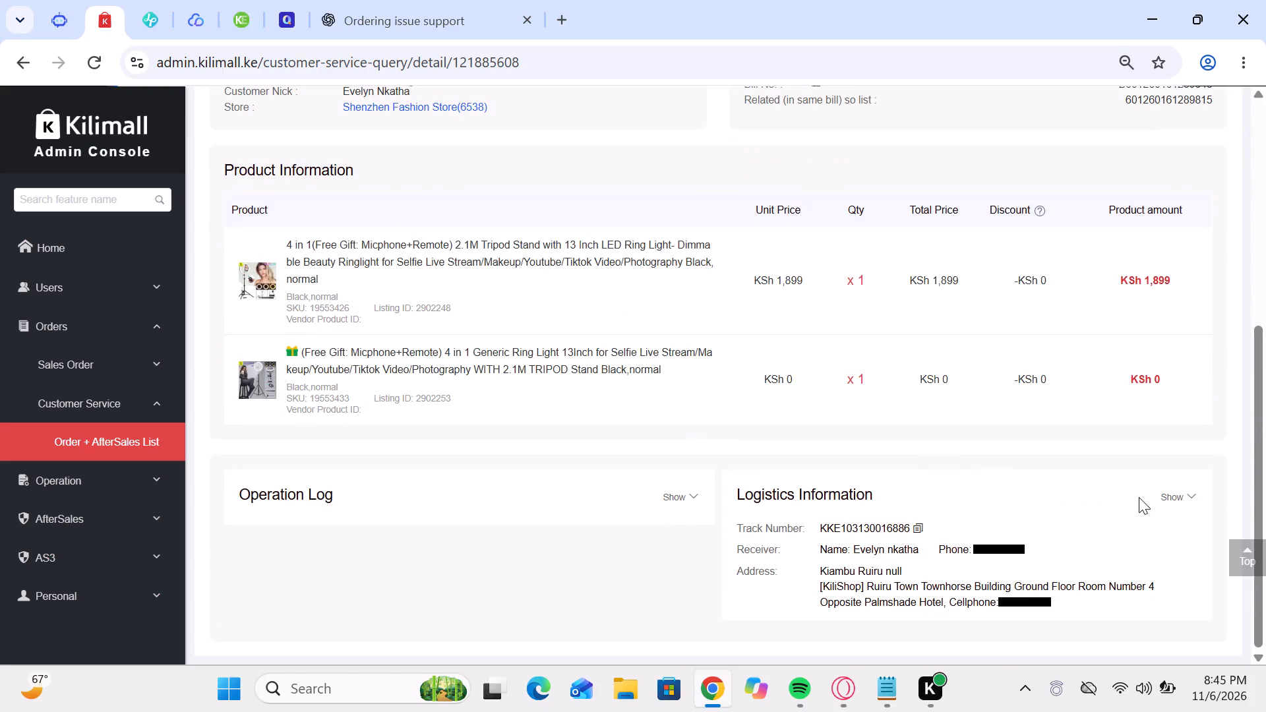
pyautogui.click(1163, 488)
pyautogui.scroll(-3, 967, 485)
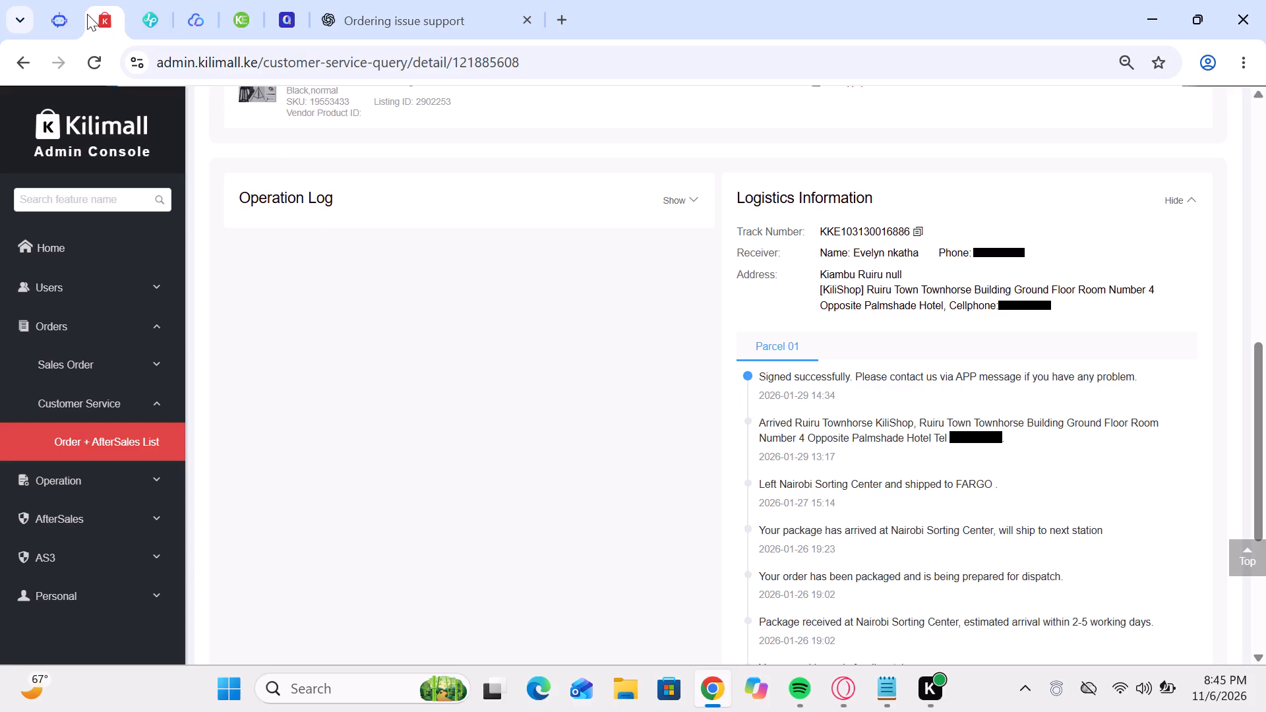
pyautogui.click(145, 10)
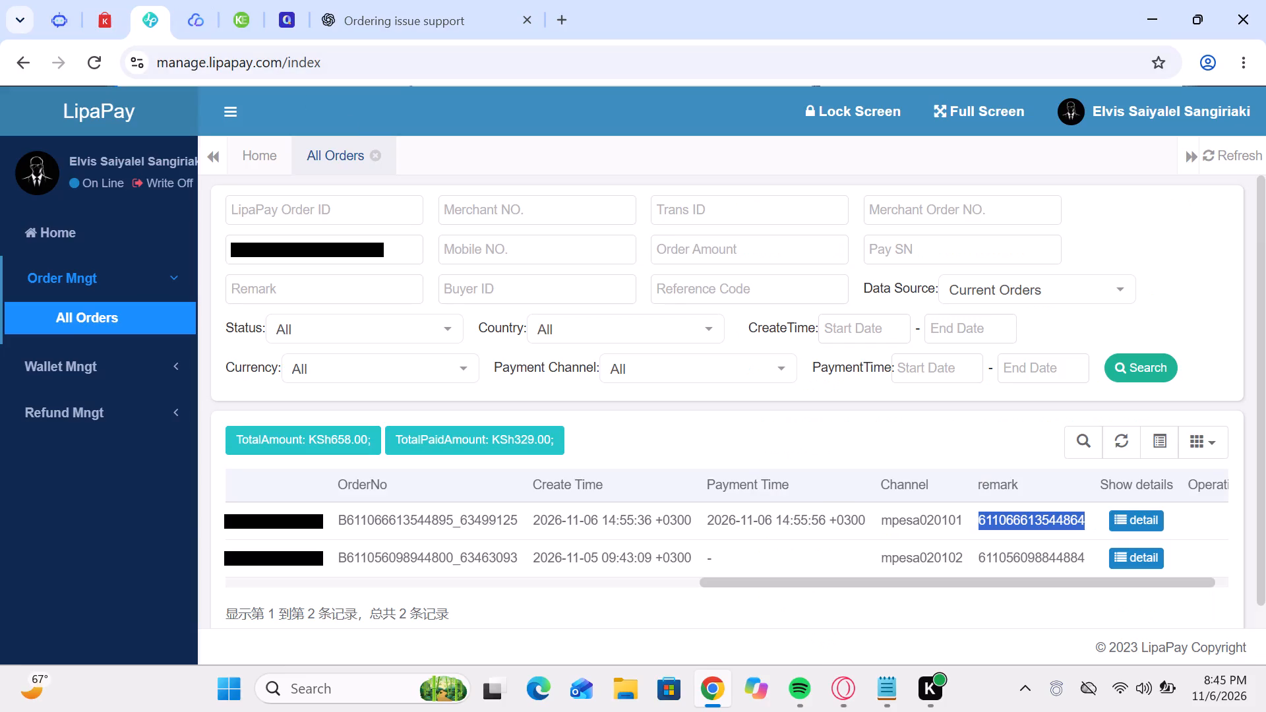
pyautogui.moveTo(833, 581); pyautogui.dragTo(266, 570)
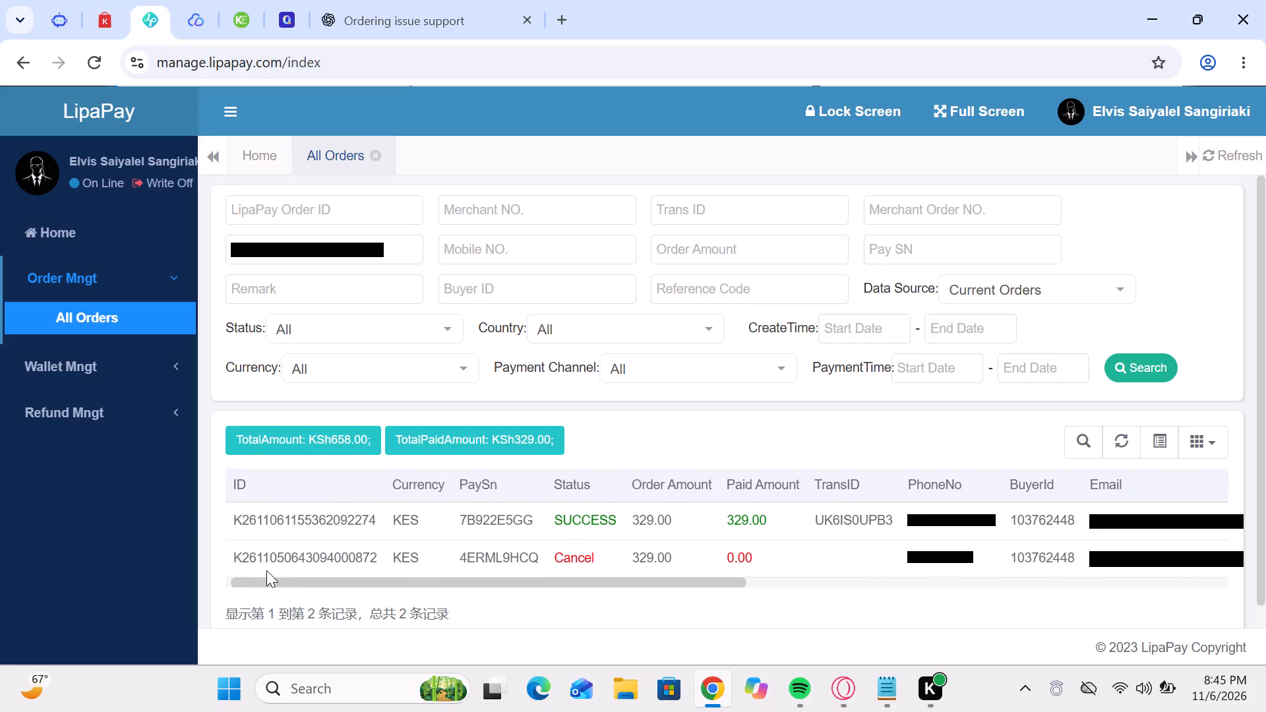
pyautogui.moveTo(266, 570); pyautogui.dragTo(806, 566)
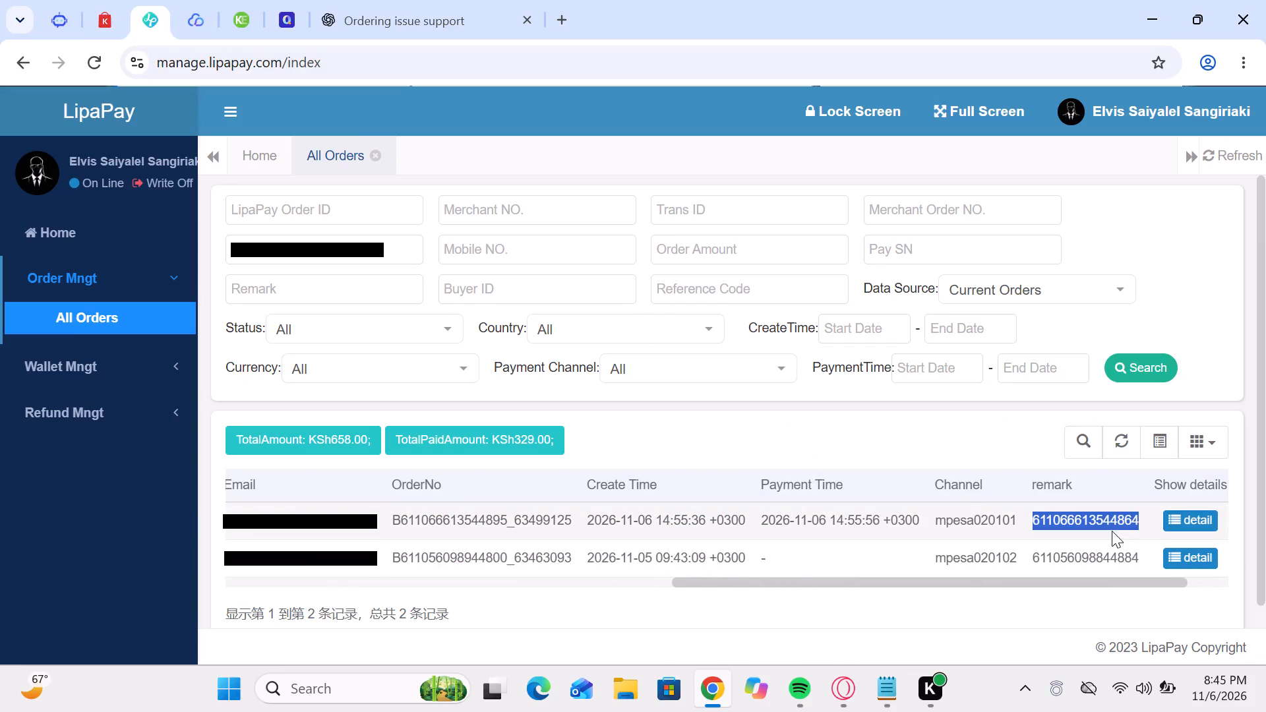
pyautogui.rightClick(1104, 516)
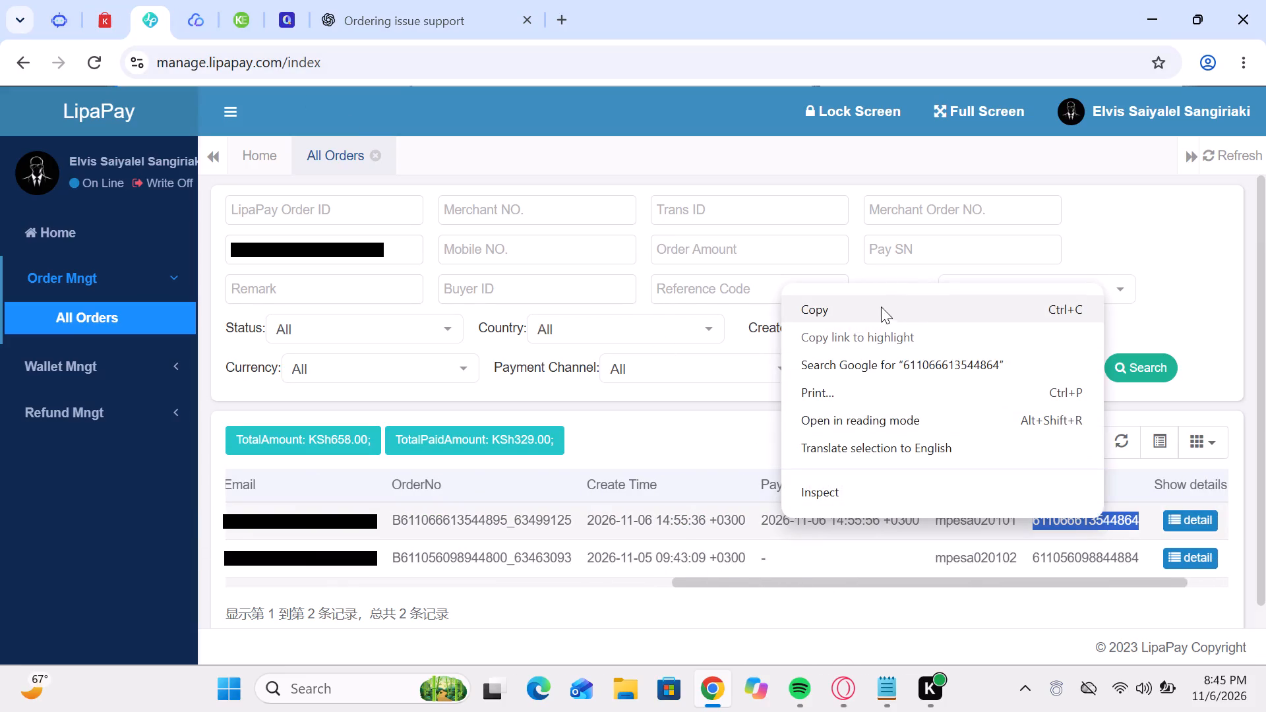
pyautogui.click(880, 309)
pyautogui.click(119, 18)
pyautogui.scroll(4, 389, 195)
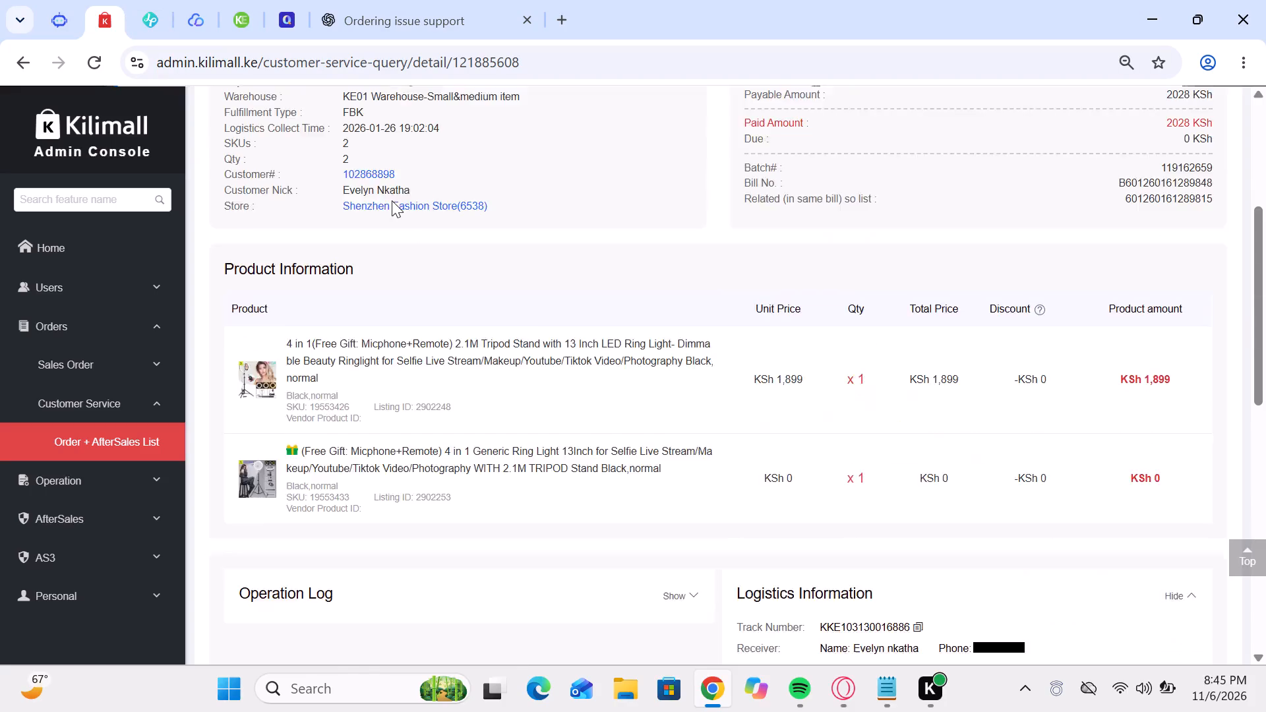
pyautogui.scroll(8, 392, 200)
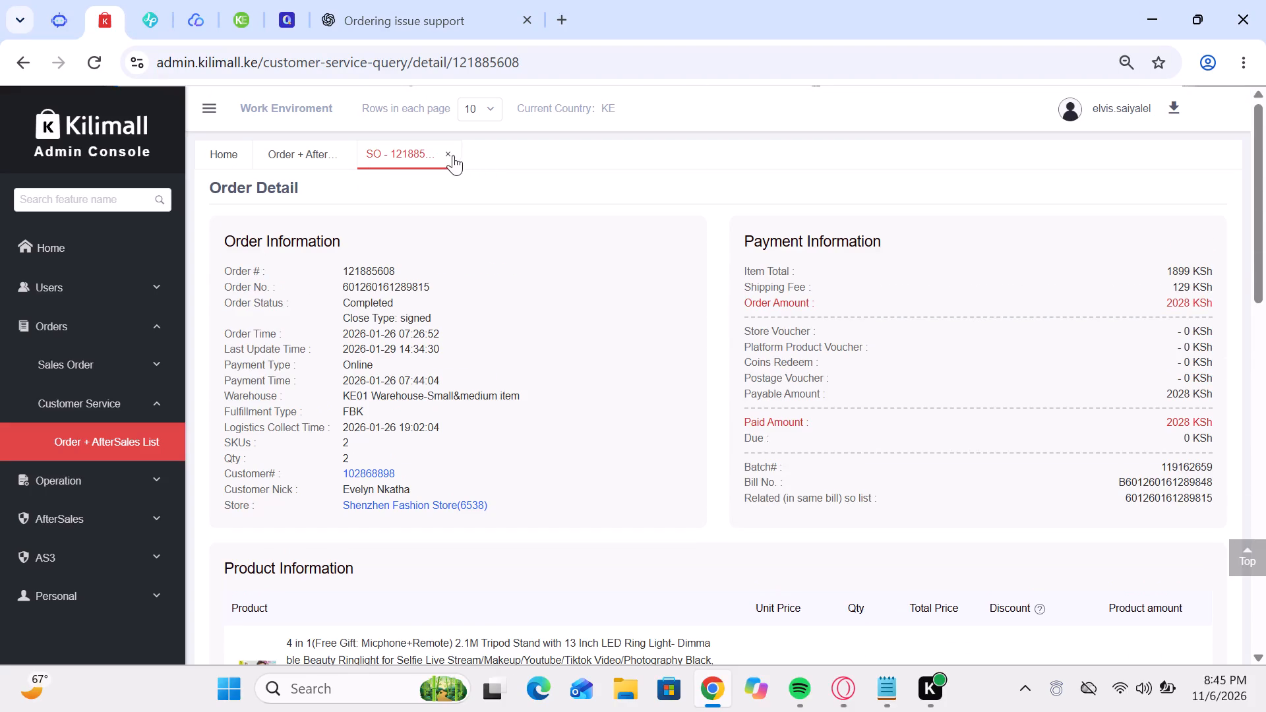
pyautogui.click(449, 152)
pyautogui.moveTo(682, 235); pyautogui.dragTo(495, 242)
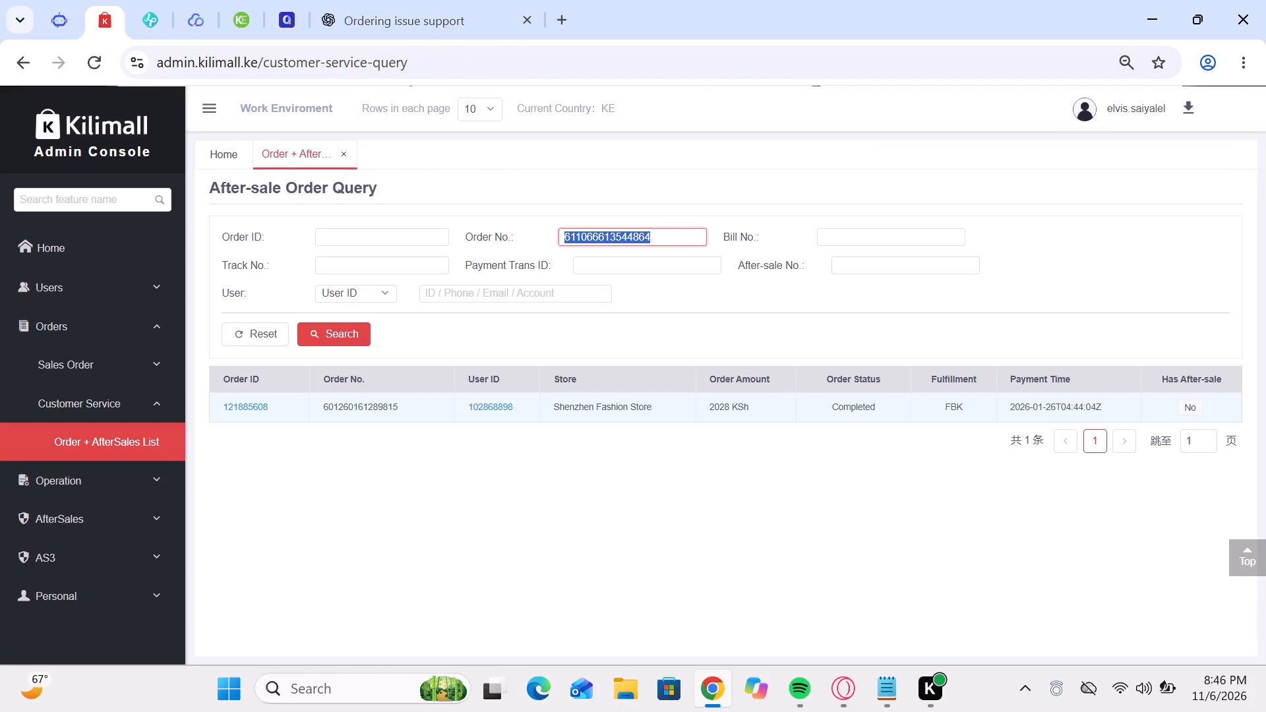
pyautogui.moveTo(495, 242); pyautogui.dragTo(487, 243)
pyautogui.press('BackSpace')
pyautogui.hotkey('ctrl', 'v')
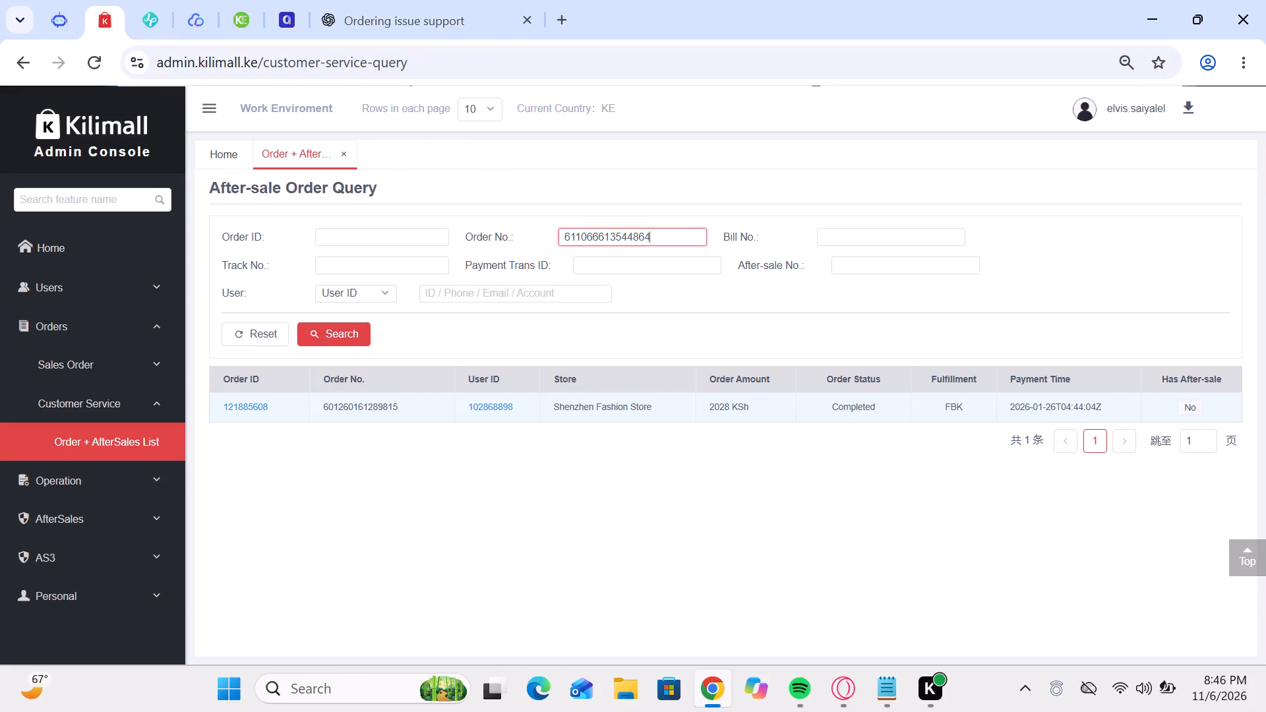
pyautogui.click(333, 321)
pyautogui.click(334, 326)
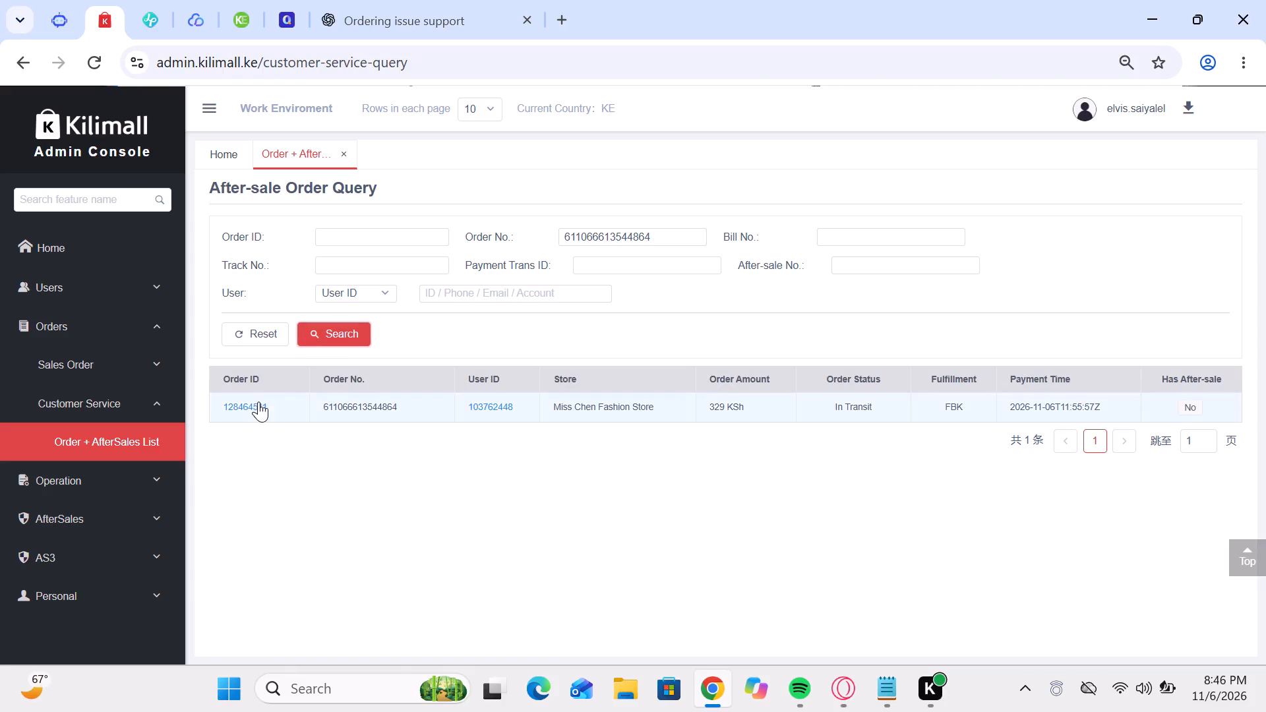
pyautogui.click(258, 402)
pyautogui.scroll(-6, 1001, 408)
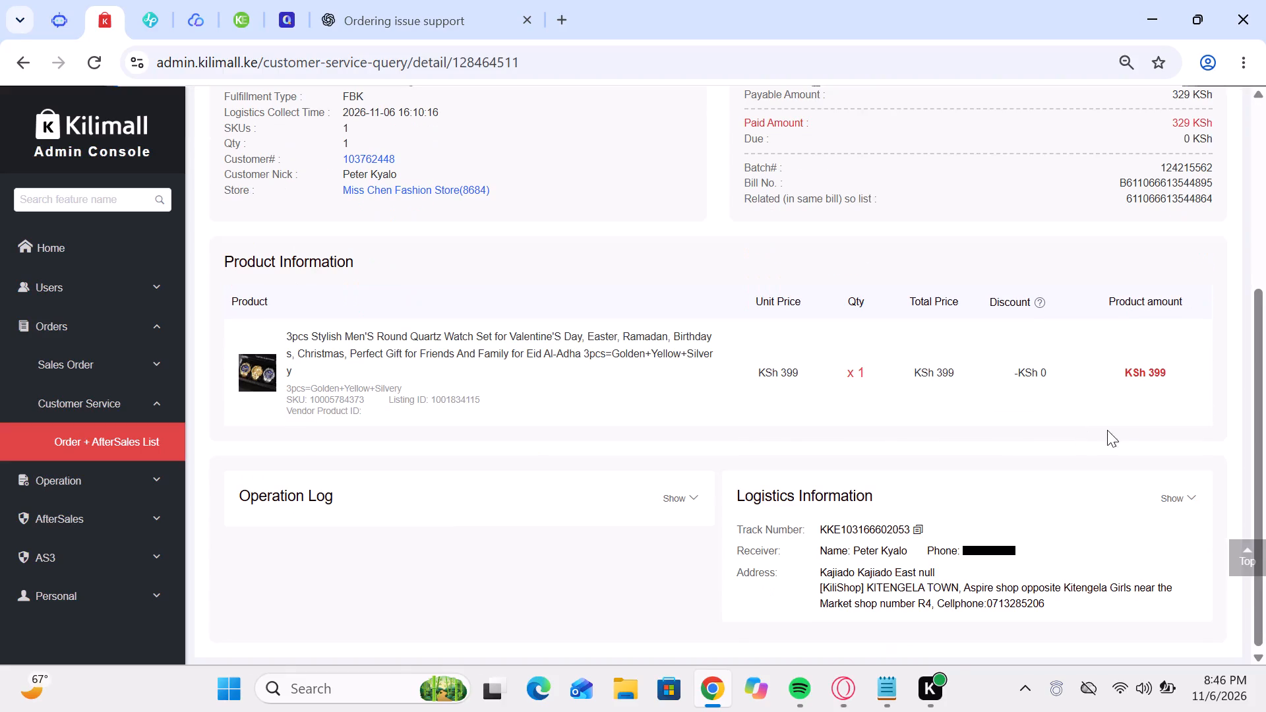
pyautogui.click(1178, 502)
pyautogui.scroll(-5, 897, 357)
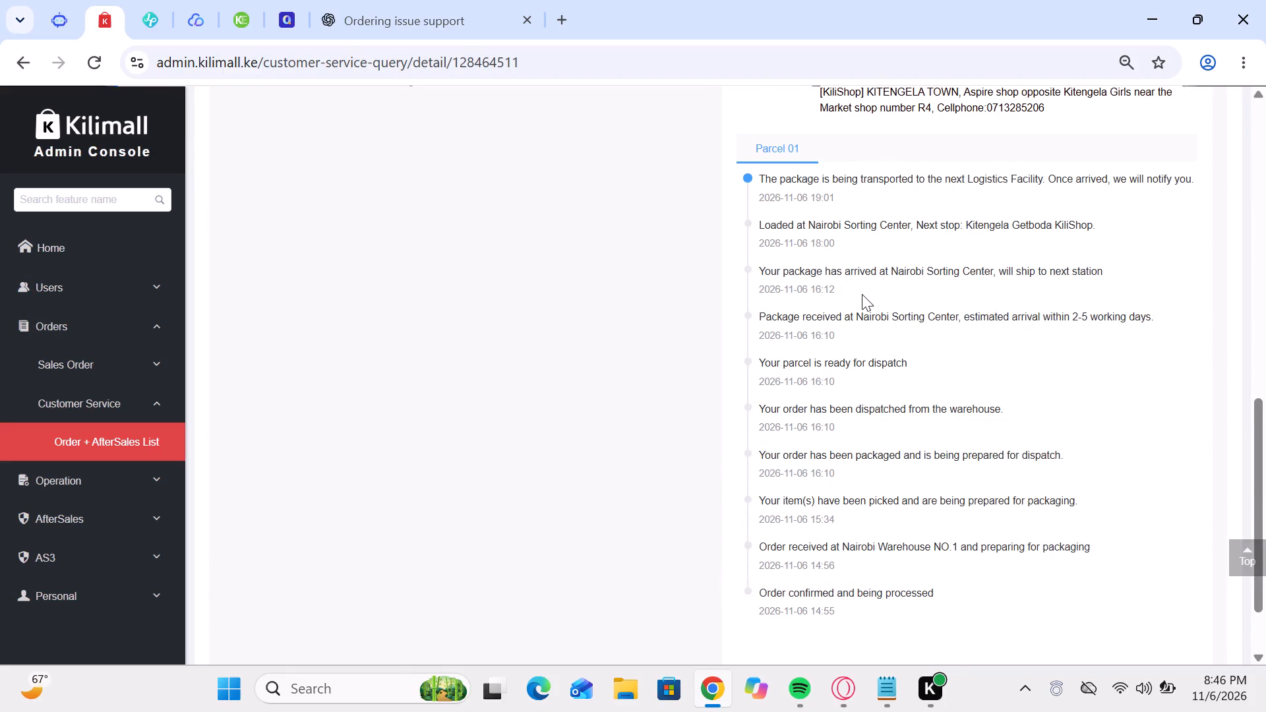
pyautogui.scroll(4, 862, 294)
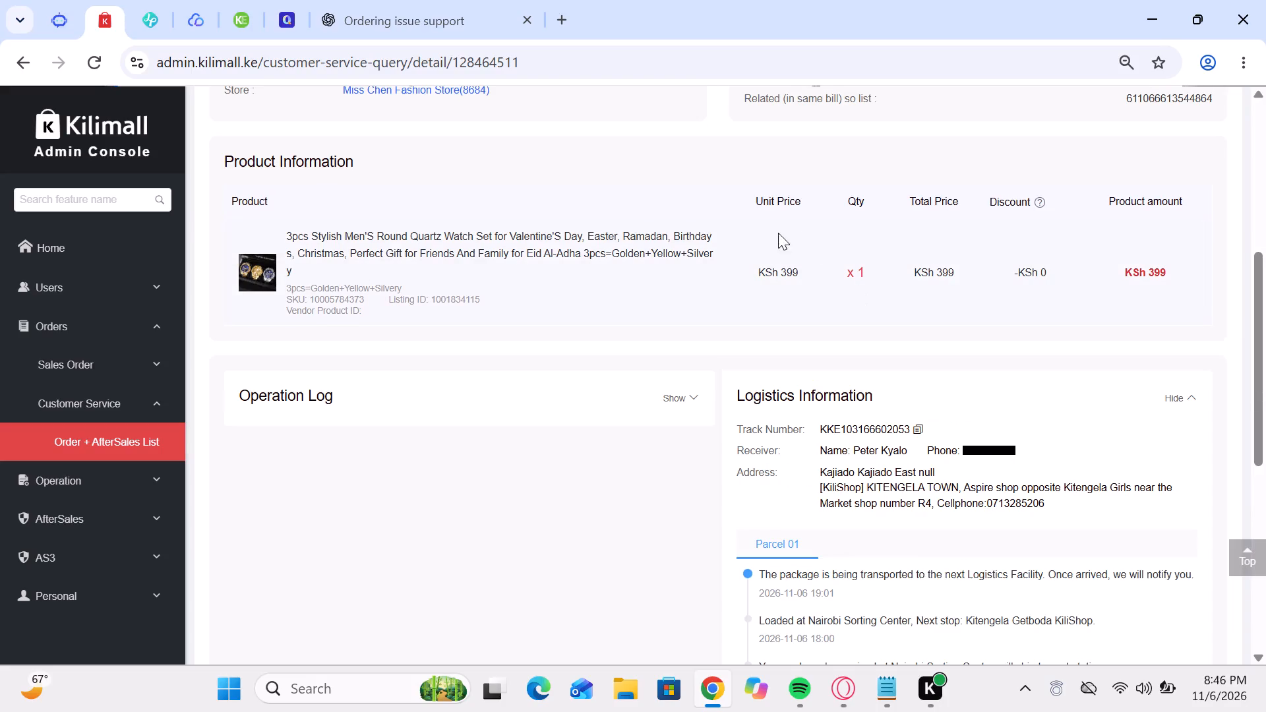
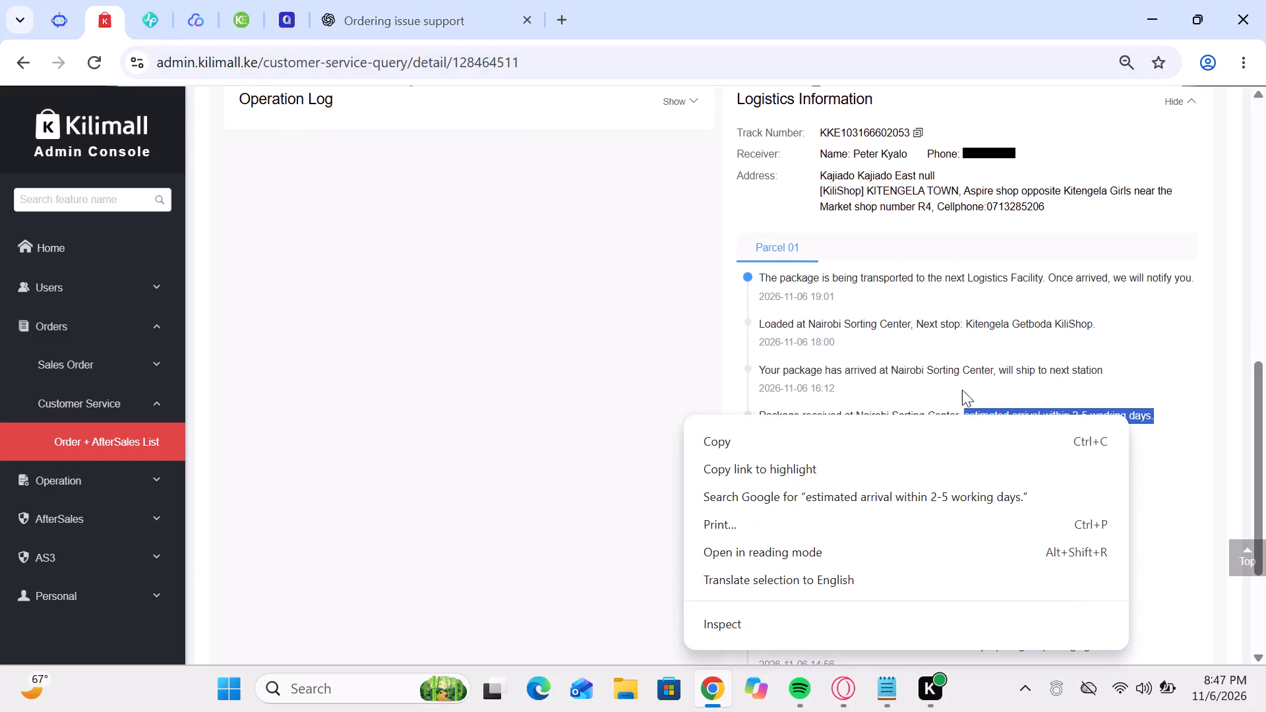
# Copy the tracking text "estimated arrival within 2-5 working days." from the parcel's logistics history.
pyautogui.click(816, 430)
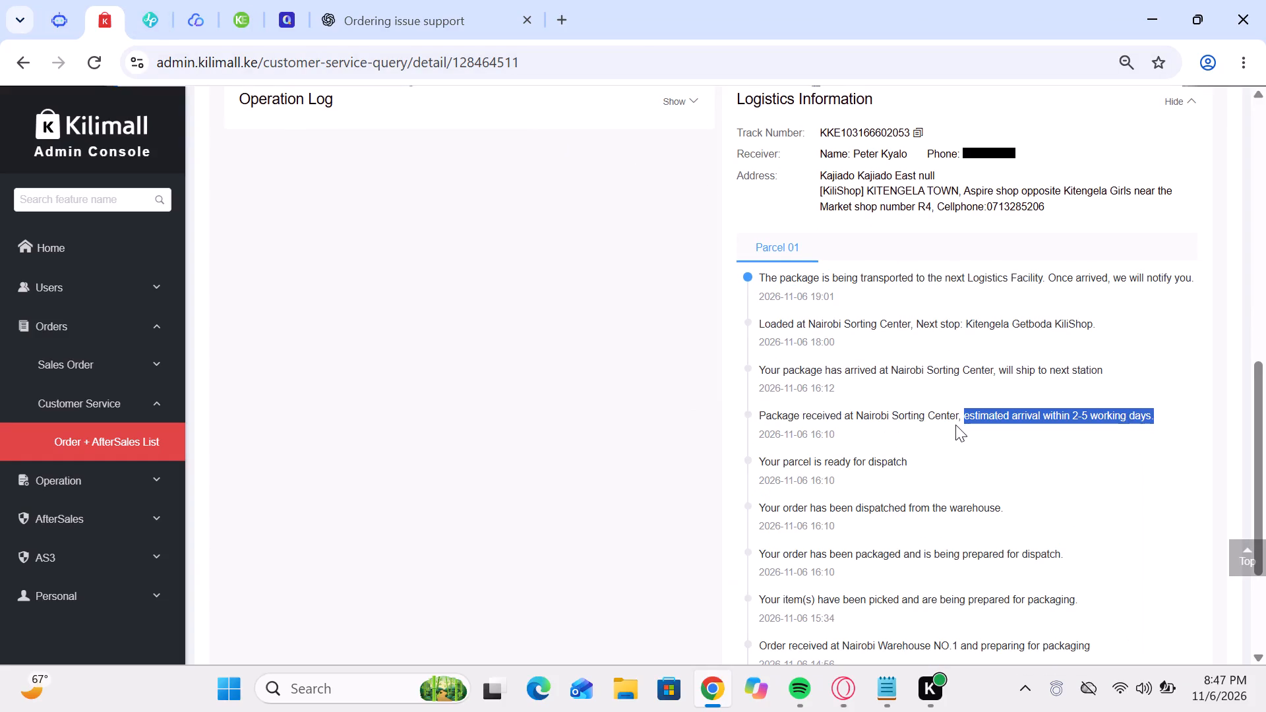
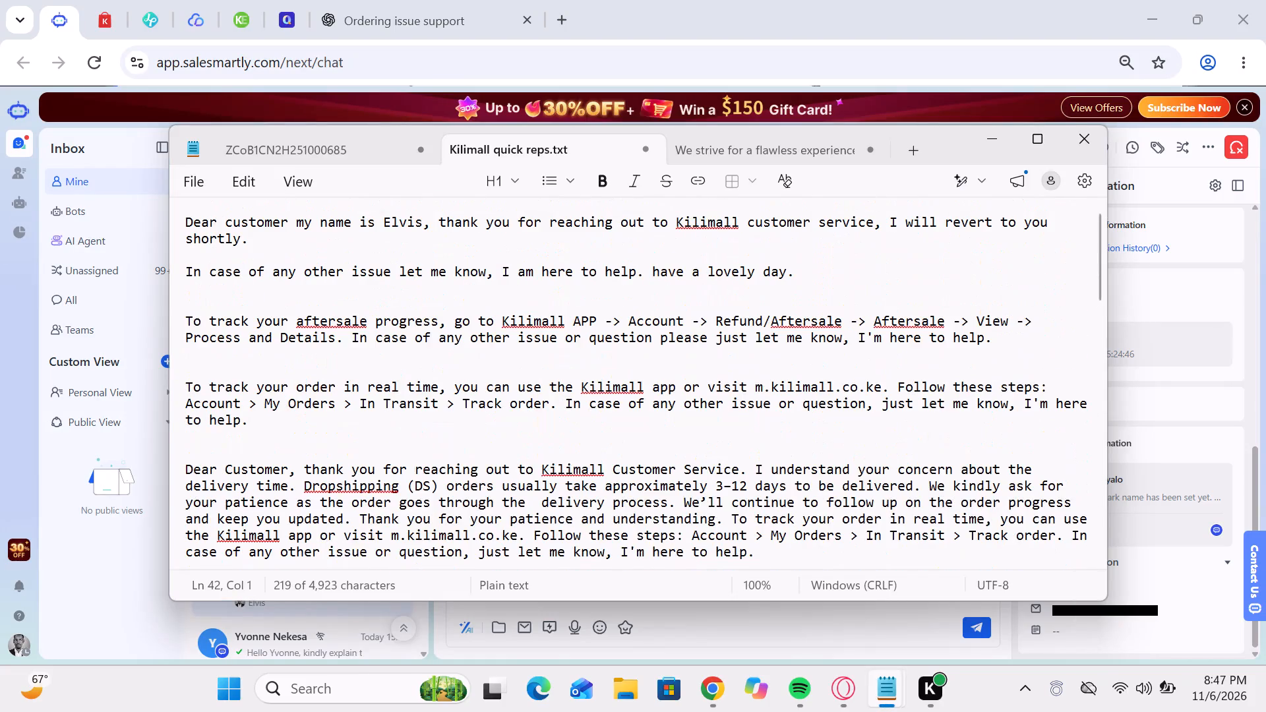
# Copy the saved delivery-time reply from "We kindly ask for your patience" through "just let me know, I'm here to help.".
pyautogui.moveTo(928, 482); pyautogui.dragTo(940, 522)
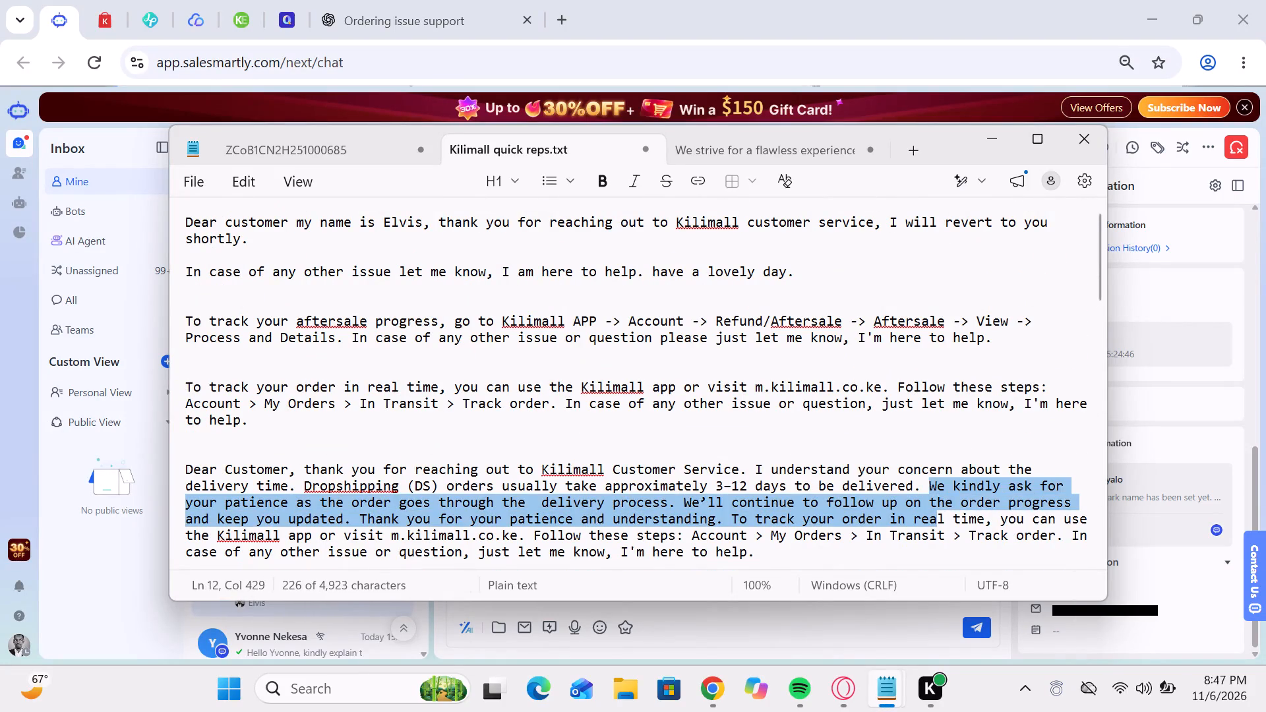
pyautogui.moveTo(940, 522); pyautogui.dragTo(928, 322)
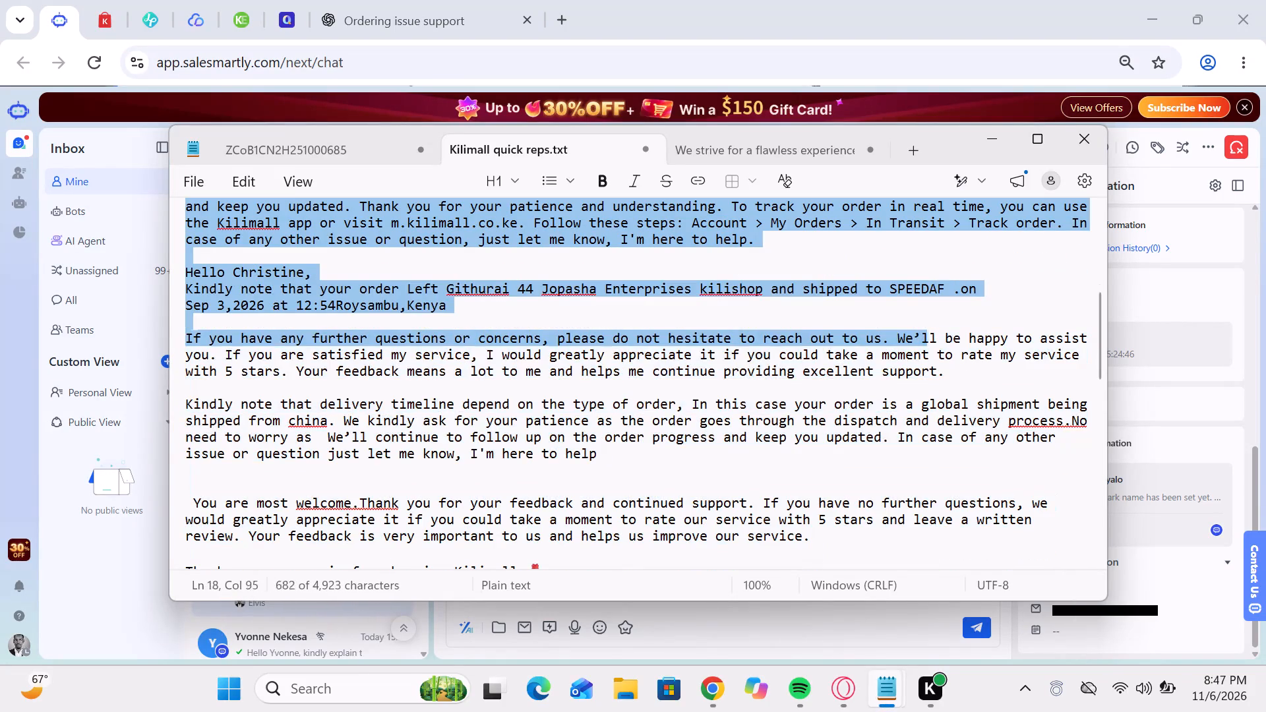
pyautogui.moveTo(928, 322); pyautogui.dragTo(924, 260)
pyautogui.rightClick(928, 220)
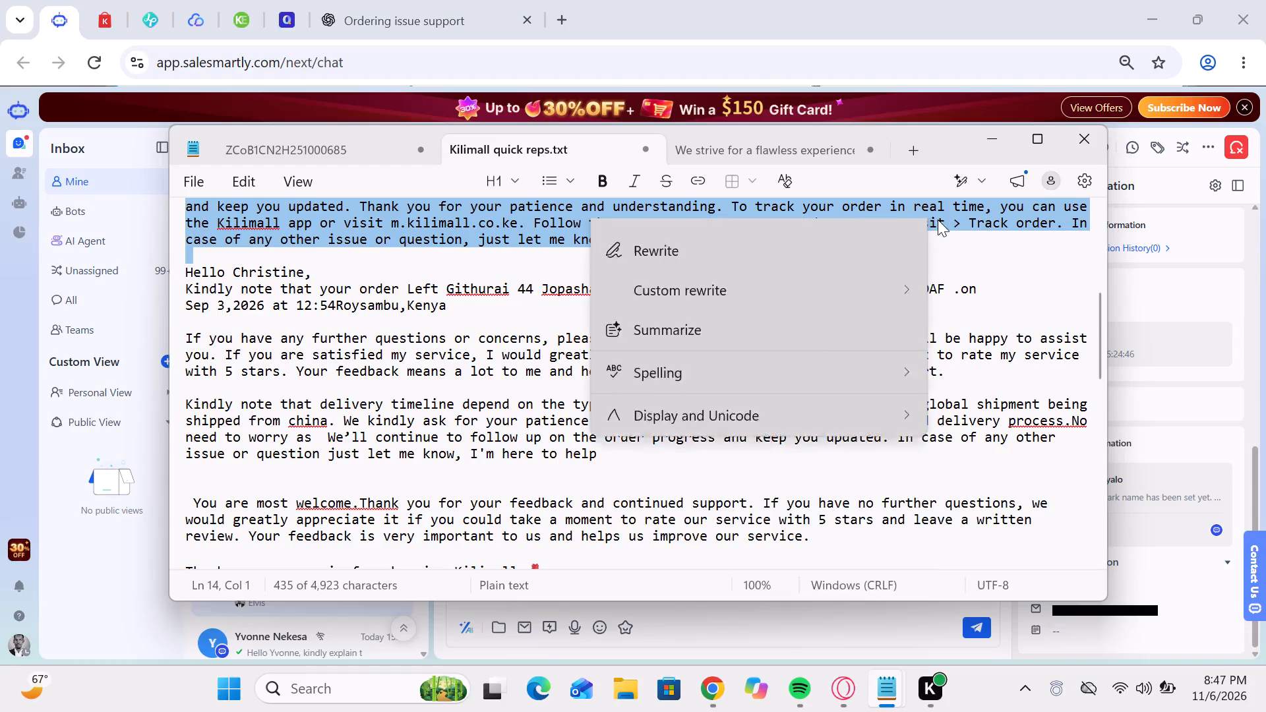
pyautogui.click(699, 250)
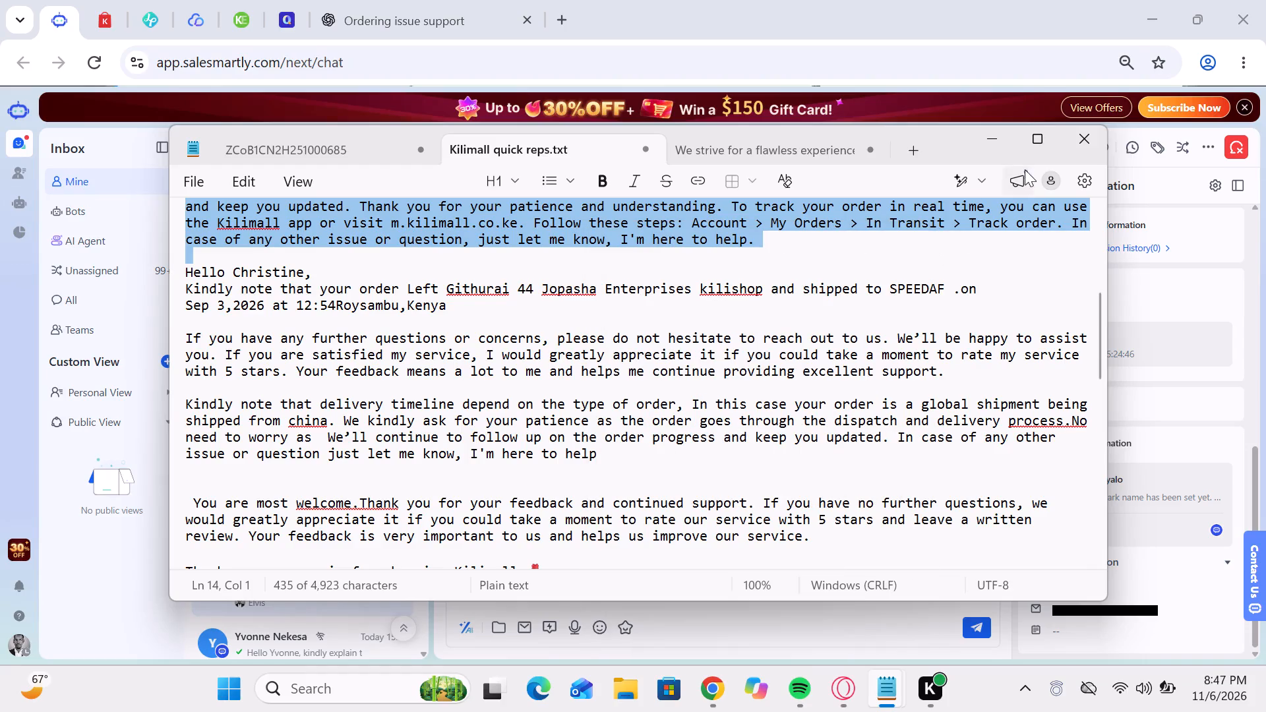
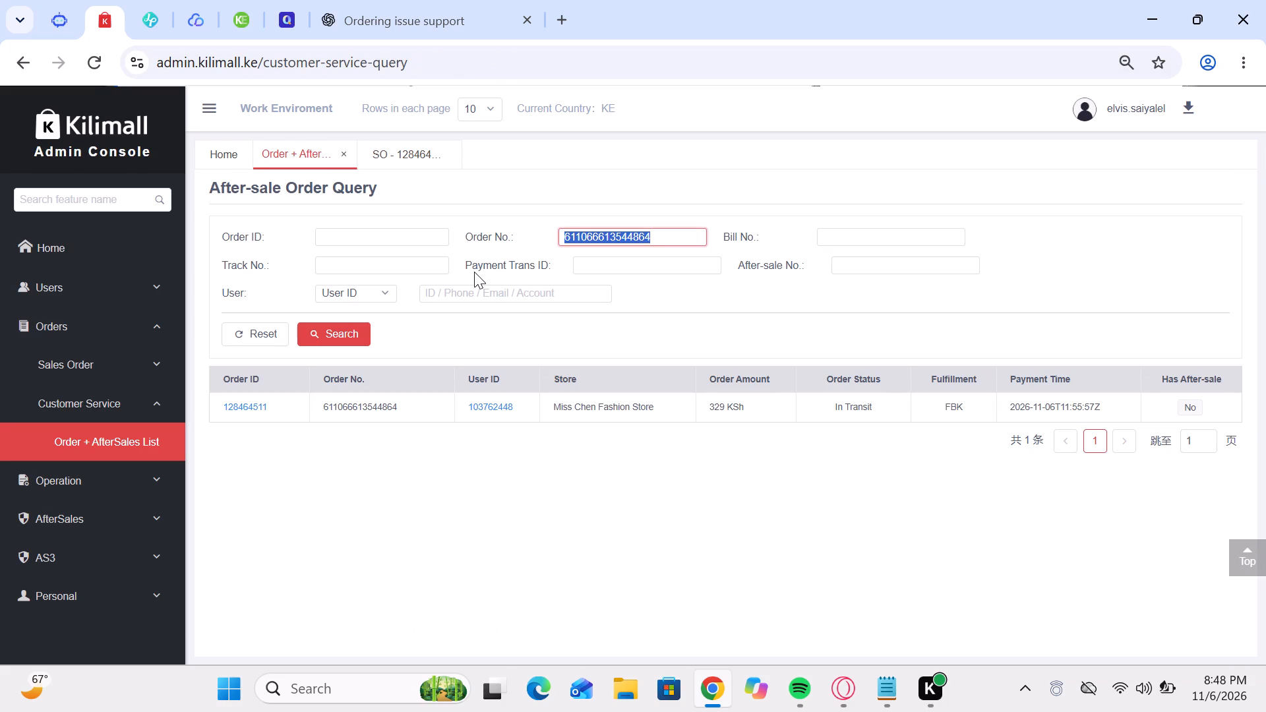
pyautogui.hotkey('ctrl', 'v')
pyautogui.press('Return')
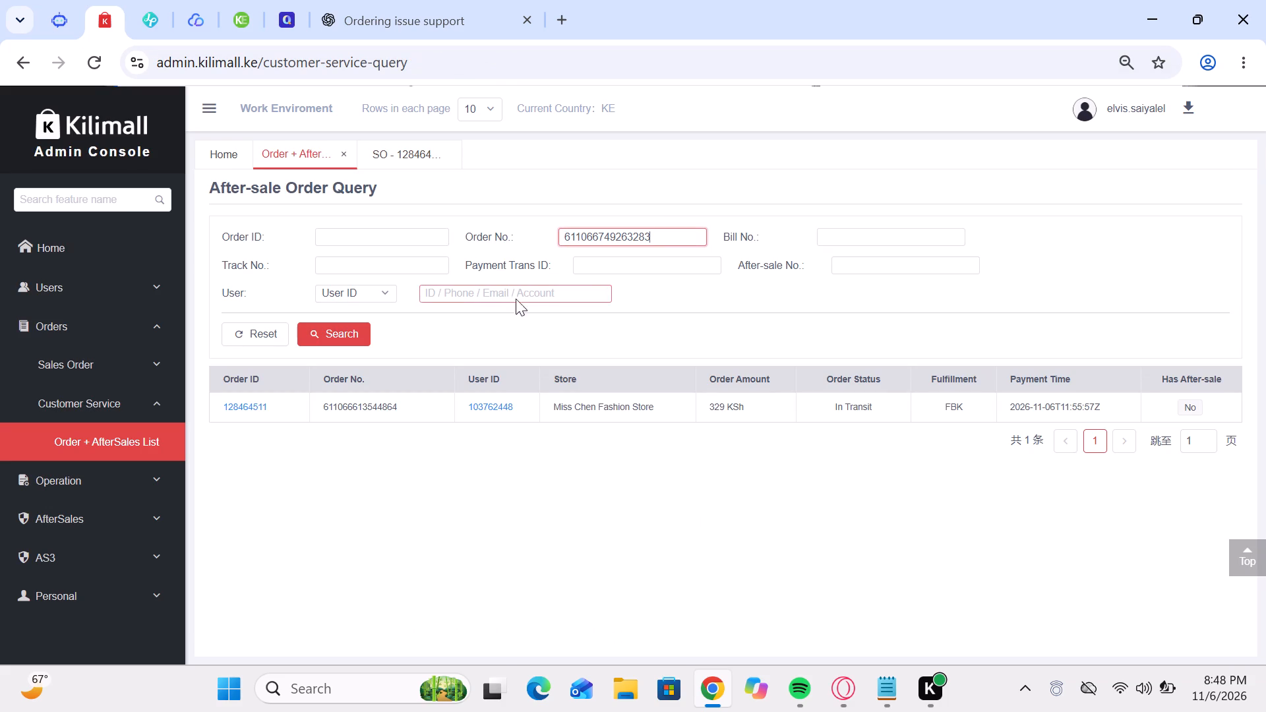
pyautogui.click(349, 329)
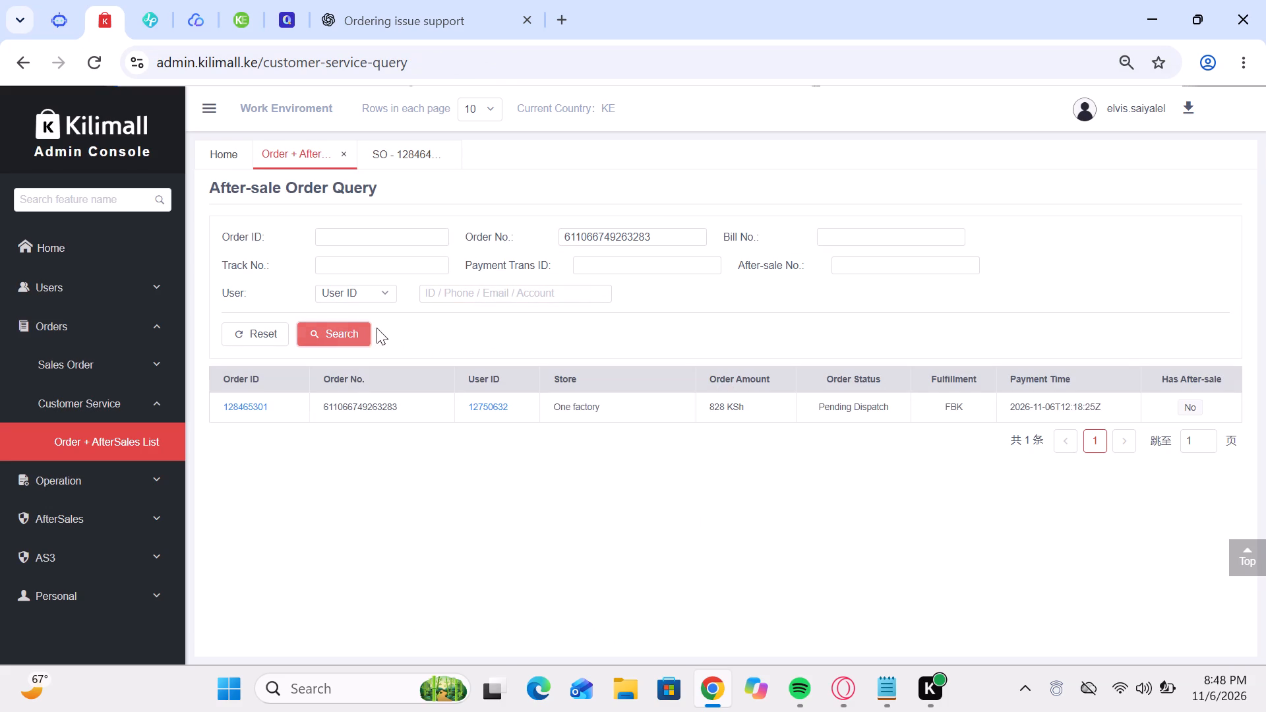
pyautogui.click(233, 408)
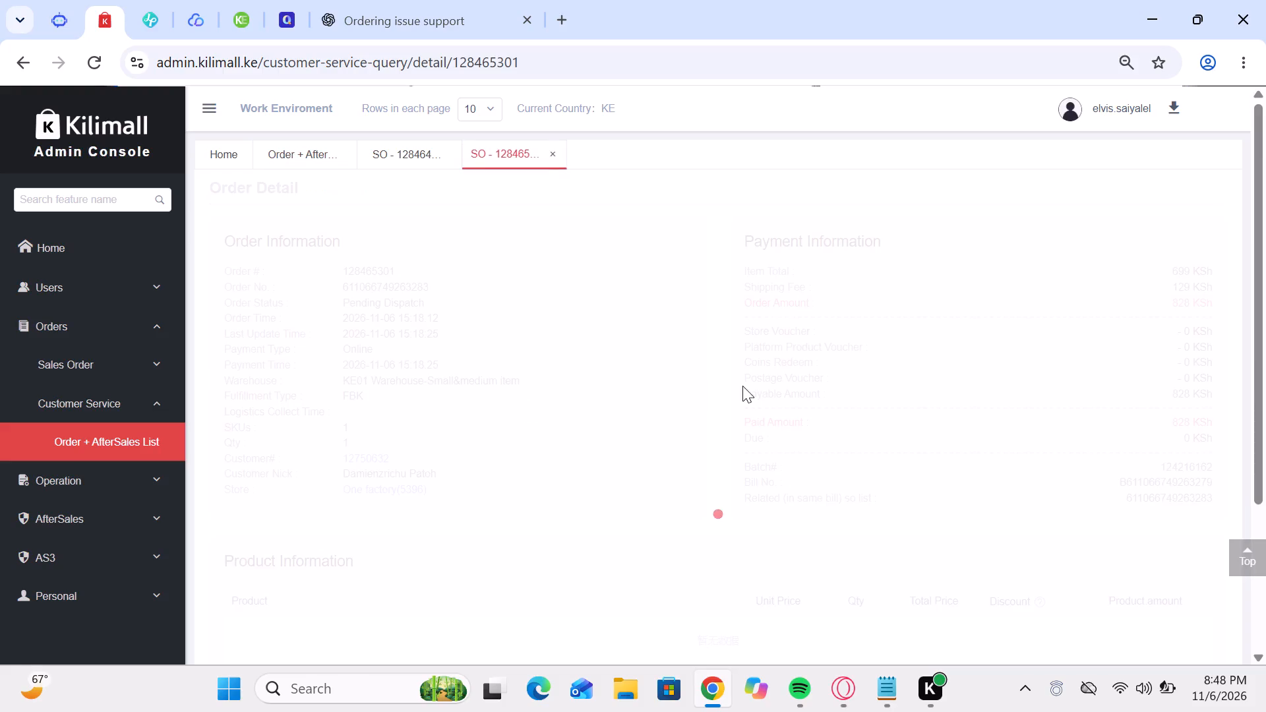
pyautogui.scroll(-8, 879, 382)
pyautogui.click(1173, 489)
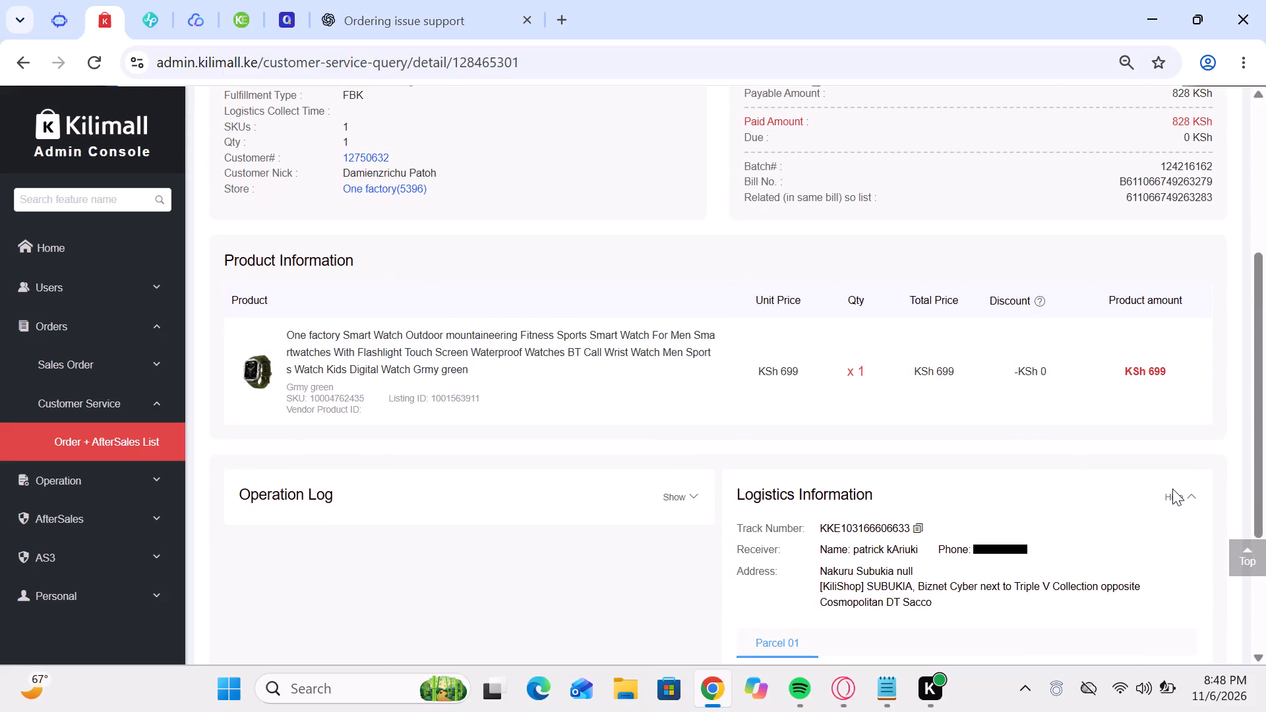
pyautogui.scroll(-4, 1139, 479)
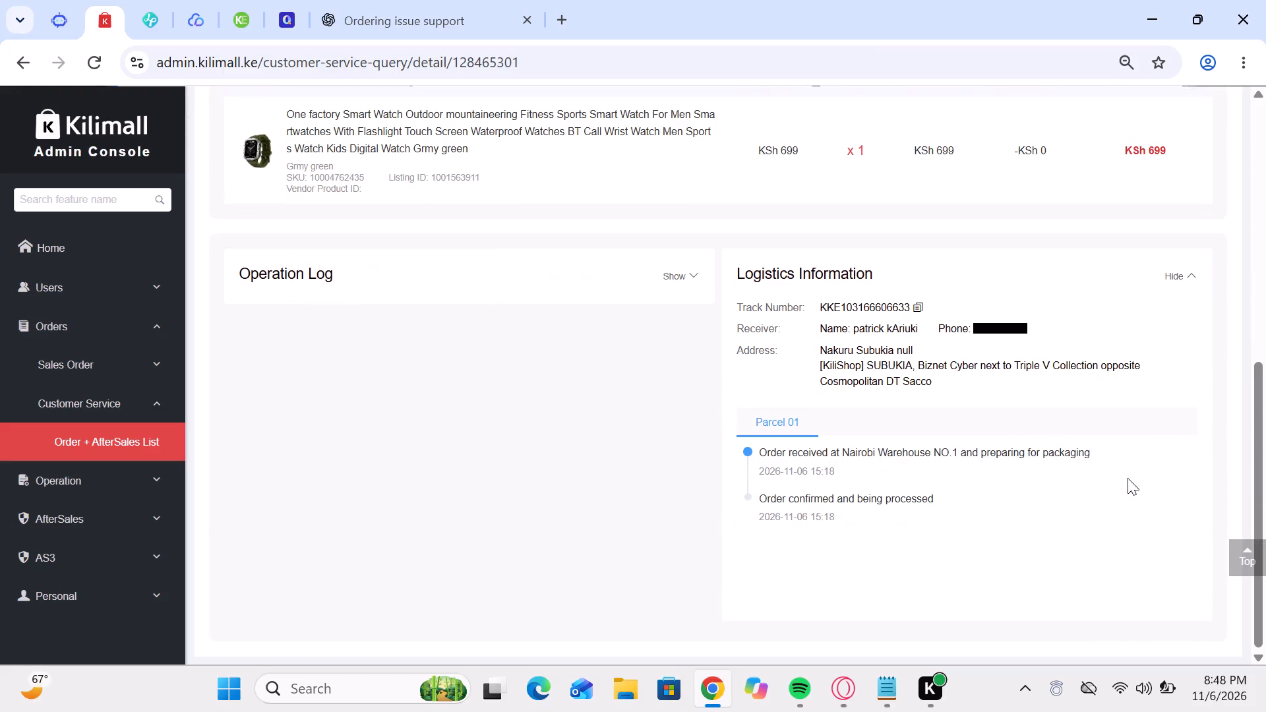
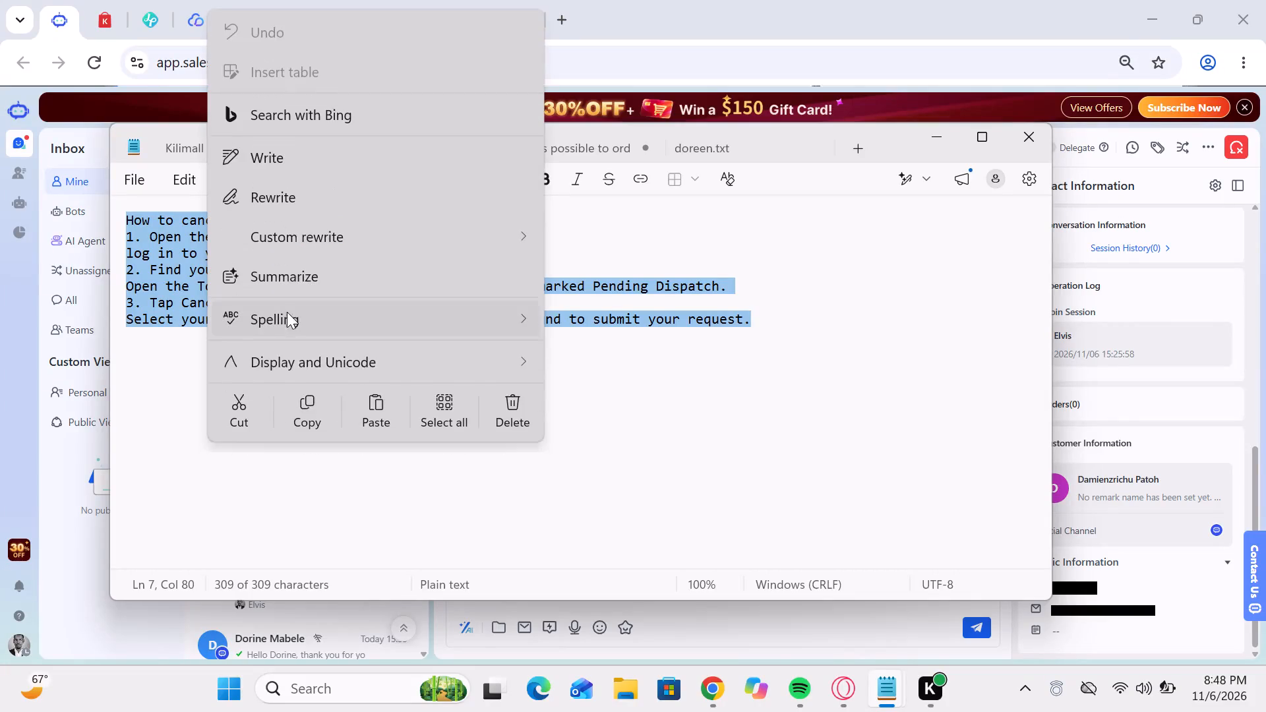
# Copy the full "How to cancel your Kilimall order" instructions from the saved note.
pyautogui.click(302, 413)
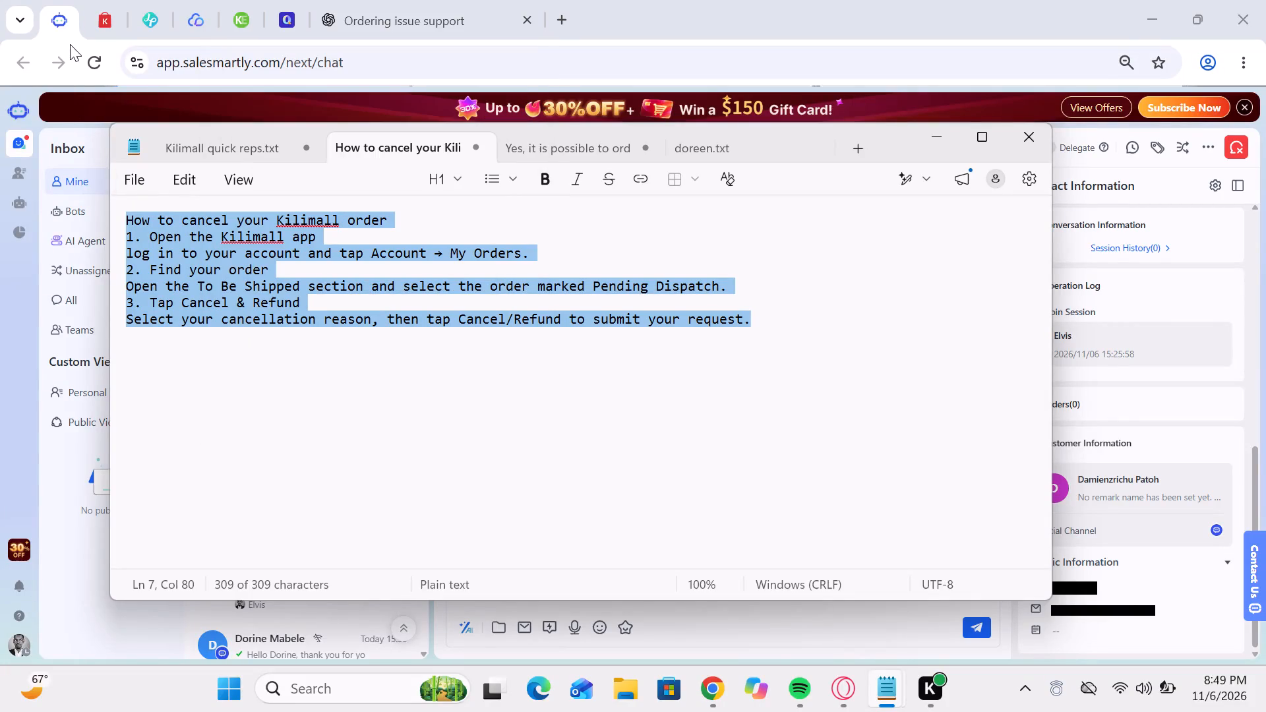
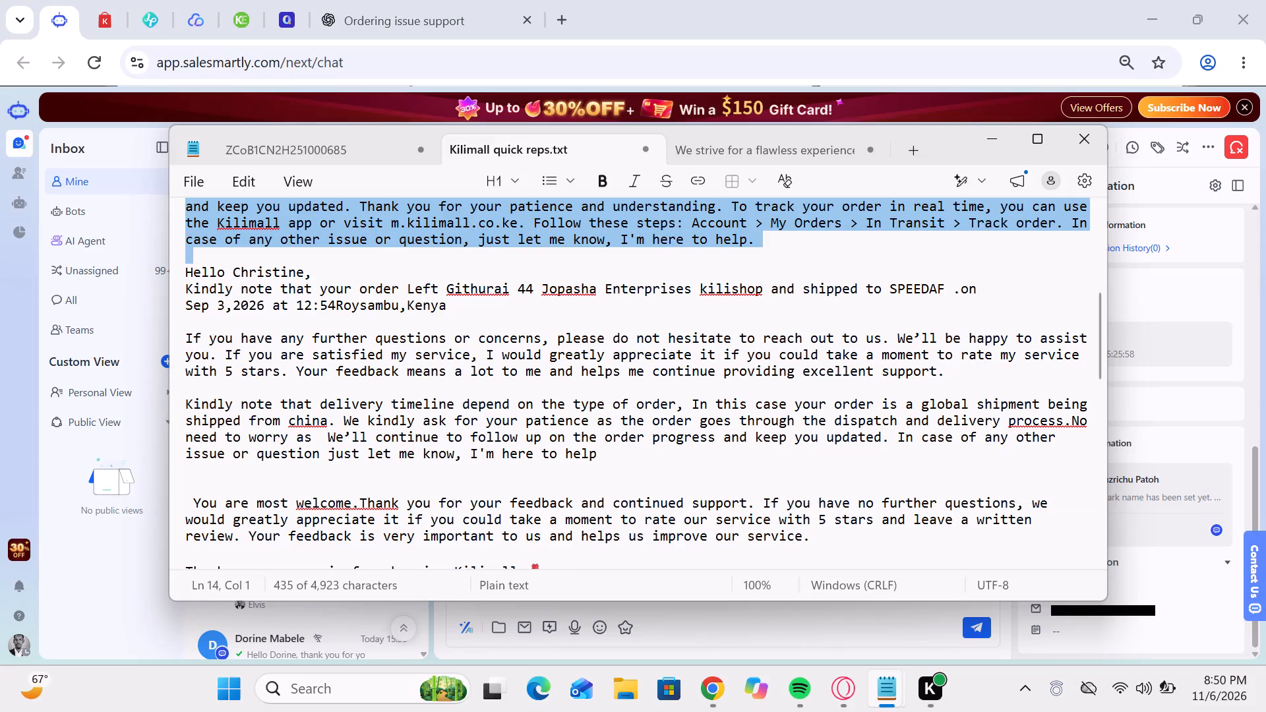
# Select the closing sentence "In case of any other issue or question just let me know, I'm here to help" in the global-shipment note.
pyautogui.moveTo(891, 438); pyautogui.dragTo(909, 470)
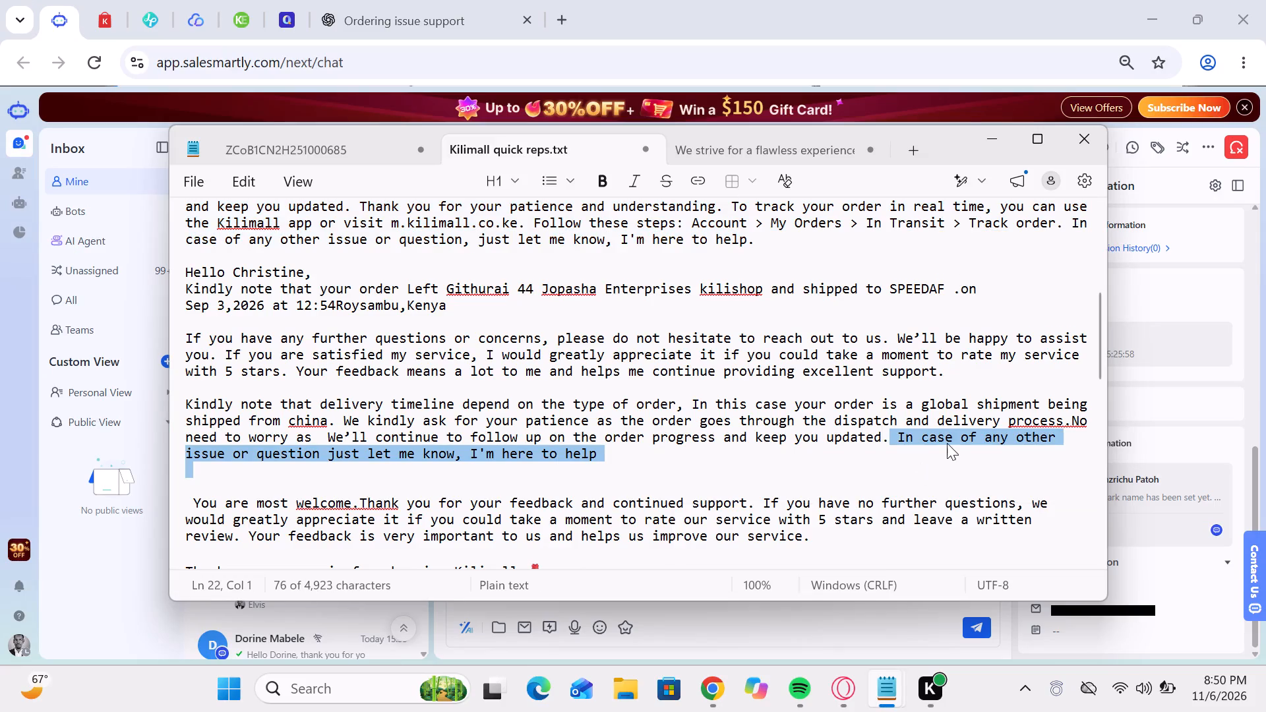
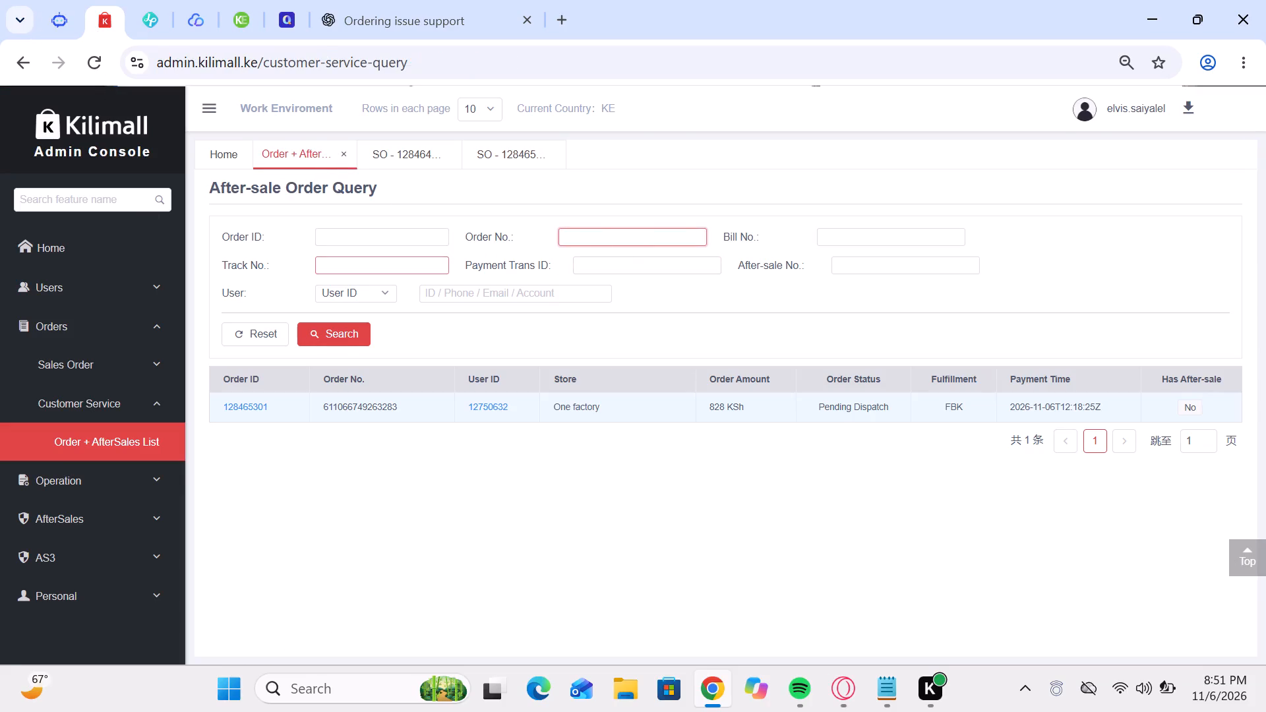
# Search all LipaPay orders by the copied customer email, replacing the previous customer's email in the filter.
pyautogui.hotkey('ctrl', 'v')
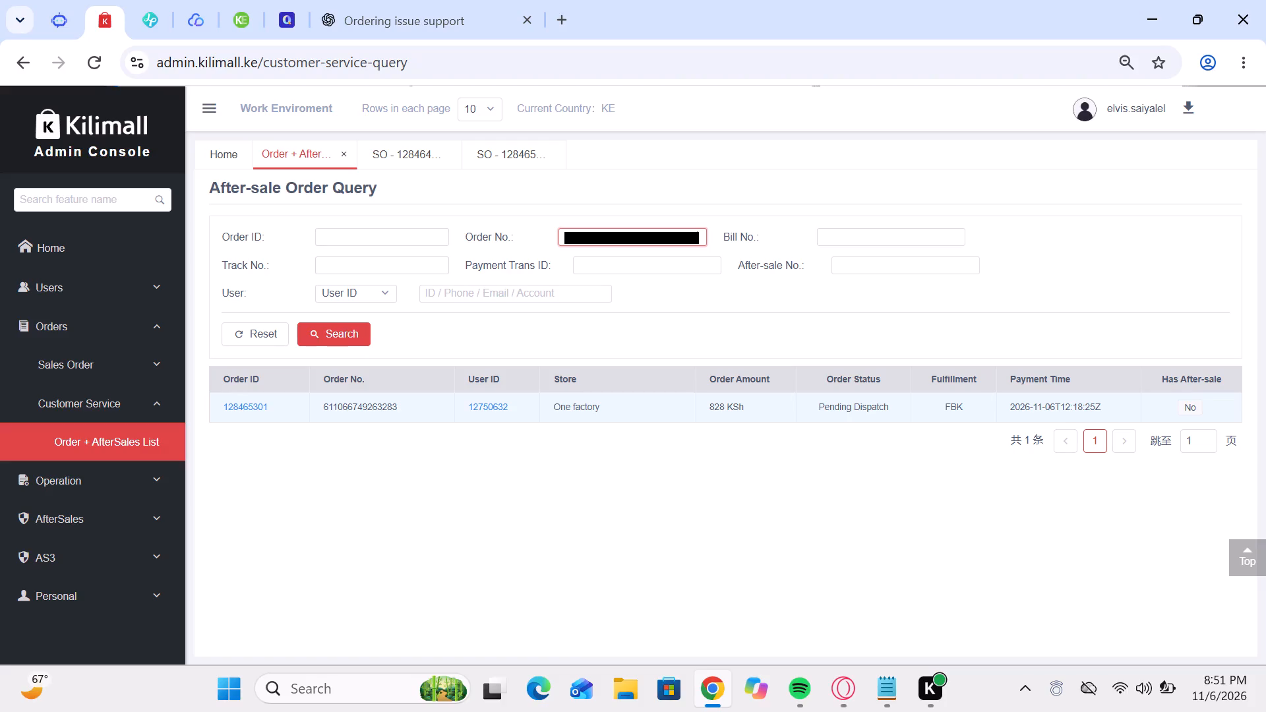
pyautogui.click(133, 0)
pyautogui.moveTo(393, 250); pyautogui.dragTo(179, 268)
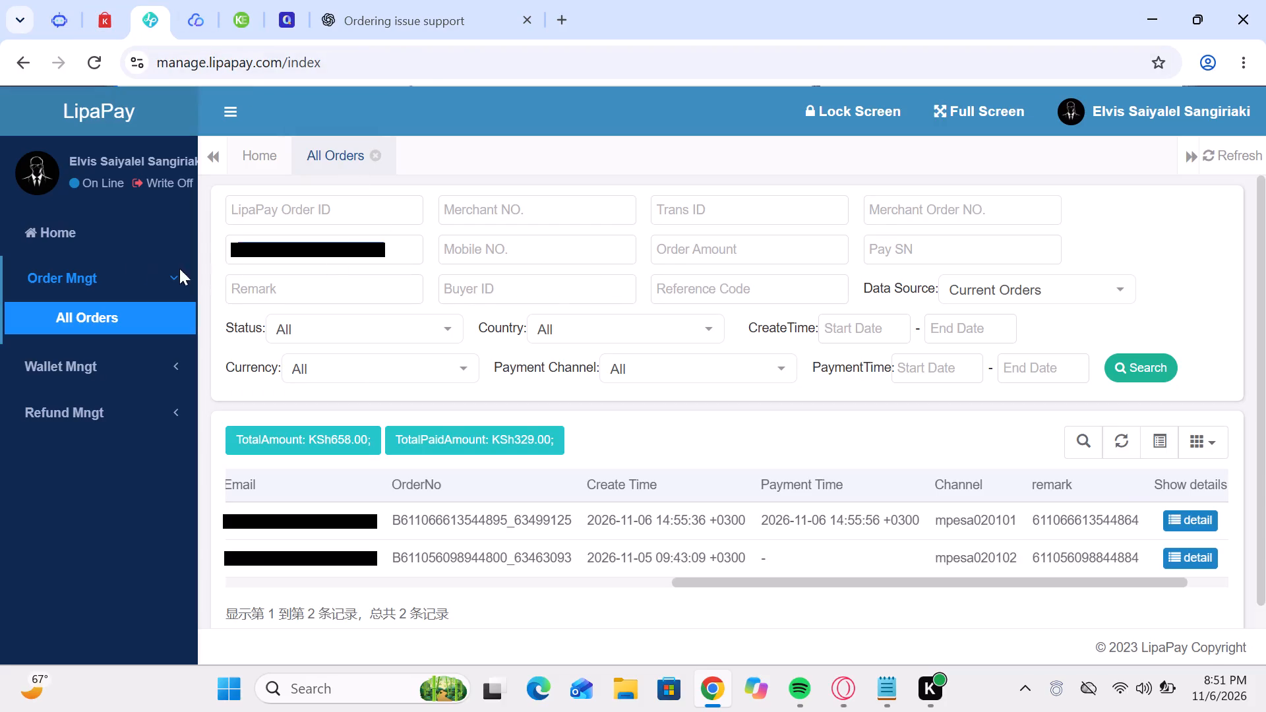
pyautogui.moveTo(179, 268); pyautogui.dragTo(112, 245)
pyautogui.press('BackSpace')
pyautogui.hotkey('ctrl', 'v')
pyautogui.press('Return')
pyautogui.click(1134, 366)
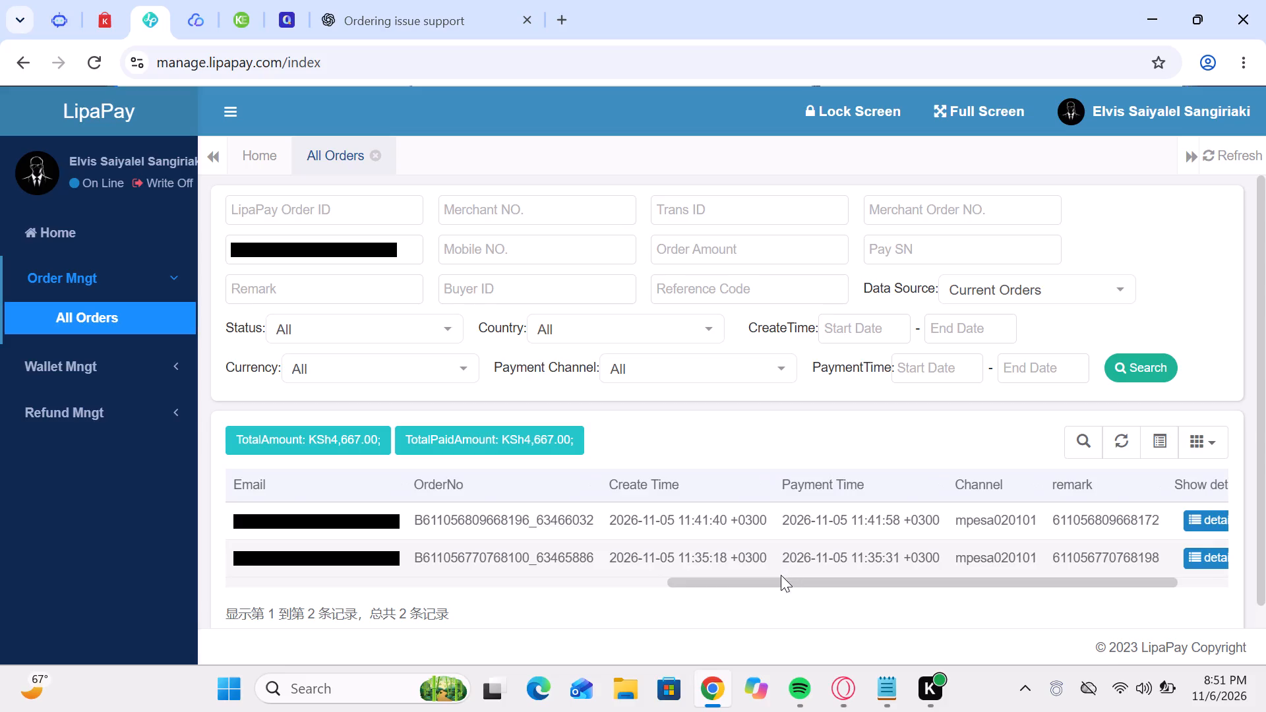
pyautogui.moveTo(781, 578); pyautogui.dragTo(831, 552)
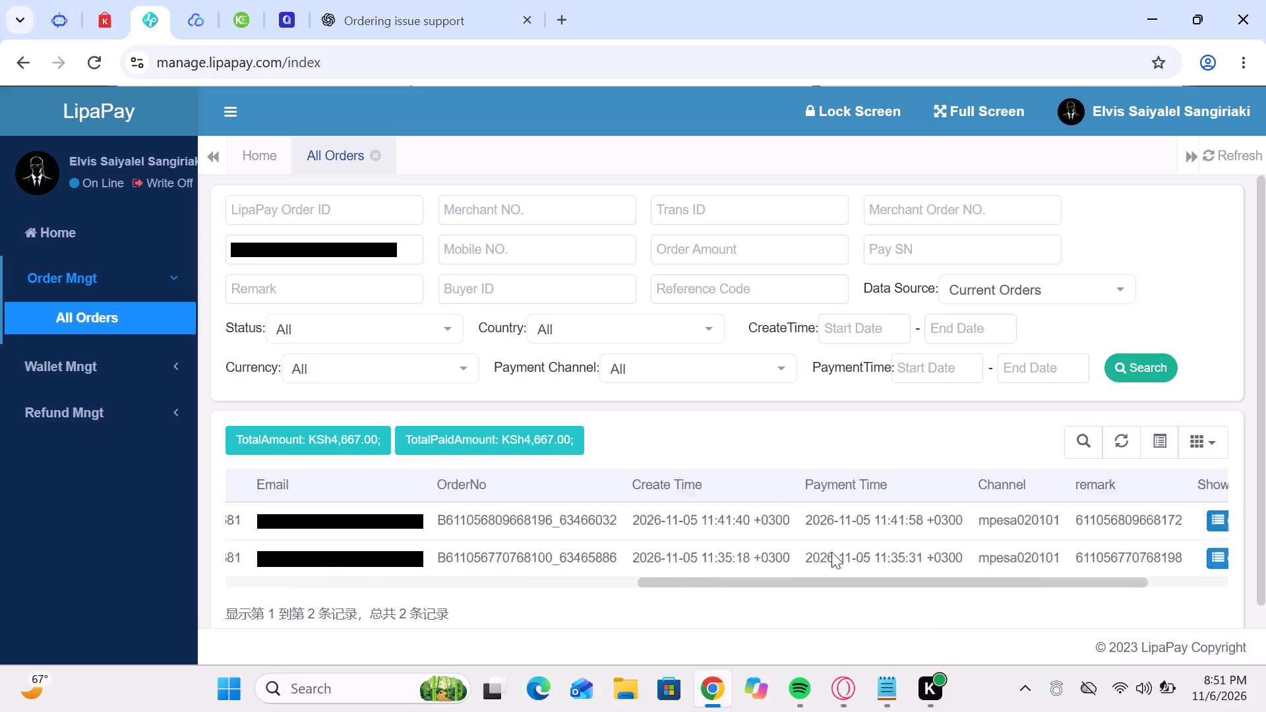
pyautogui.moveTo(831, 552); pyautogui.dragTo(963, 556)
pyautogui.tripleClick(1011, 520)
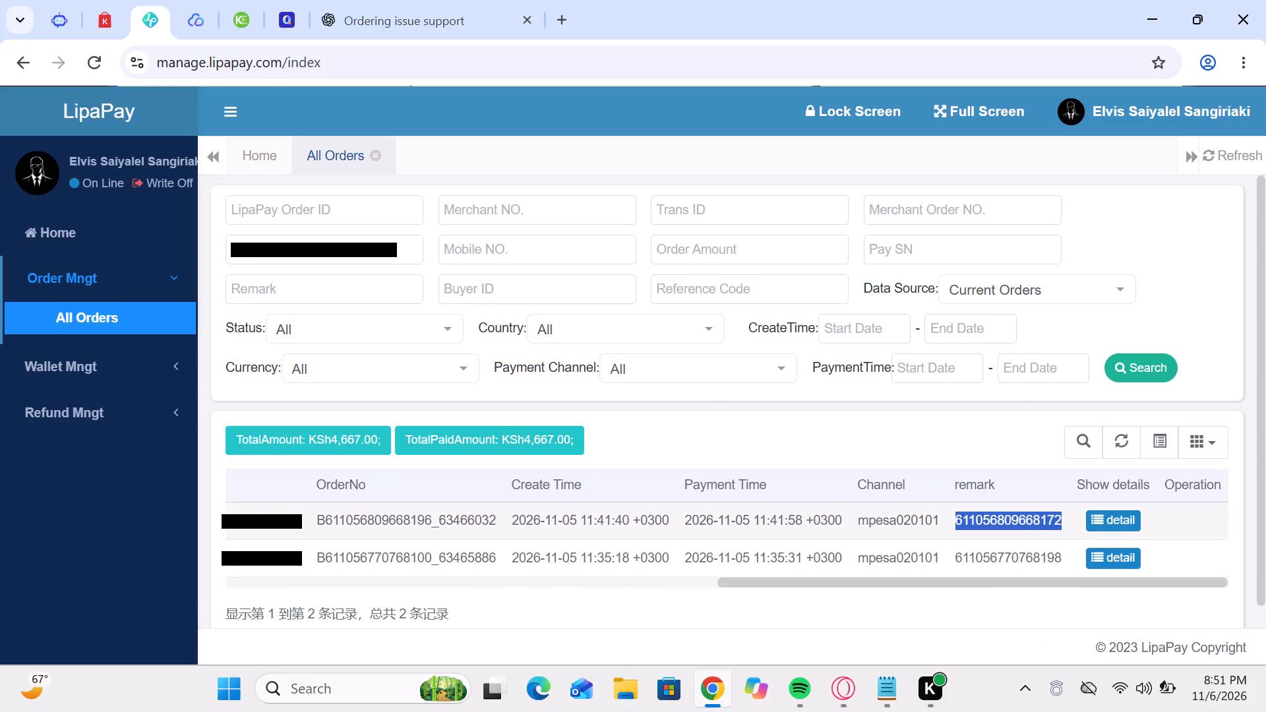
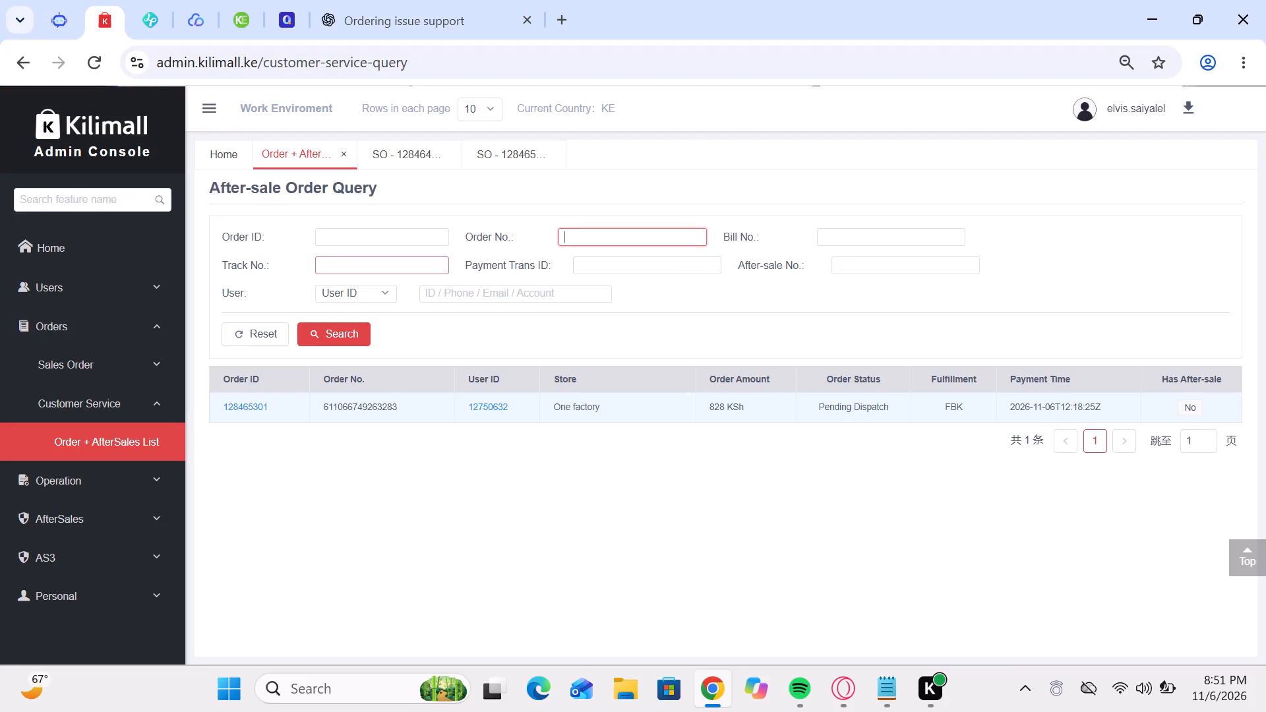
pyautogui.press('BackSpace')
pyautogui.press('BackSpace')
pyautogui.press('BackSpace')
pyautogui.hotkey('ctrl', 'v')
pyautogui.click(325, 328)
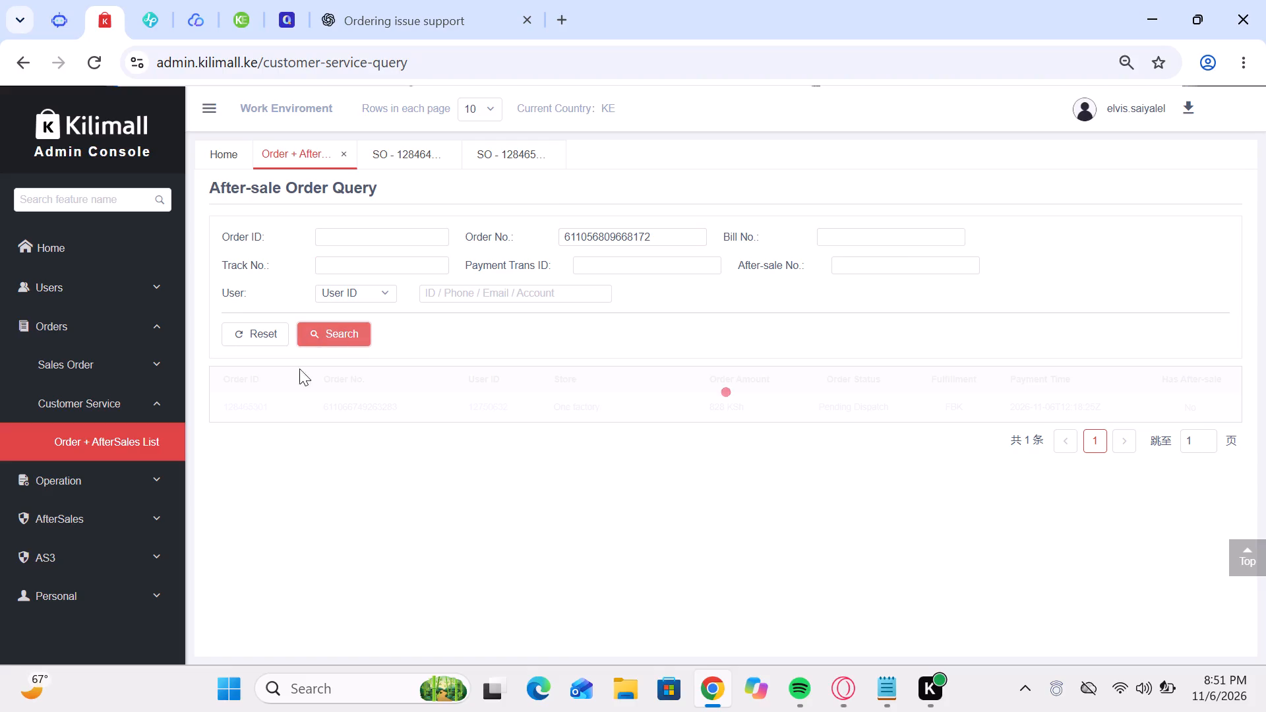
pyautogui.click(253, 401)
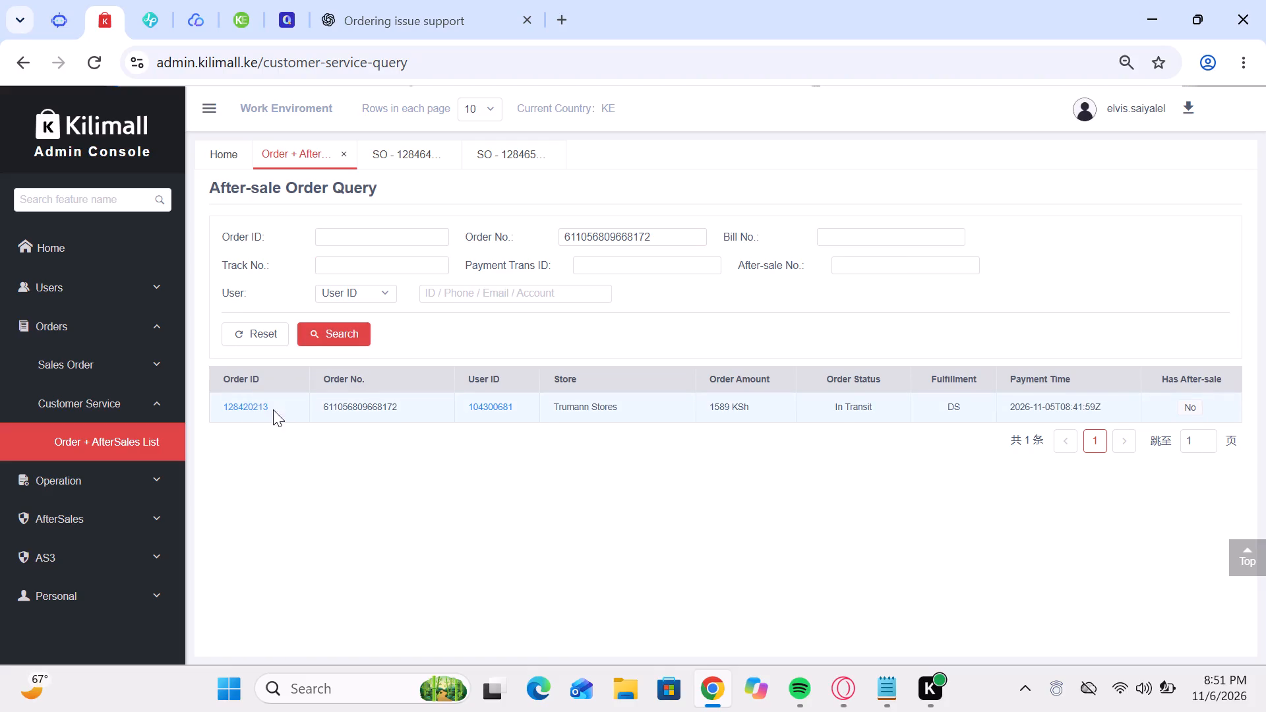
pyautogui.click(260, 407)
pyautogui.scroll(-11, 694, 348)
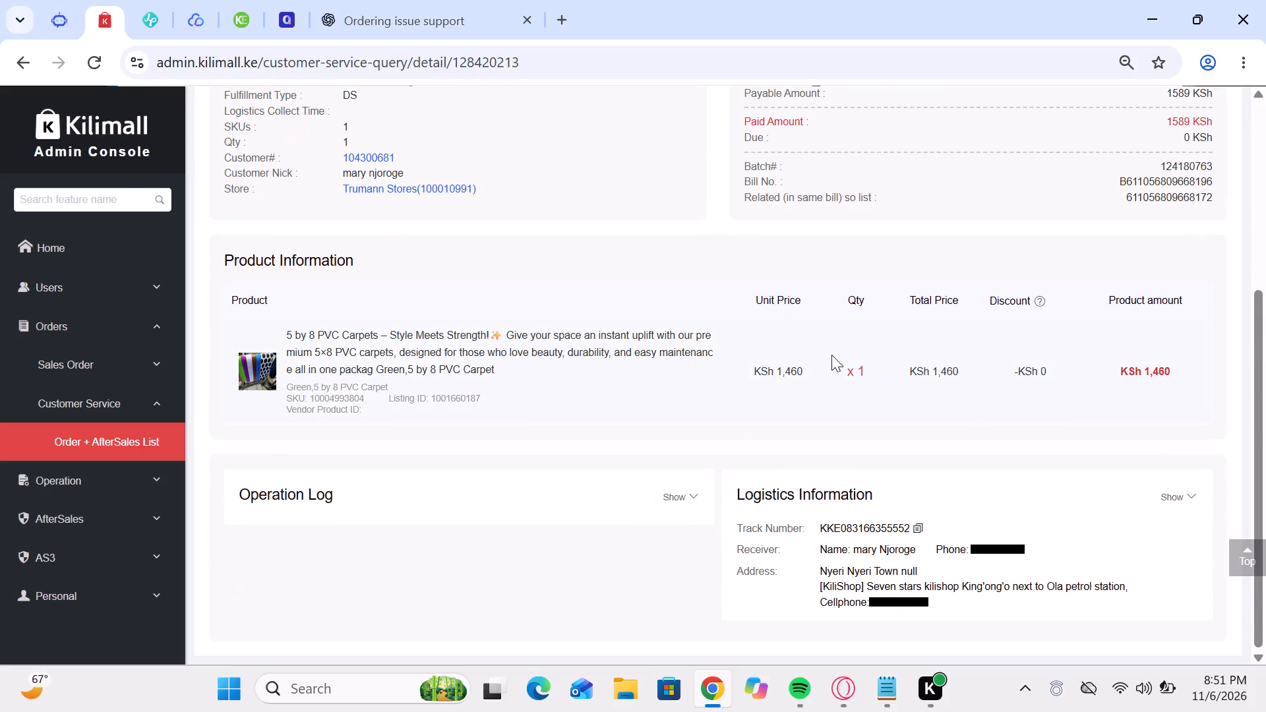
pyautogui.click(1201, 496)
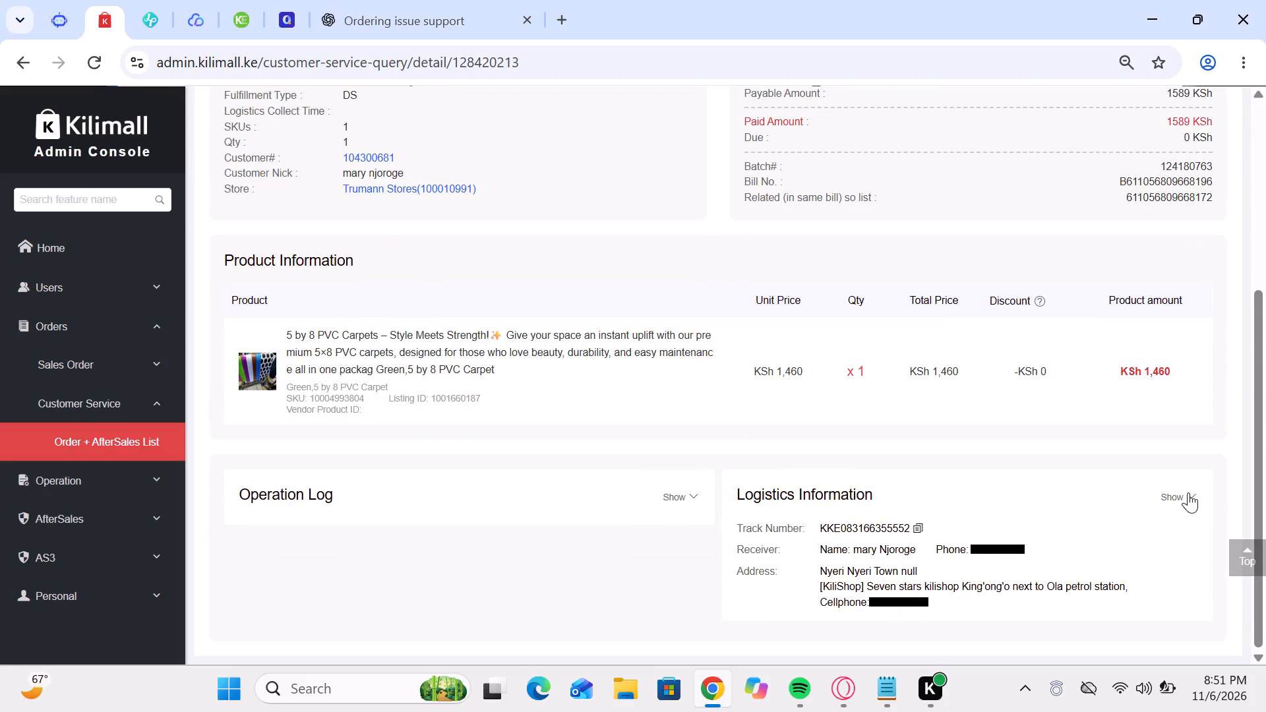
pyautogui.click(1188, 492)
pyautogui.scroll(-3, 1106, 429)
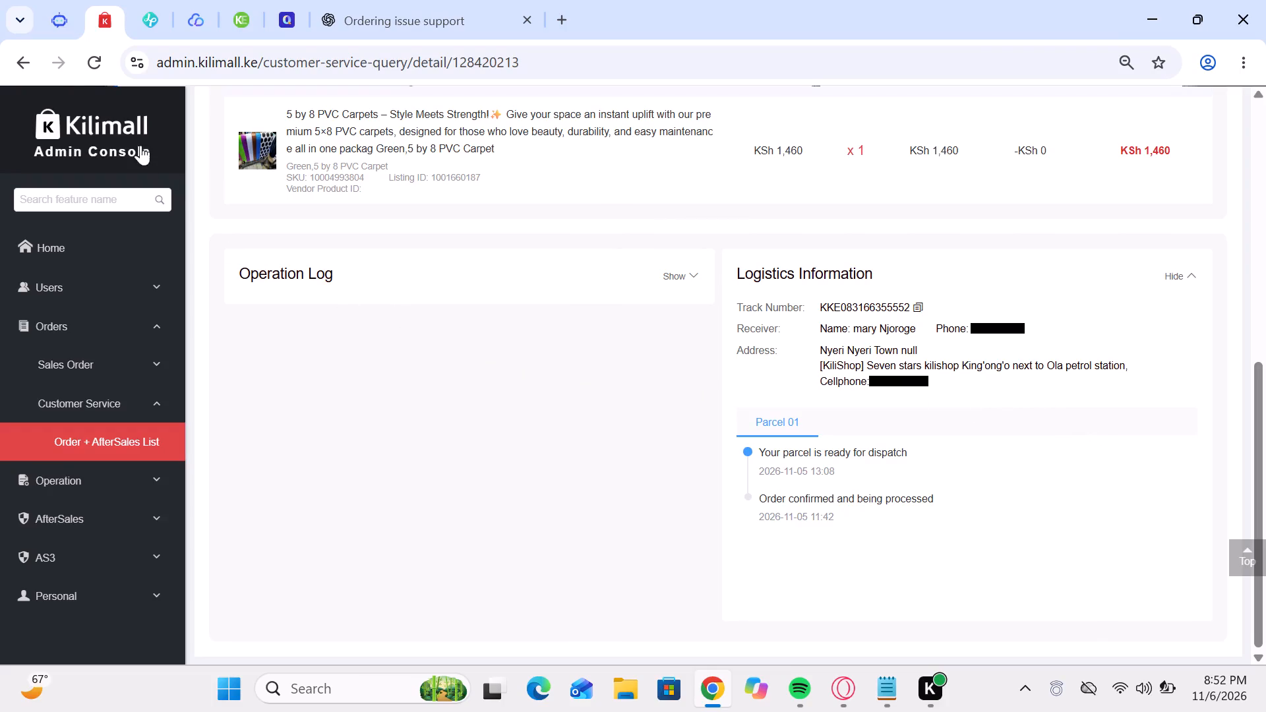
pyautogui.scroll(4, 280, 225)
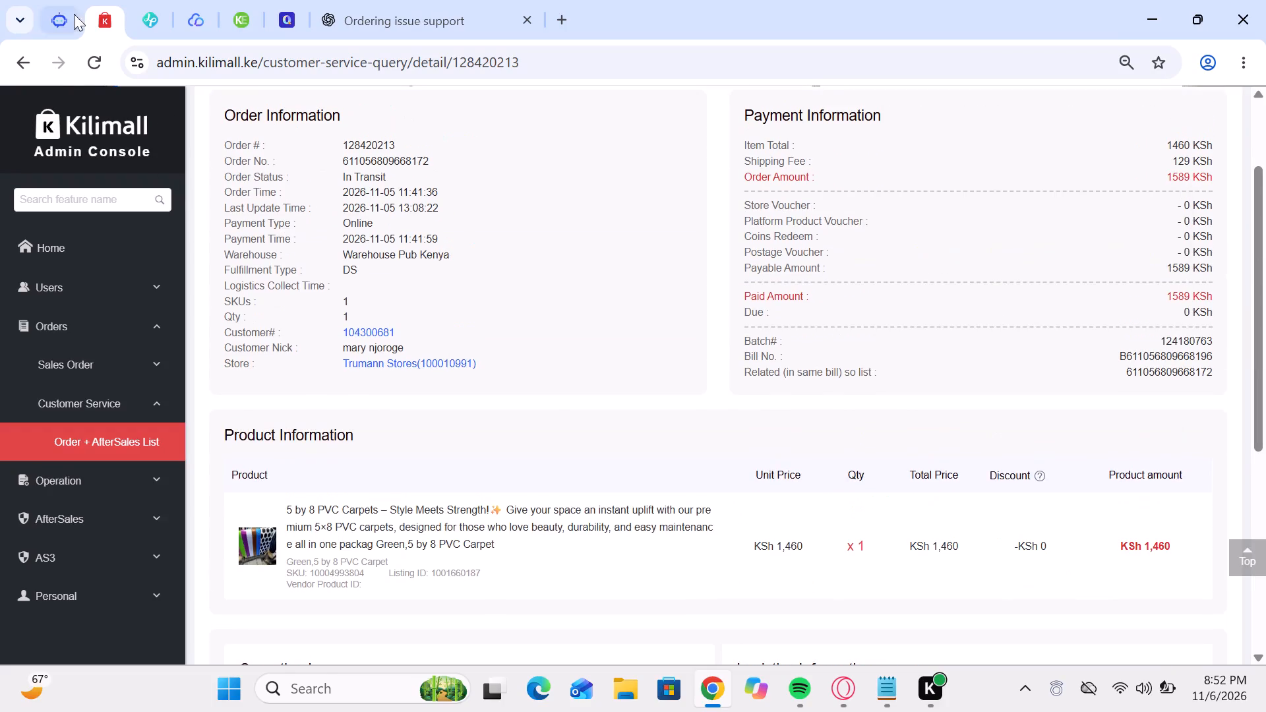
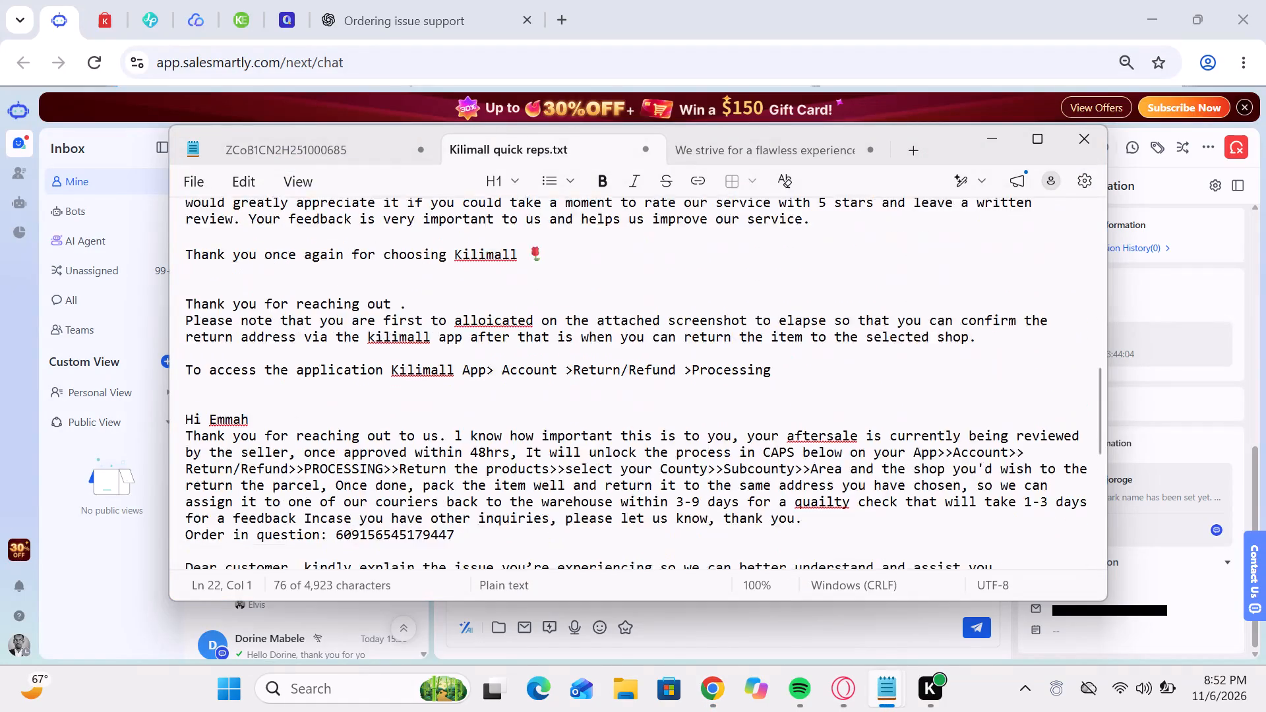
# Select the Drop Shipping order reply, covering the 7-12 working day delivery and the tracking steps, in the Kilimall quick replies notes.
pyautogui.scroll(-12, 653, 452)
pyautogui.moveTo(727, 511); pyautogui.dragTo(293, 461)
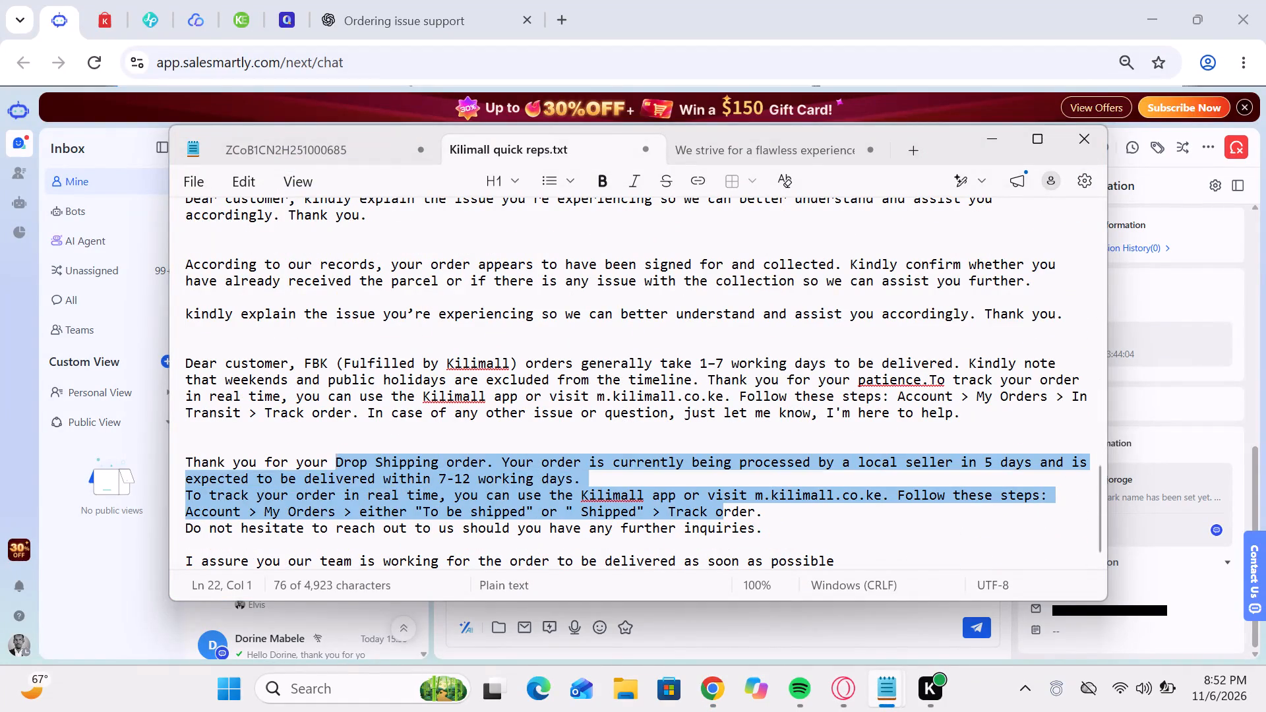
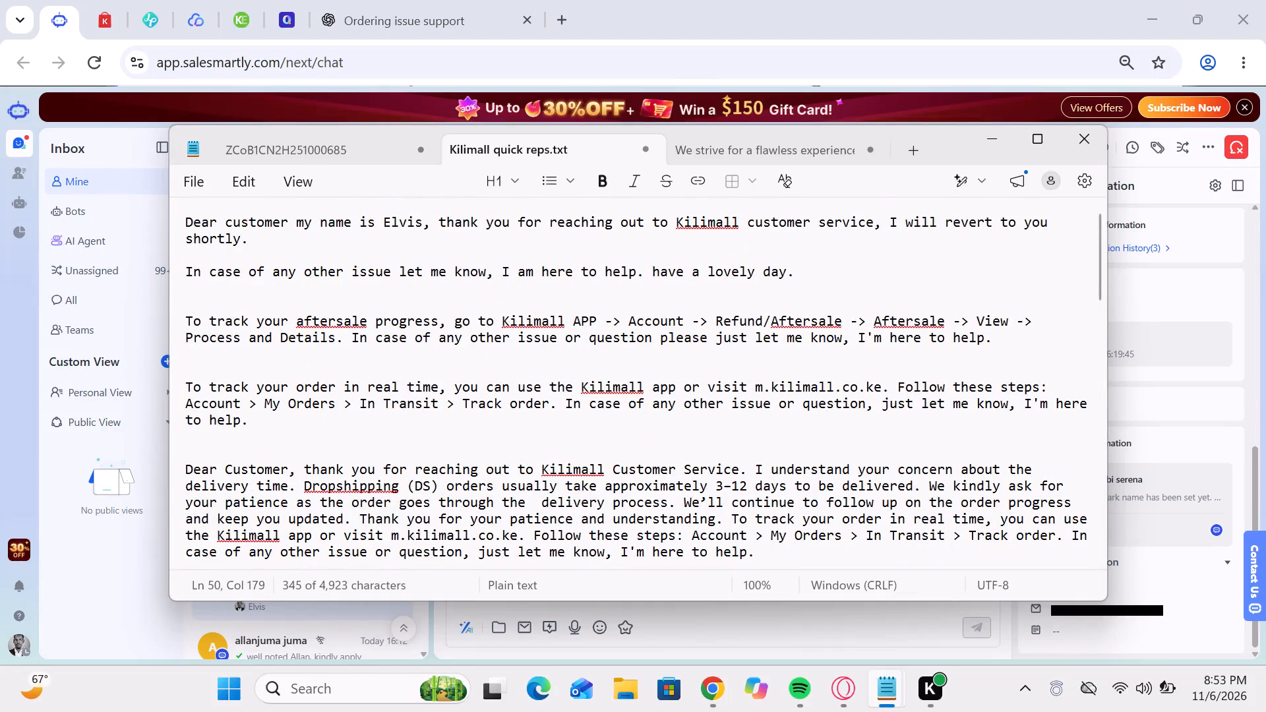
# Select the opening greeting reply, from "Dear customer my name is" through "I will revert to you shortly", in the Kilimall quick replies notes.
pyautogui.moveTo(269, 241); pyautogui.dragTo(184, 212)
pyautogui.rightClick(204, 223)
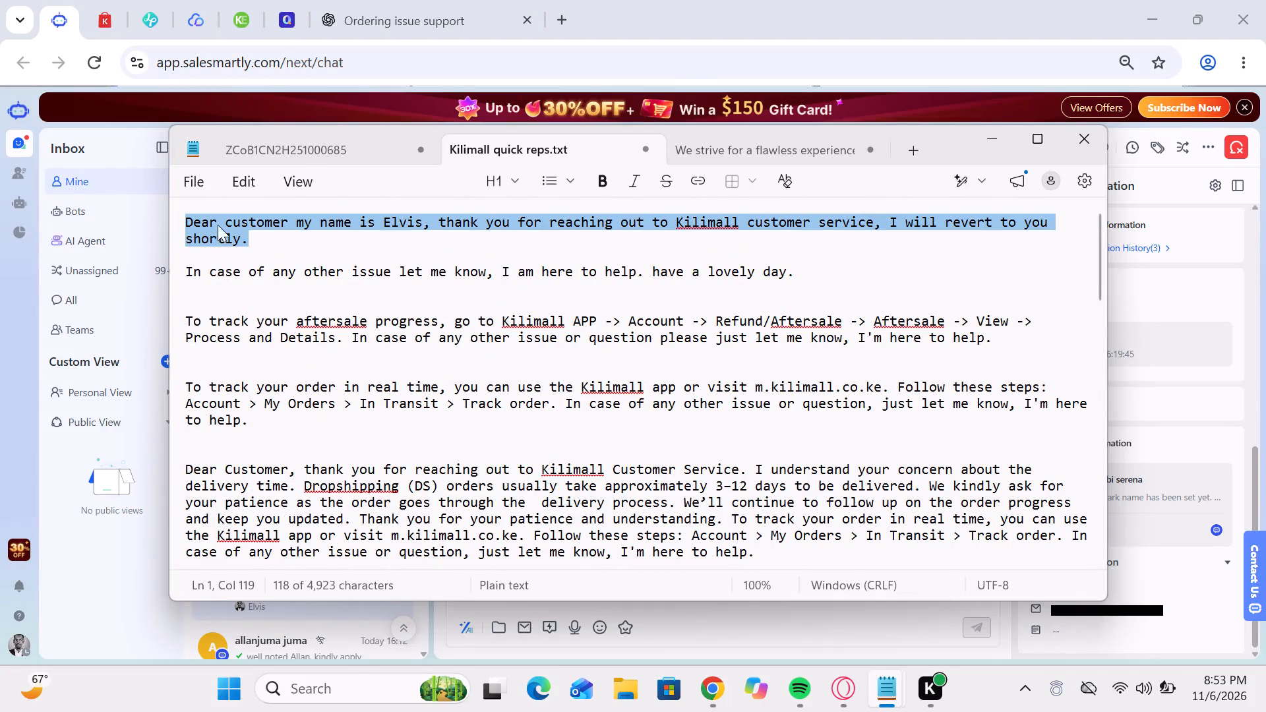
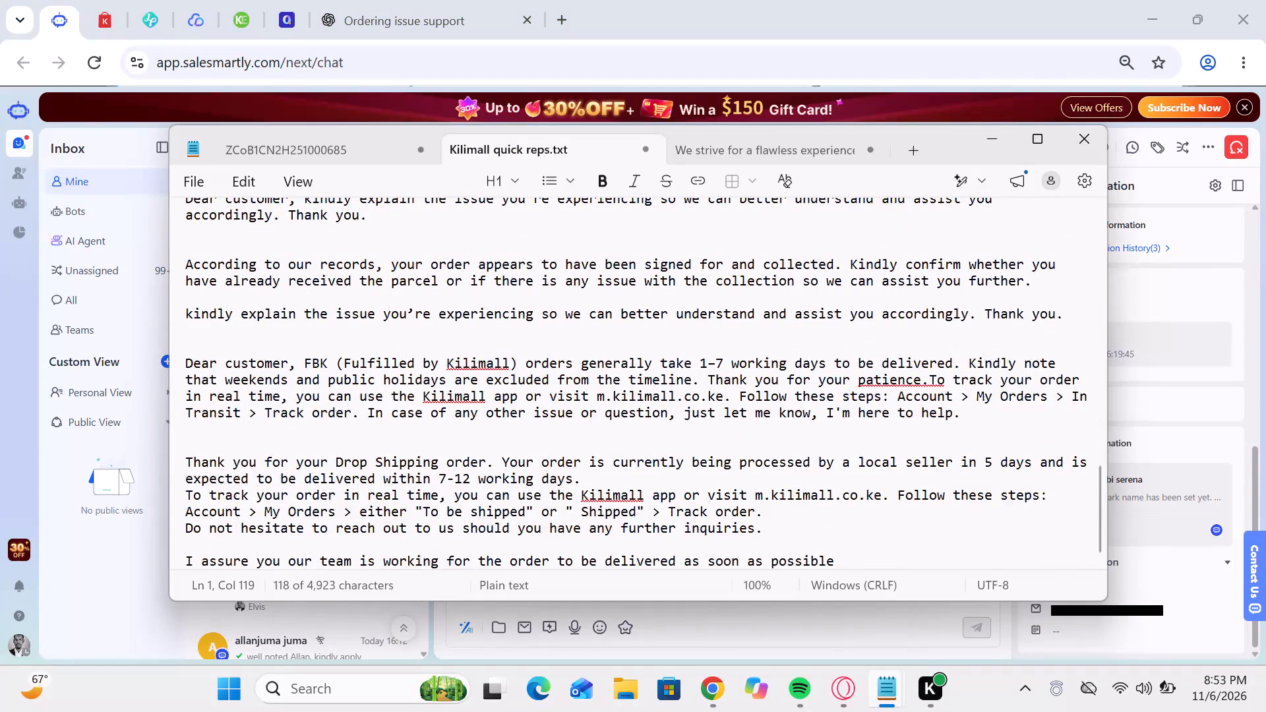
# In the other Notepad window's Kilimall quick replies, select the 5-star rating request from "You are most welcome" through "Thank you!" and its emoji.
pyautogui.scroll(-4, 446, 292)
pyautogui.scroll(7, 446, 292)
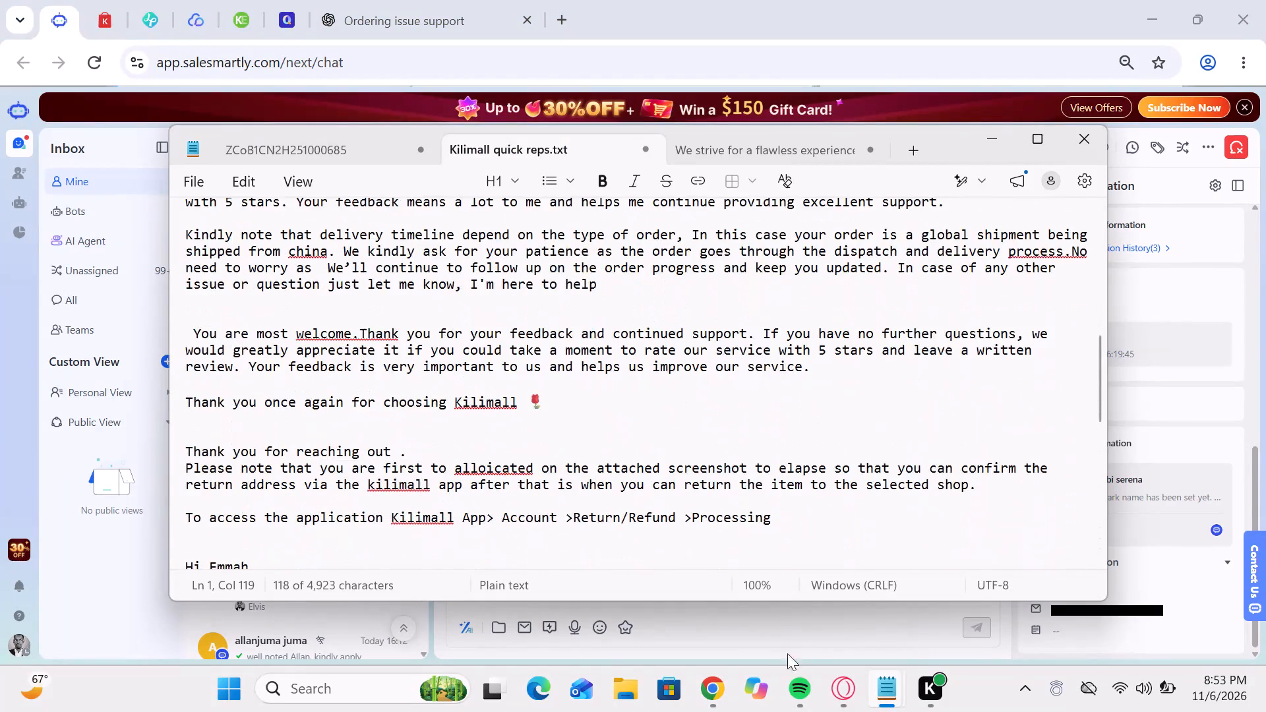
pyautogui.click(870, 686)
pyautogui.click(922, 586)
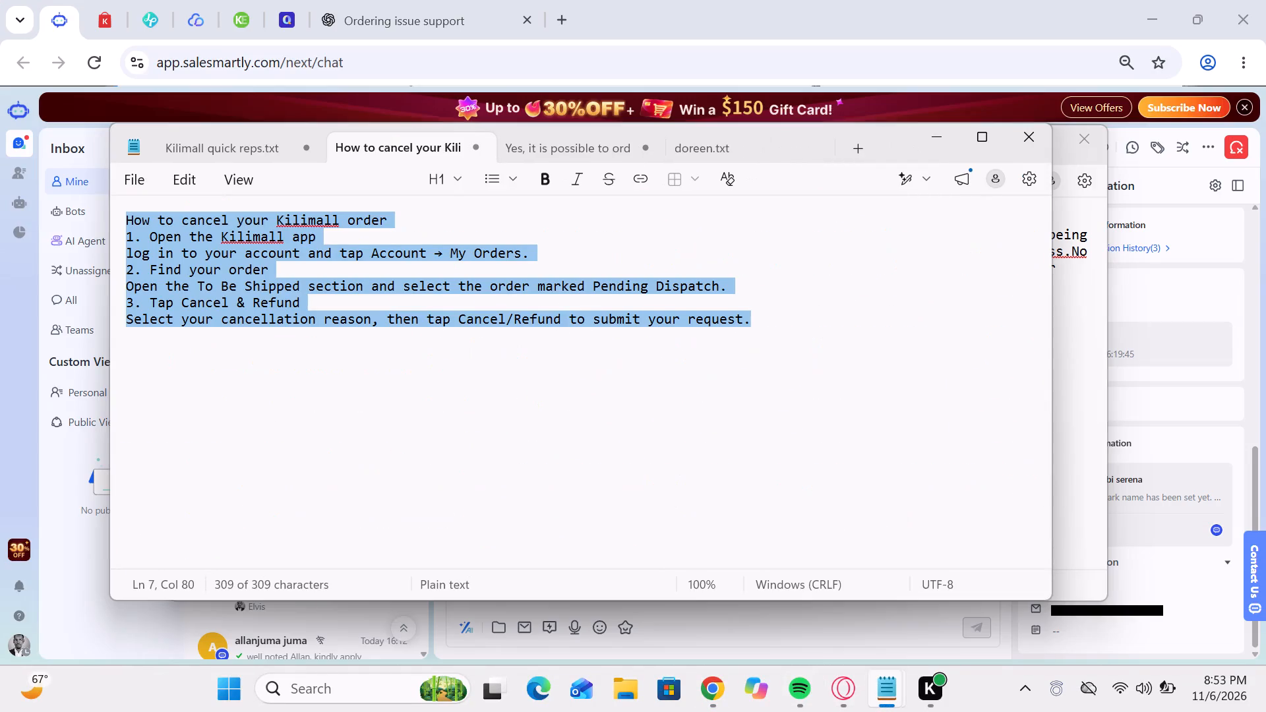
pyautogui.click(220, 146)
pyautogui.scroll(4, 540, 384)
pyautogui.scroll(-2, 538, 384)
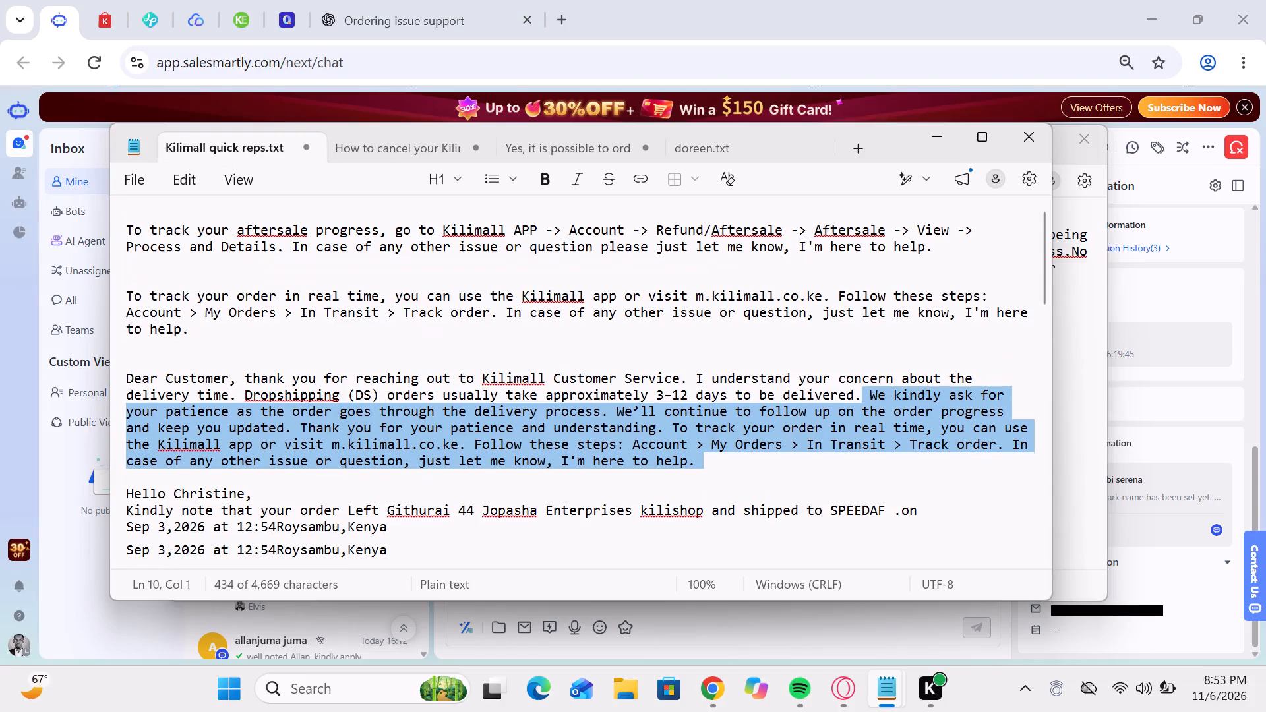
pyautogui.scroll(-13, 538, 384)
pyautogui.scroll(2, 536, 384)
pyautogui.scroll(-3, 533, 392)
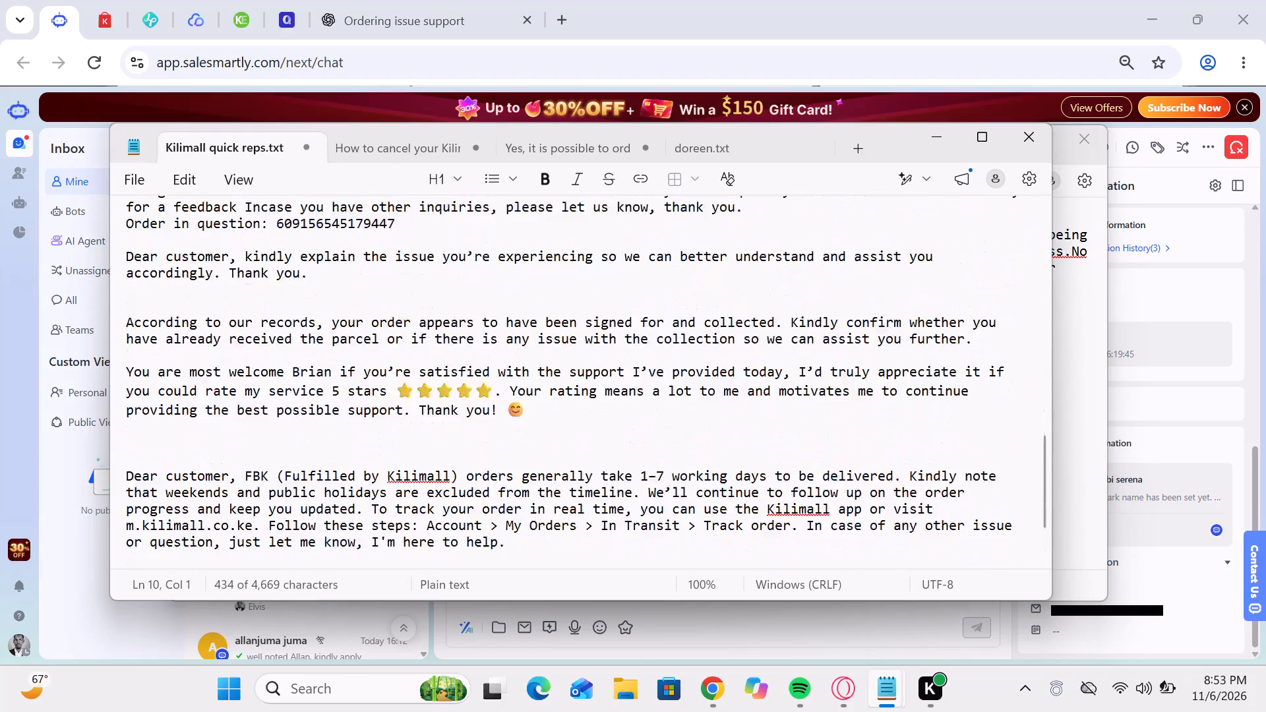
pyautogui.moveTo(524, 358); pyautogui.dragTo(59, 304)
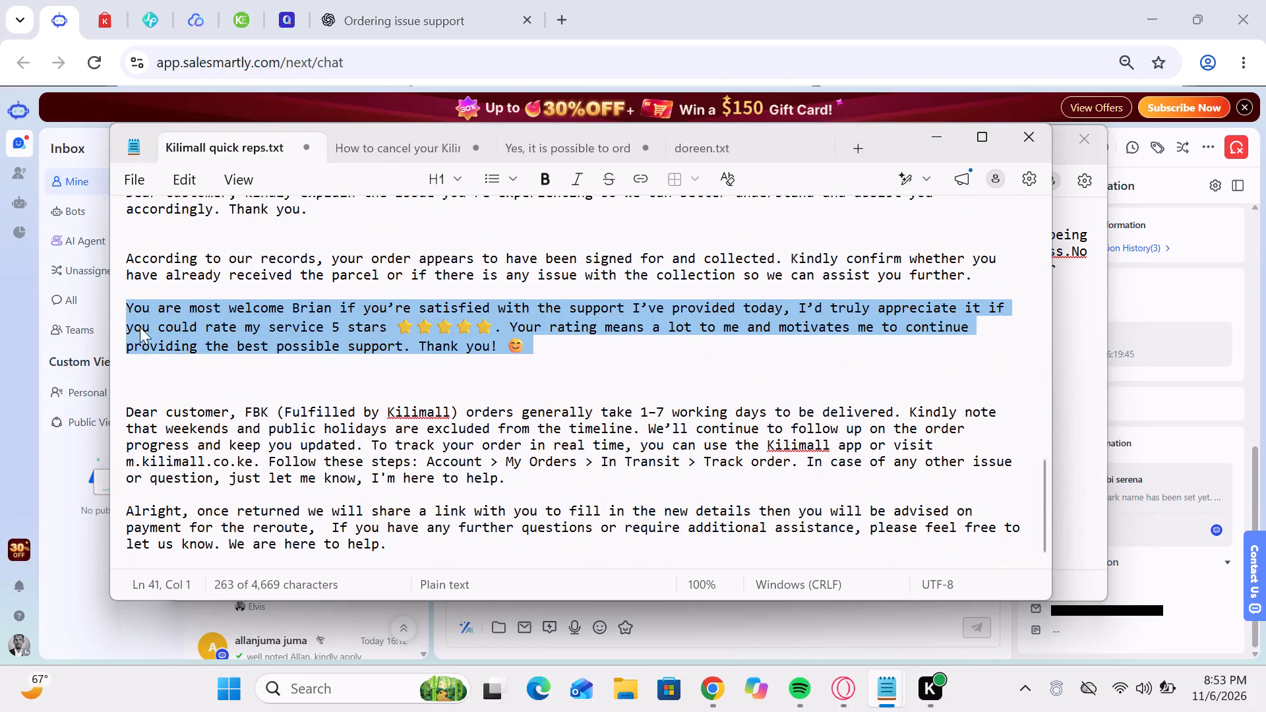
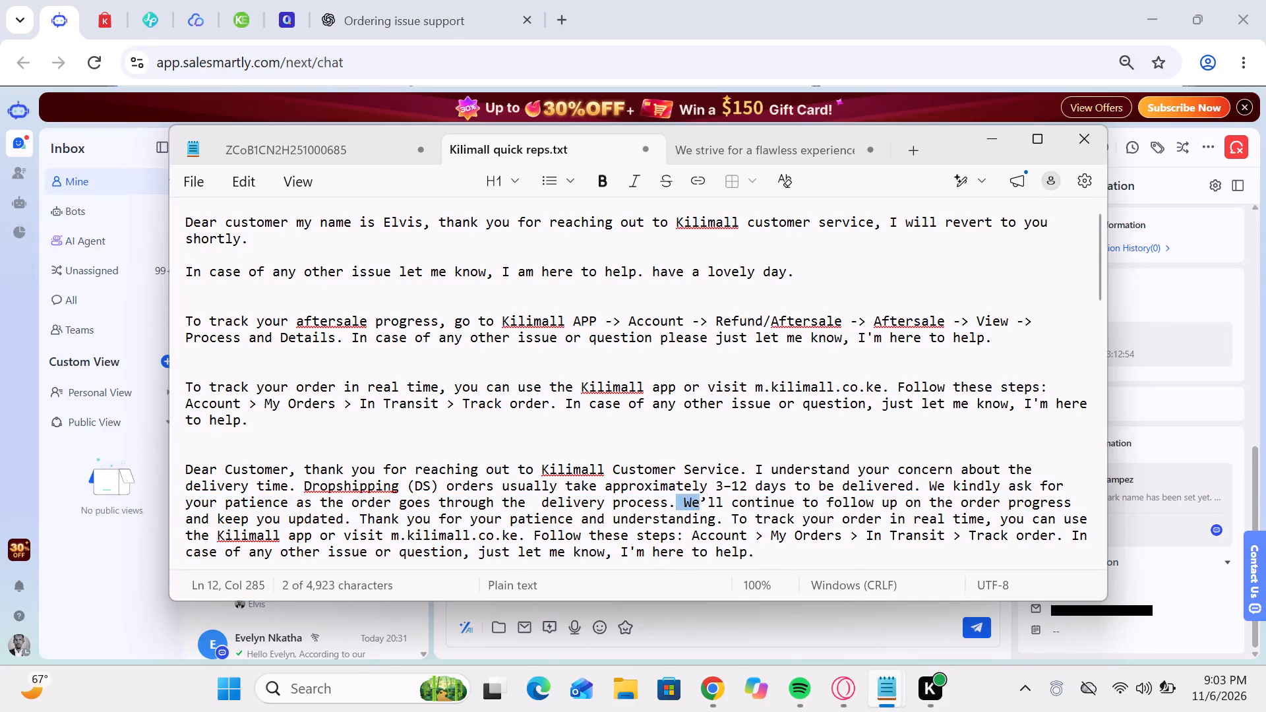
# In the Dropshipping delivery reply, select the text from "We'll continue to follow up on the order progress" through "patience and understanding".
pyautogui.moveTo(702, 502); pyautogui.dragTo(723, 518)
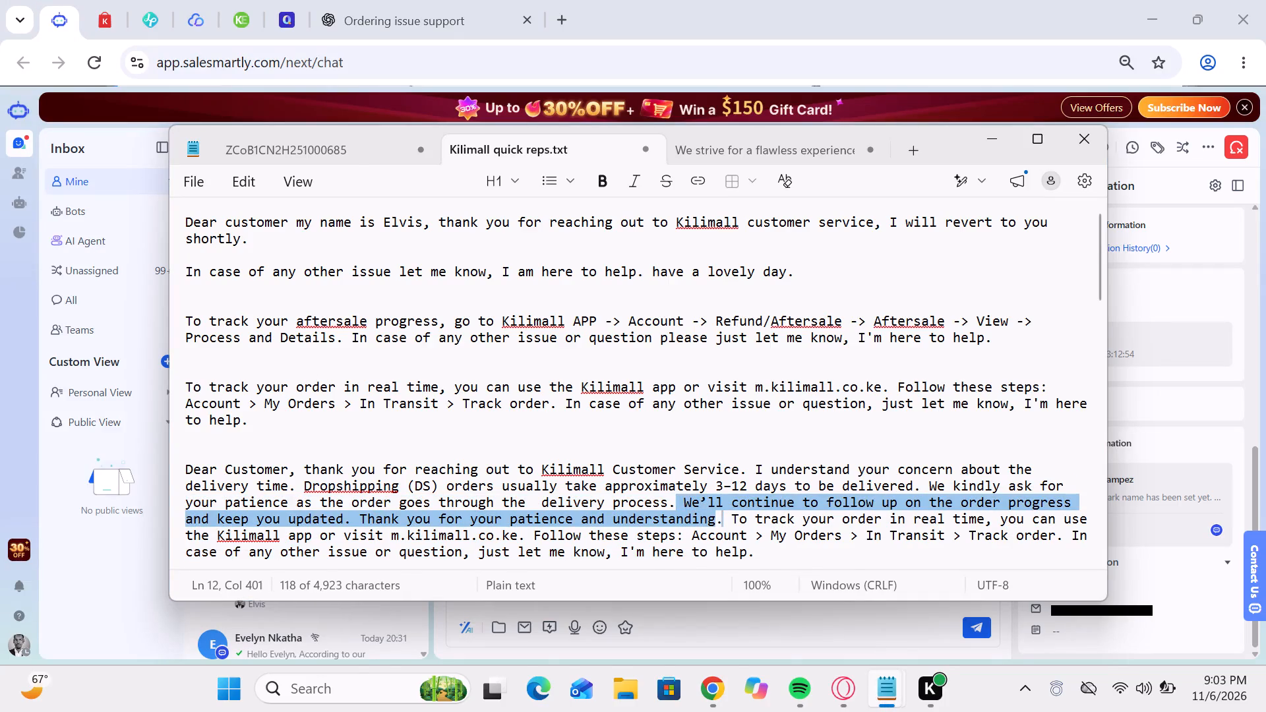
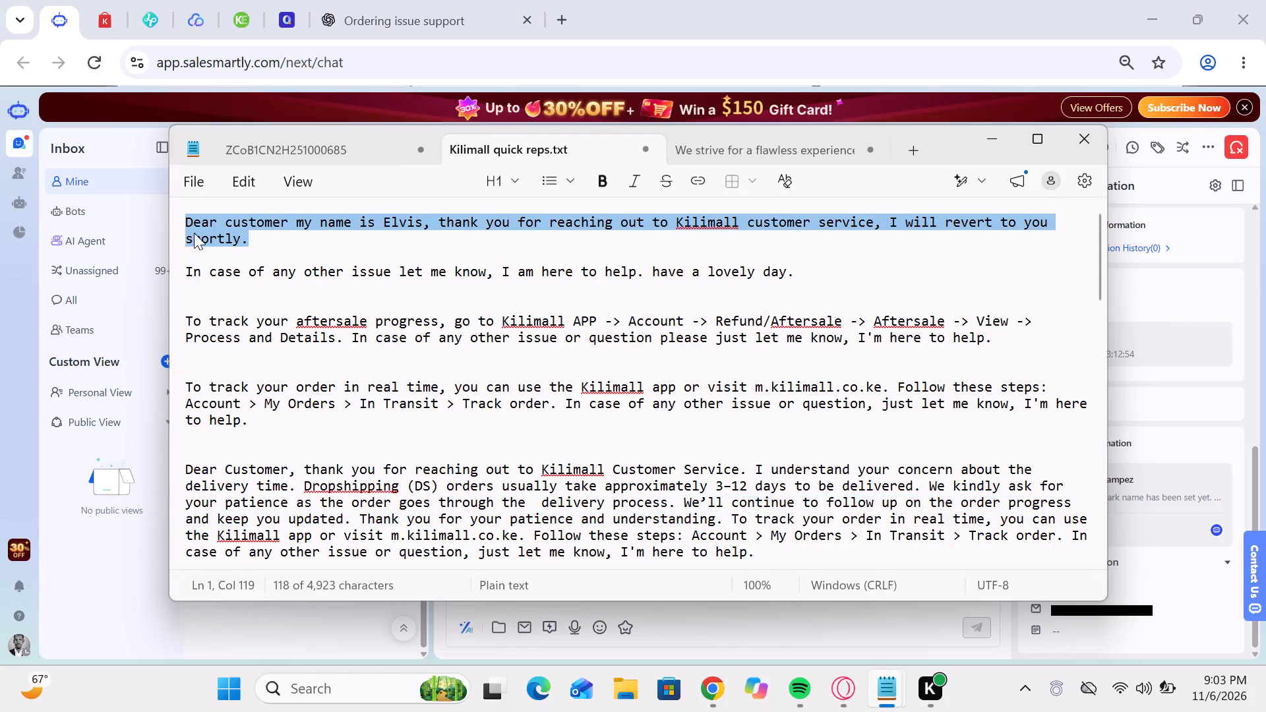
# Copy the selected opening greeting, from "Dear customer my name is" through "I will revert to you shortly.", in the Kilimall quick replies notes.
pyautogui.rightClick(210, 227)
pyautogui.click(315, 249)
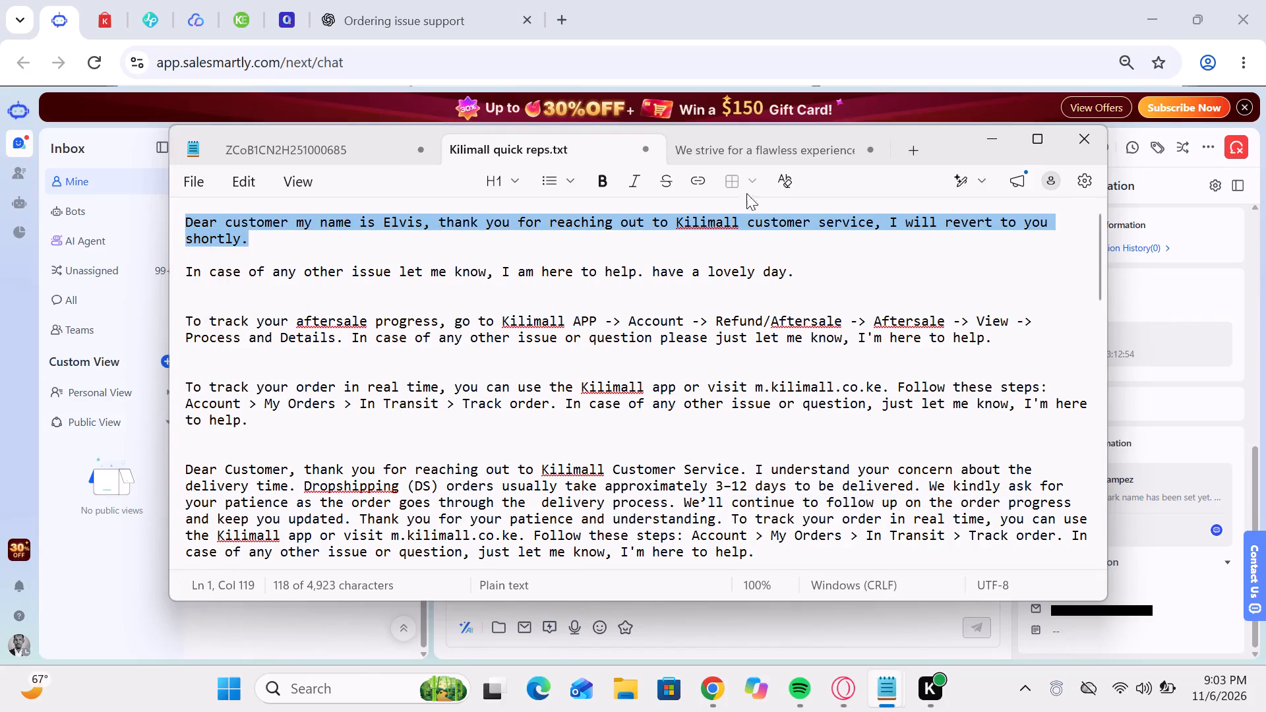
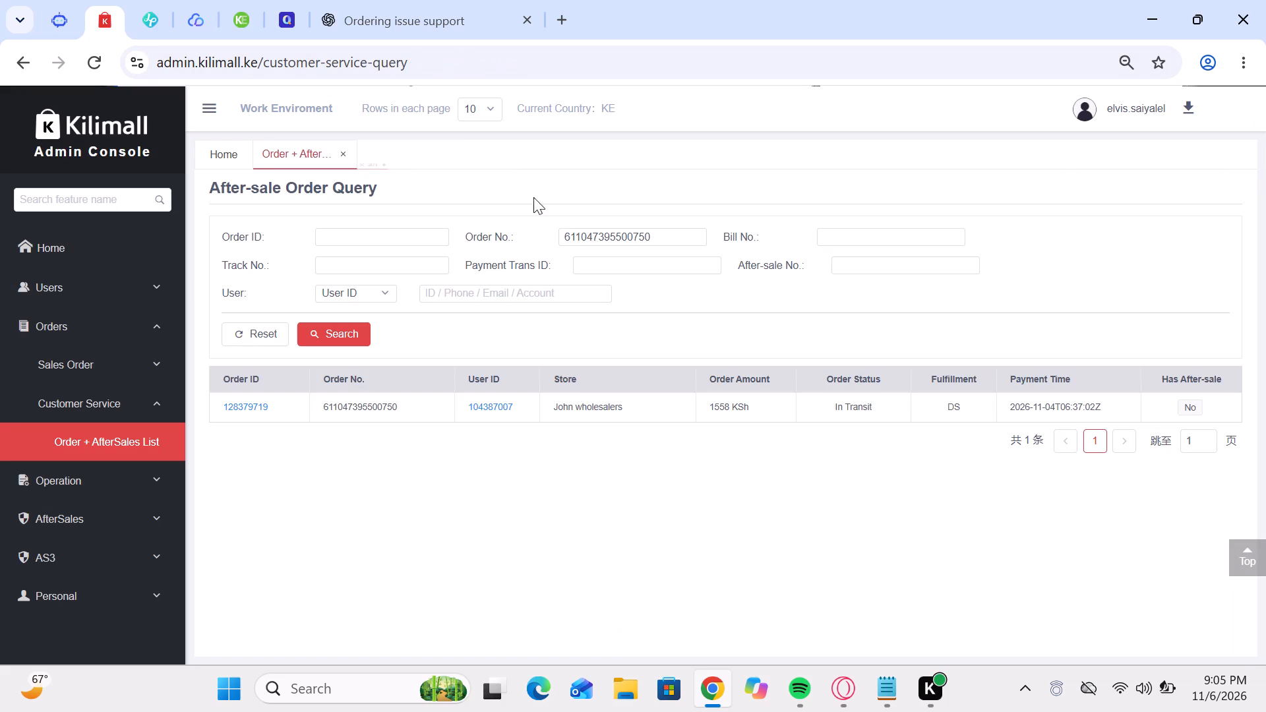
pyautogui.moveTo(652, 239); pyautogui.dragTo(471, 225)
pyautogui.press('BackSpace')
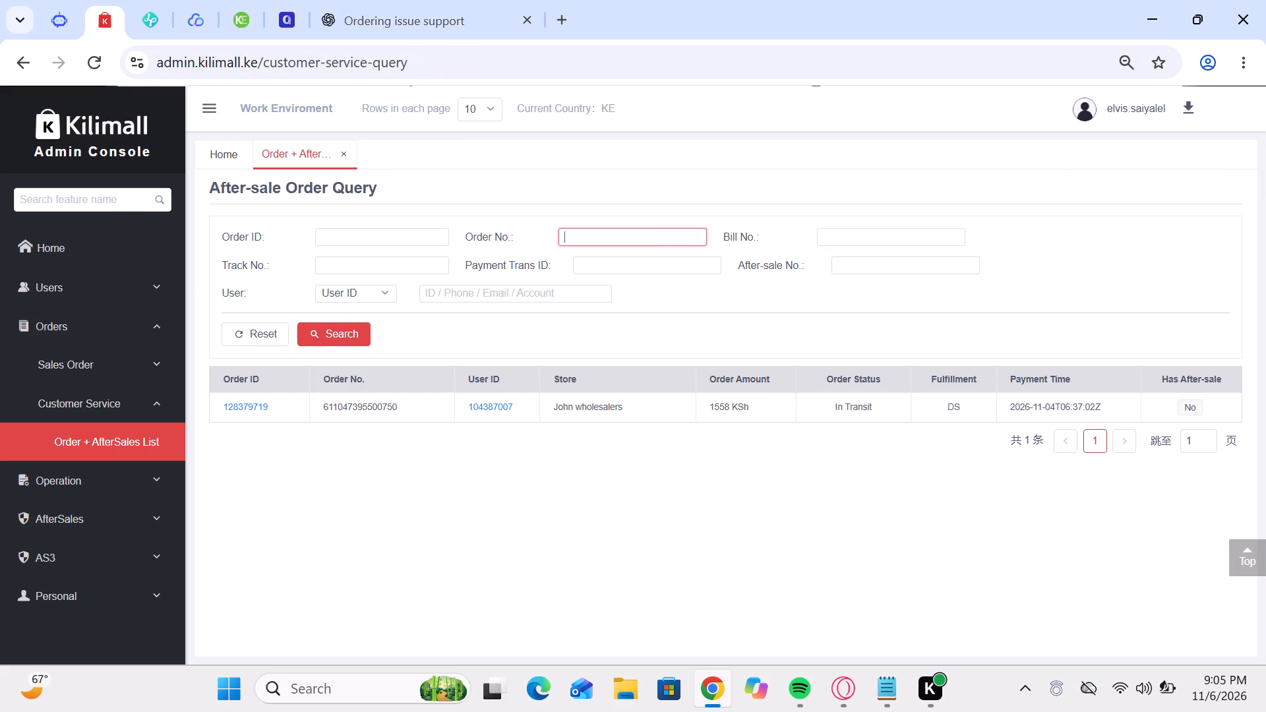
pyautogui.hotkey('ctrl', 'v')
pyautogui.click(363, 324)
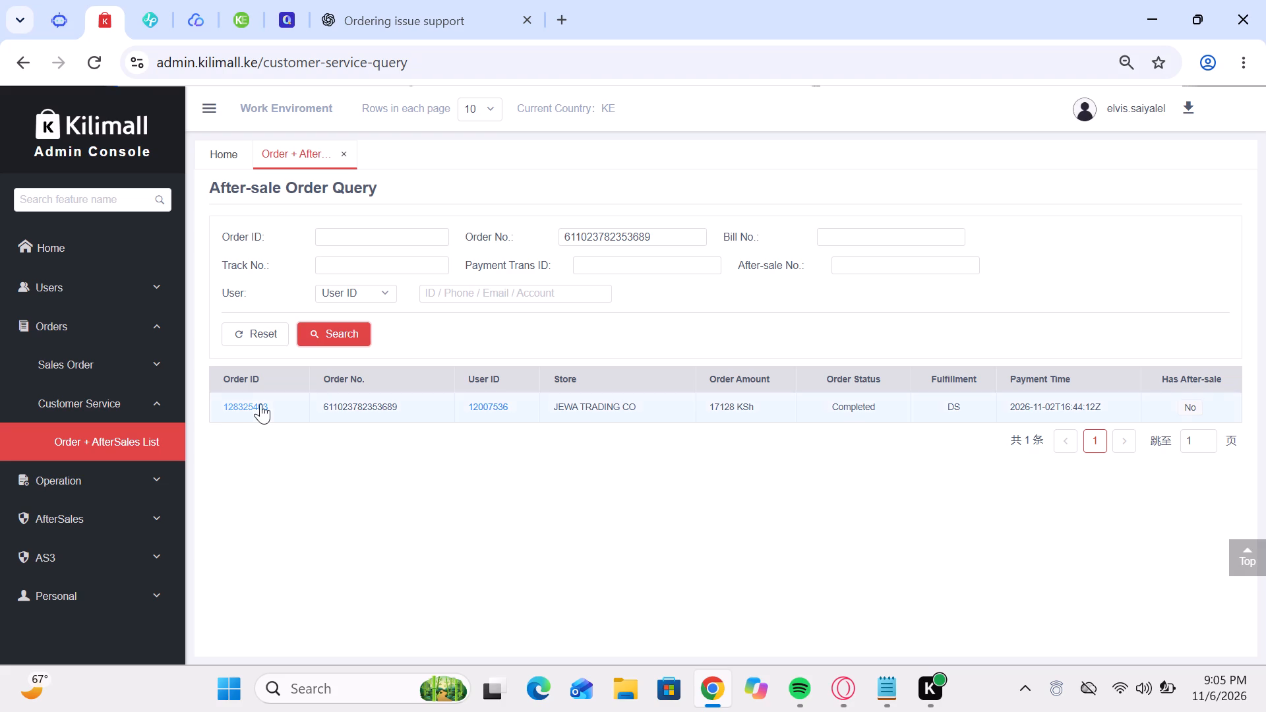
# Open the found order's details and expand its logistics information to review the Parcel 01 tracking history and order information.
pyautogui.click(260, 403)
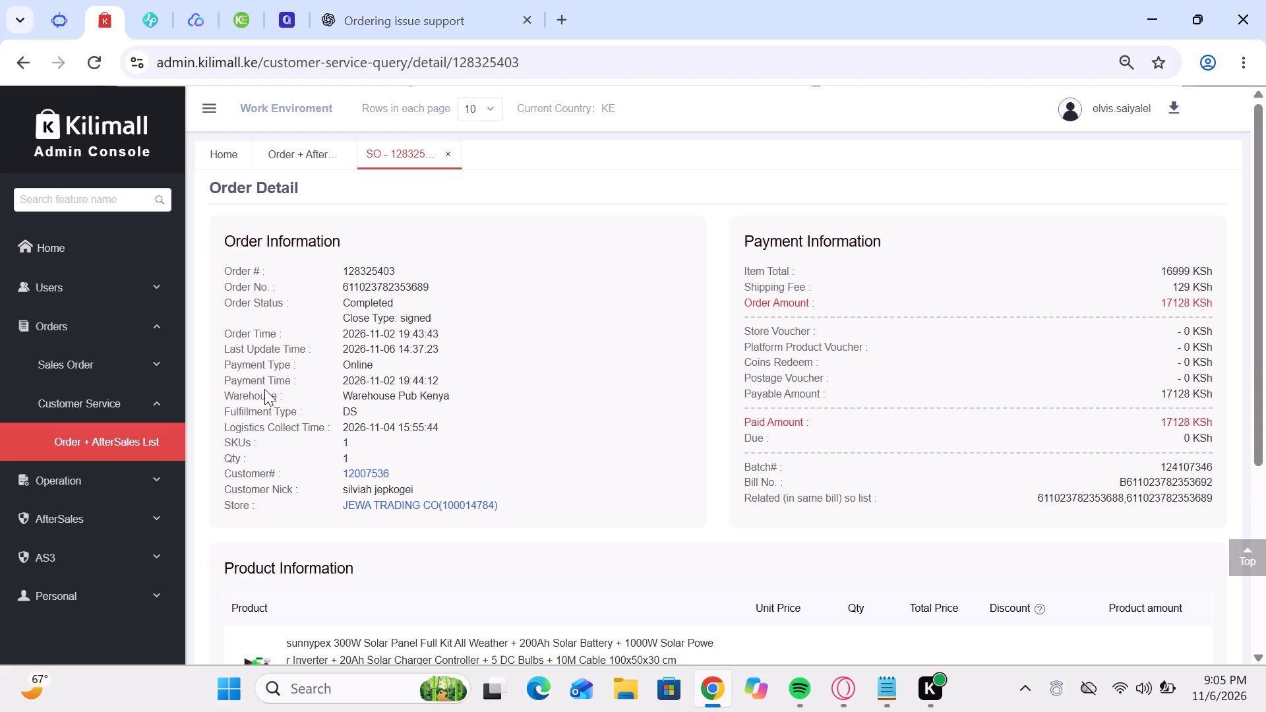
pyautogui.scroll(-11, 452, 424)
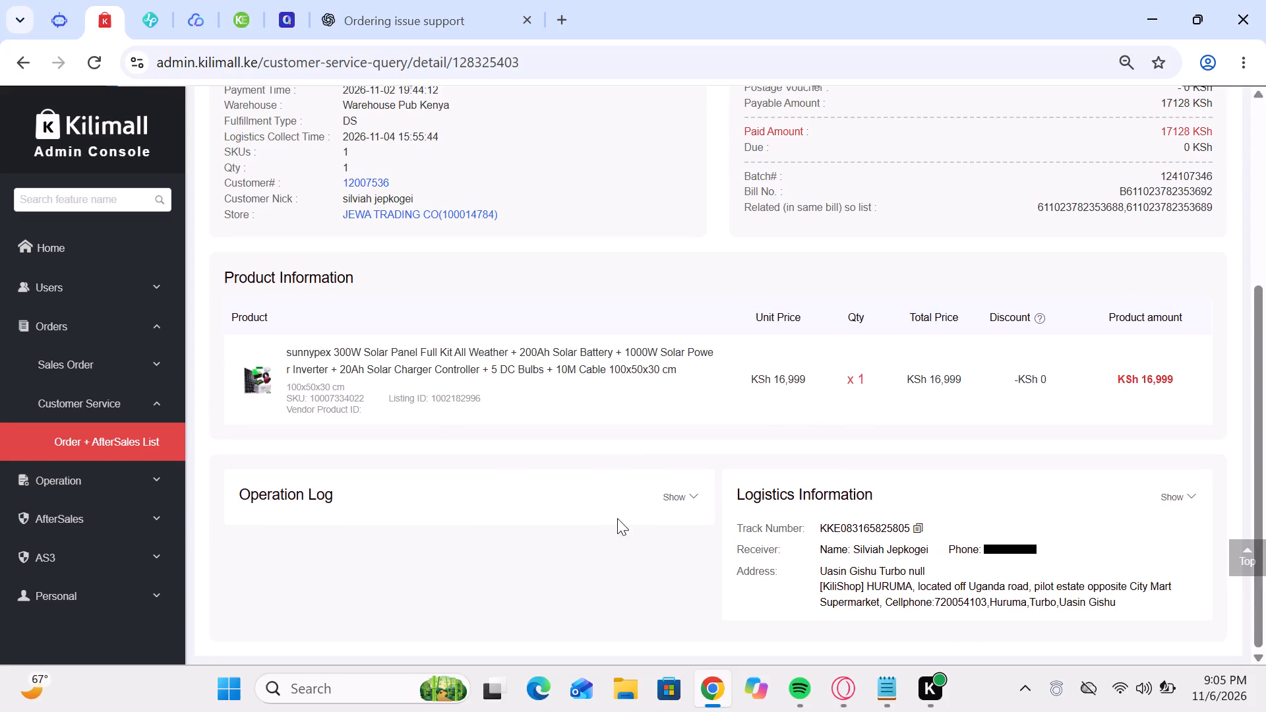
pyautogui.click(1180, 501)
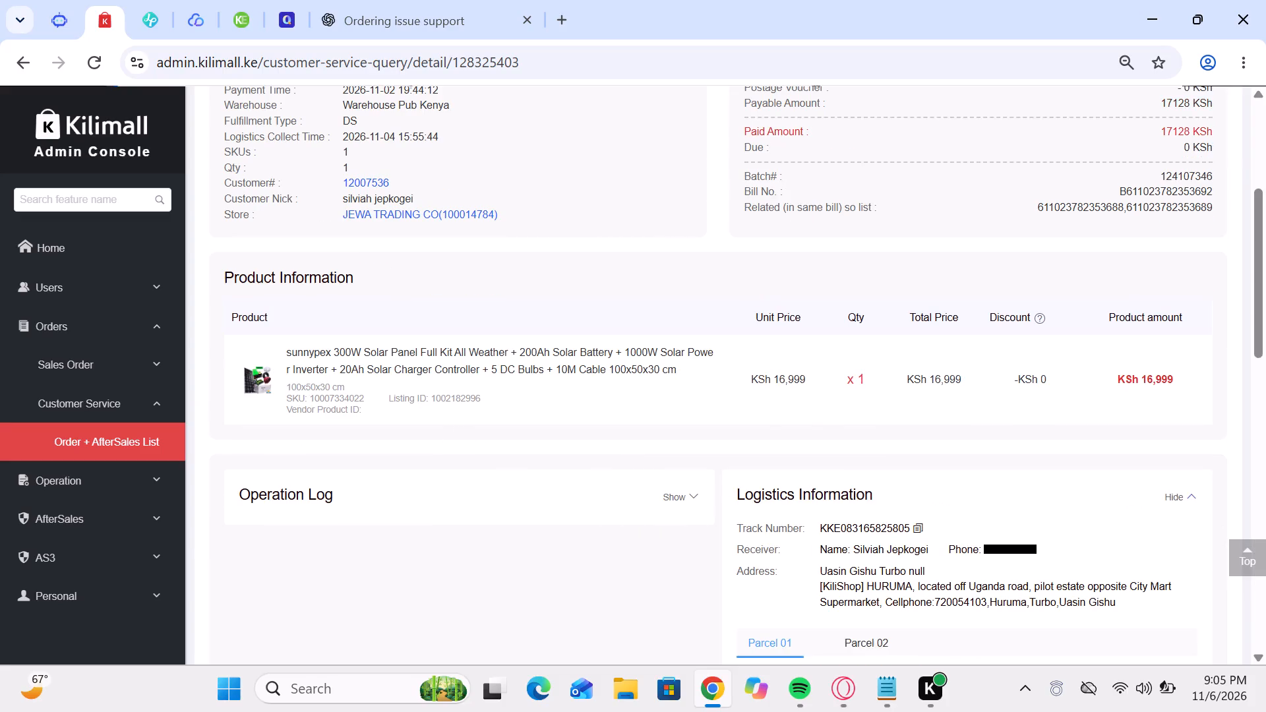
pyautogui.scroll(-3, 932, 493)
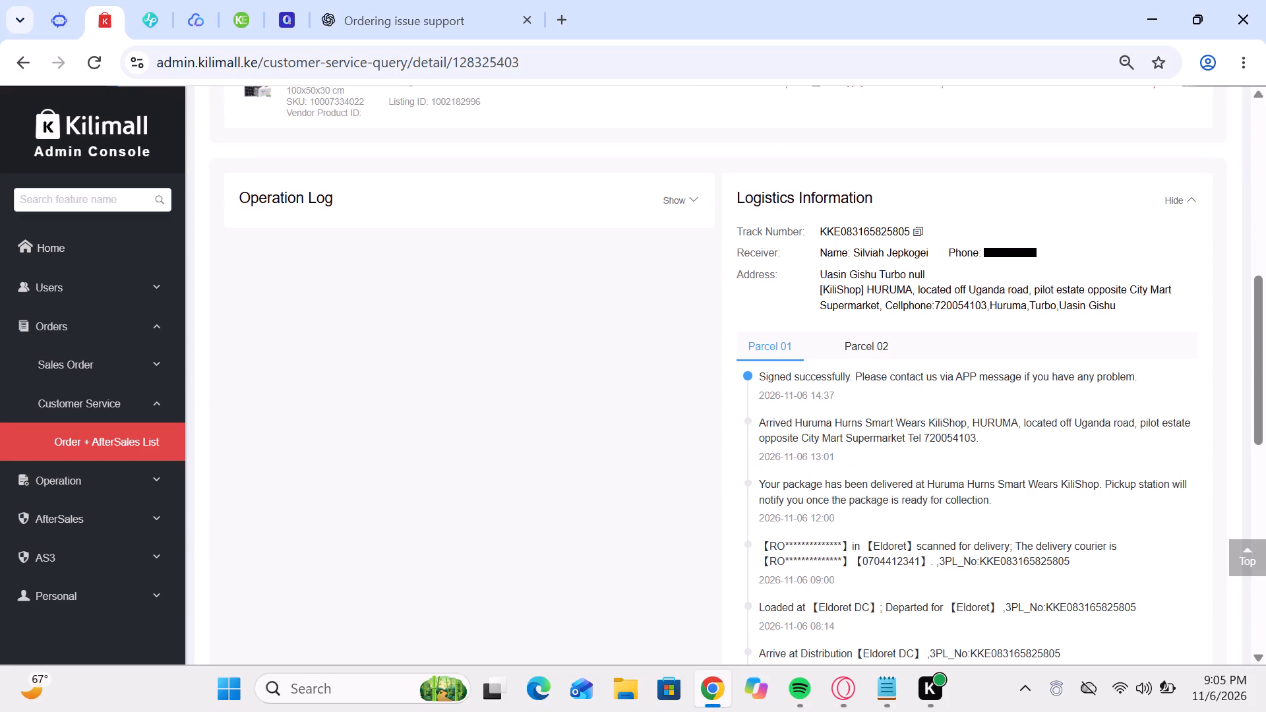
pyautogui.scroll(2, 814, 425)
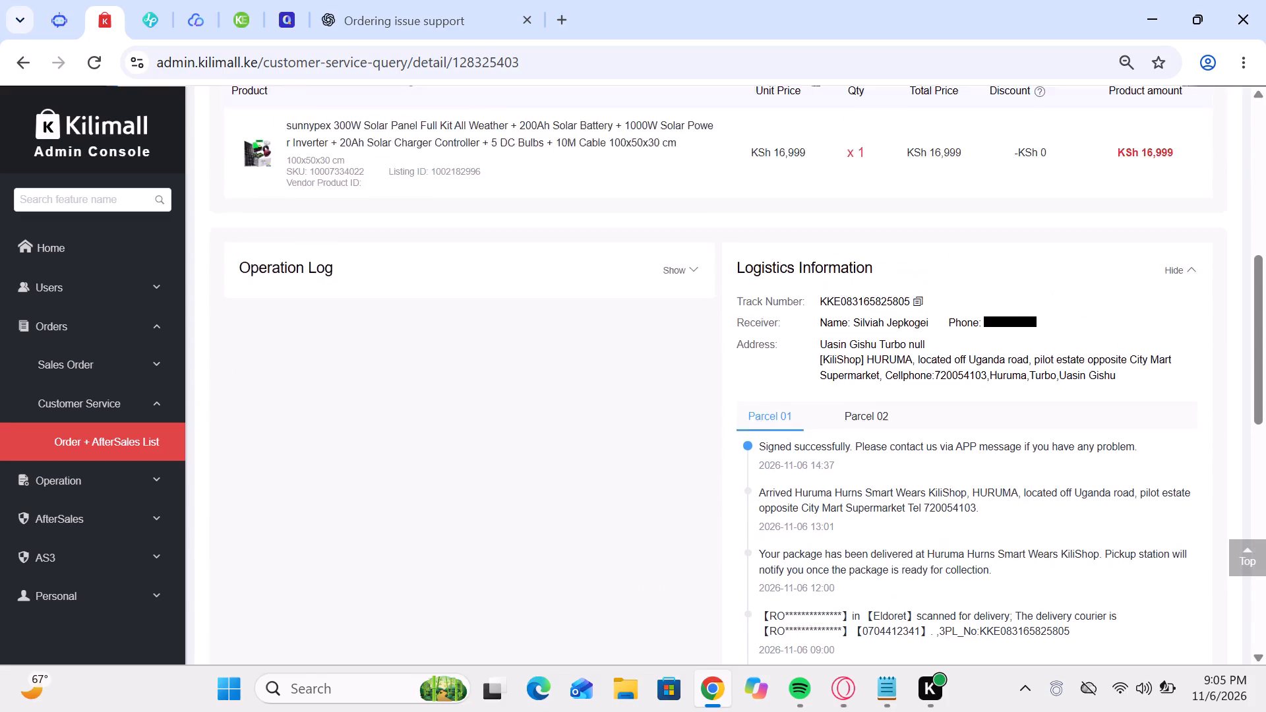
pyautogui.scroll(8, 814, 423)
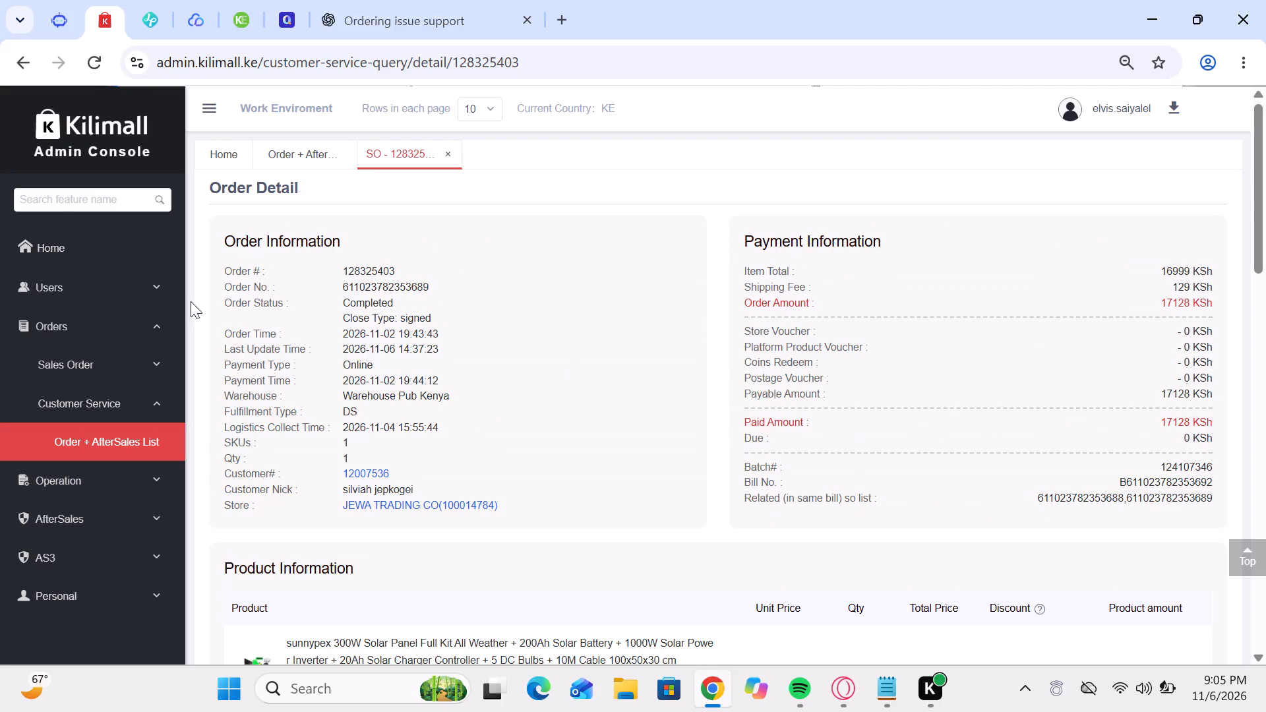